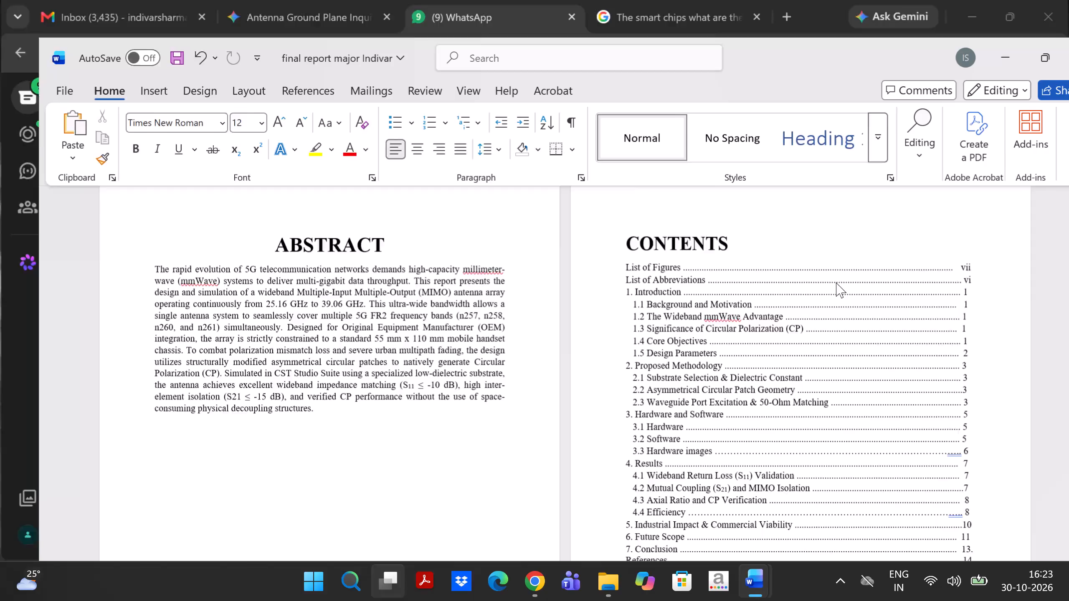
Delete the stray period after page number 13 in the Conclusion entry of the table of contents.
click(935, 515)
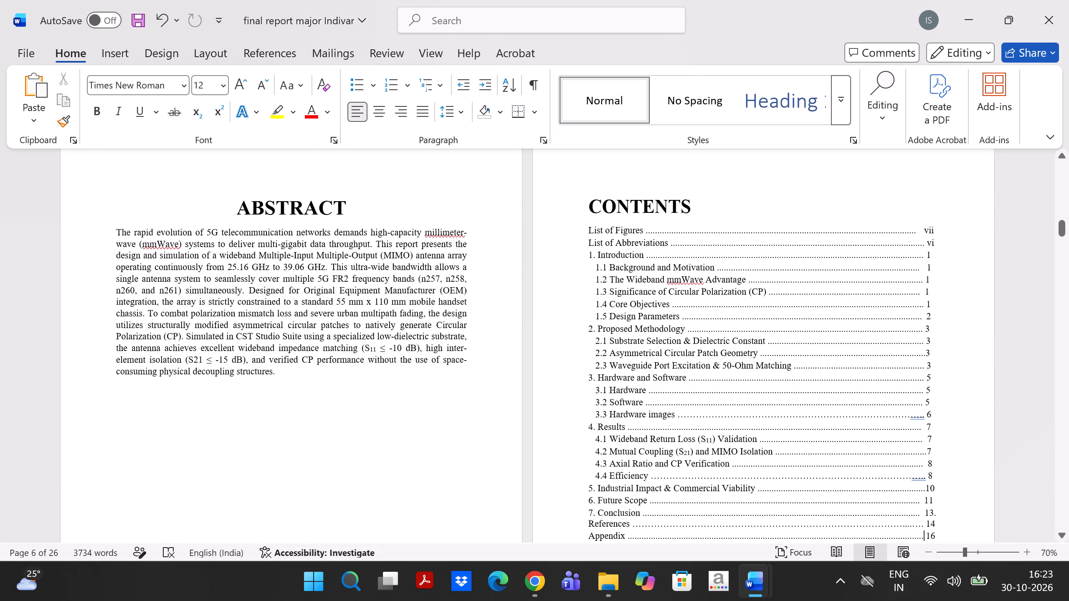
key(Right)
key(BackSpace)
key(Left)
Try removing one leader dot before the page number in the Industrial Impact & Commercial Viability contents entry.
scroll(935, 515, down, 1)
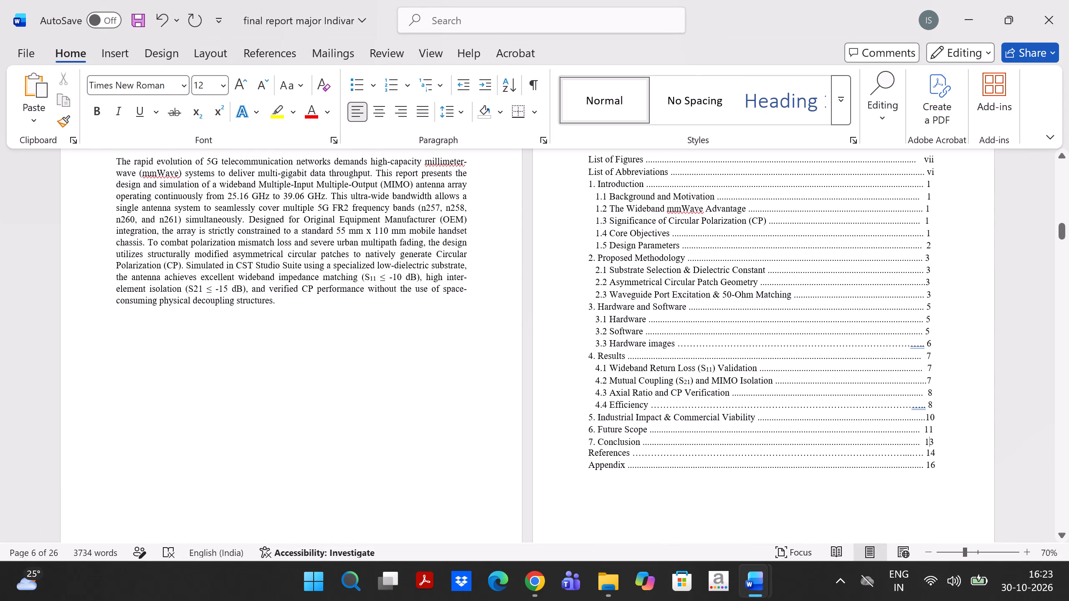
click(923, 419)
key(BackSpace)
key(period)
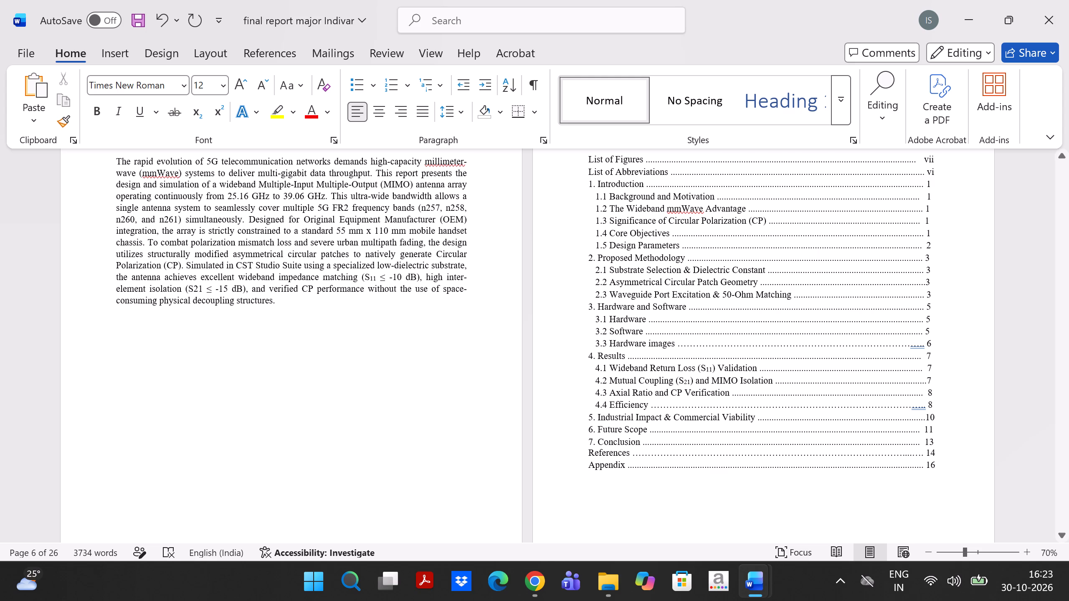
Print the report to a PDF file saved on the Desktop as "Major report final".
scroll(958, 450, up, 1)
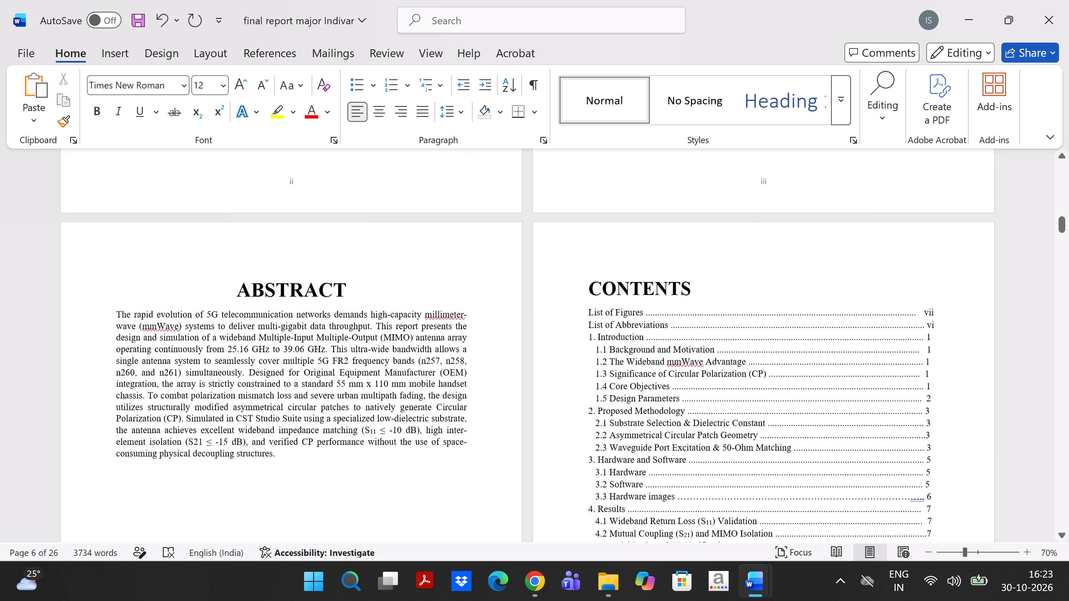
scroll(958, 450, down, 1)
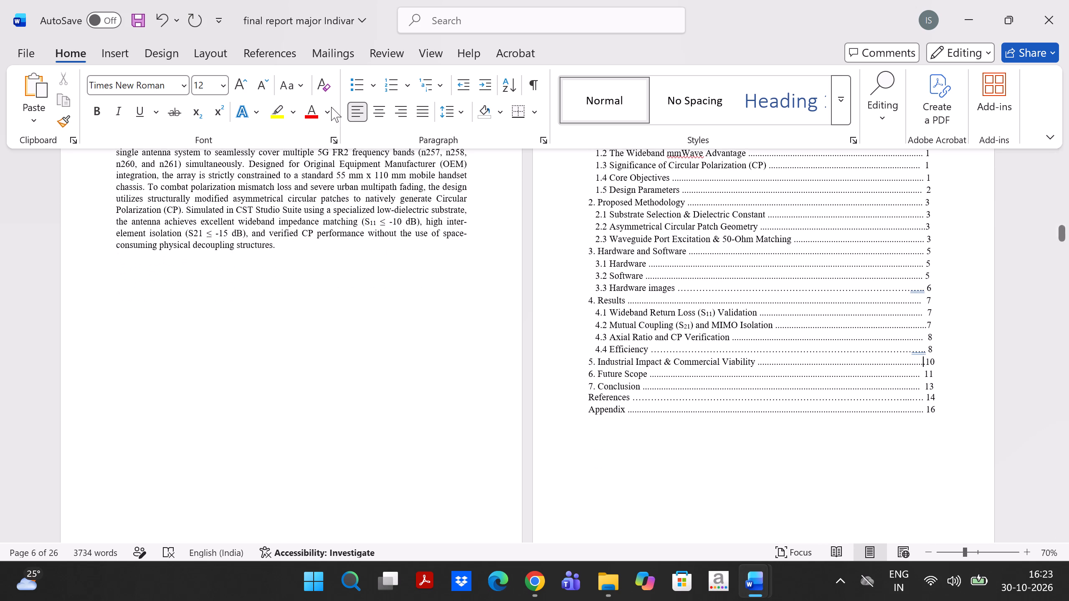
click(33, 51)
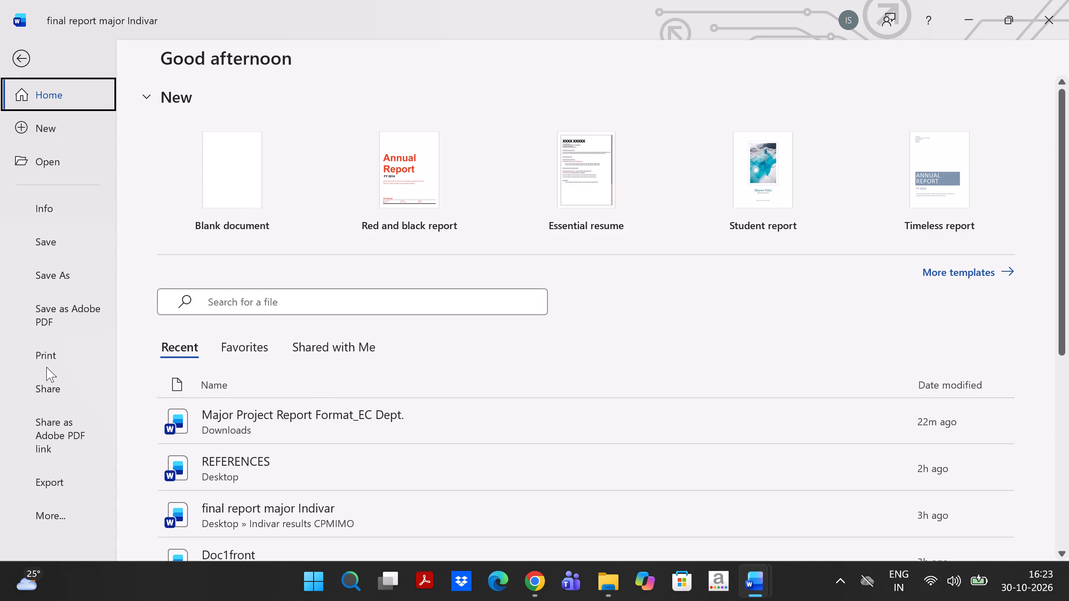
click(46, 367)
click(179, 114)
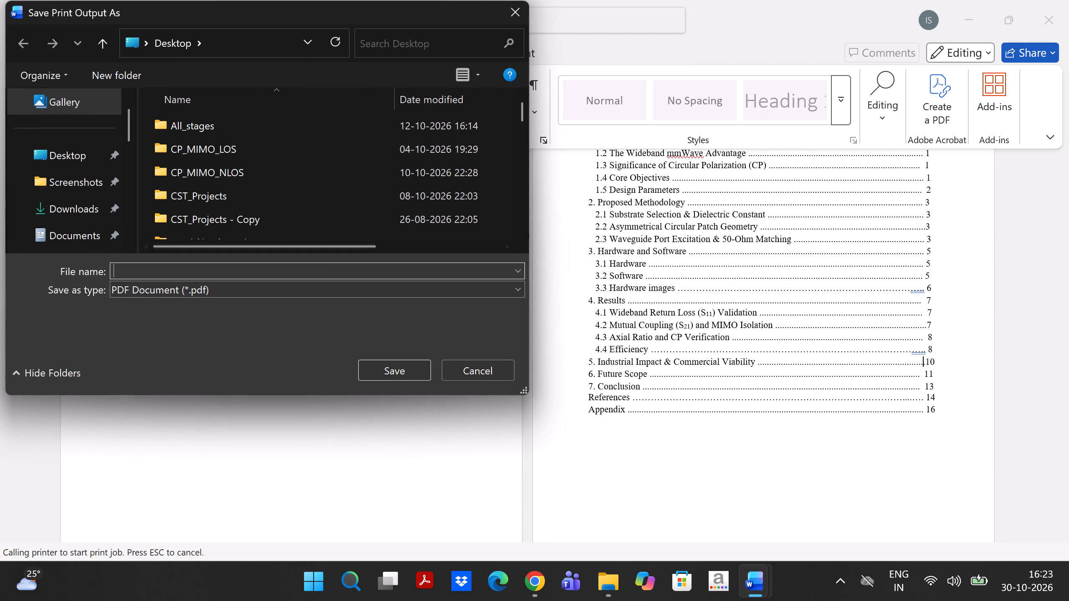
text(Maj)
text(or report final)
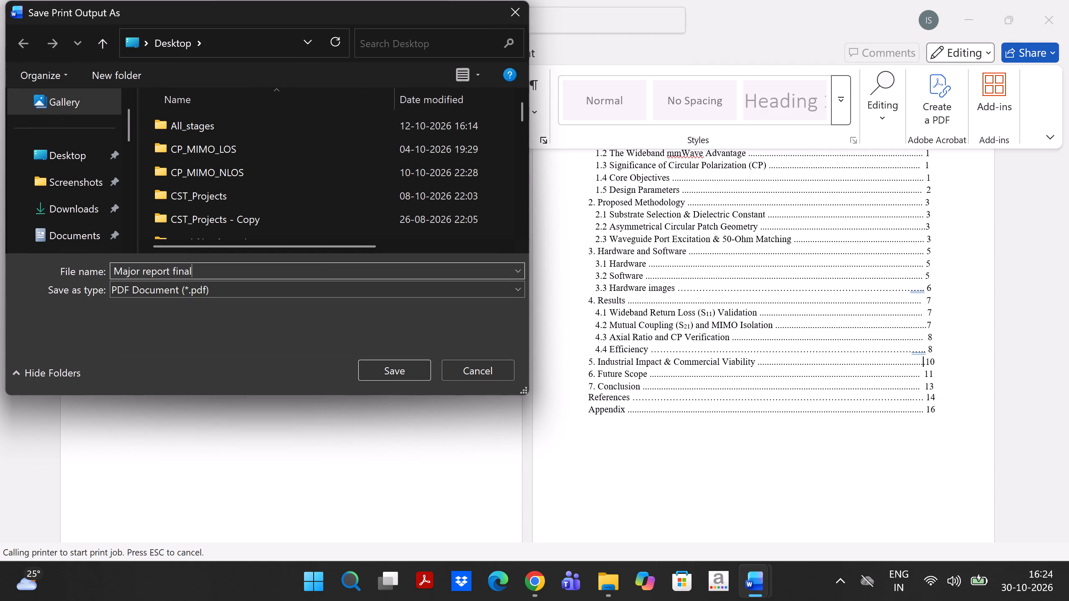
key(Return)
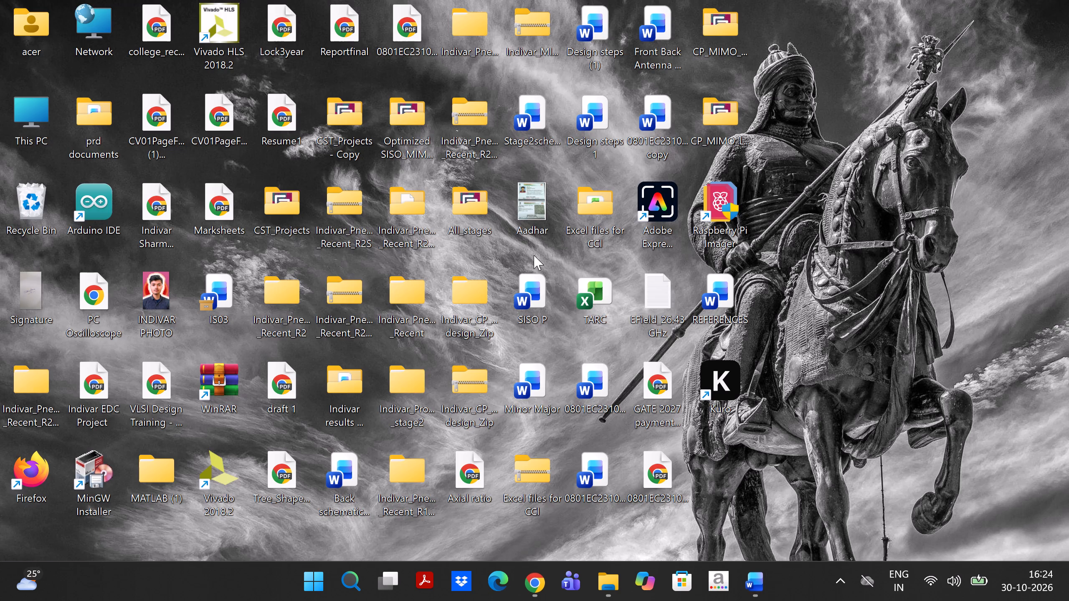
Open the newly saved "Major report final" PDF from the desktop.
right_click(799, 268)
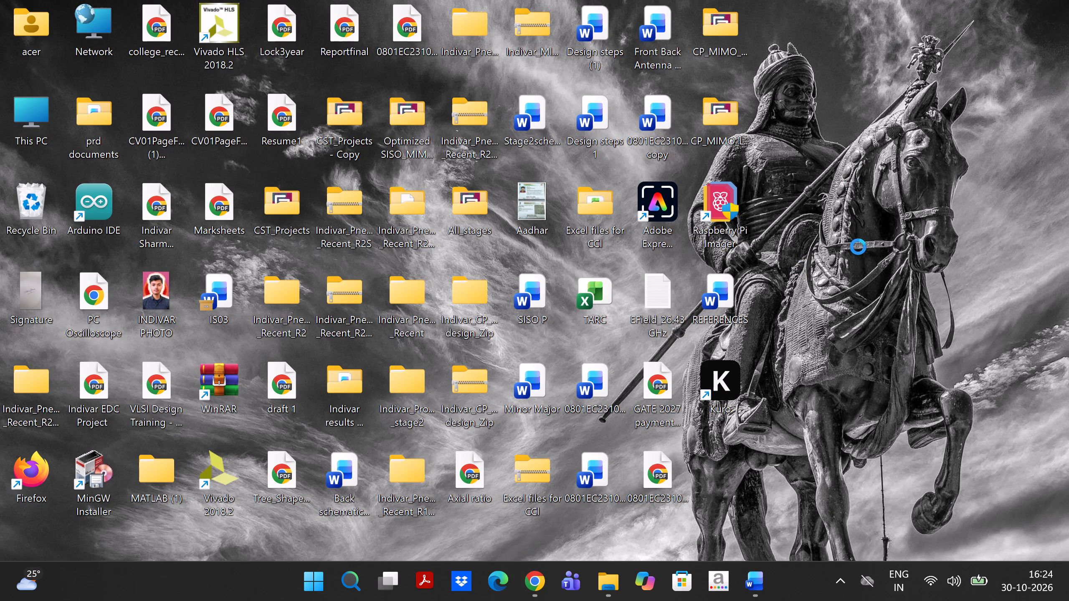
click(832, 274)
double_click(699, 474)
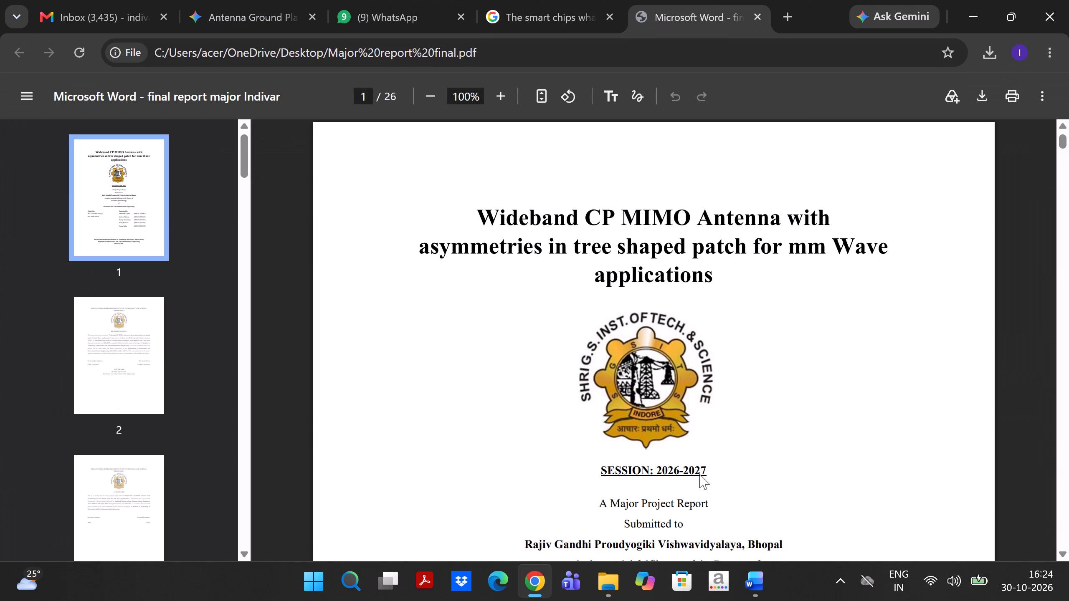
Review the PDF's title page, checking the title, session, guide and student details, and the institute and date lines.
scroll(699, 474, down, 1)
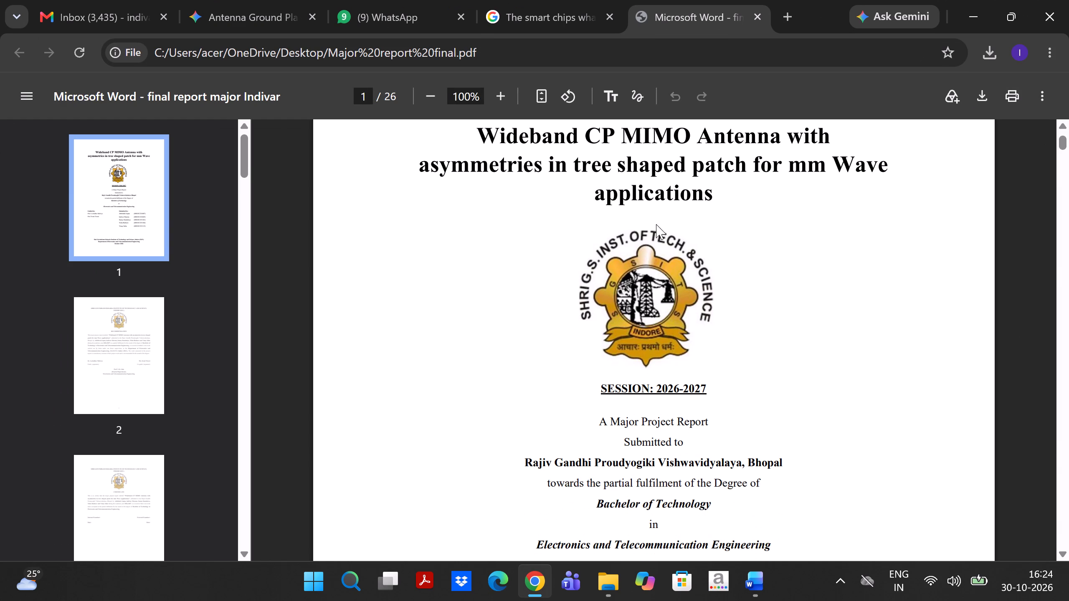
scroll(764, 229, down, 1)
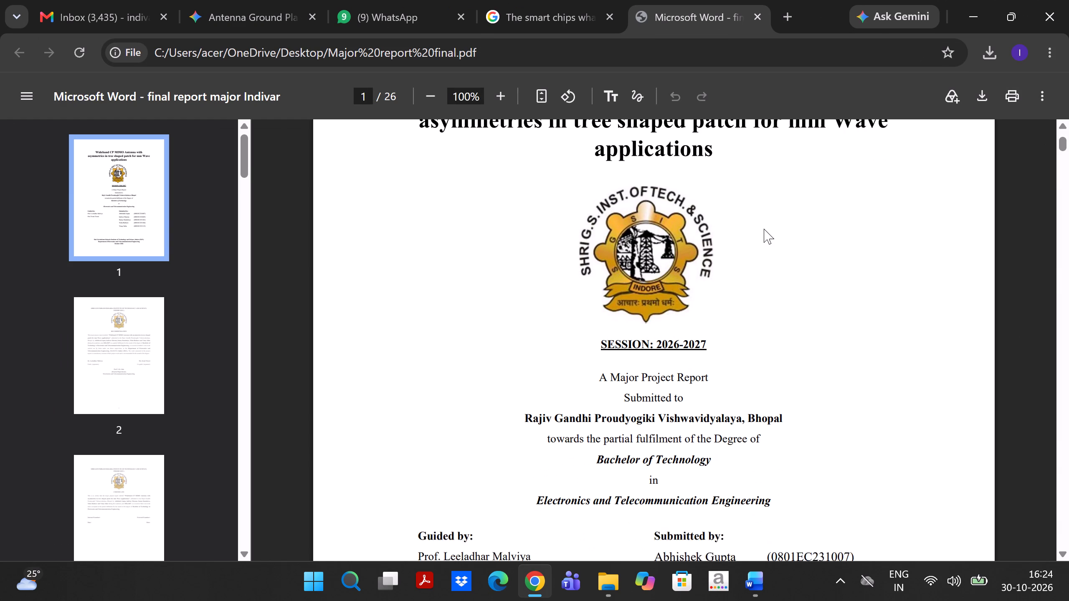
scroll(764, 229, down, 2)
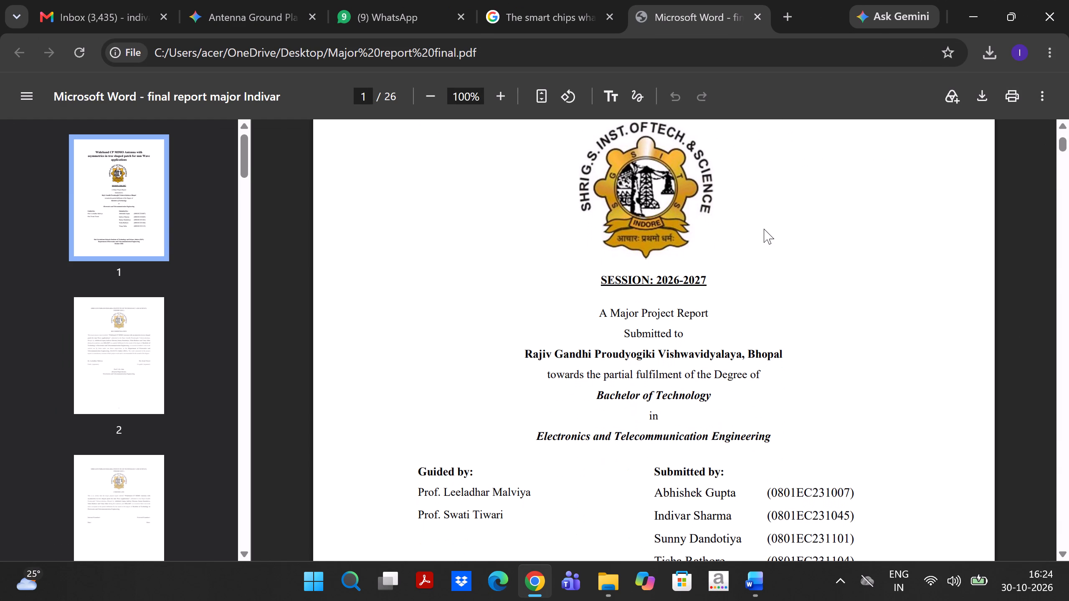
scroll(764, 229, down, 1)
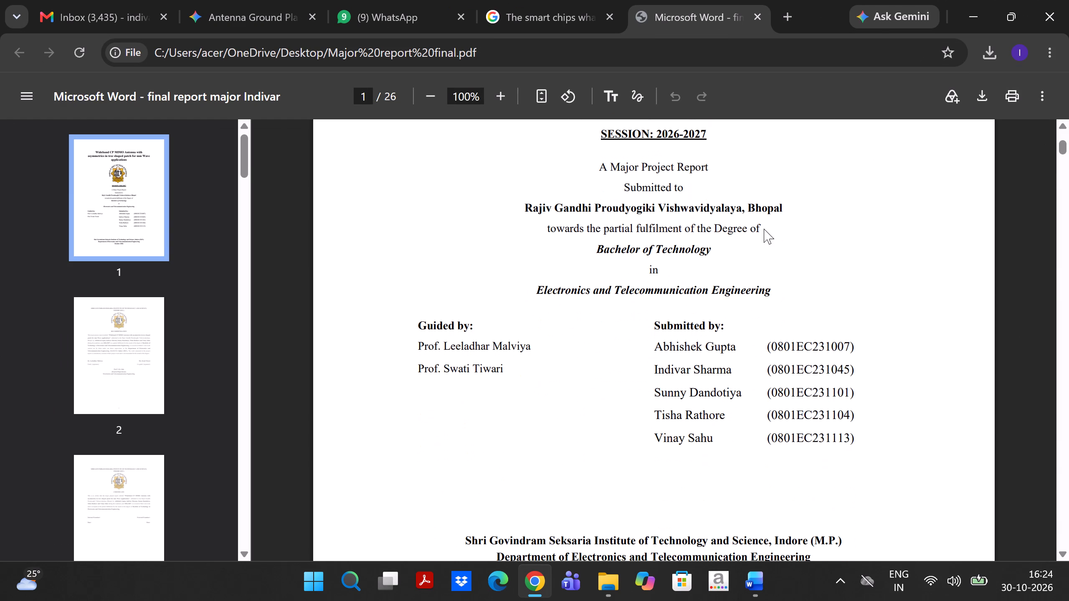
scroll(764, 229, down, 3)
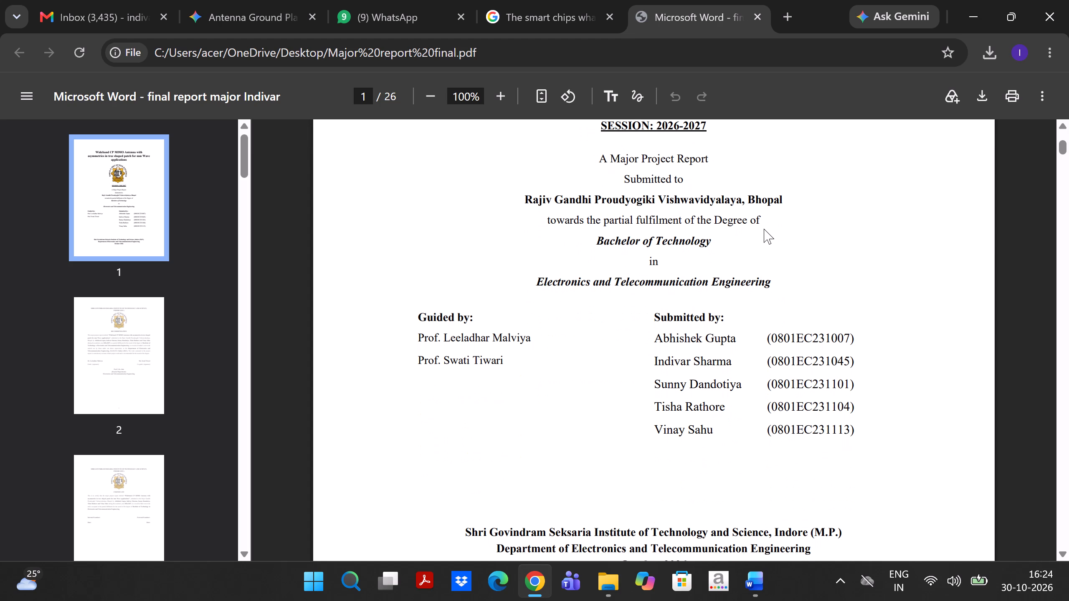
scroll(764, 229, down, 1)
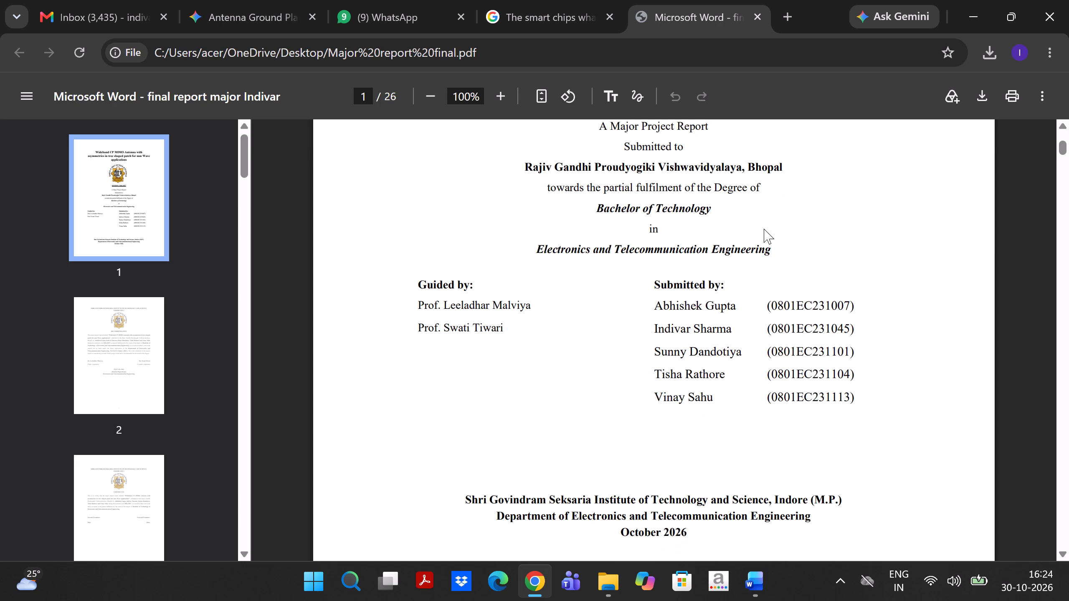
scroll(764, 229, down, 1)
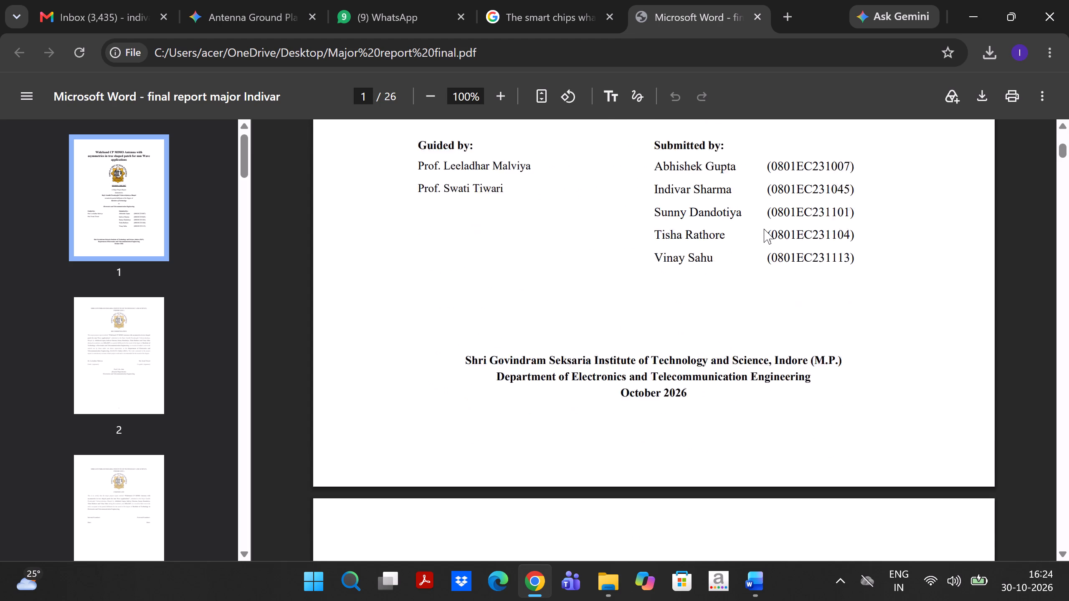
scroll(764, 229, down, 2)
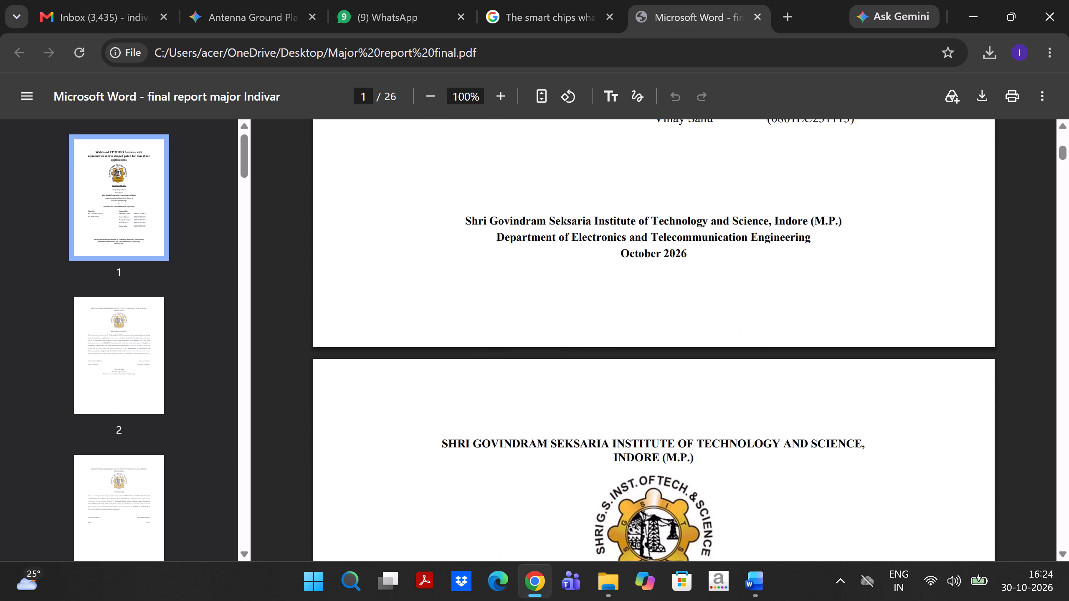
Review the Recommendation page of the PDF, including its text, signature lines and page number.
scroll(684, 228, down, 2)
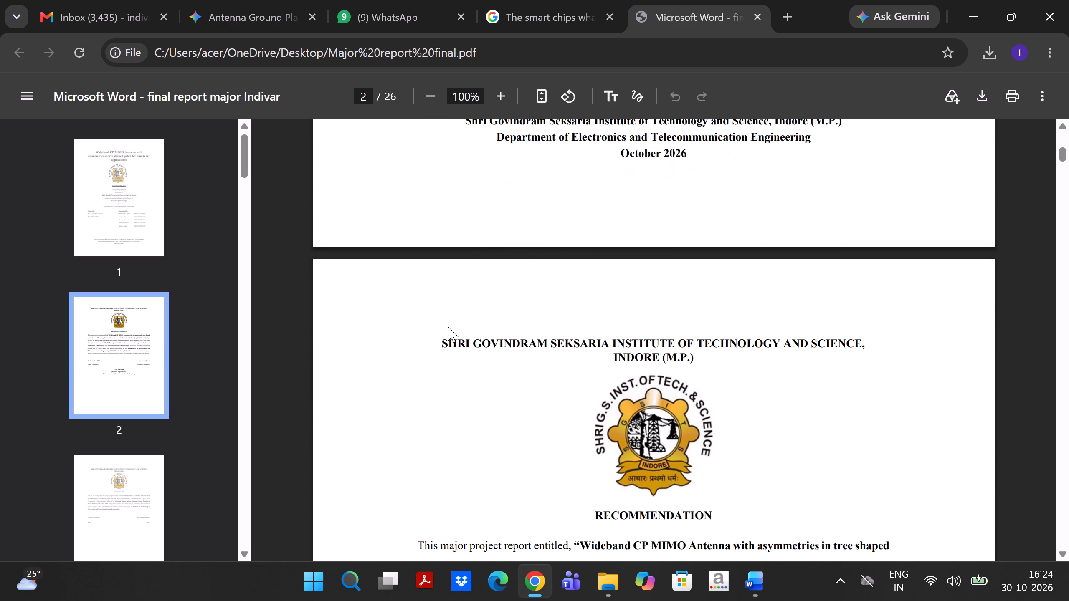
scroll(448, 327, down, 2)
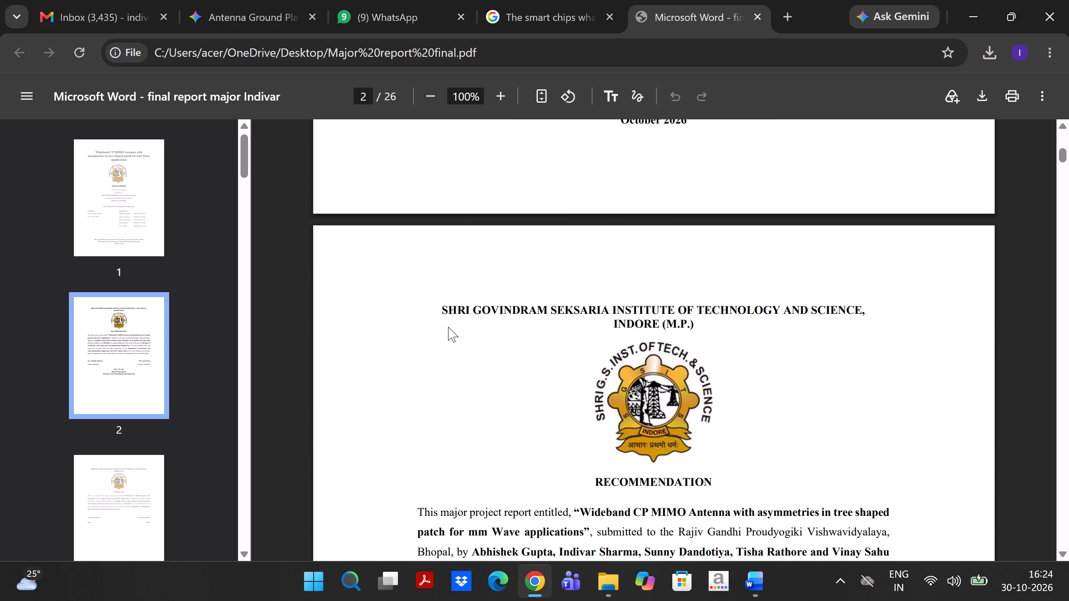
scroll(448, 327, down, 2)
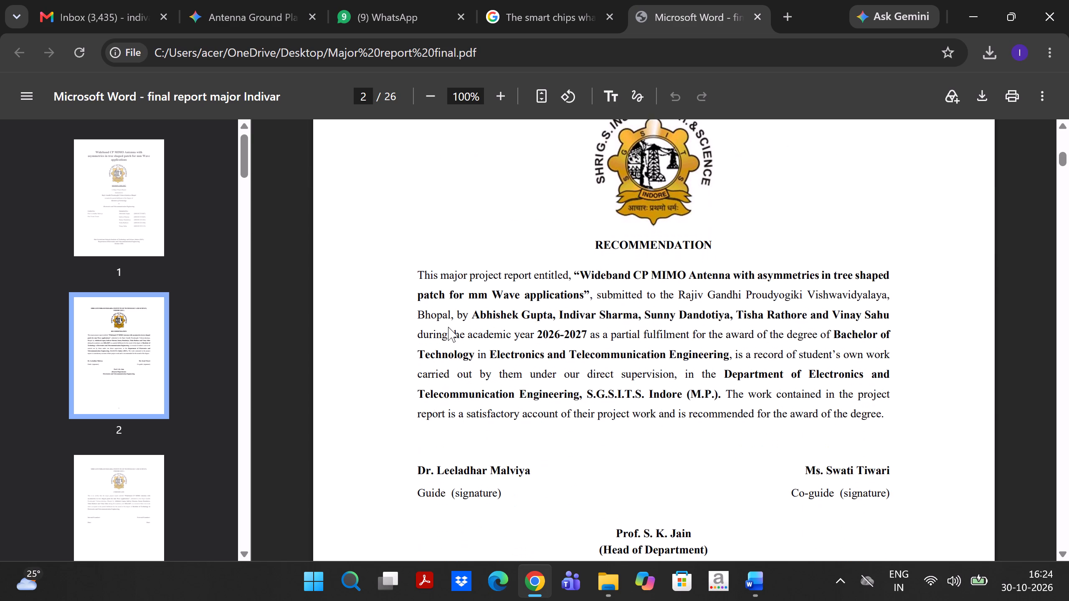
scroll(448, 327, down, 1)
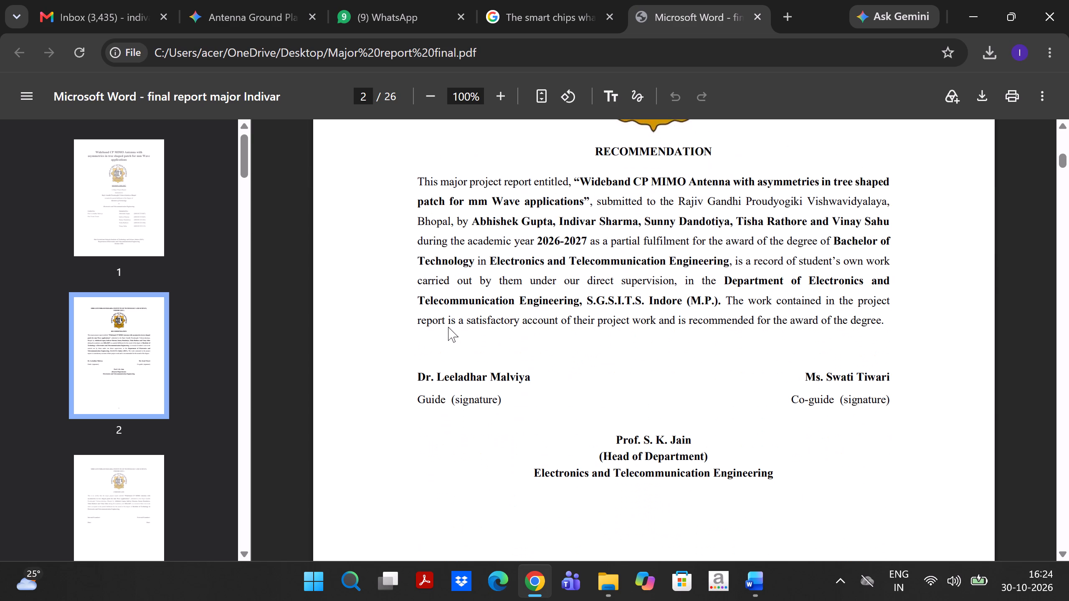
scroll(448, 327, down, 1)
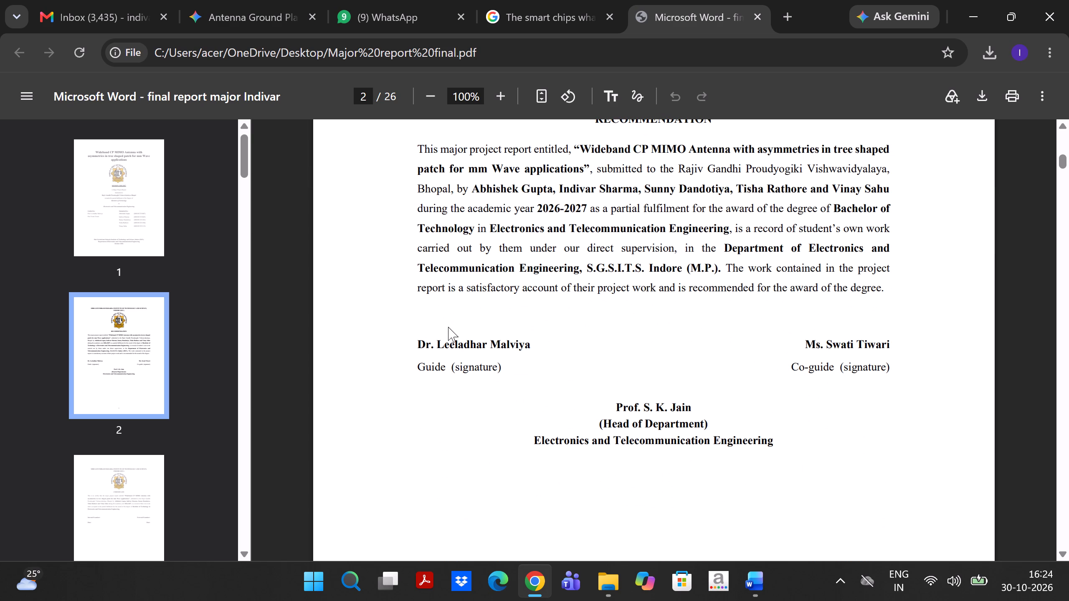
scroll(448, 327, down, 3)
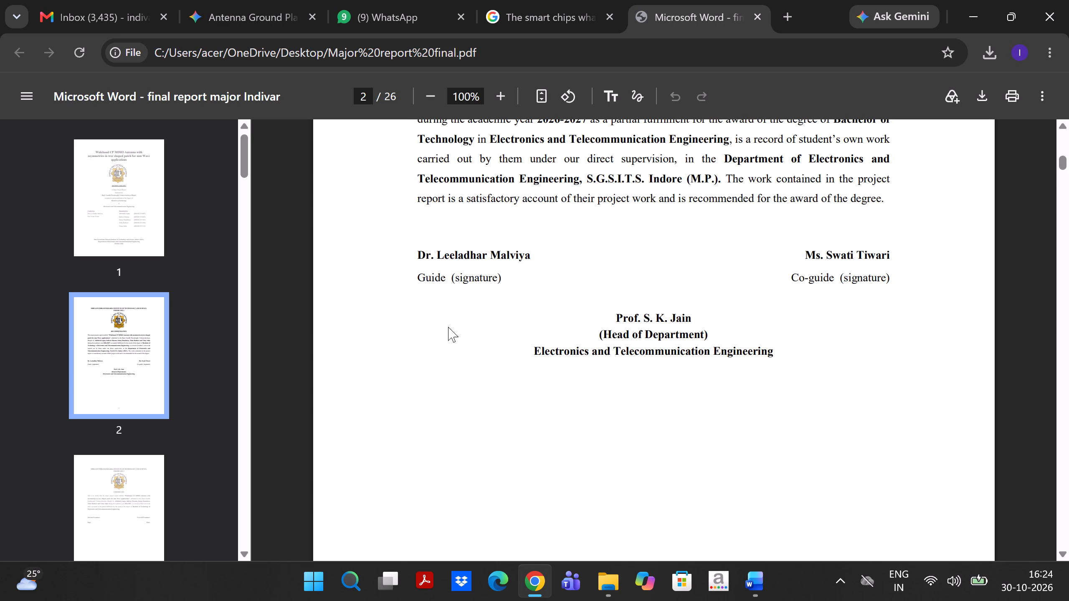
scroll(448, 327, down, 4)
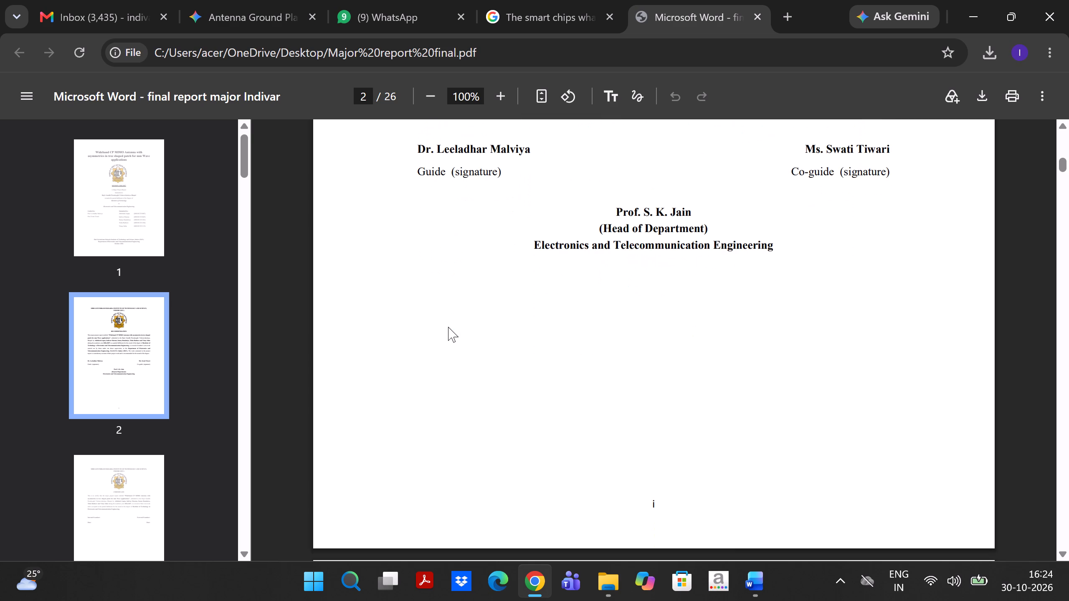
Review the Certificate page of the PDF, including its text, examiner and date lines, and page number.
scroll(448, 327, down, 5)
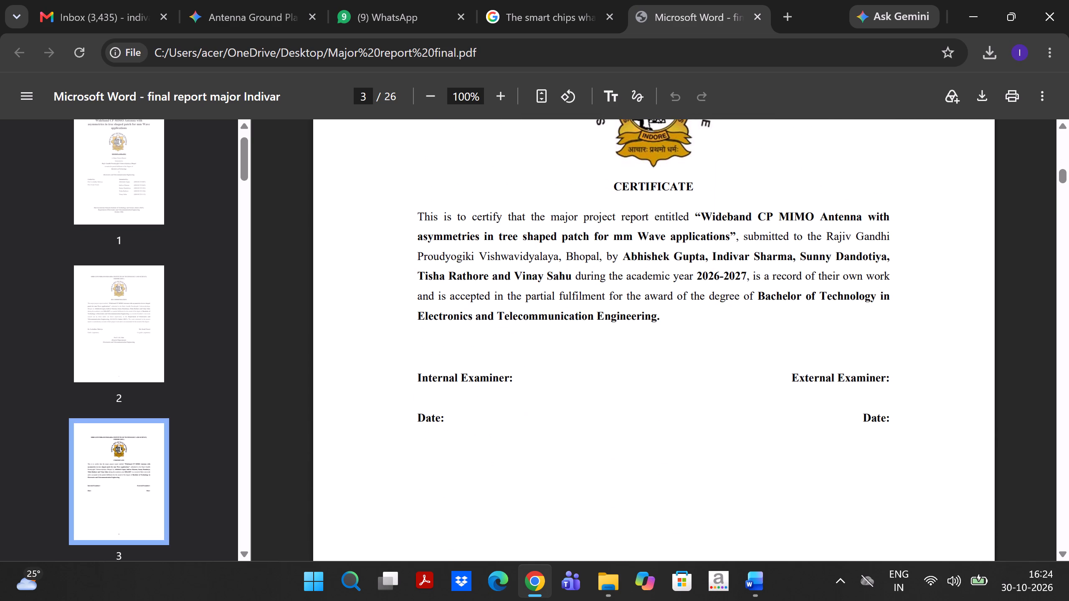
scroll(610, 318, down, 4)
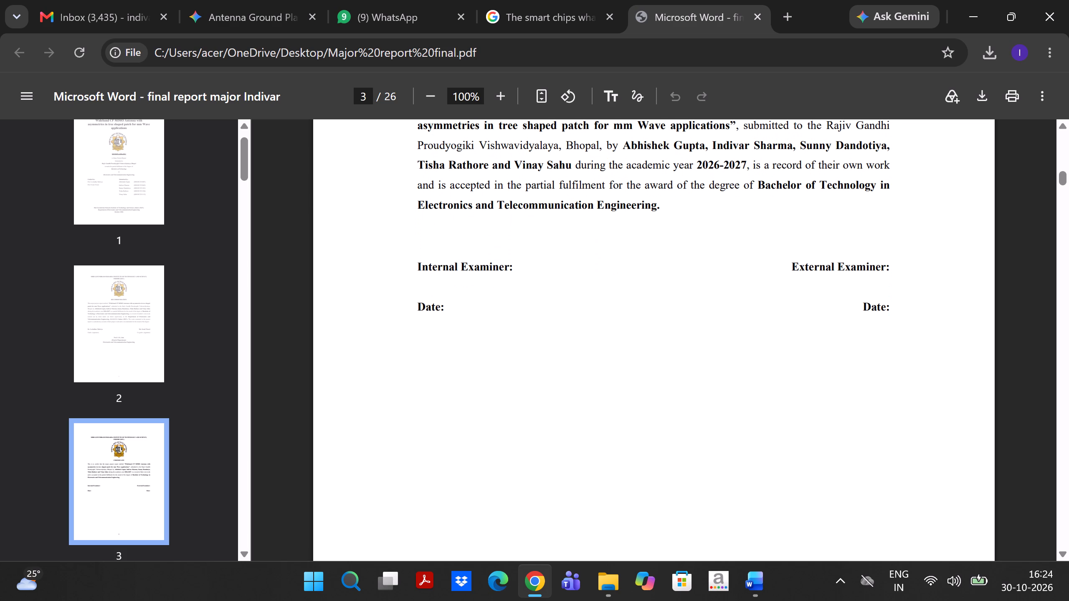
scroll(610, 318, down, 1)
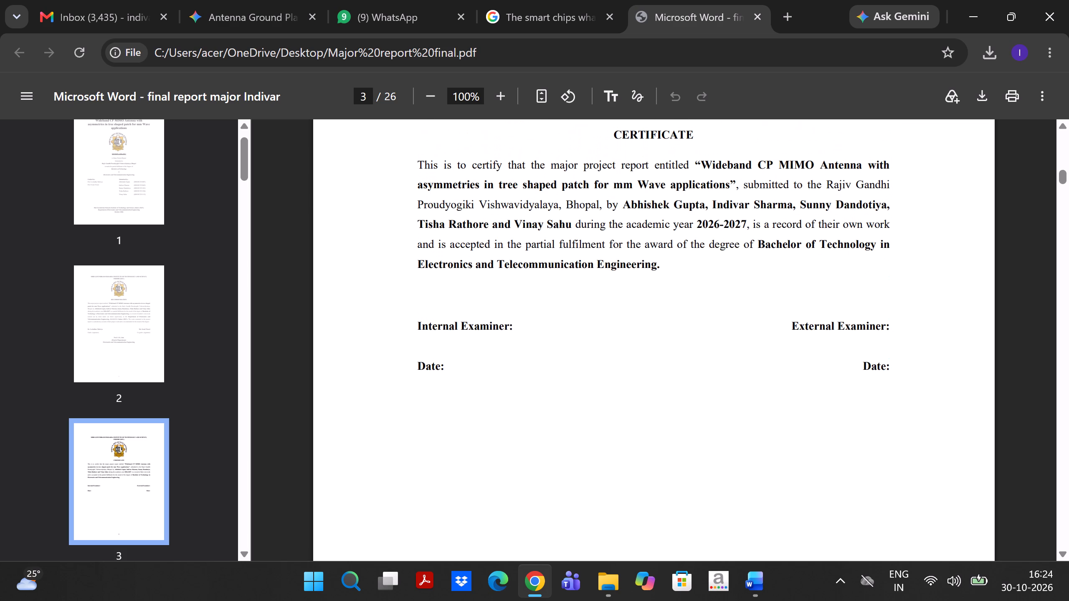
scroll(610, 318, down, 3)
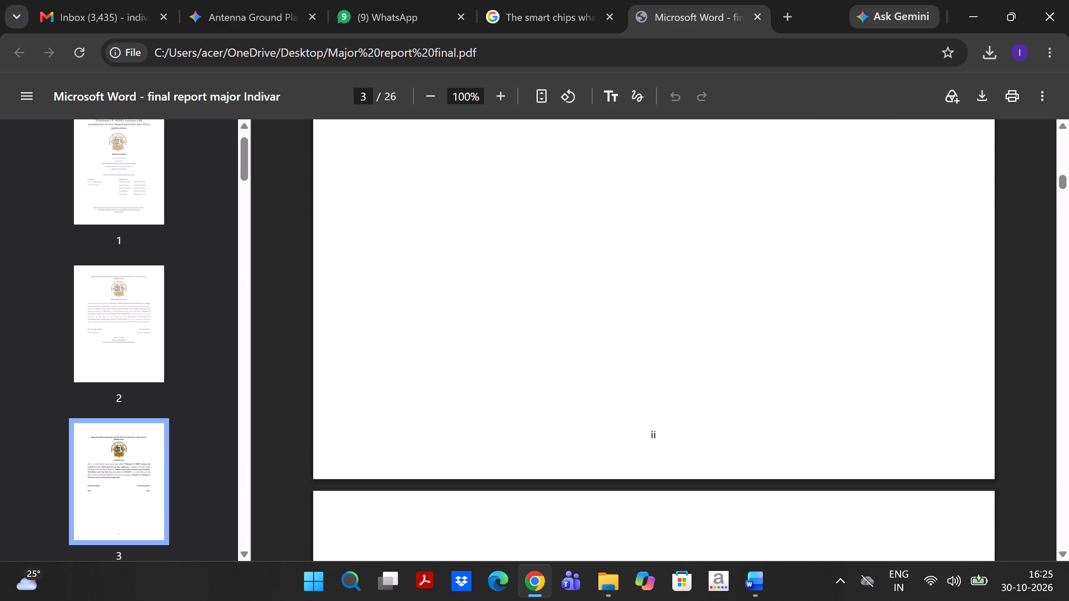
Review the Acknowledgement page of the PDF, including the thanks to the guides and department and the student list.
scroll(610, 318, down, 4)
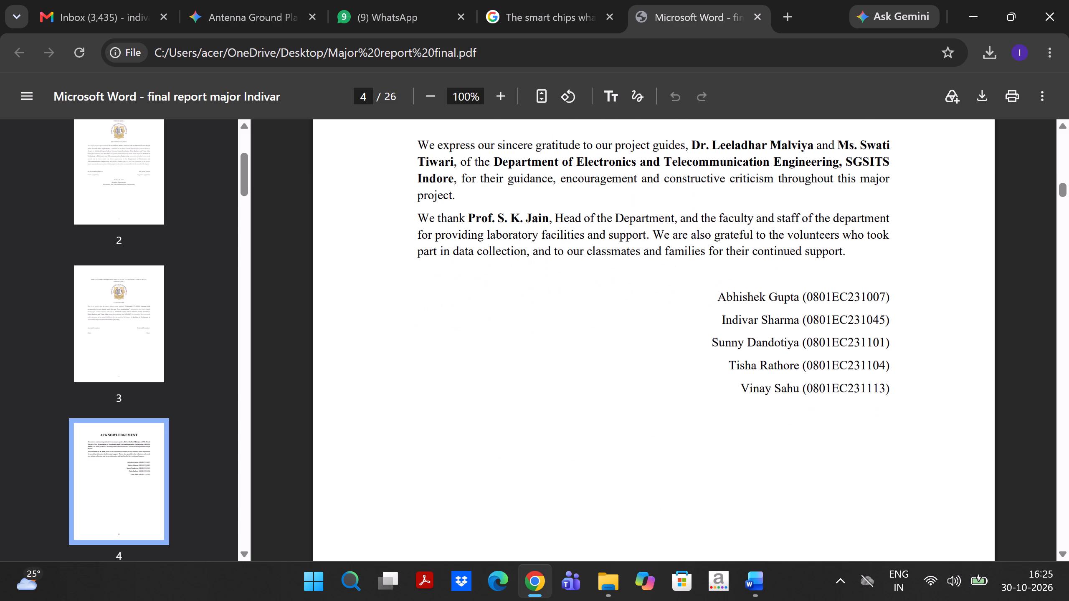
scroll(610, 318, down, 4)
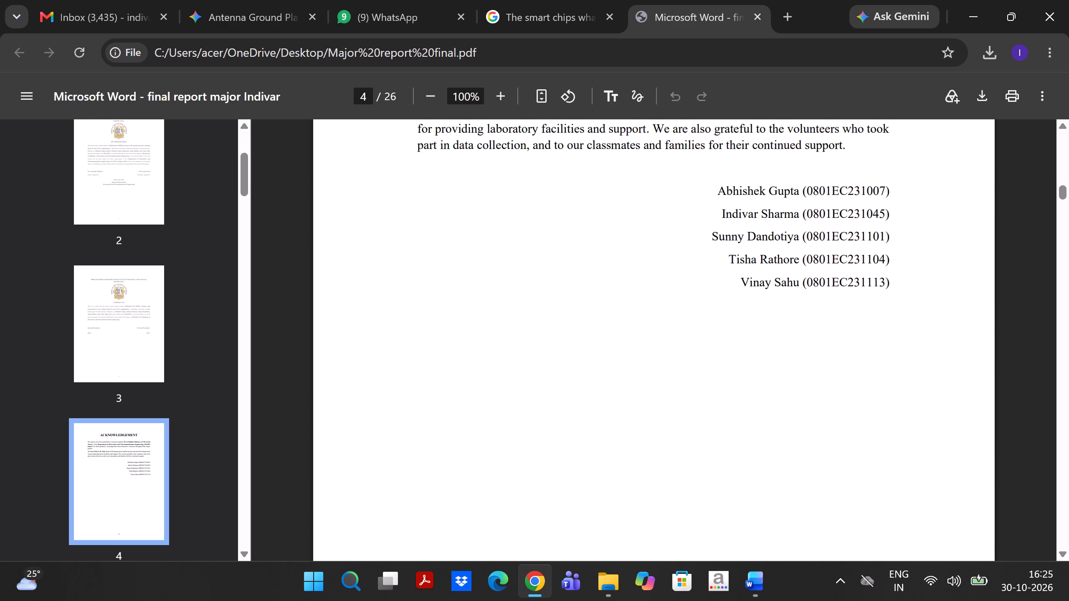
Review the Abstract page of the PDF, checking the heading, text and layout.
scroll(610, 318, down, 3)
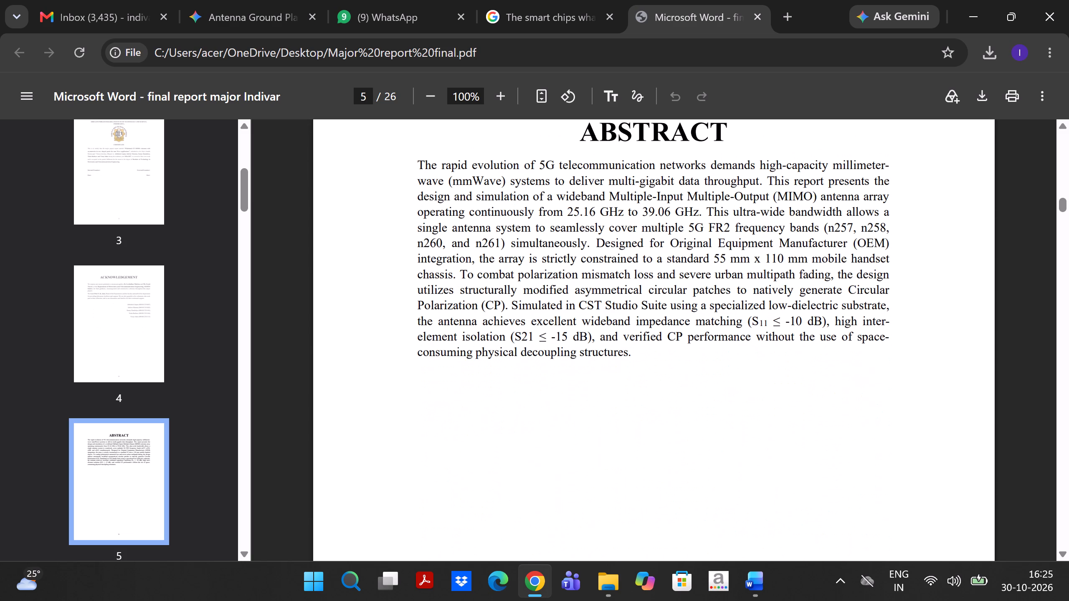
scroll(588, 199, down, 1)
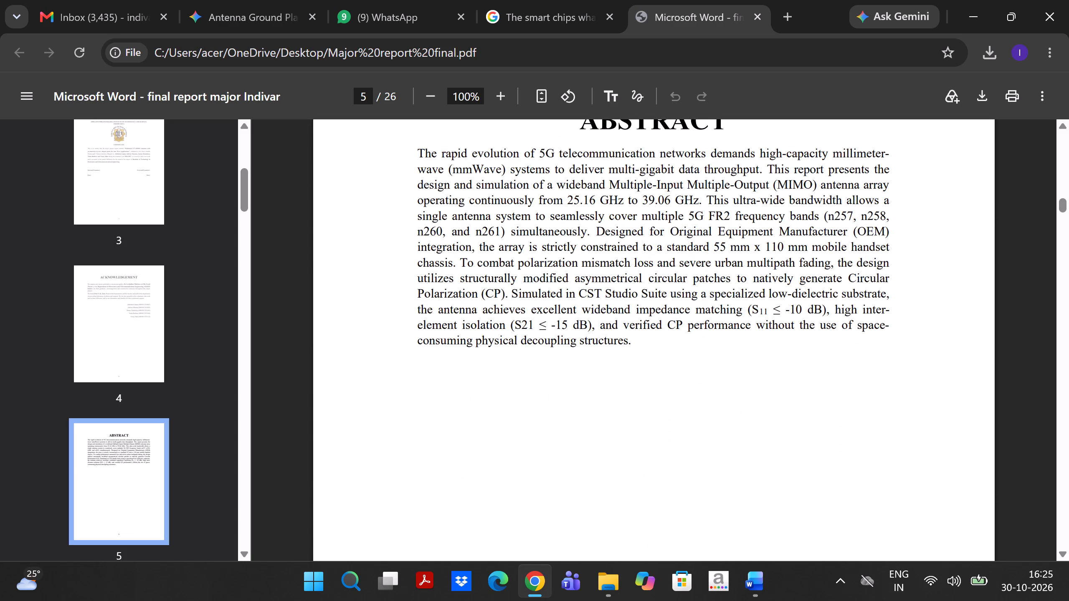
scroll(588, 199, down, 3)
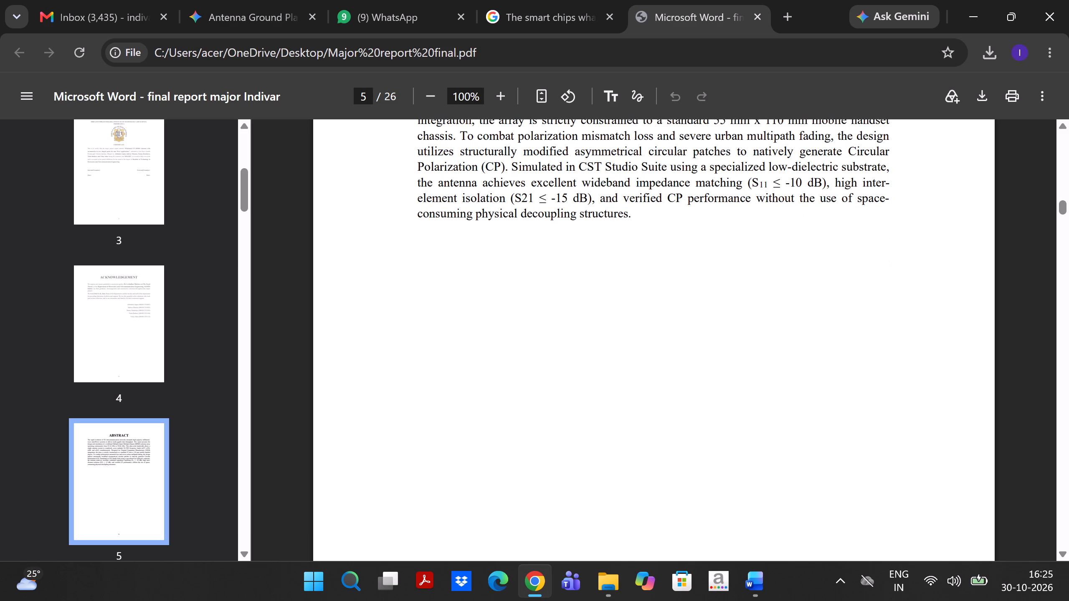
Review the Contents page of the PDF, checking the chapter and section entries and their page numbers through the Appendix.
scroll(588, 199, down, 4)
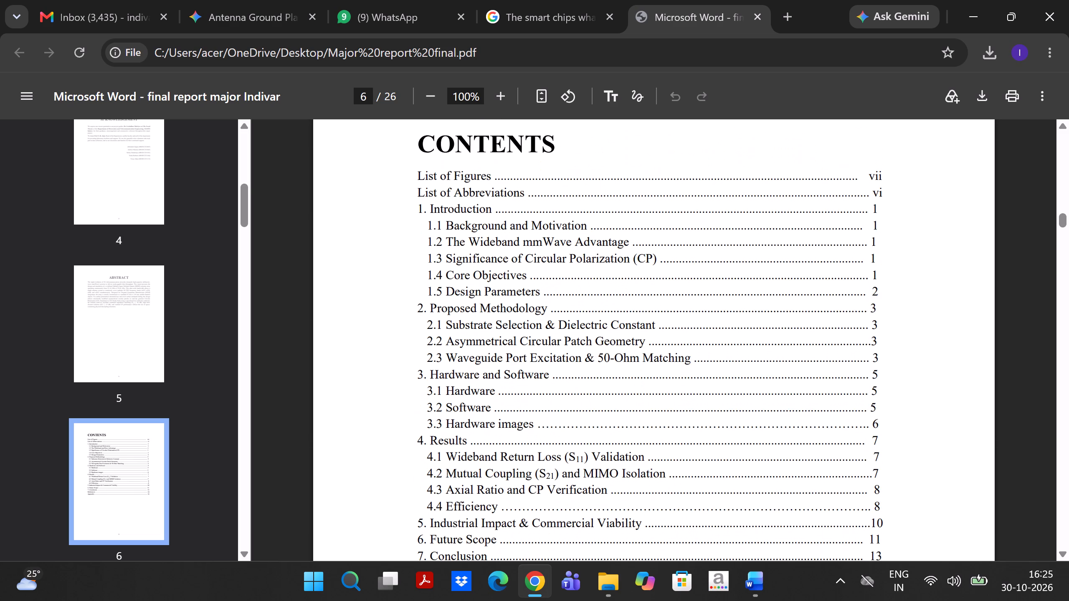
scroll(588, 199, down, 3)
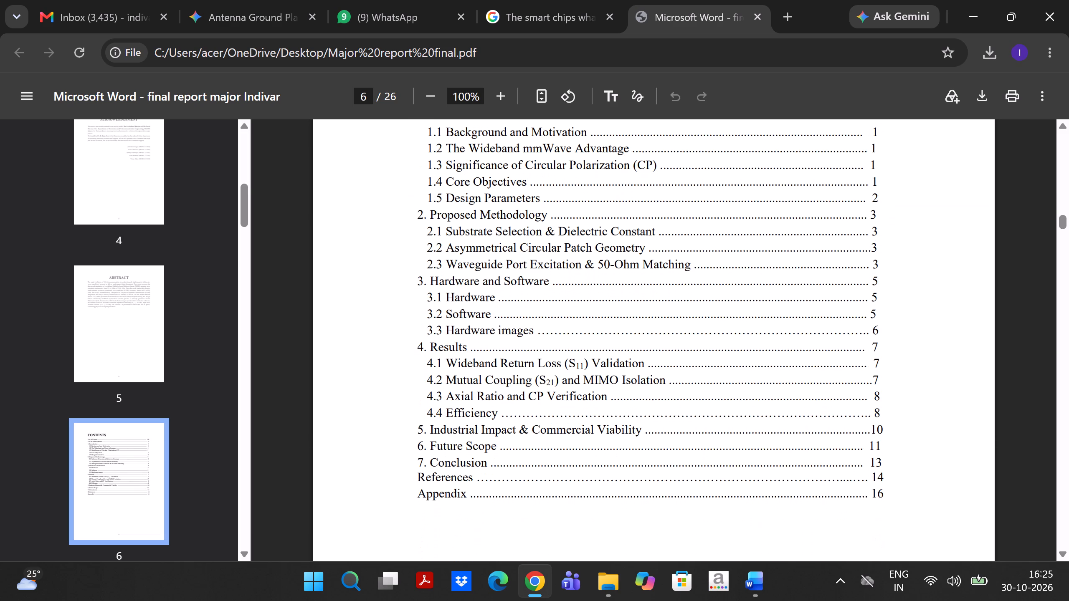
scroll(588, 199, down, 2)
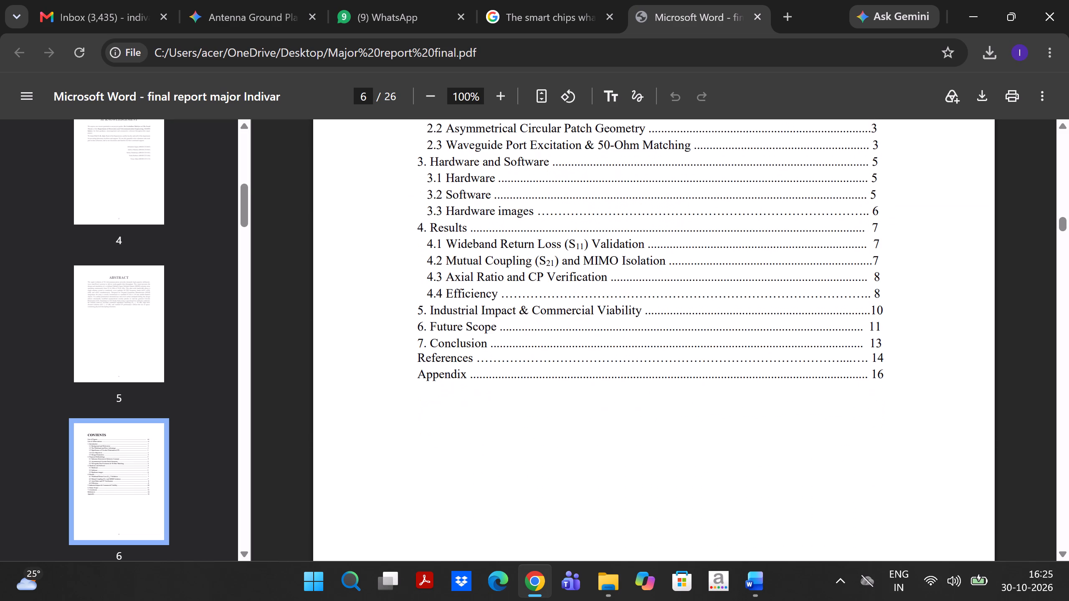
Compare the List of Abbreviations and List of Figures pages, checking their entries, order and page numbers.
scroll(588, 199, down, 4)
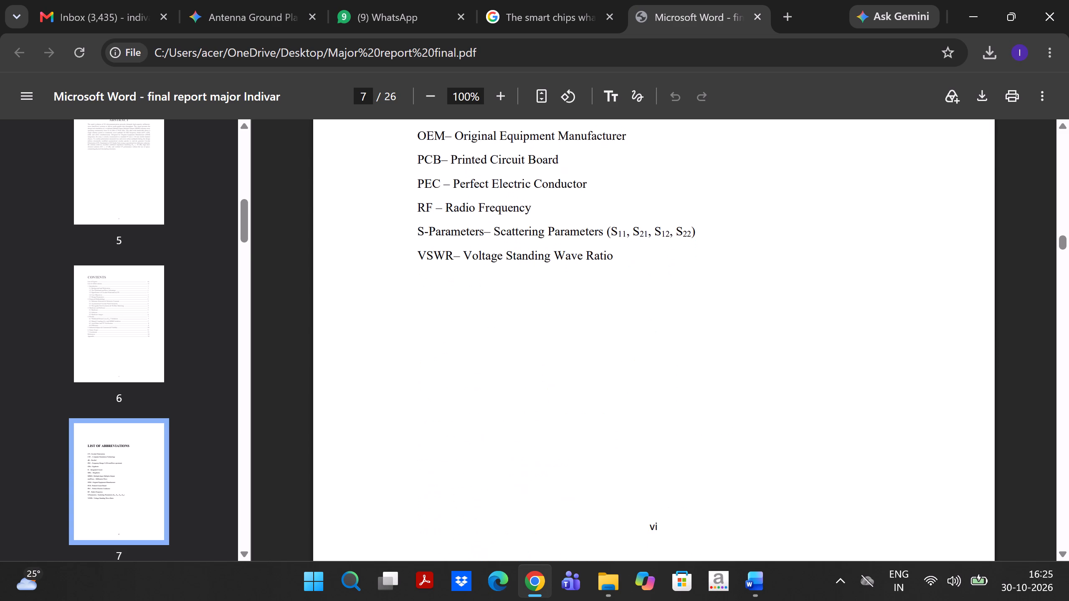
scroll(588, 199, down, 1)
scroll(588, 199, up, 4)
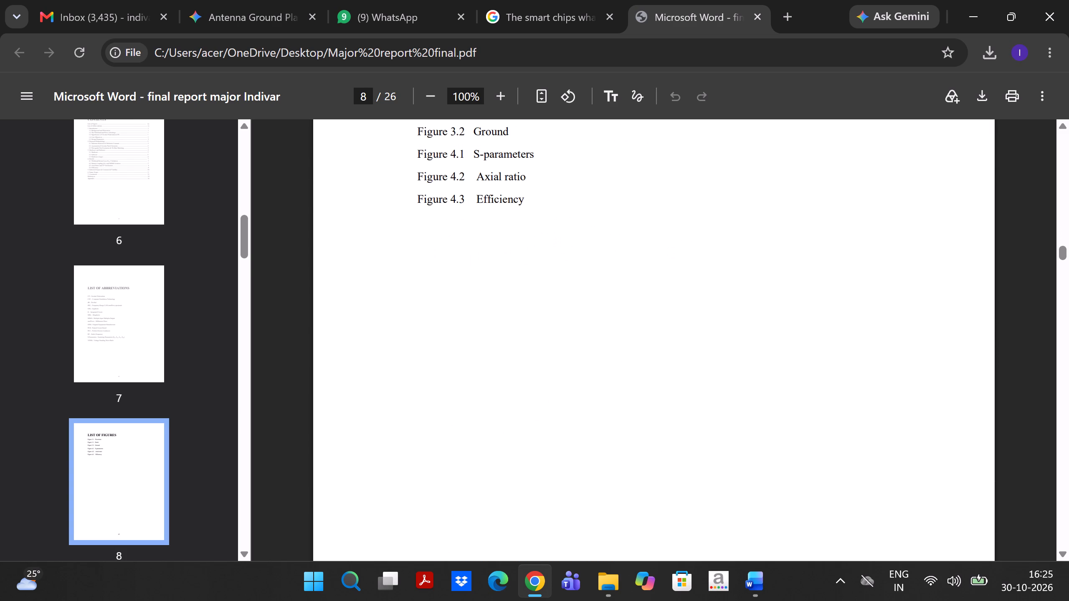
scroll(588, 199, up, 1)
scroll(588, 199, down, 3)
scroll(588, 199, up, 2)
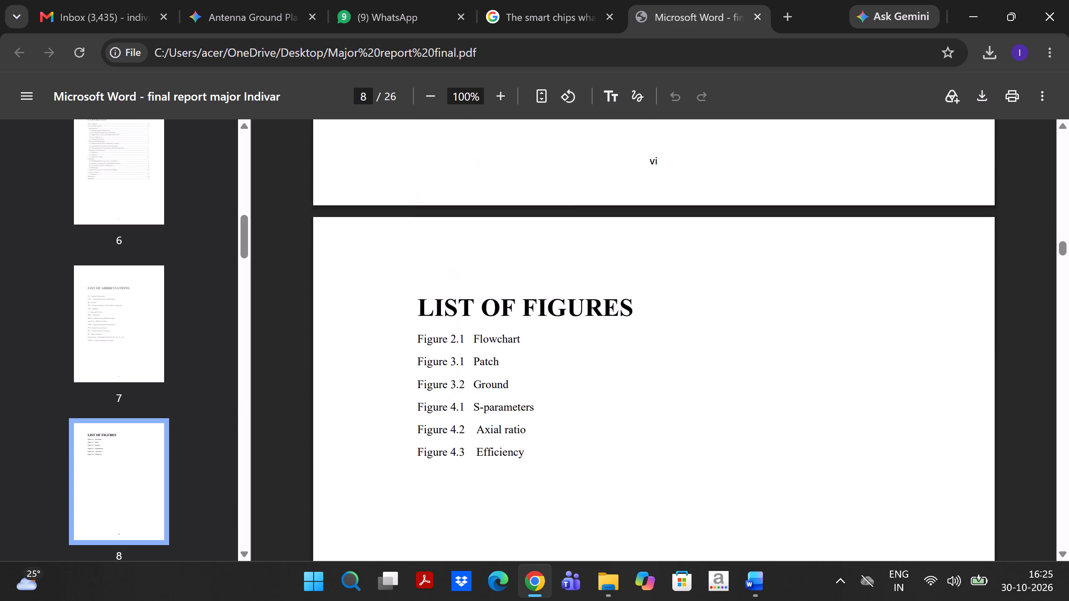
scroll(588, 199, up, 3)
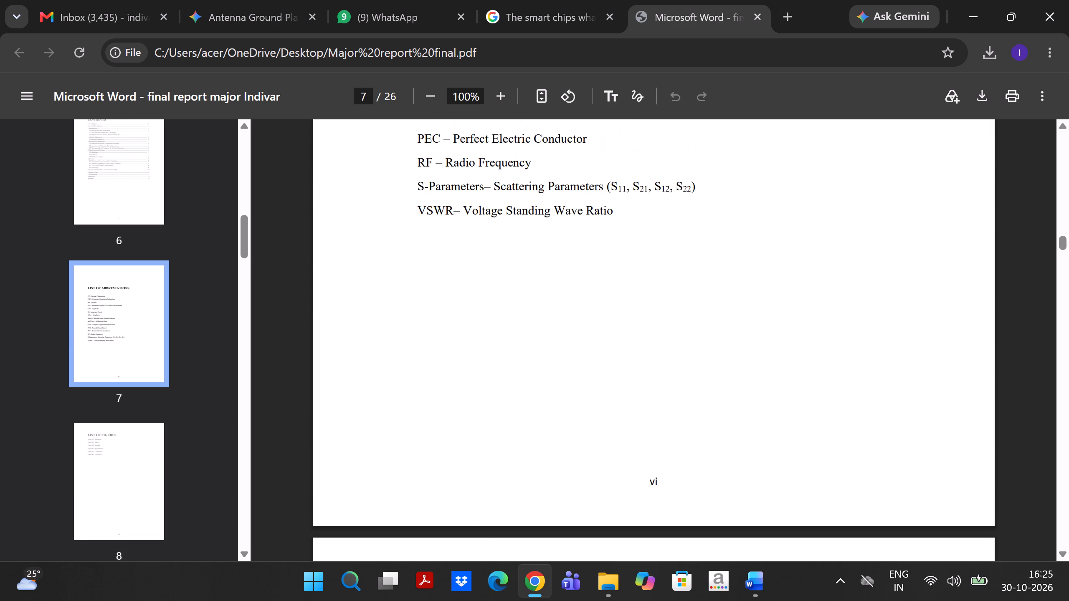
scroll(588, 199, down, 3)
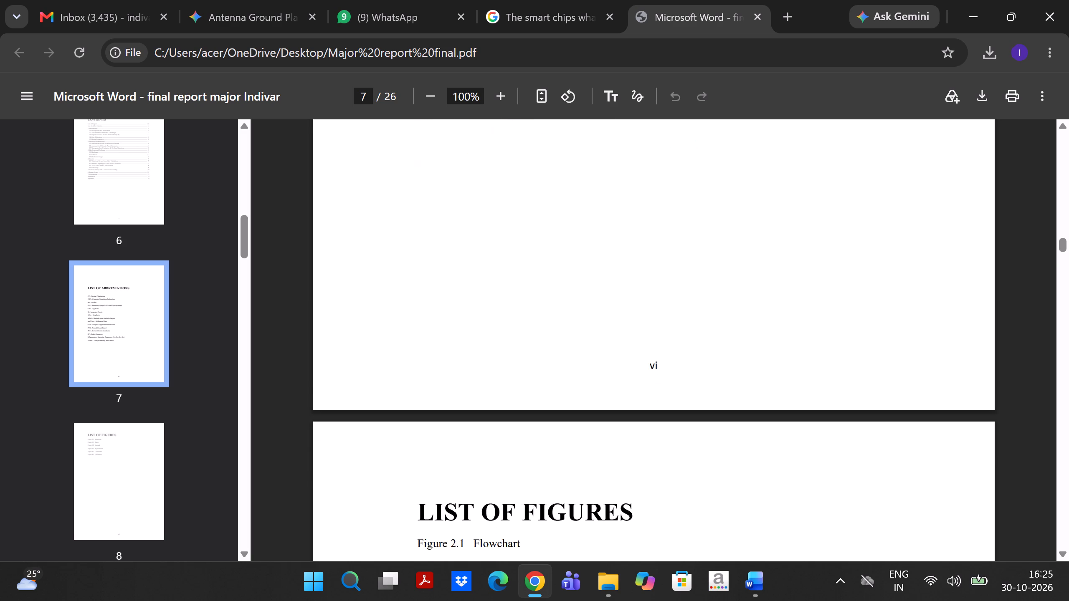
Skim Chapter 1, Introduction, from 1.1 Background and Motivation through 1.5 Design Parameters, checking layout and page numbering.
scroll(589, 194, down, 4)
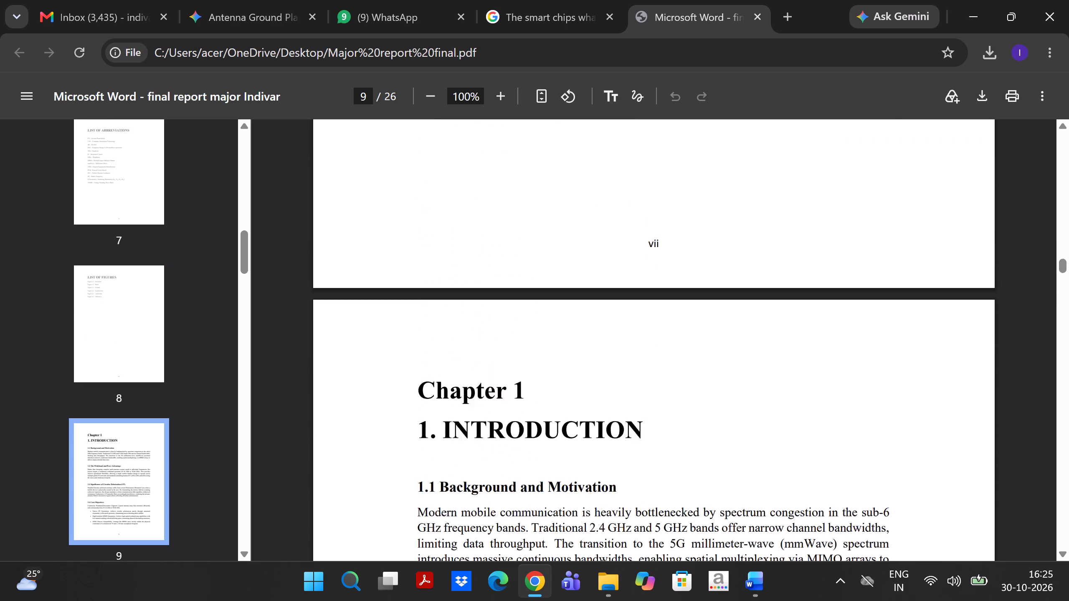
scroll(589, 194, down, 4)
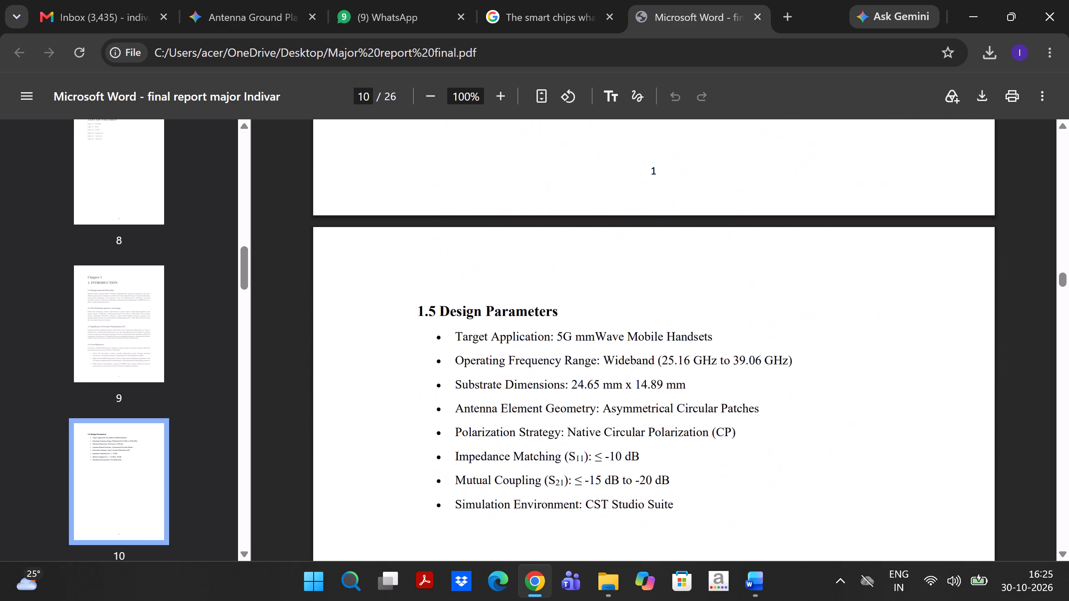
Skim Chapter 2, Proposed Methodology, through the Figure 2.1 flowchart, checking the headings, page numbering and figure caption.
scroll(589, 194, down, 4)
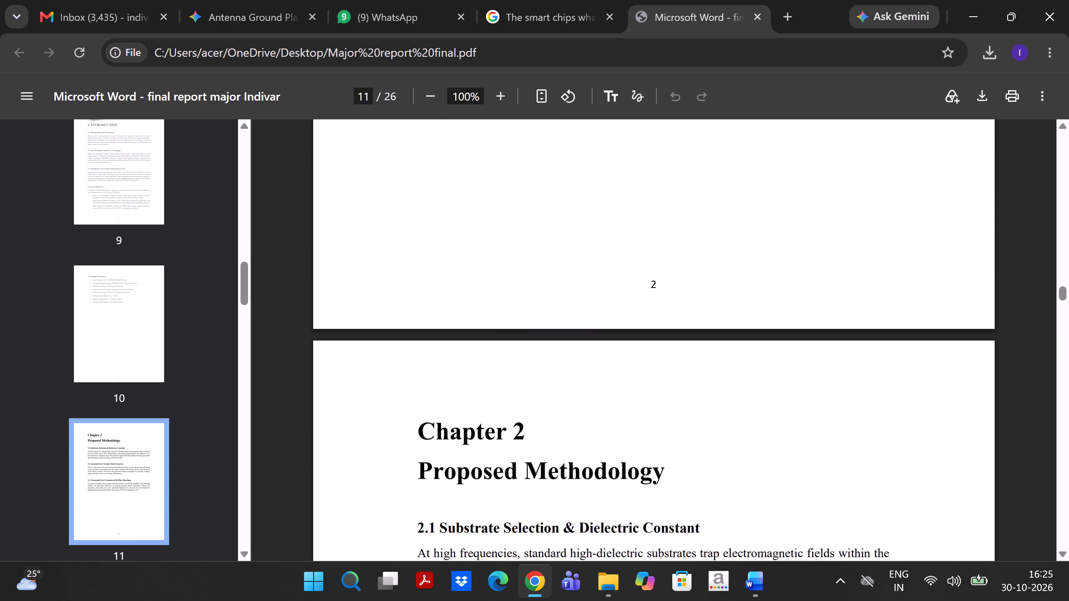
scroll(589, 194, down, 4)
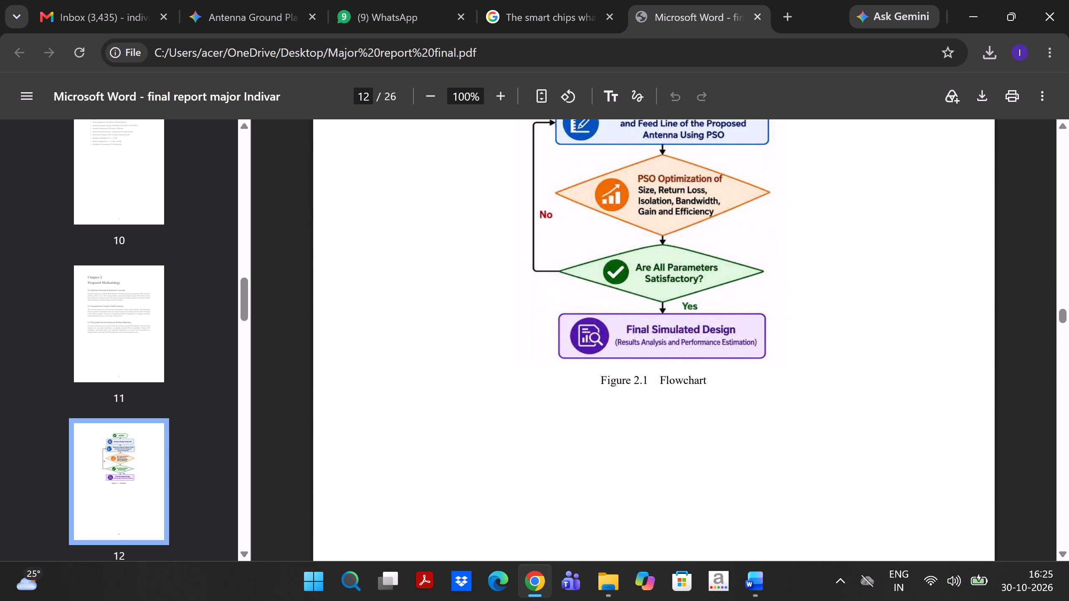
Go back to the opening page of Chapter 2, Proposed Methodology, and recheck sections 2.1 to 2.3.
scroll(589, 194, up, 3)
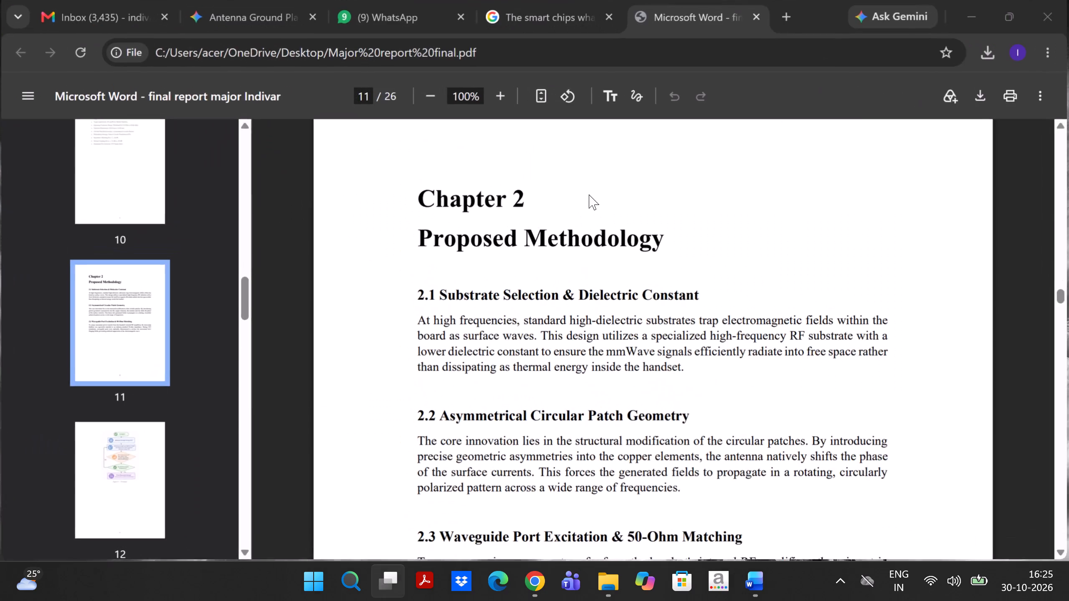
Switch to the Windows desktop and copy the Major report final PDF file.
right_click(714, 460)
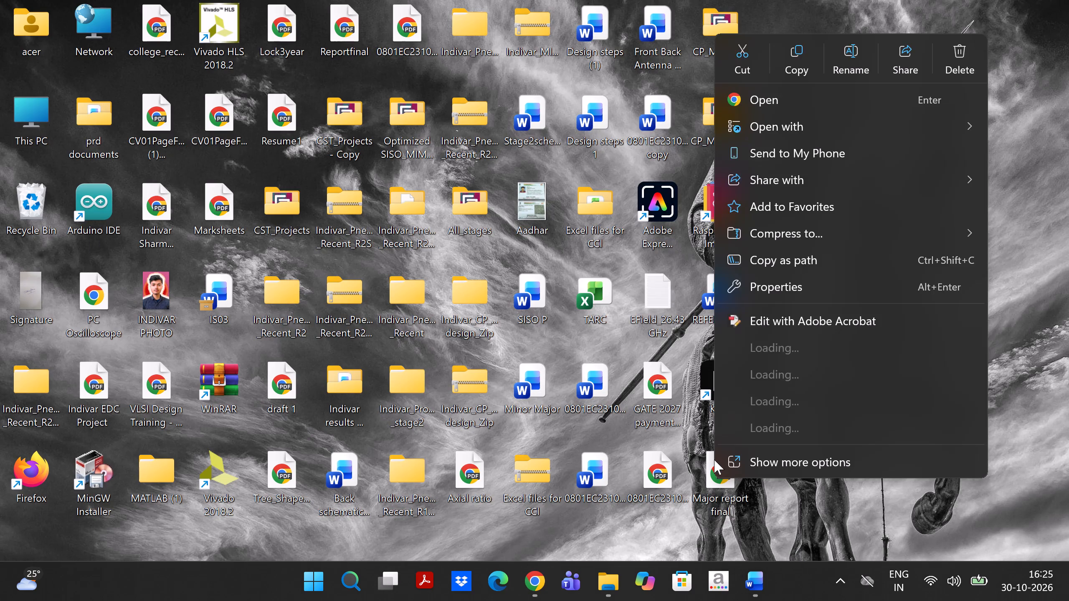
click(788, 48)
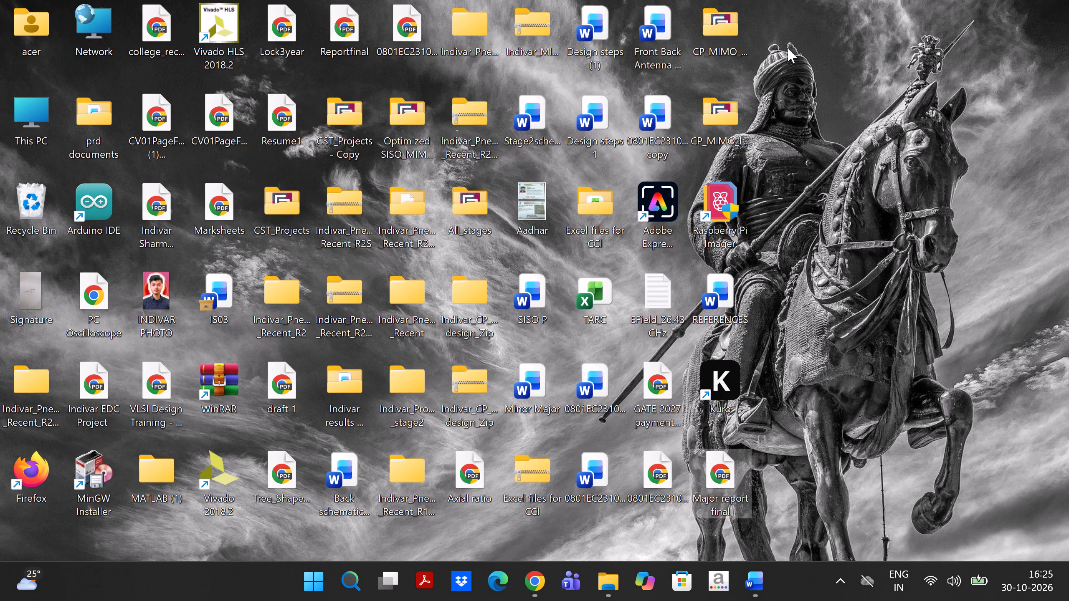
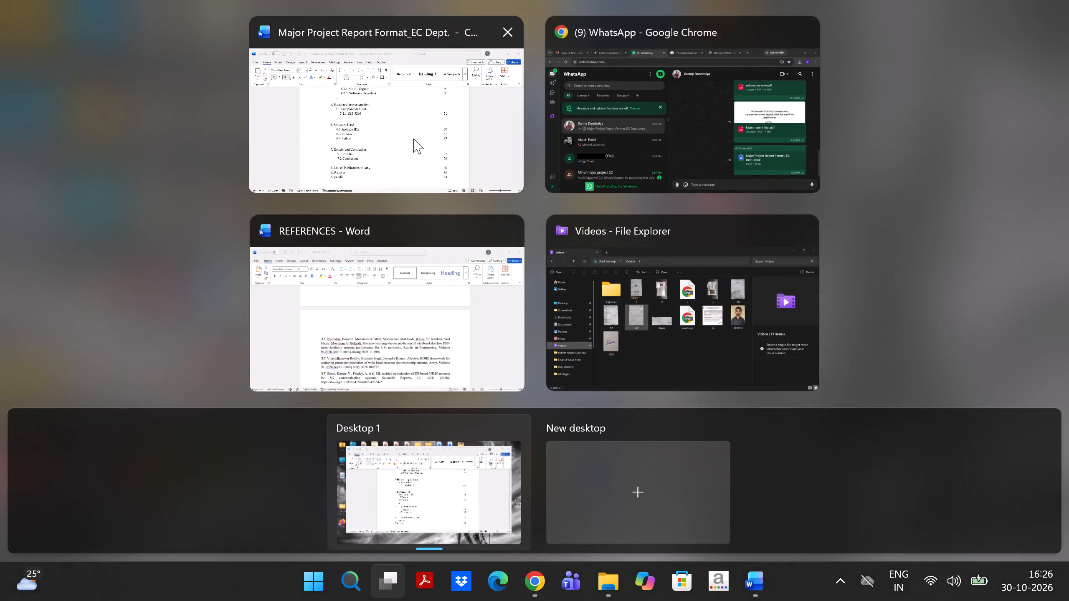
Check the font name and size of the Hardware Implementation entries in the Major Project Report Format contents.
click(413, 139)
drag(470, 269, 372, 226)
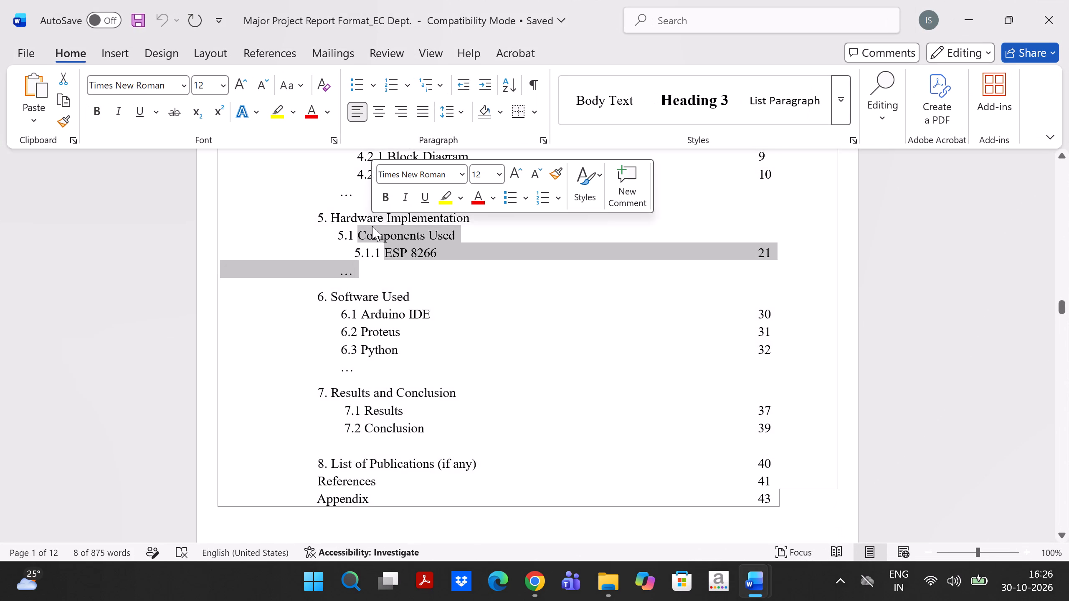
Close the REFERENCES document without saving its changes.
click(459, 298)
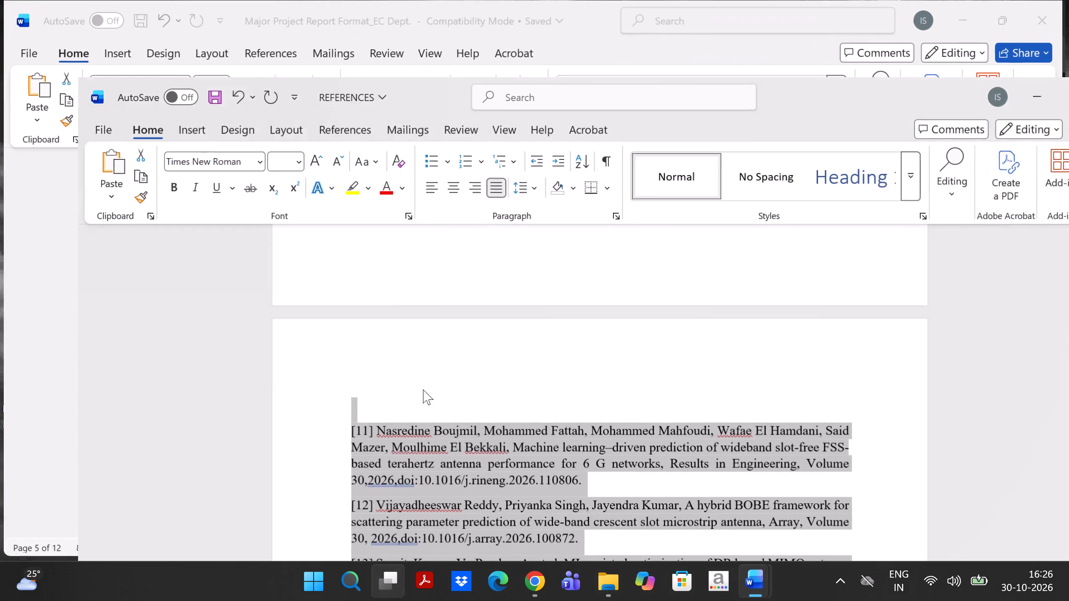
scroll(309, 395, down, 2)
scroll(309, 395, up, 8)
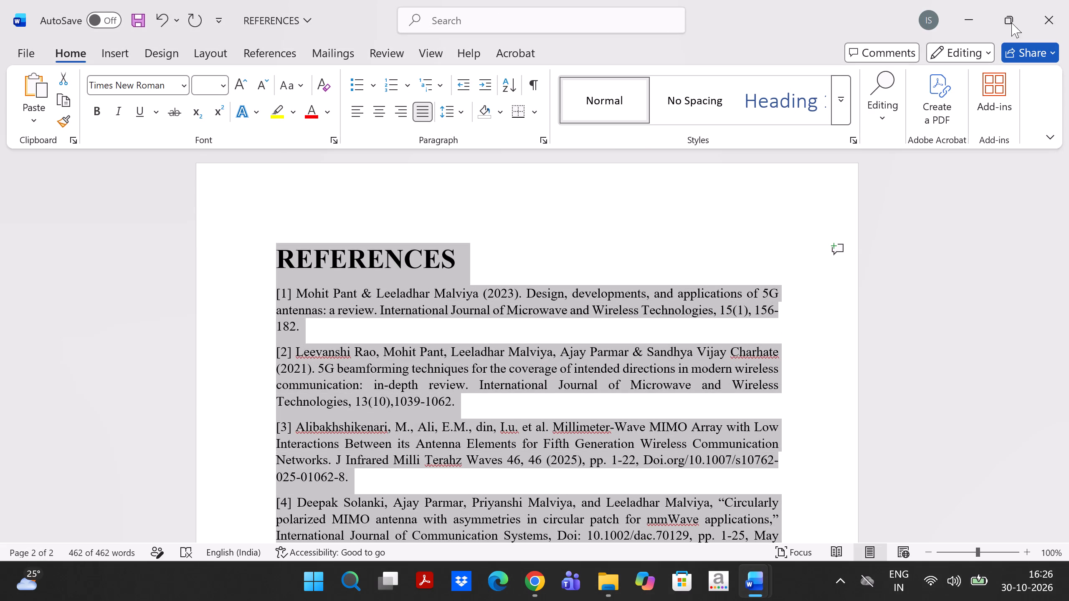
click(1067, 0)
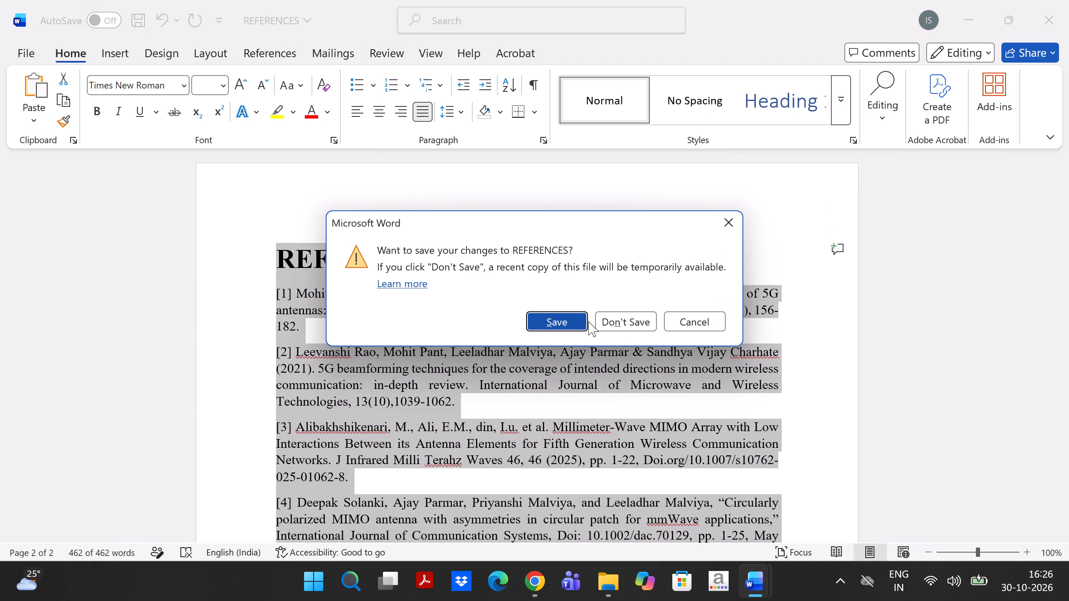
click(613, 323)
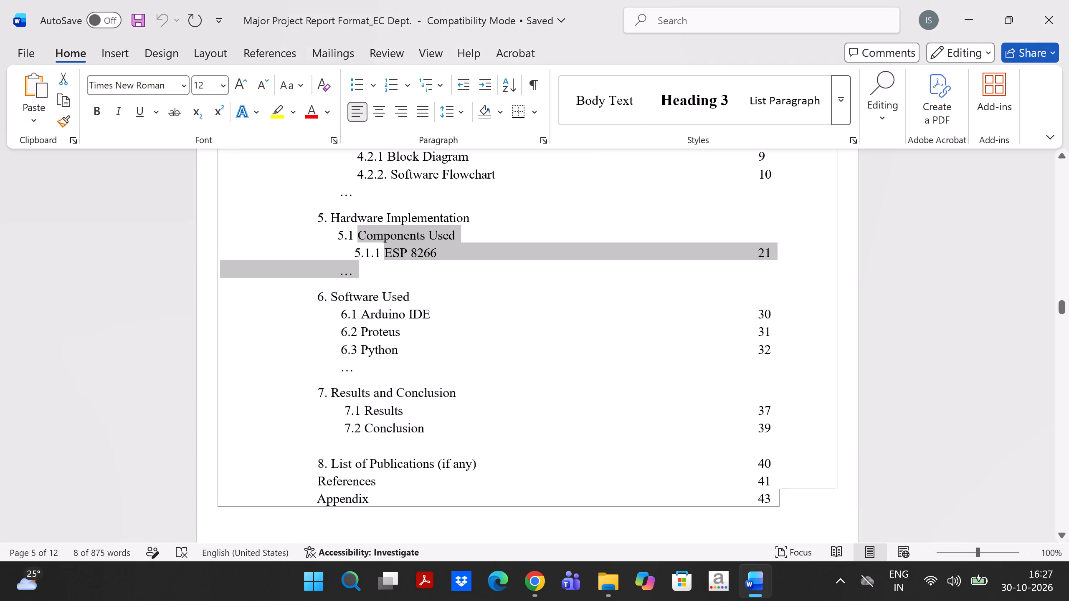
Launch Word again and open the recent document "final report major Indivar".
click(321, 586)
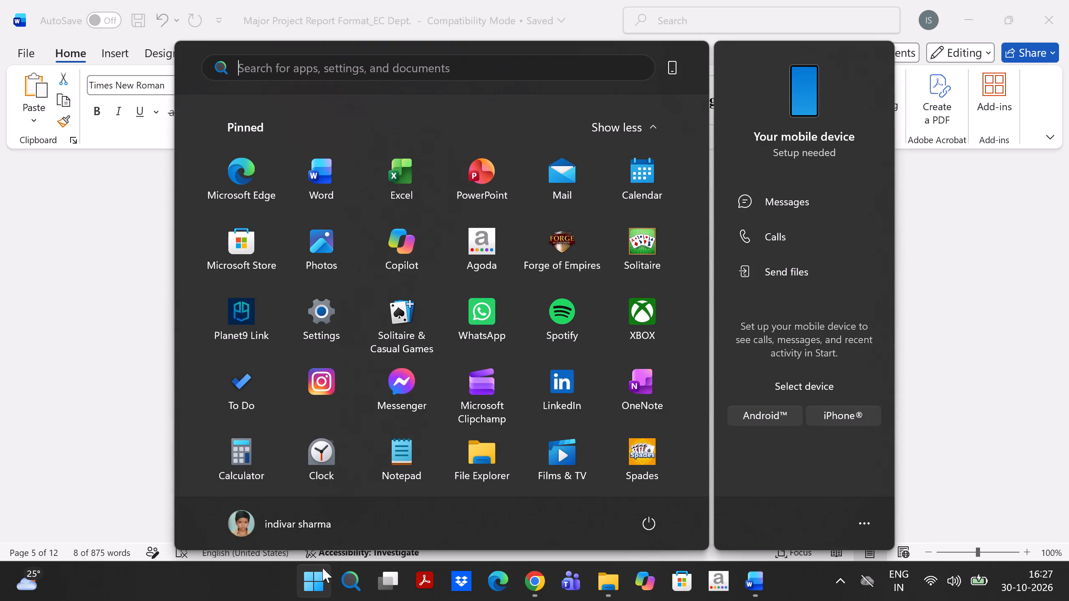
click(332, 182)
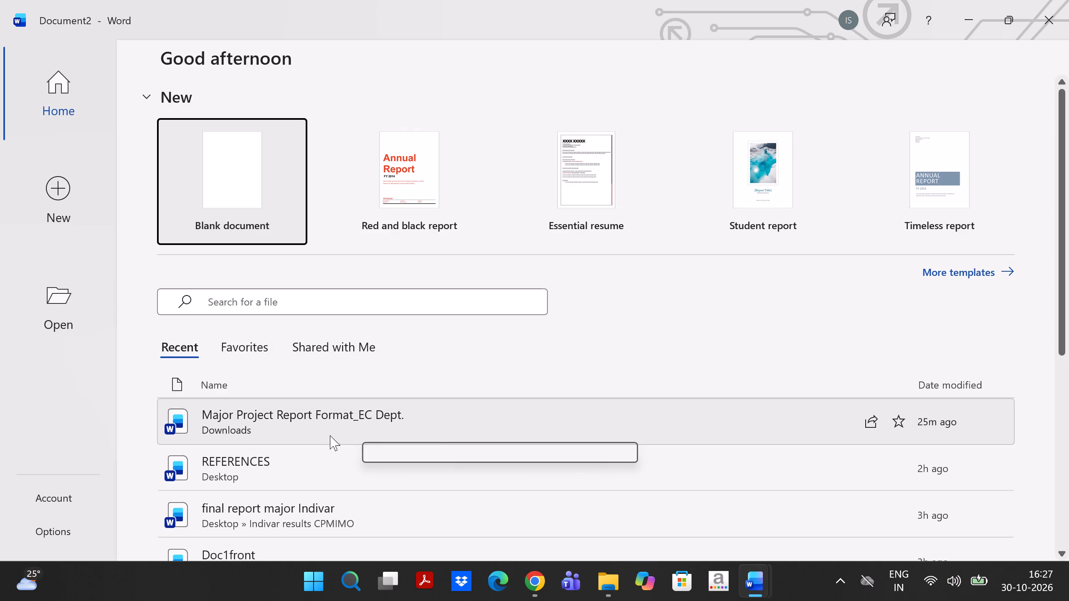
click(274, 521)
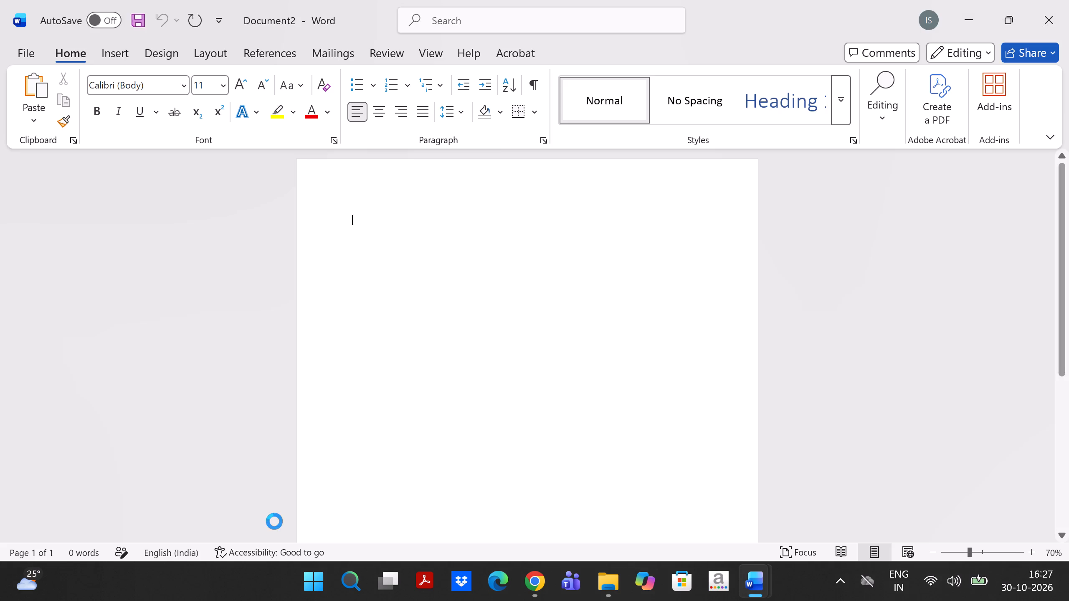
Review the Abstract and Contents pages of the final report and check the font of the abstract's closing lines.
scroll(348, 385, down, 3)
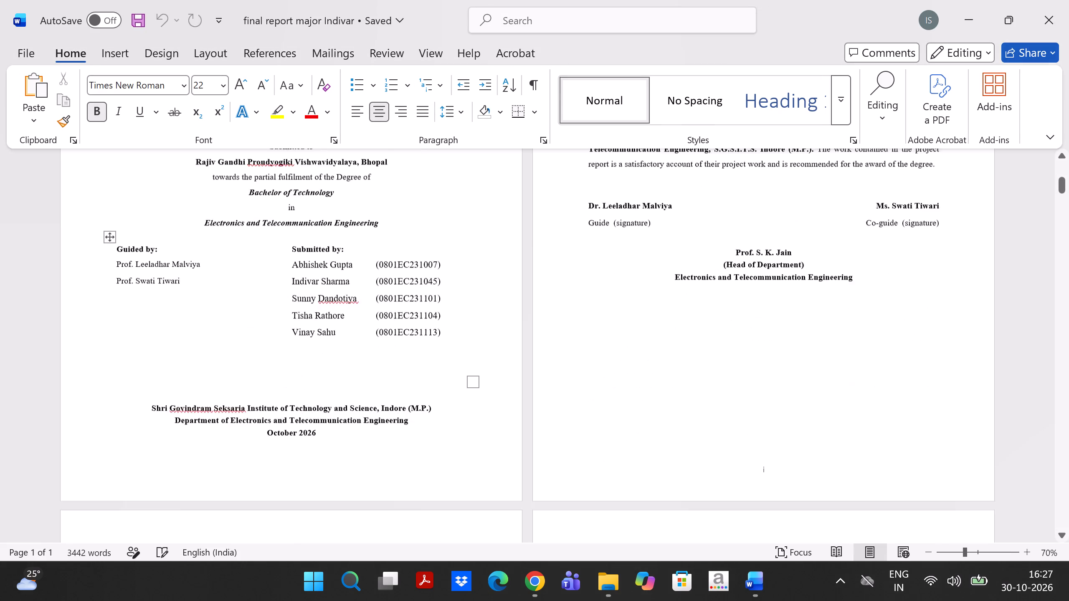
scroll(348, 385, down, 3)
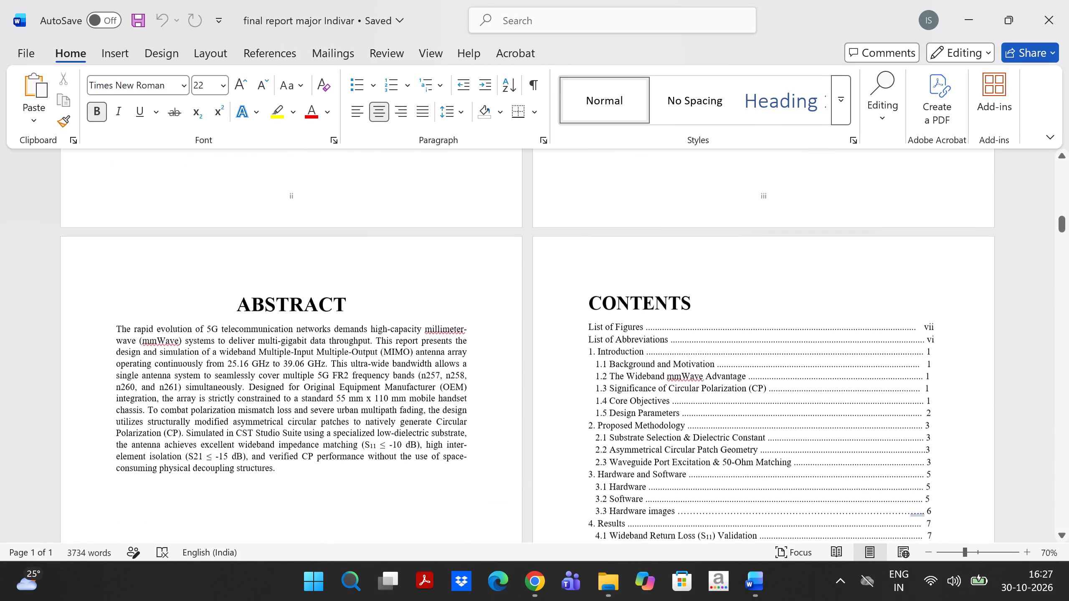
scroll(348, 385, down, 2)
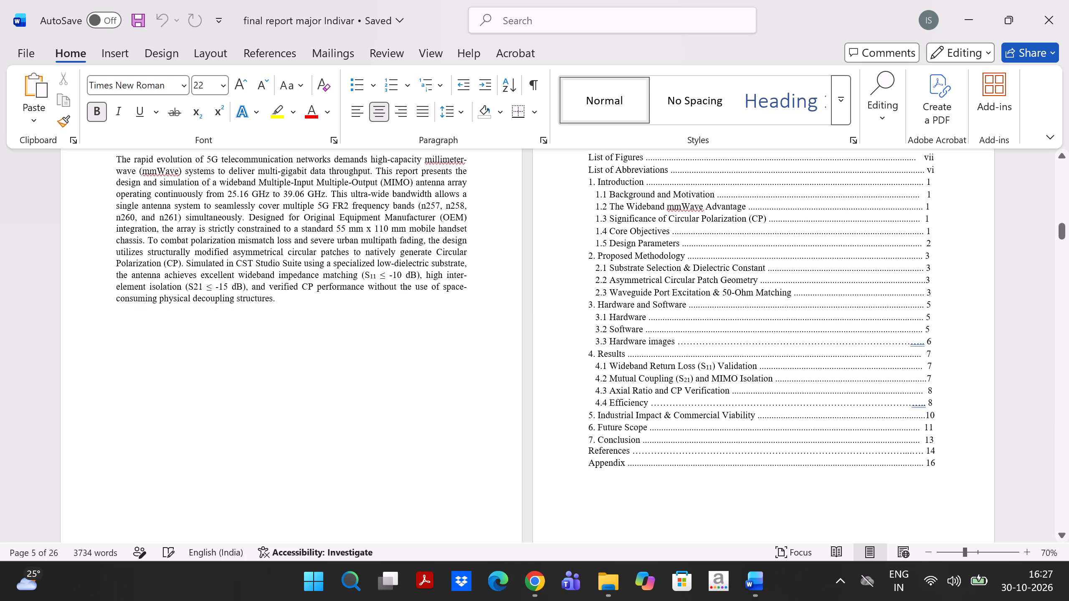
scroll(348, 385, up, 1)
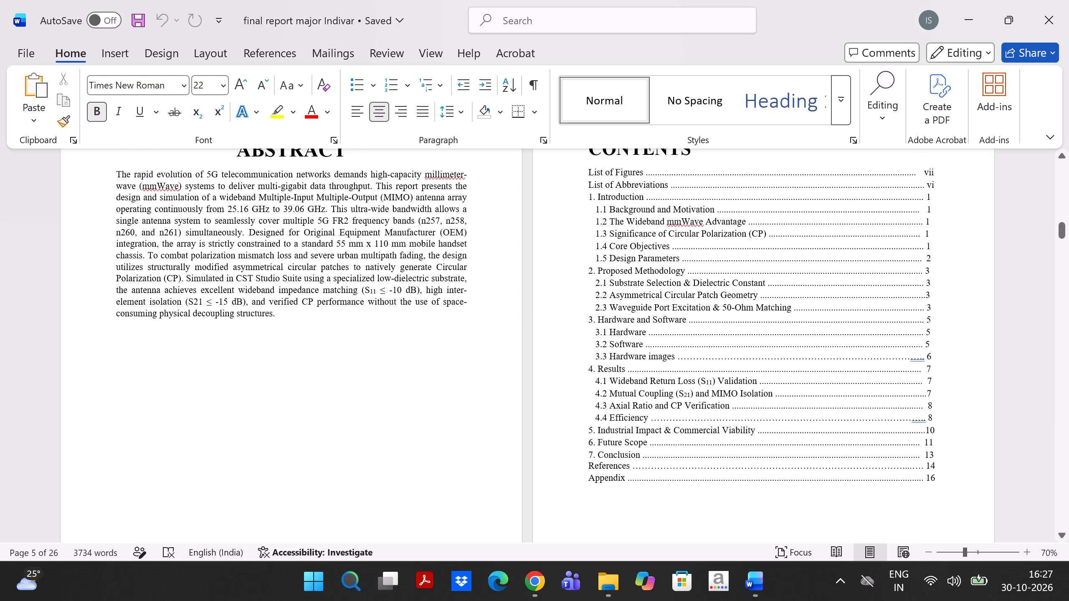
key(ctrl+a)
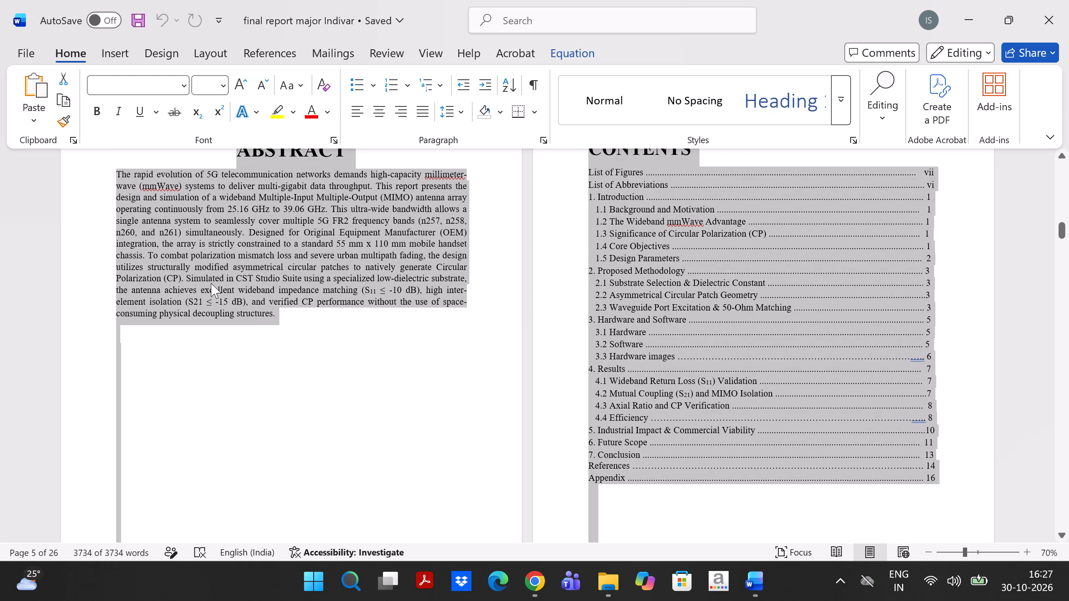
click(348, 321)
drag(348, 321, 209, 268)
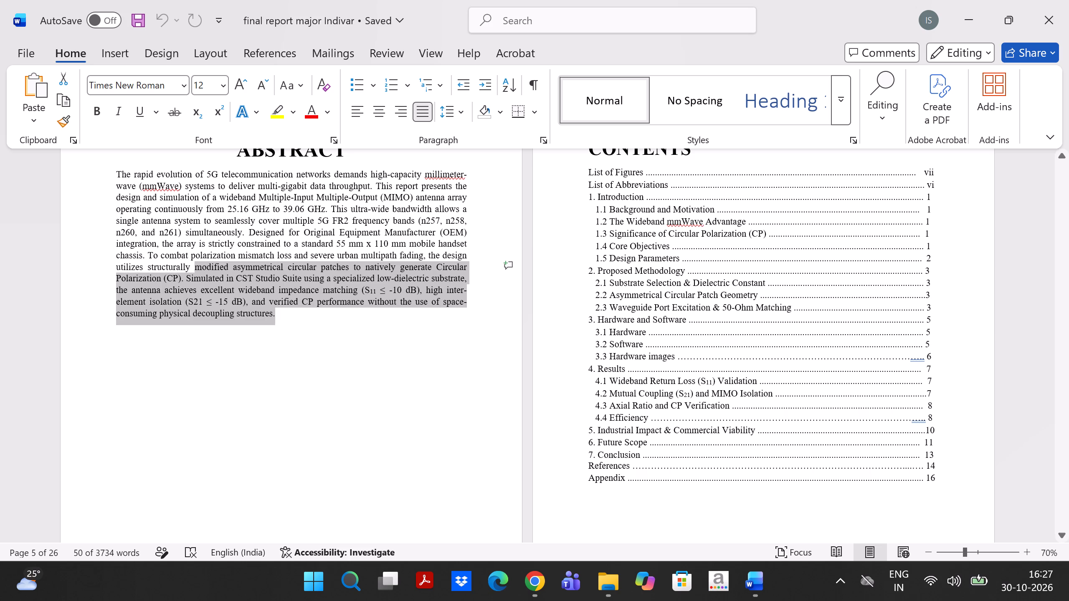
View the abstract at 100% zoom and check the font name and size of its opening lines.
scroll(467, 285, up, 5)
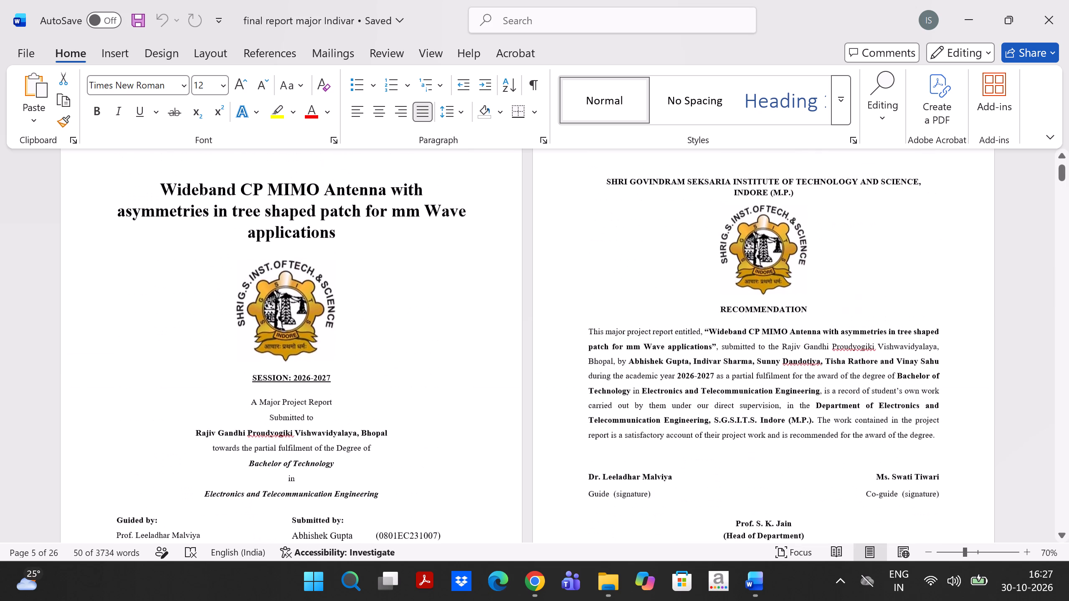
ctrl+scroll(467, 285, down, 5)
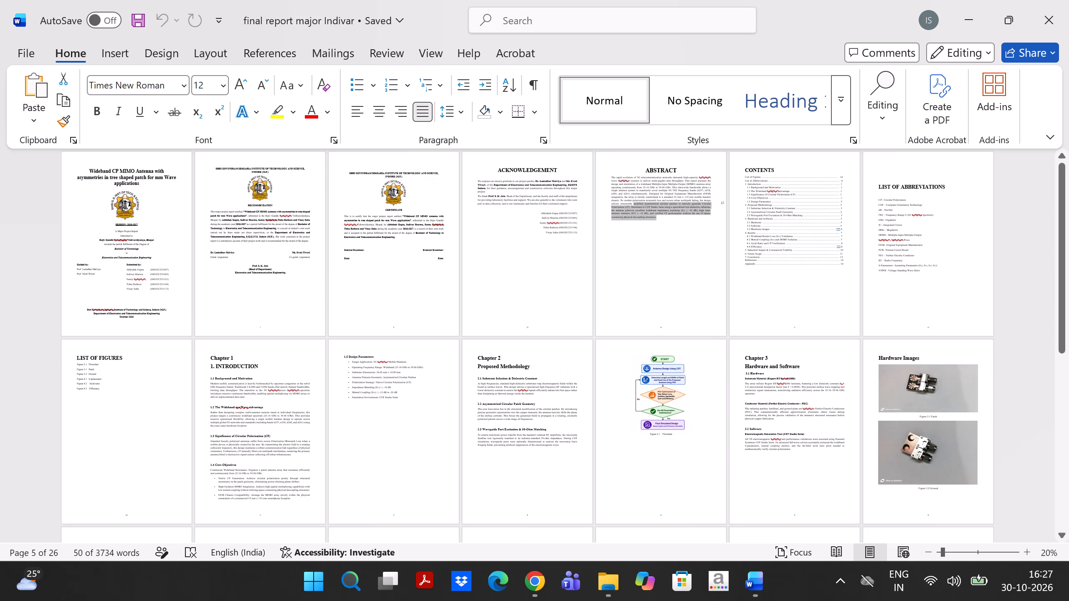
ctrl+scroll(467, 285, up, 4)
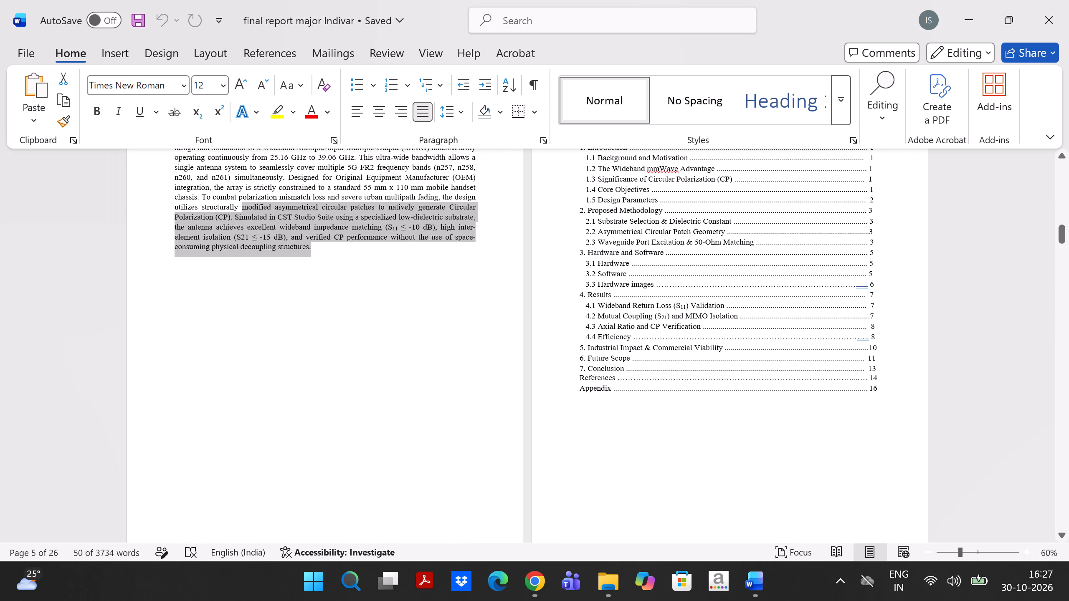
click(372, 334)
scroll(291, 263, up, 1)
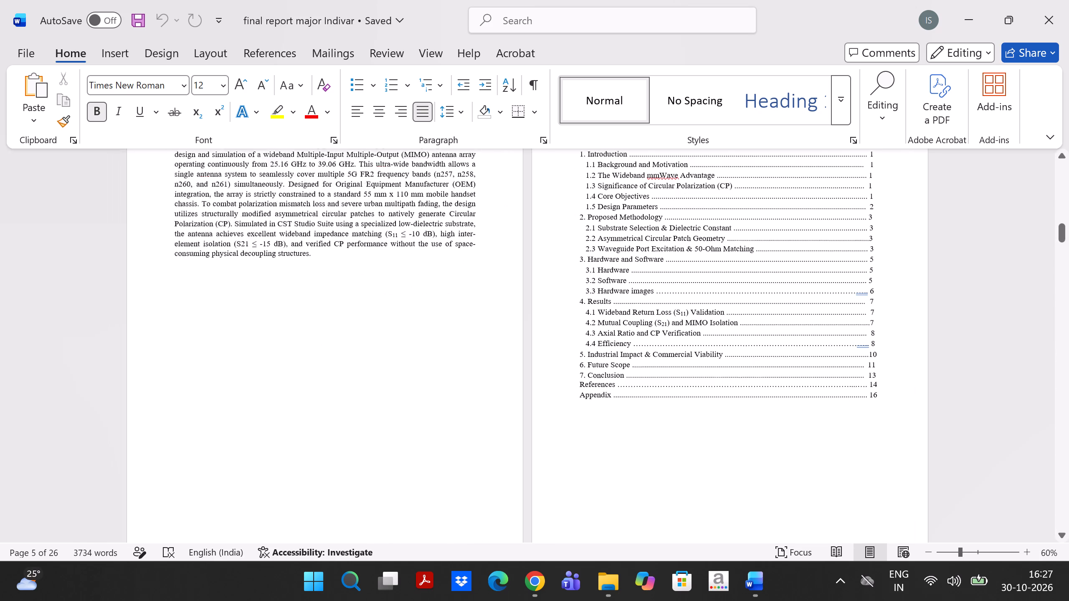
scroll(291, 263, up, 1)
ctrl+scroll(291, 263, up, 2)
scroll(291, 263, right, 1)
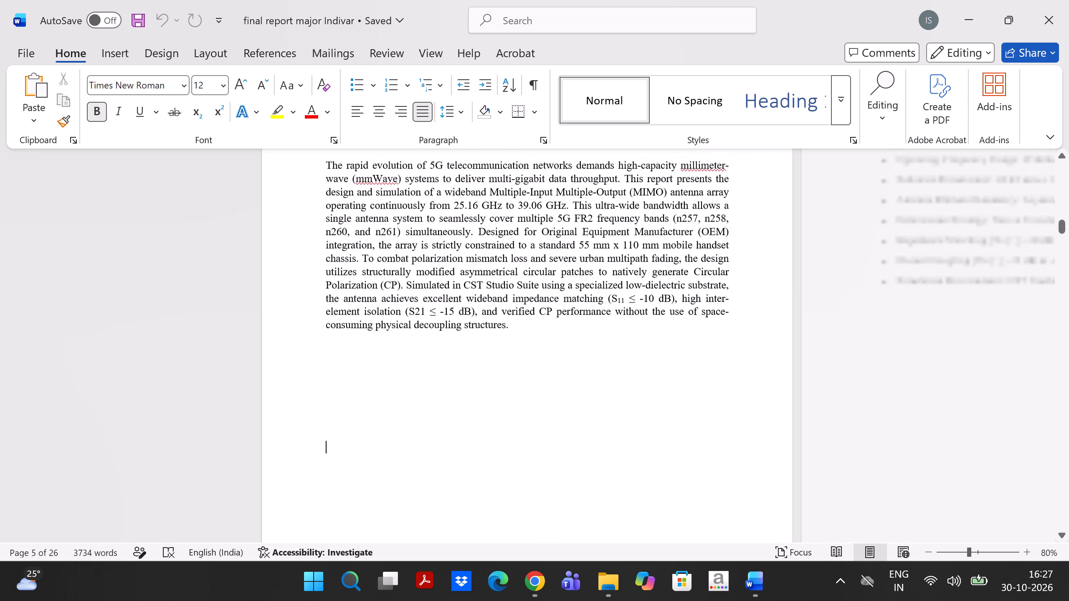
scroll(291, 263, right, 1)
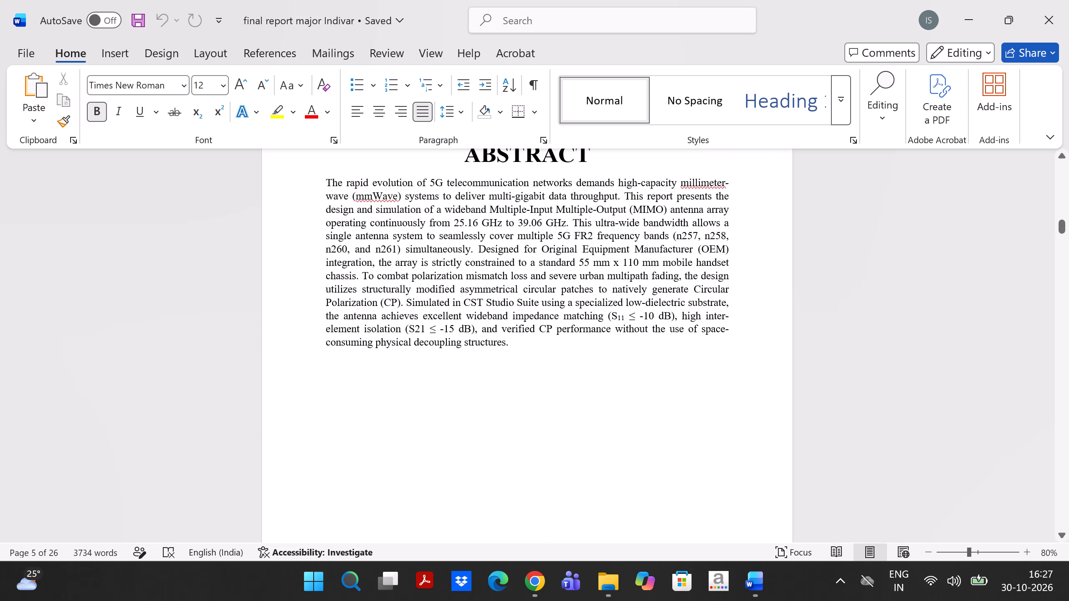
ctrl+scroll(291, 263, up, 2)
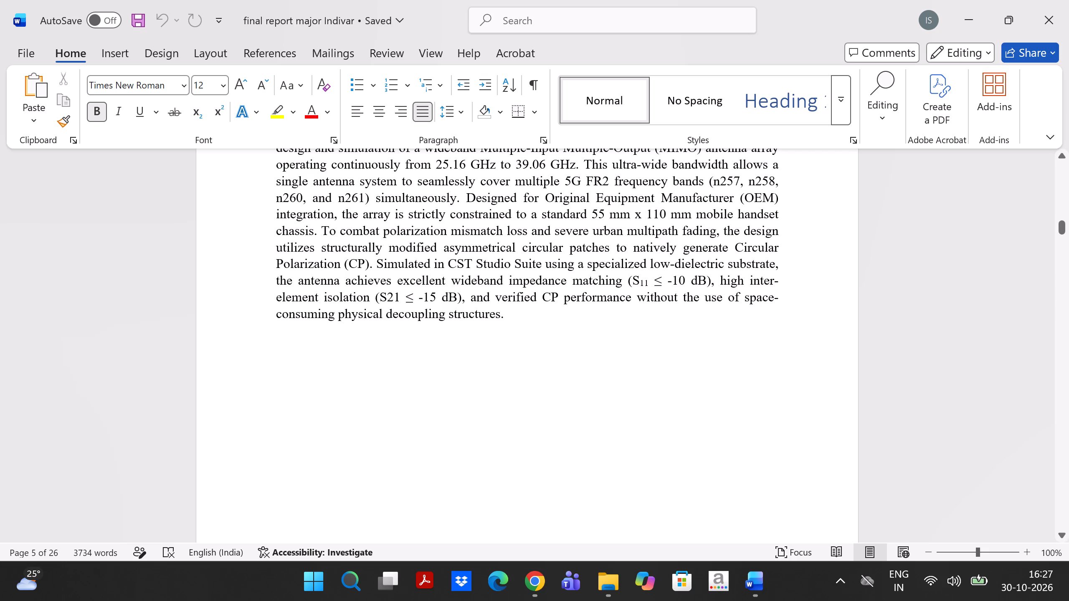
scroll(291, 263, up, 1)
drag(279, 302, 378, 358)
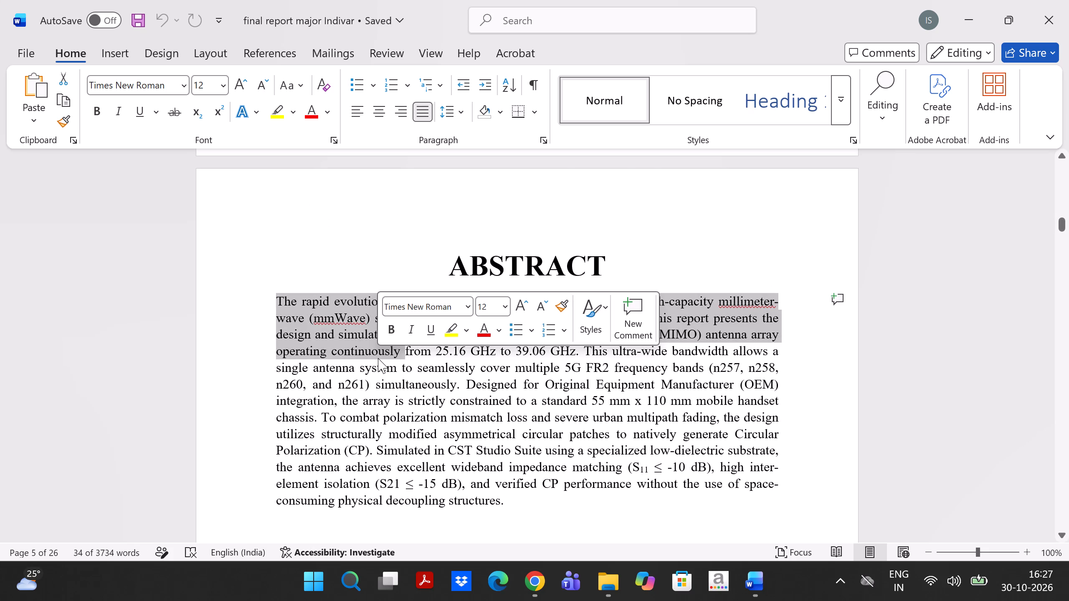
click(457, 422)
Look through the front pages of the final report, from the Acknowledgement back to the title page and forward to page ii.
scroll(457, 422, up, 2)
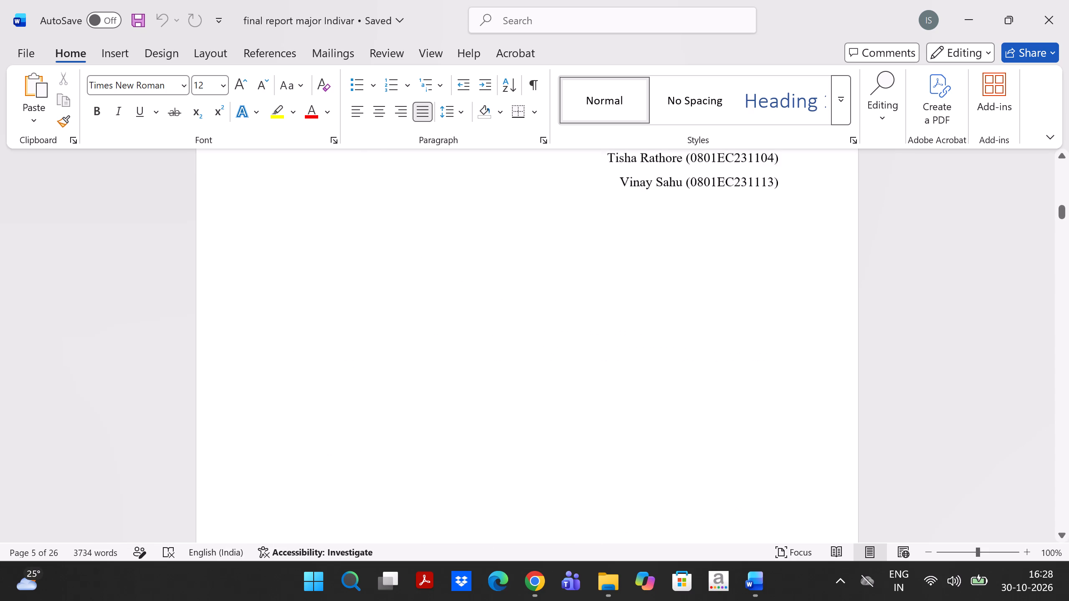
scroll(457, 422, up, 5)
scroll(457, 422, down, 2)
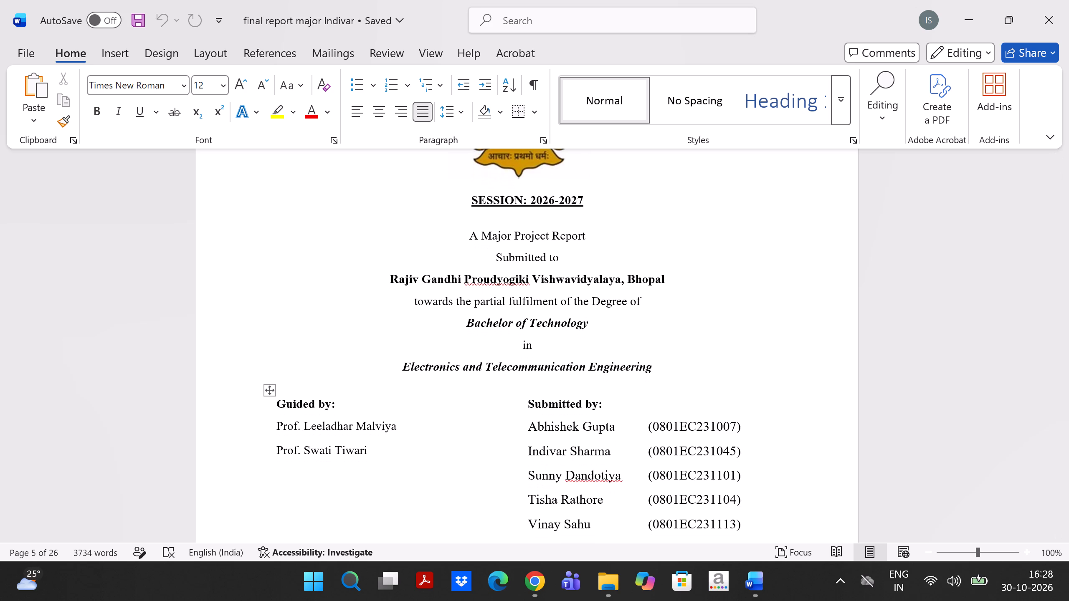
scroll(457, 422, down, 1)
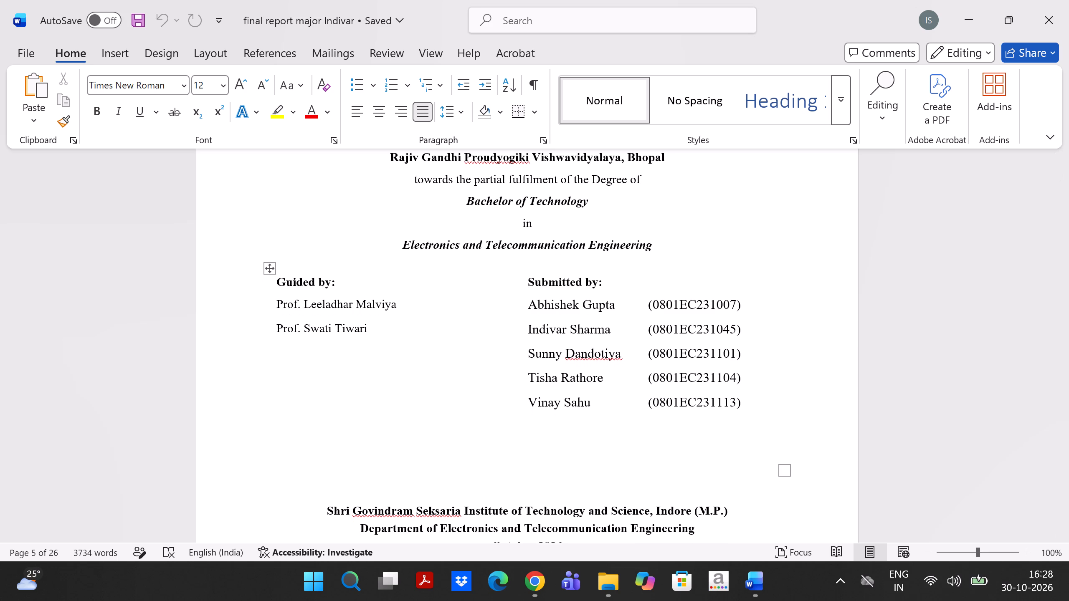
Check the font name and size of the Recommendation page's body paragraph by selecting its text.
scroll(457, 422, up, 1)
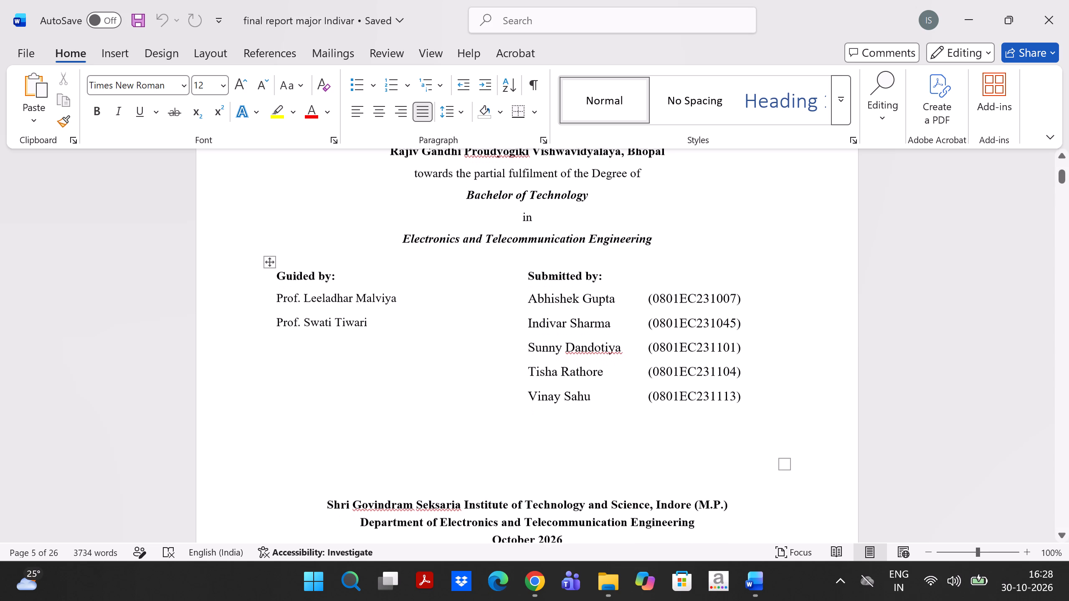
scroll(457, 422, up, 2)
scroll(457, 422, down, 3)
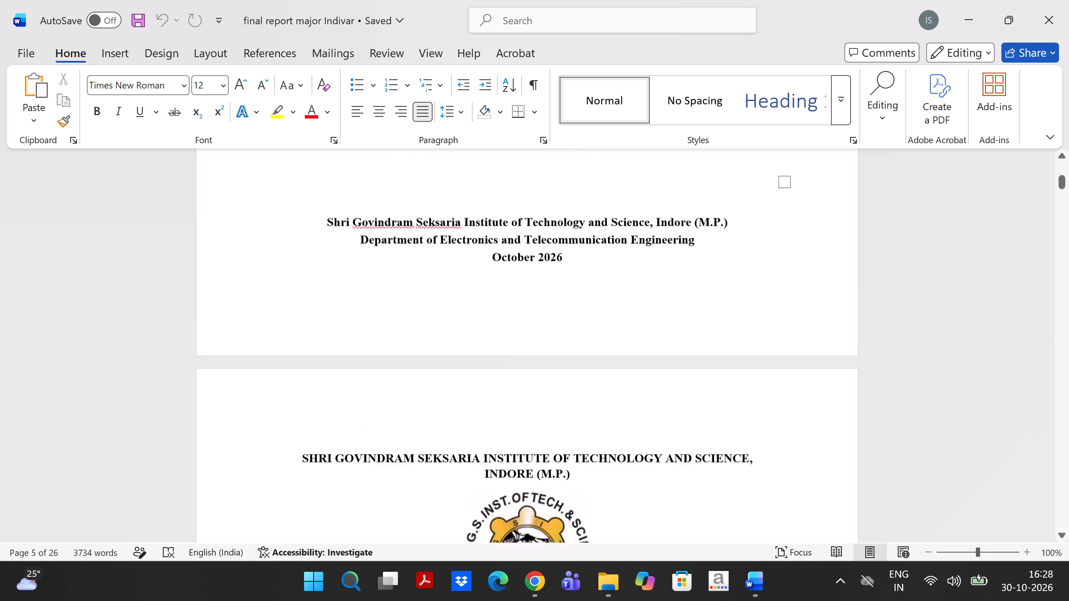
scroll(457, 422, down, 3)
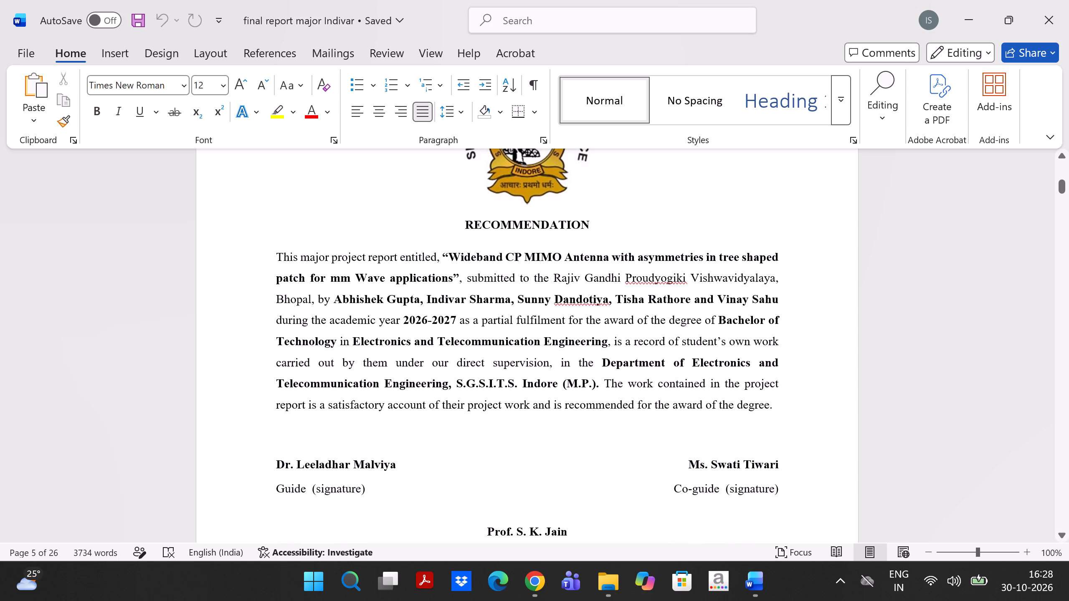
drag(269, 255, 415, 327)
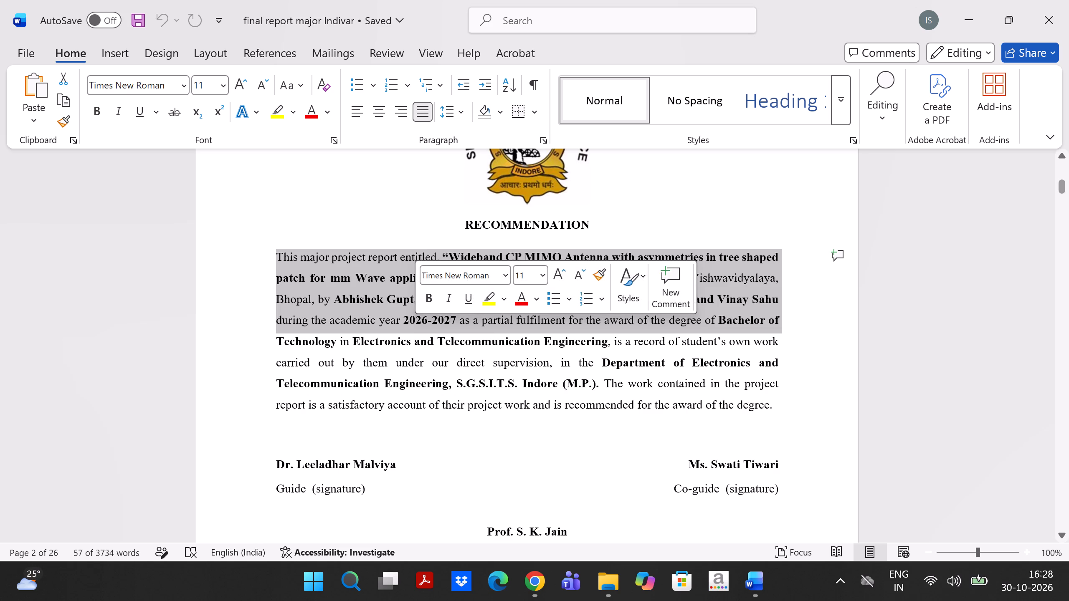
click(466, 445)
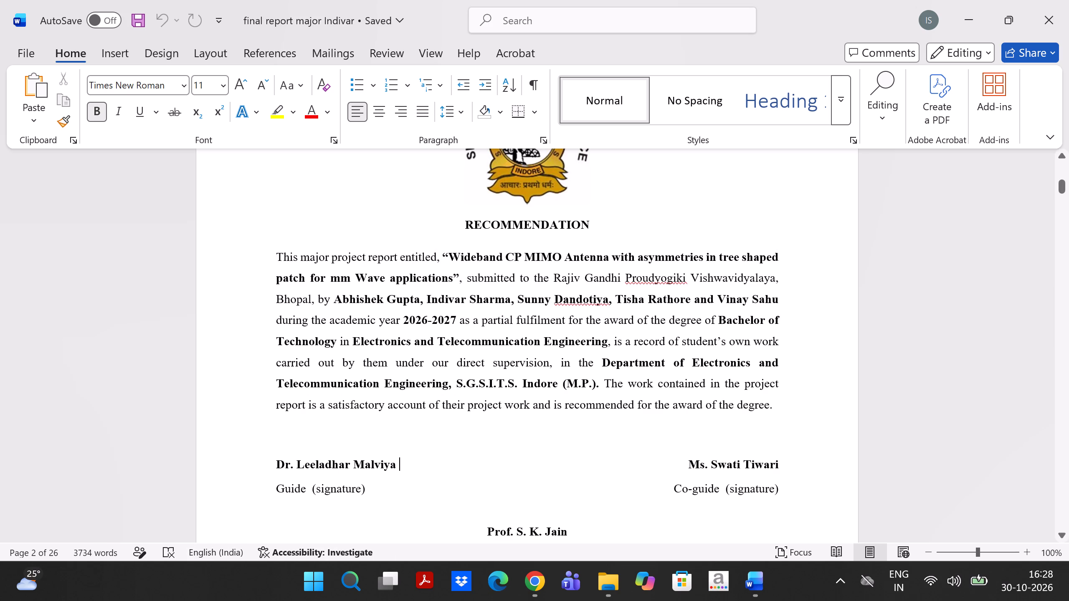
drag(280, 253, 647, 424)
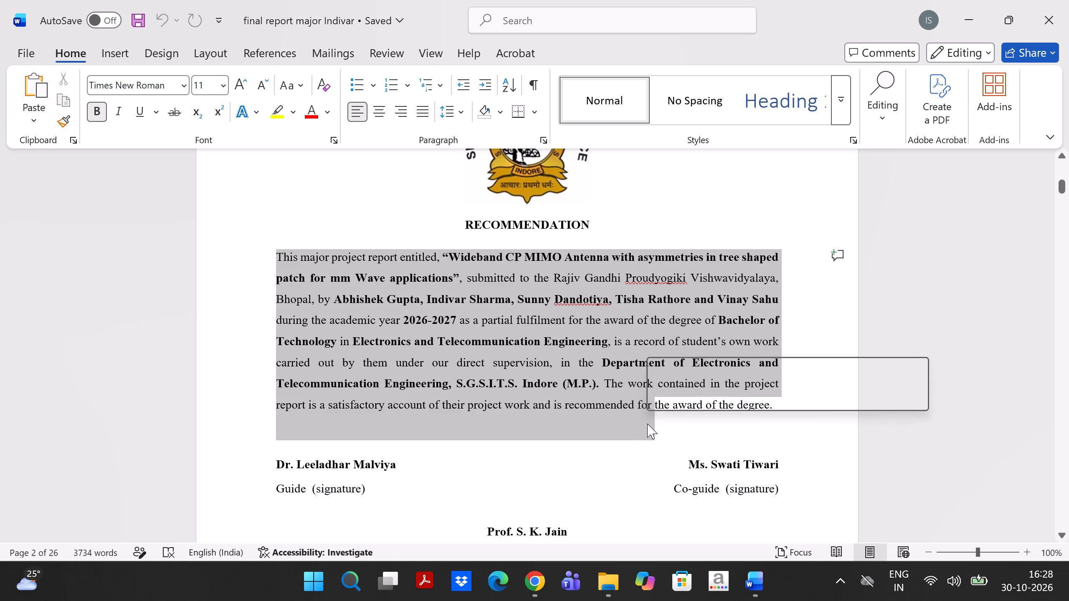
Check the font name and size of the Certificate page's body paragraph by selecting its text.
scroll(633, 458, down, 4)
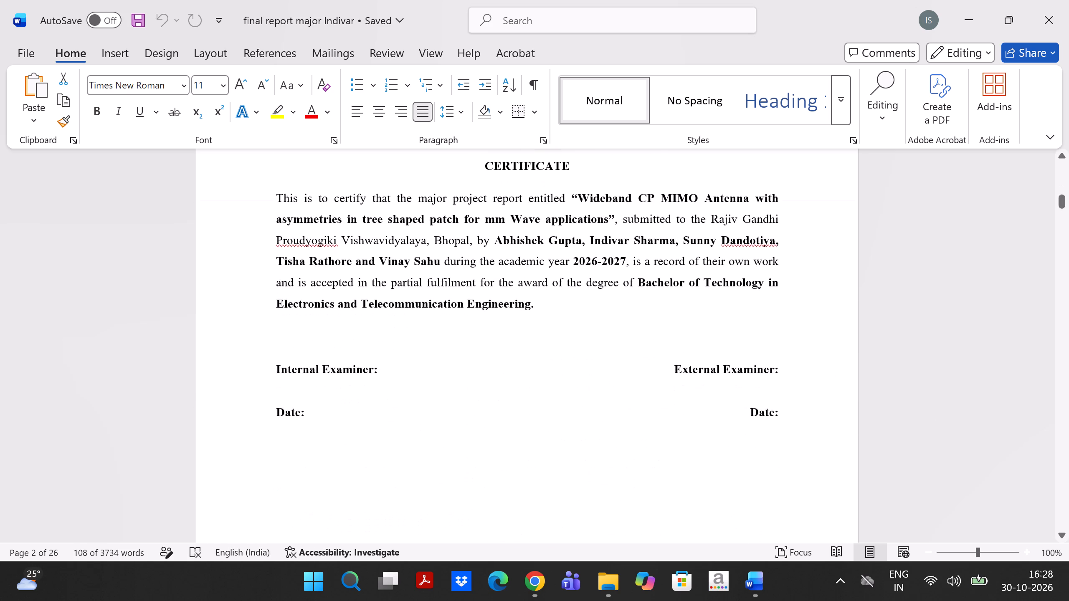
drag(279, 199, 503, 331)
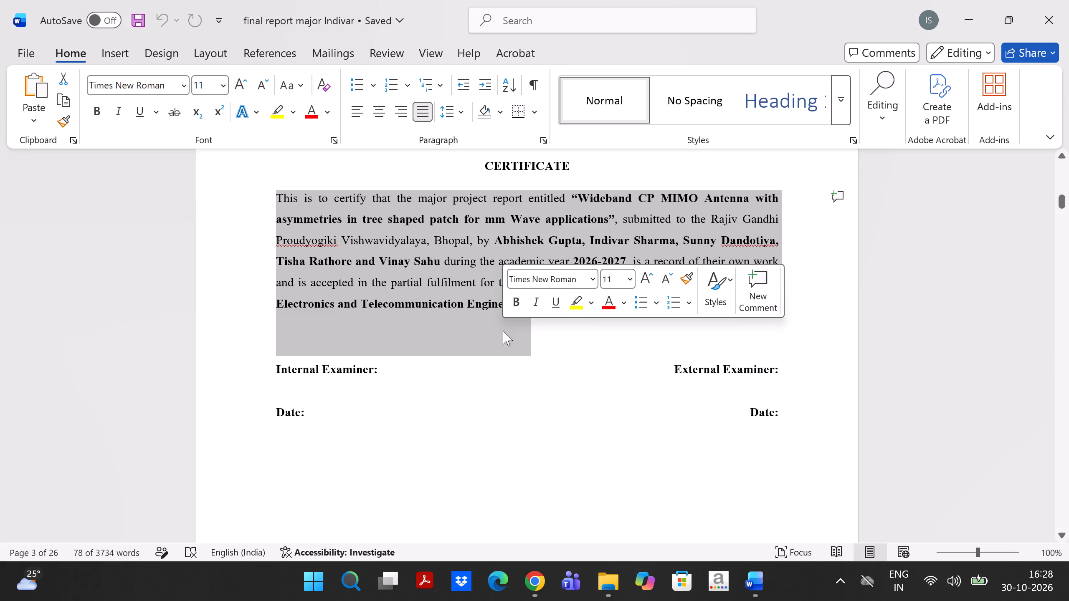
scroll(567, 366, down, 1)
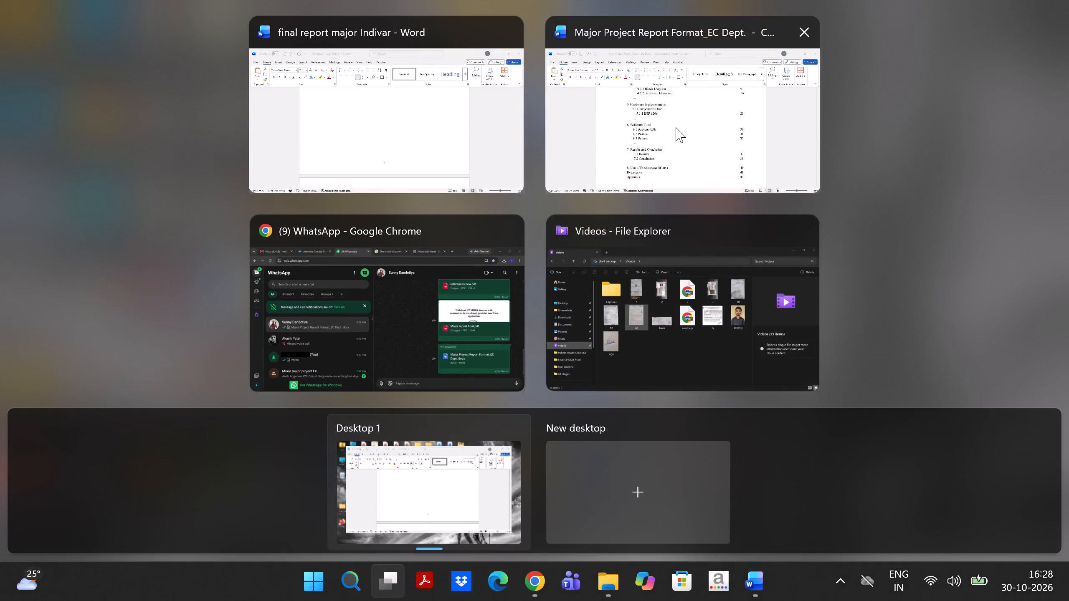
Check the font and layout of the Recommendation and Certificate paragraphs in the Major Project Report Format document.
click(676, 127)
scroll(676, 127, up, 3)
scroll(588, 327, up, 6)
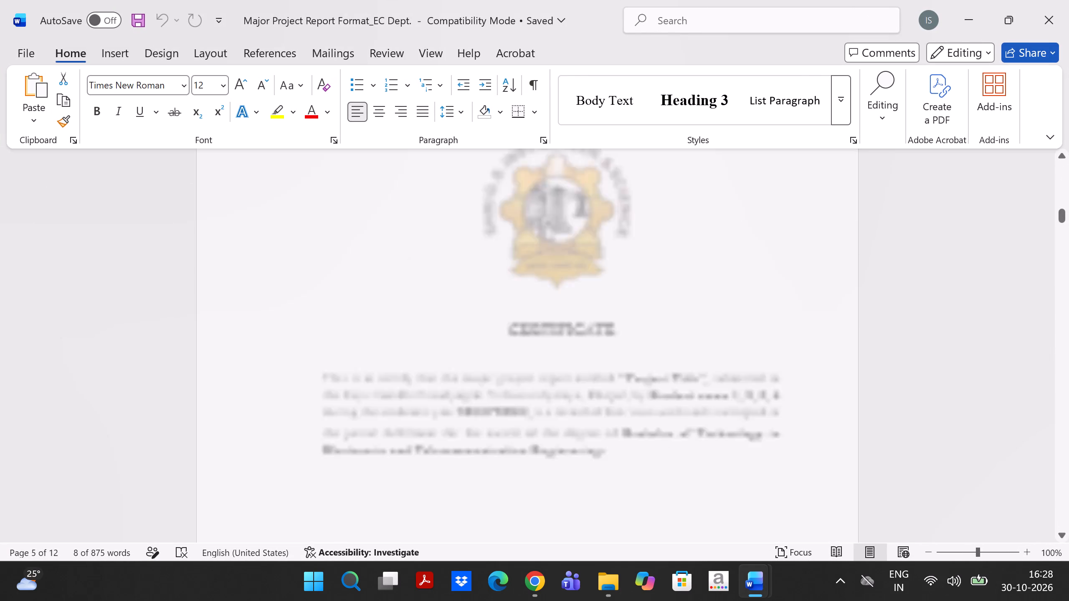
drag(327, 423, 453, 478)
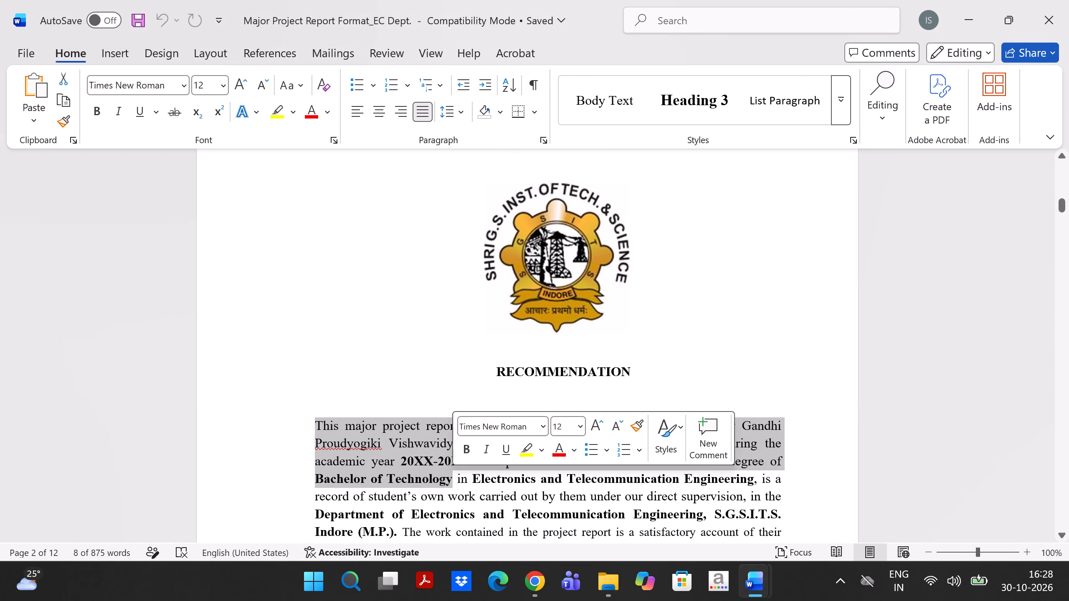
click(453, 478)
scroll(453, 478, down, 5)
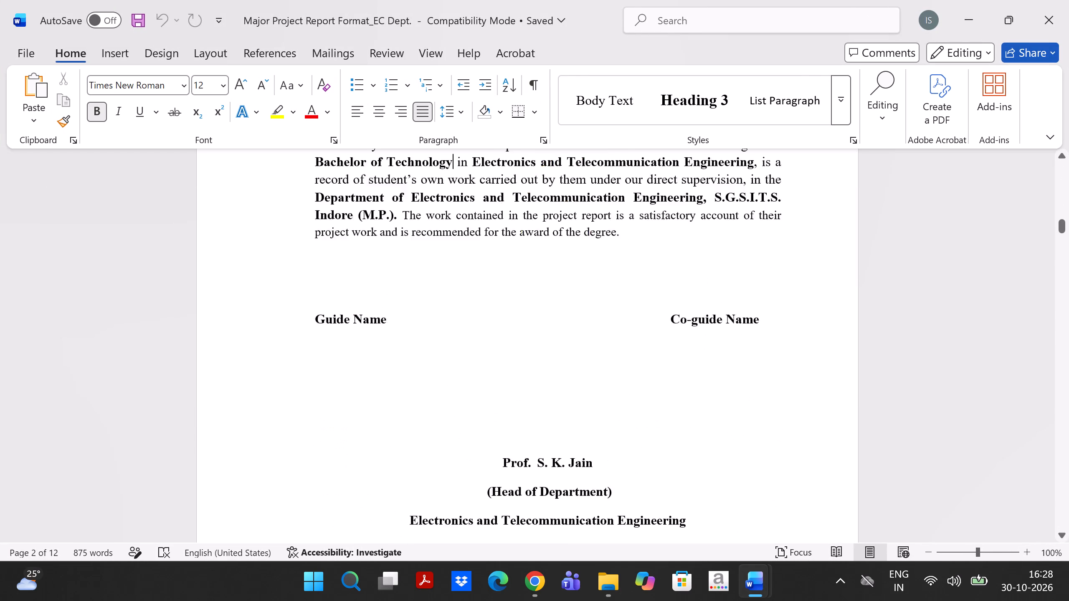
scroll(453, 478, down, 2)
drag(315, 209, 468, 283)
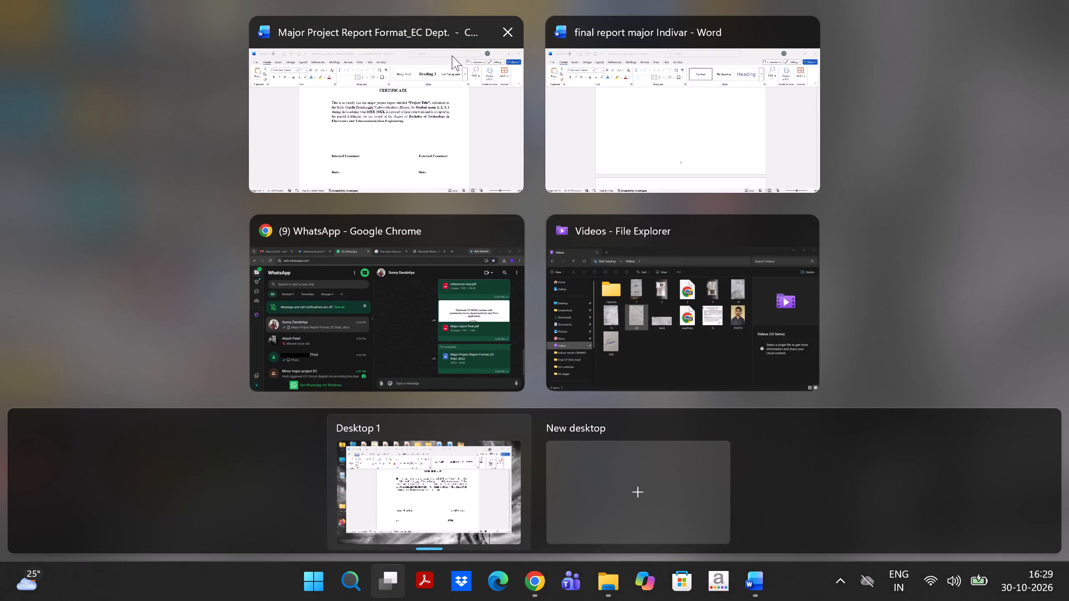
Return to the final report and compare its certificate page and title page with the format document.
click(643, 109)
scroll(461, 272, up, 2)
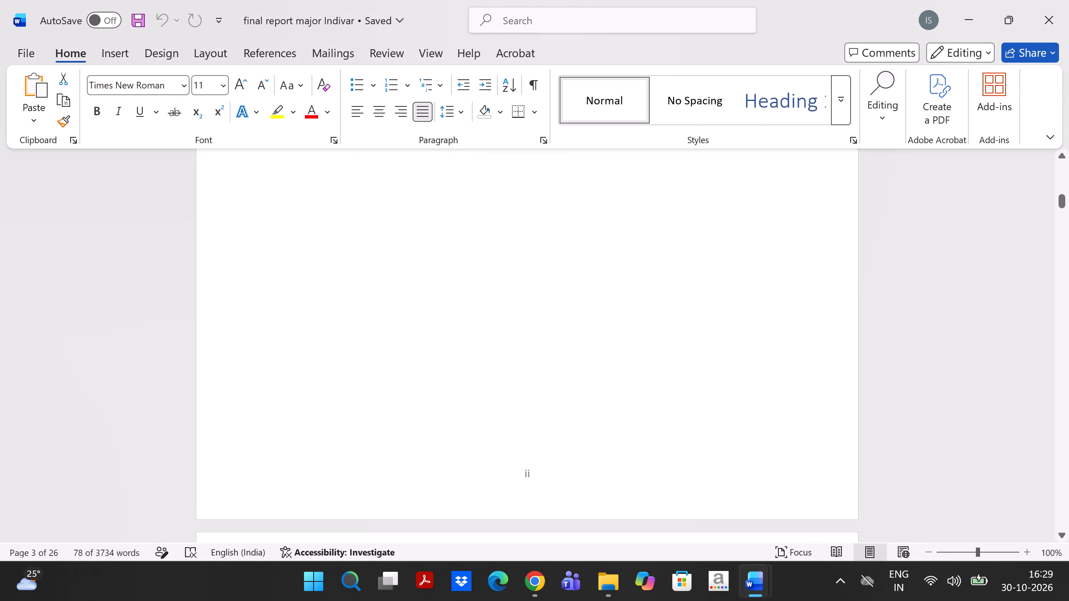
scroll(461, 272, up, 6)
scroll(461, 272, down, 1)
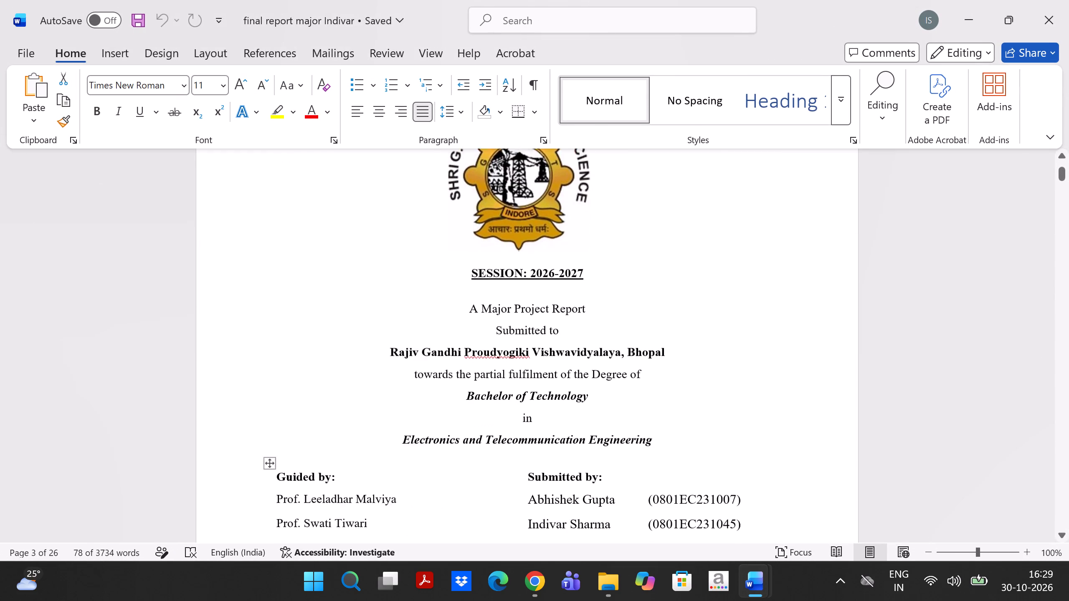
scroll(461, 272, down, 1)
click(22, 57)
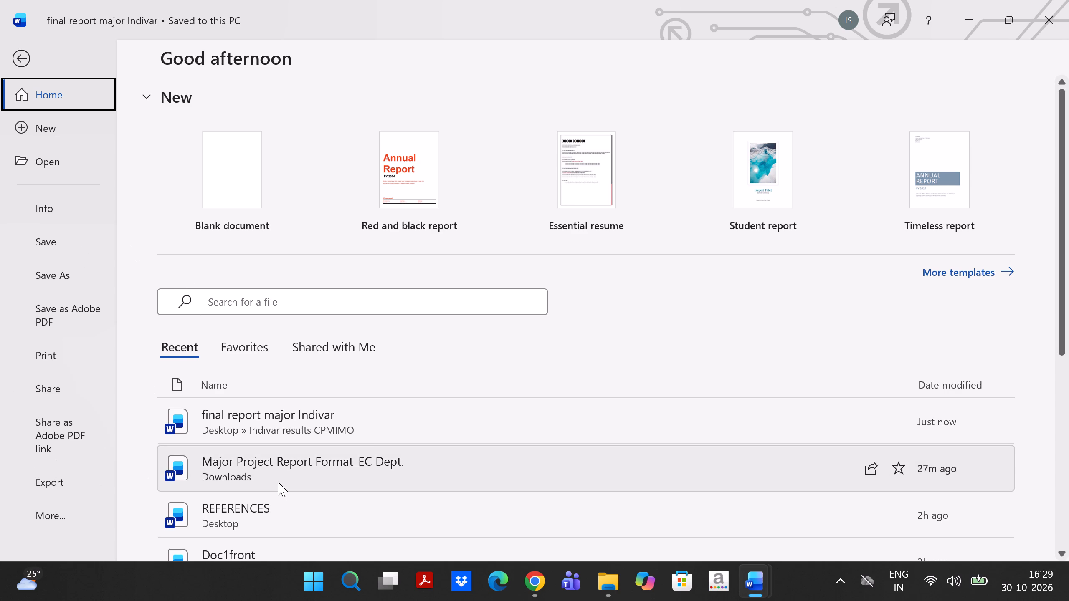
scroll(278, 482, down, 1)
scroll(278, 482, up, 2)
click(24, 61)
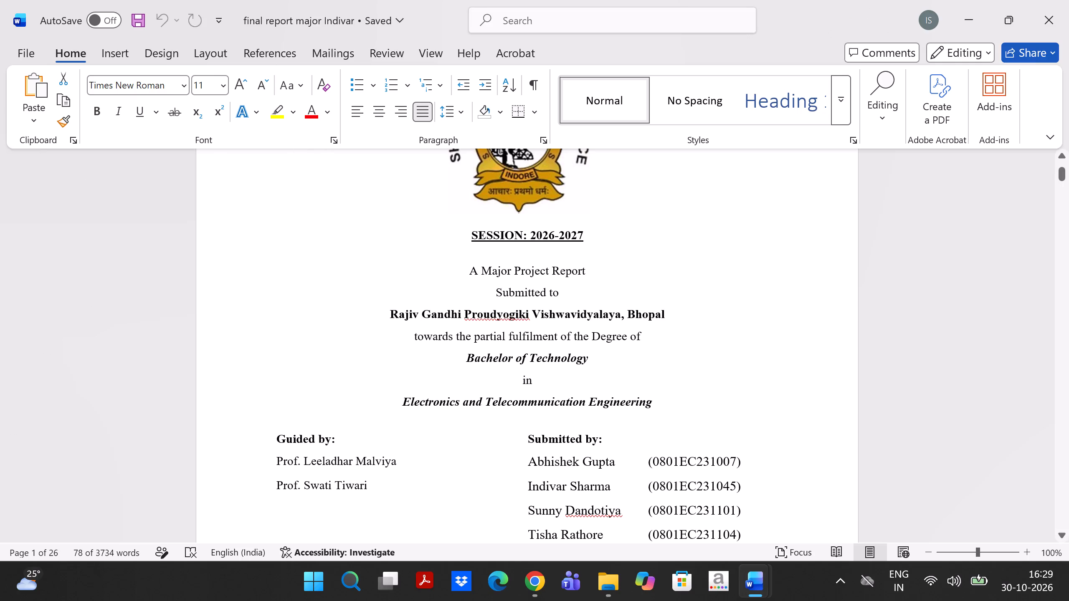
Check the font size of the title page lines from "A Major Project Report" through "in".
drag(472, 275, 575, 375)
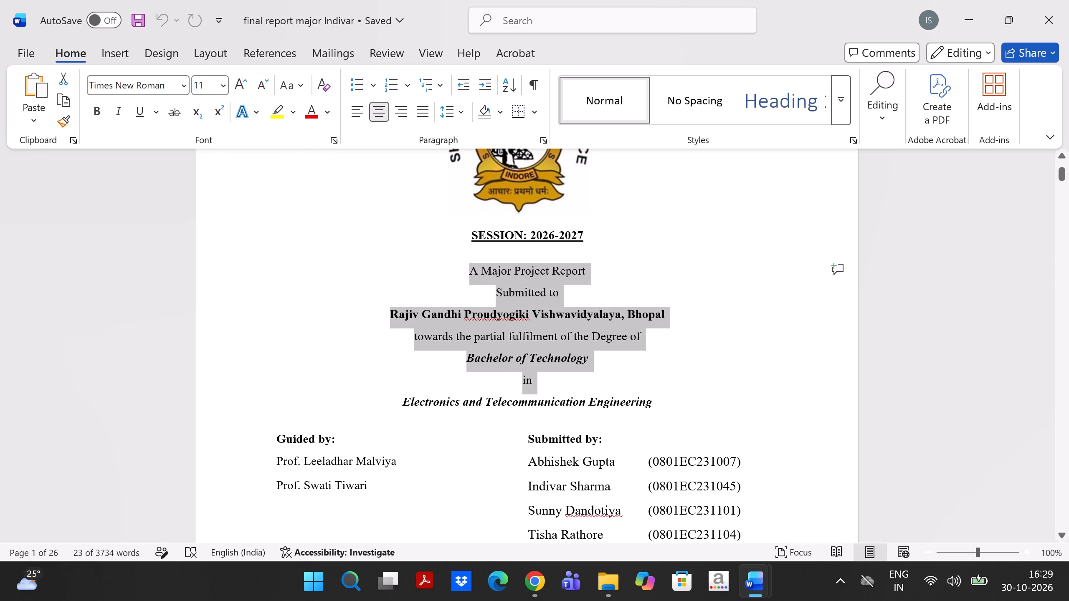
Switch to the Major Project Report Format document and check the font size of the title page's SESSION line.
click(671, 157)
scroll(615, 280, up, 10)
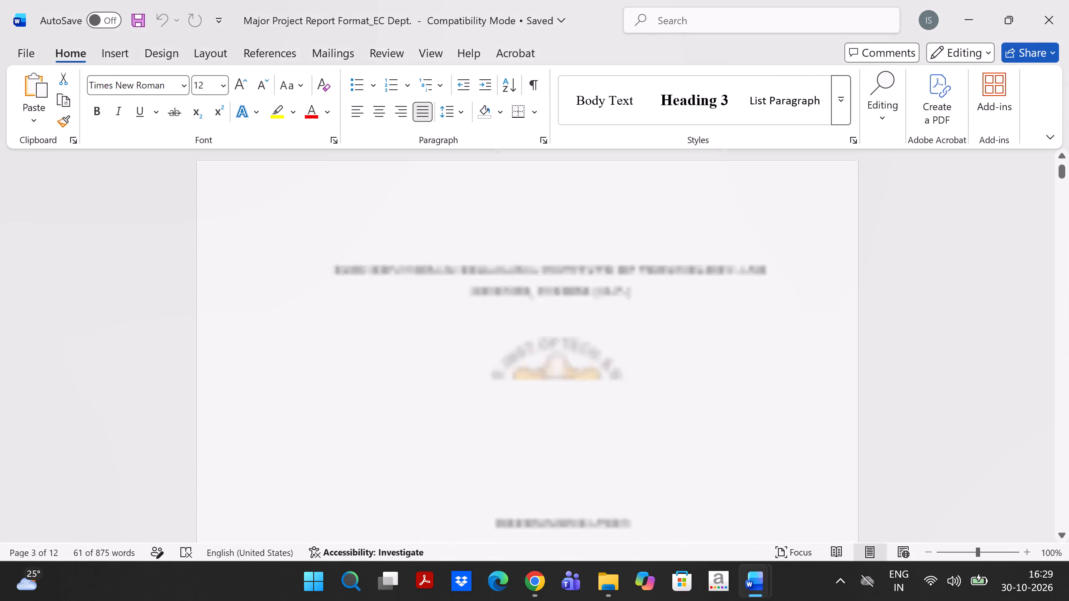
scroll(615, 280, up, 9)
scroll(466, 412, down, 1)
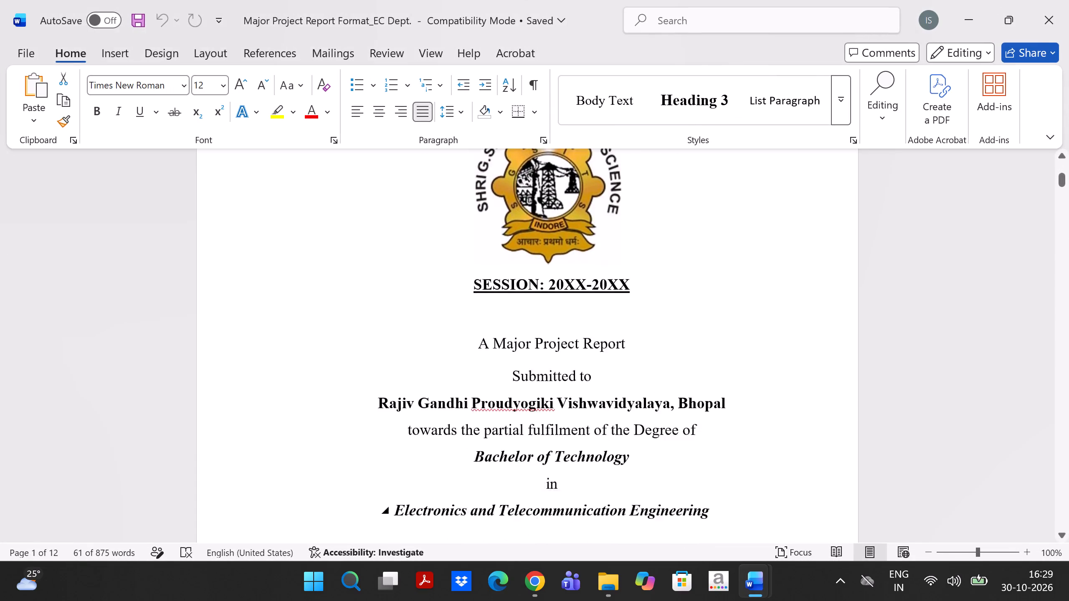
scroll(466, 412, down, 1)
drag(471, 173, 540, 187)
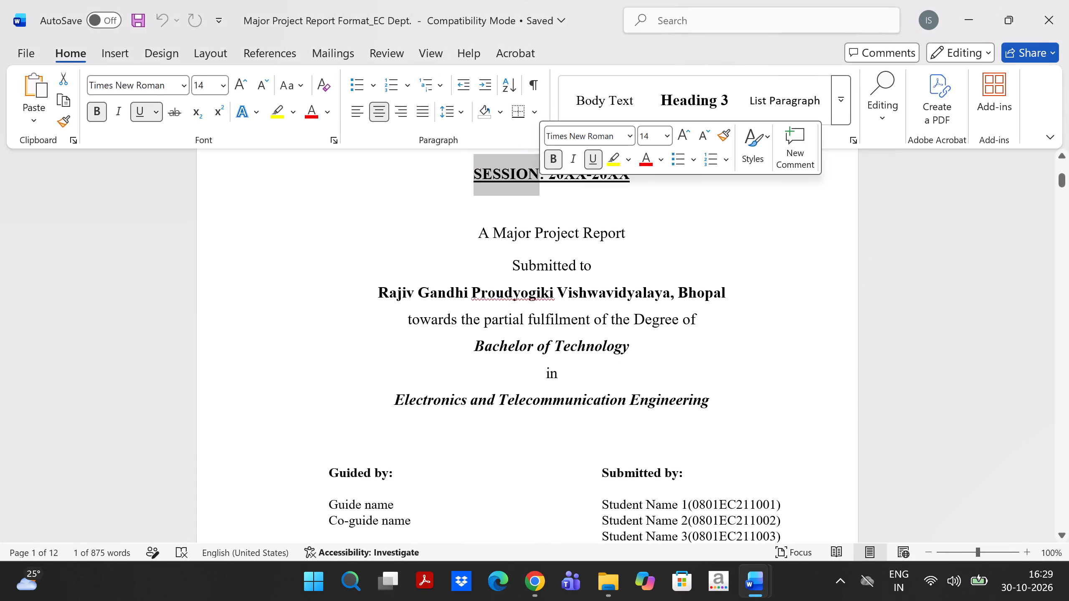
In the final report, set the title page's "SESSION: 2026-2027" line to font size 14.
click(633, 127)
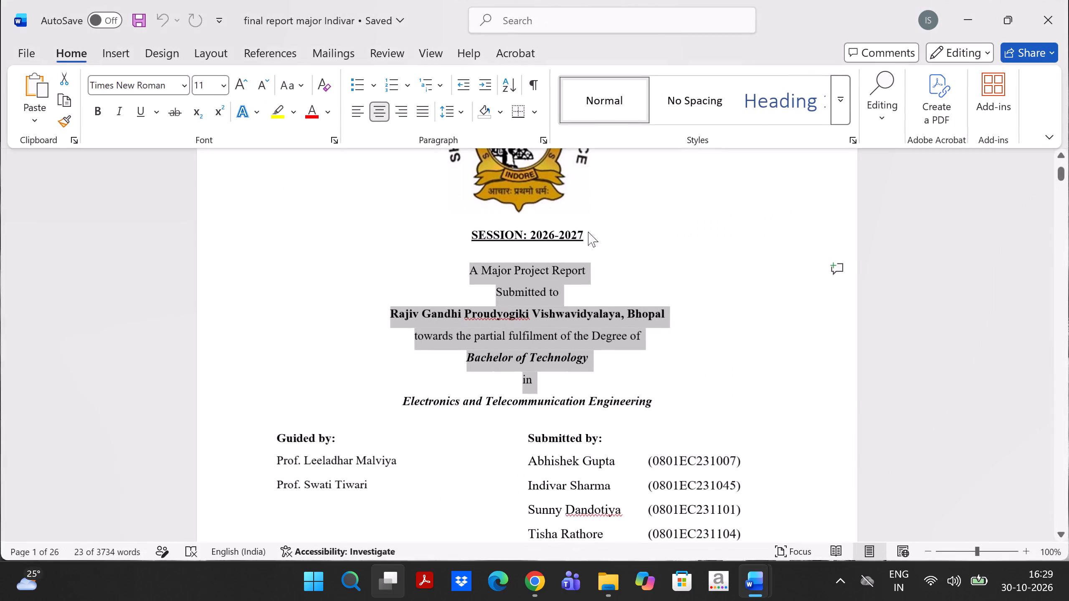
drag(467, 233, 586, 244)
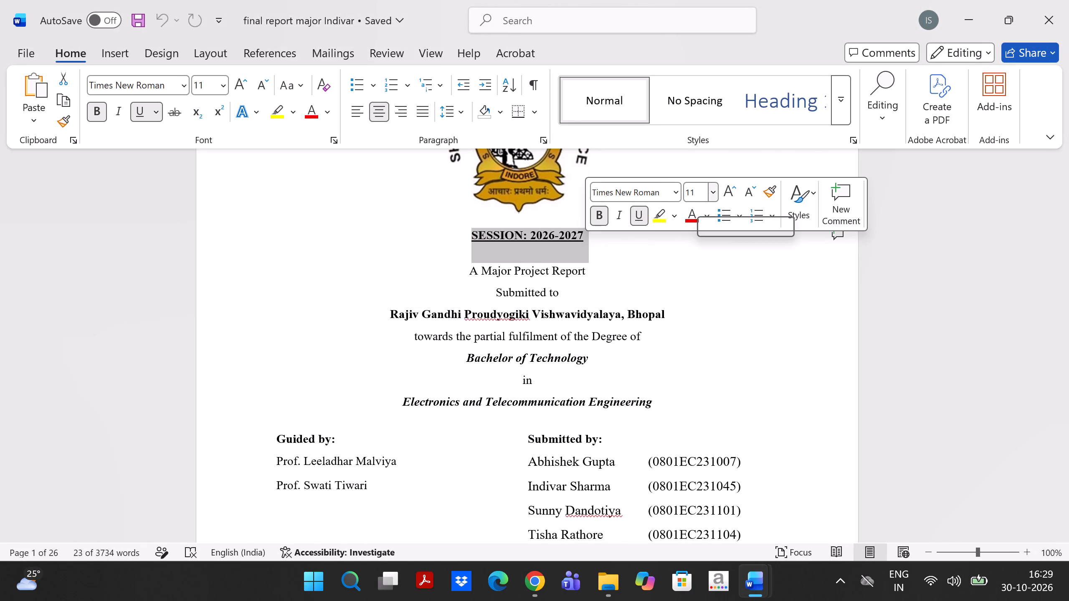
double_click(697, 193)
click(697, 193)
double_click(697, 193)
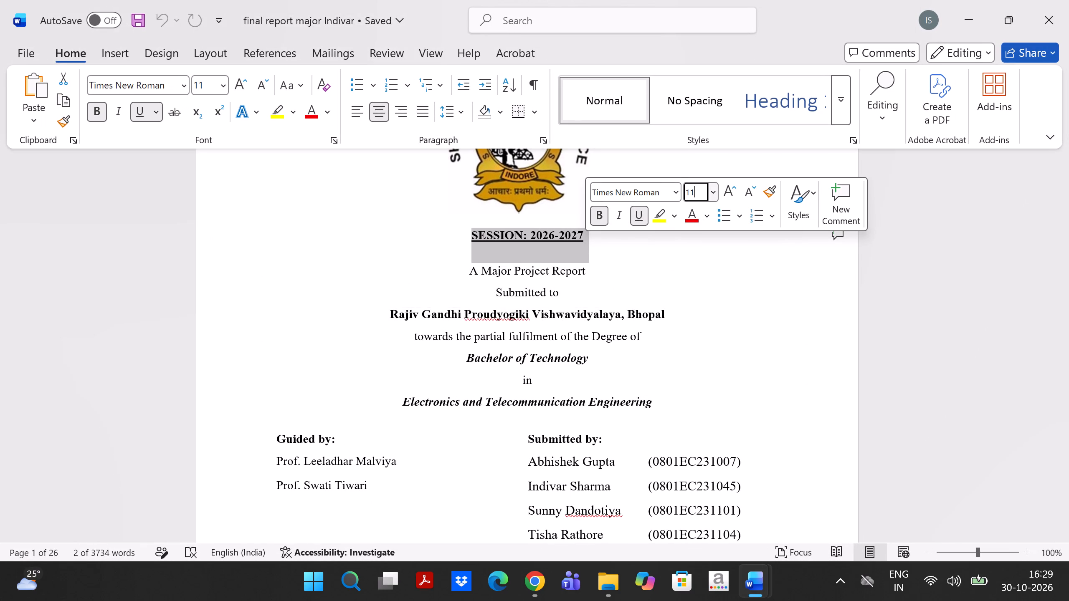
drag(697, 193, 674, 191)
text(14)
click(715, 283)
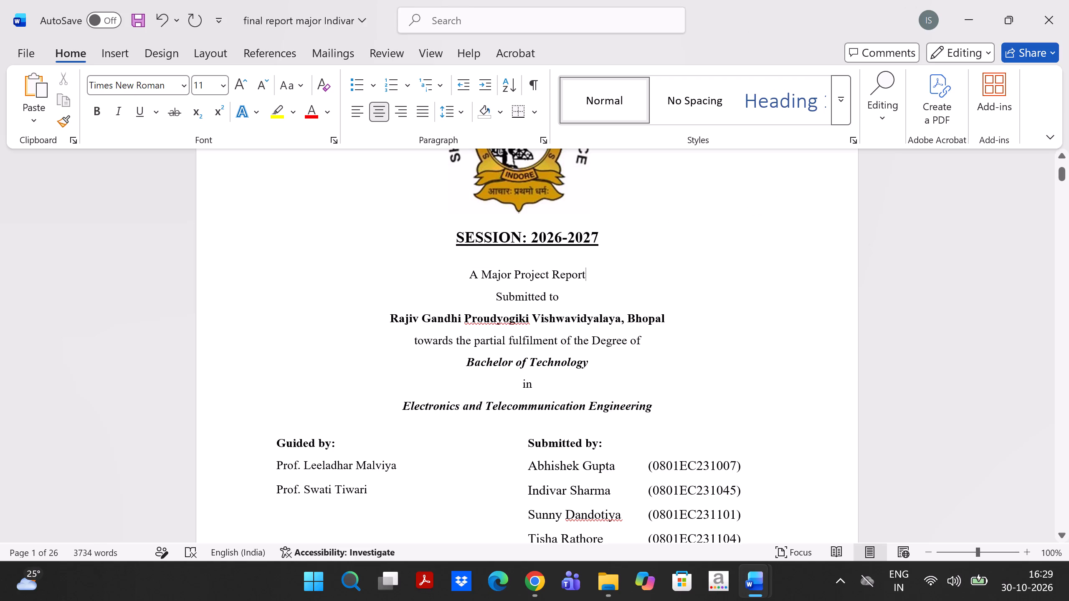
Check the font size of the "Rajiv Gandhi Proudyogiki Vishwavidyalaya, Bhopal" line in the format document.
click(659, 151)
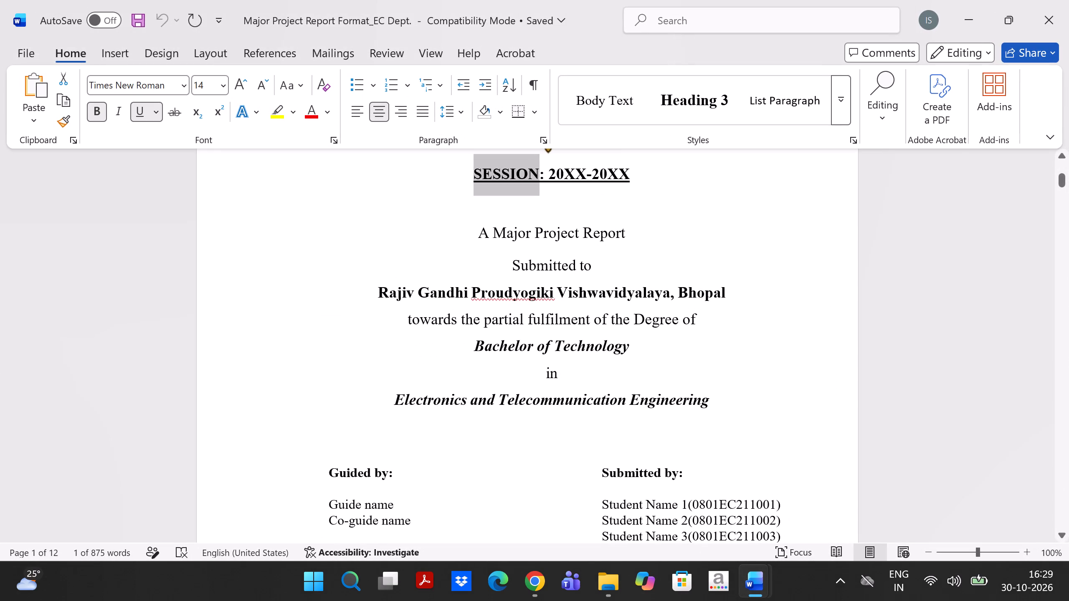
drag(377, 295, 547, 287)
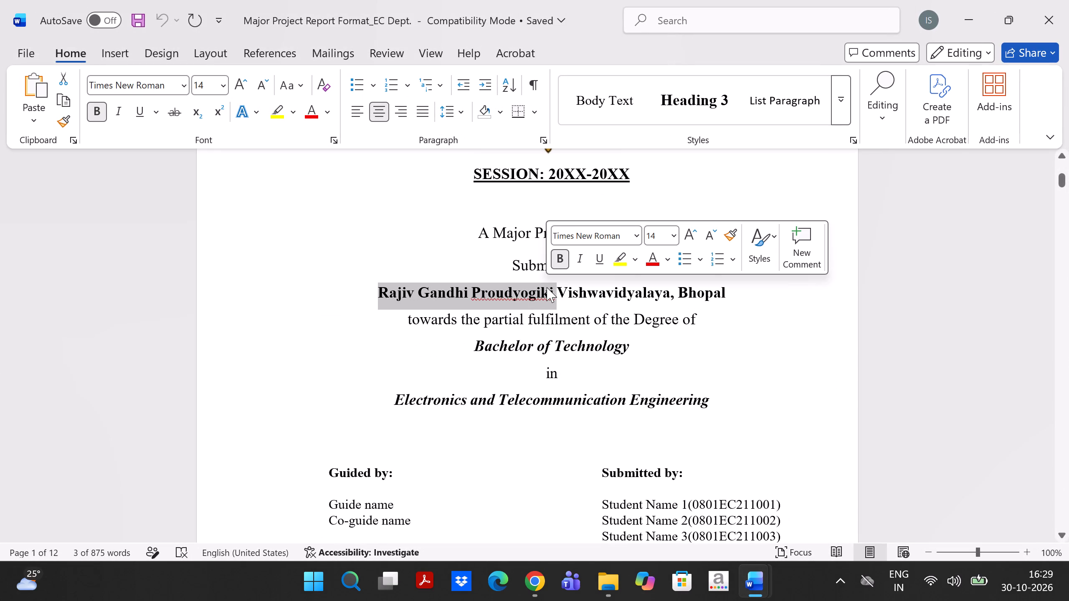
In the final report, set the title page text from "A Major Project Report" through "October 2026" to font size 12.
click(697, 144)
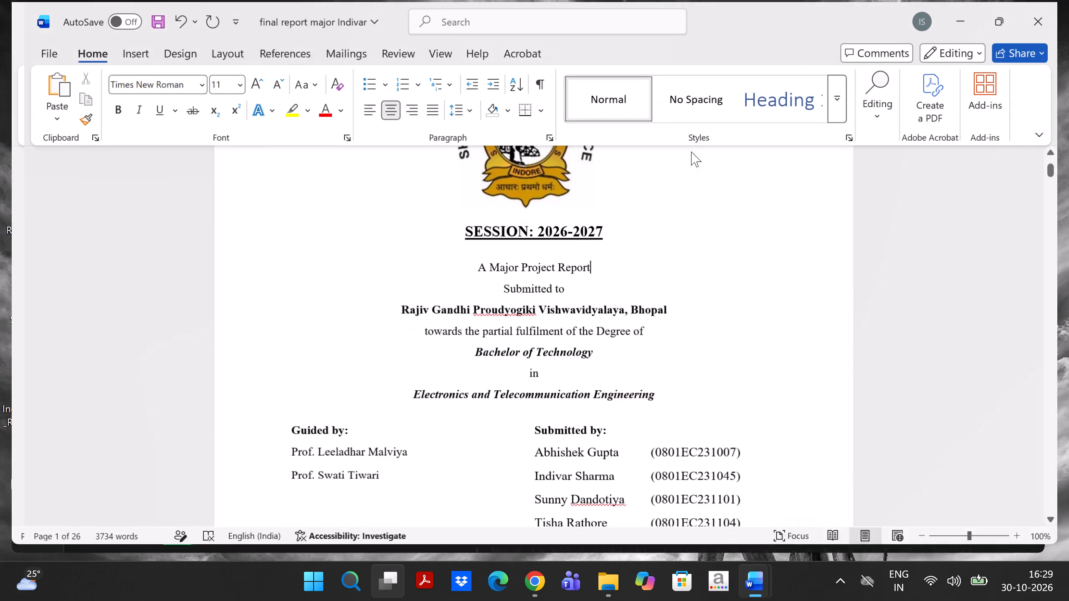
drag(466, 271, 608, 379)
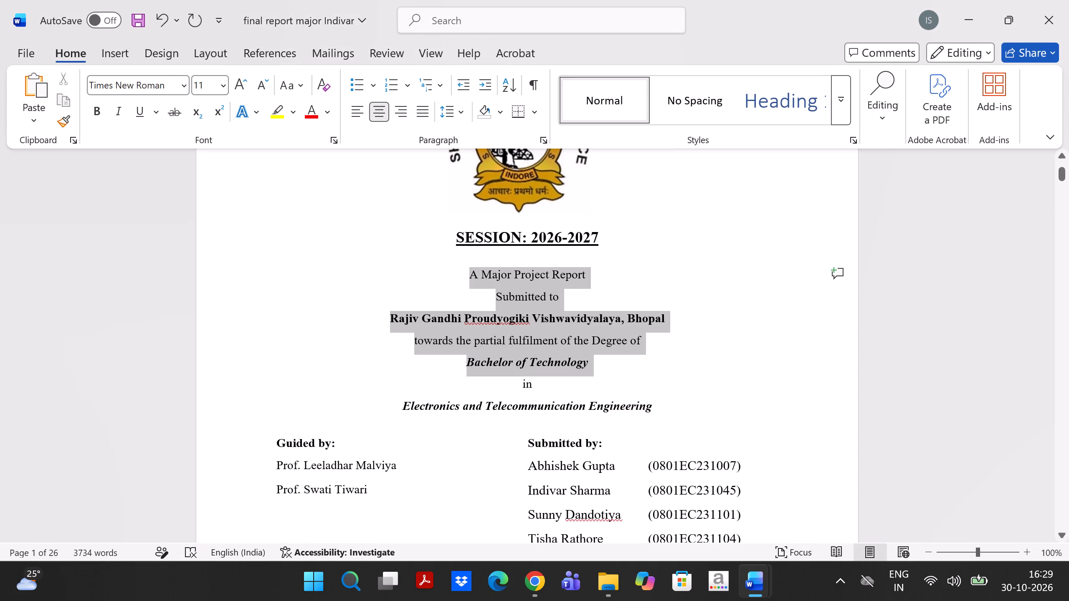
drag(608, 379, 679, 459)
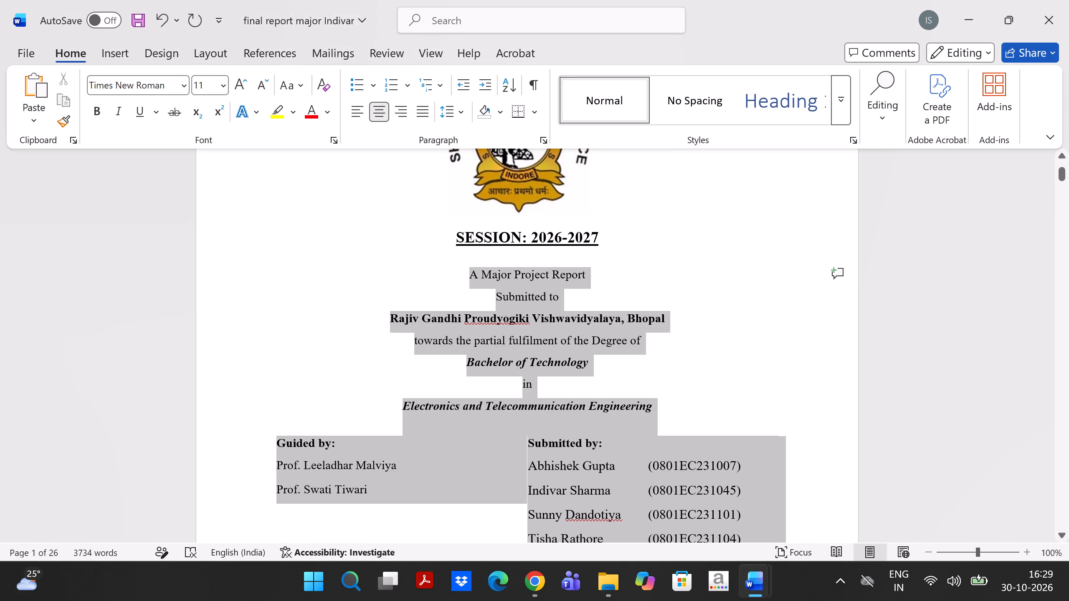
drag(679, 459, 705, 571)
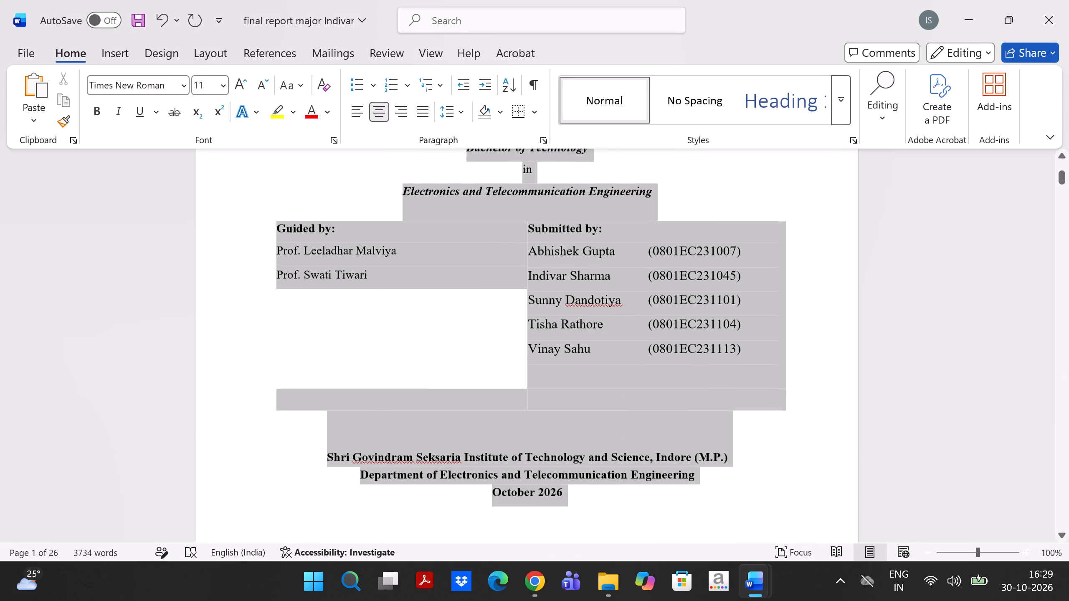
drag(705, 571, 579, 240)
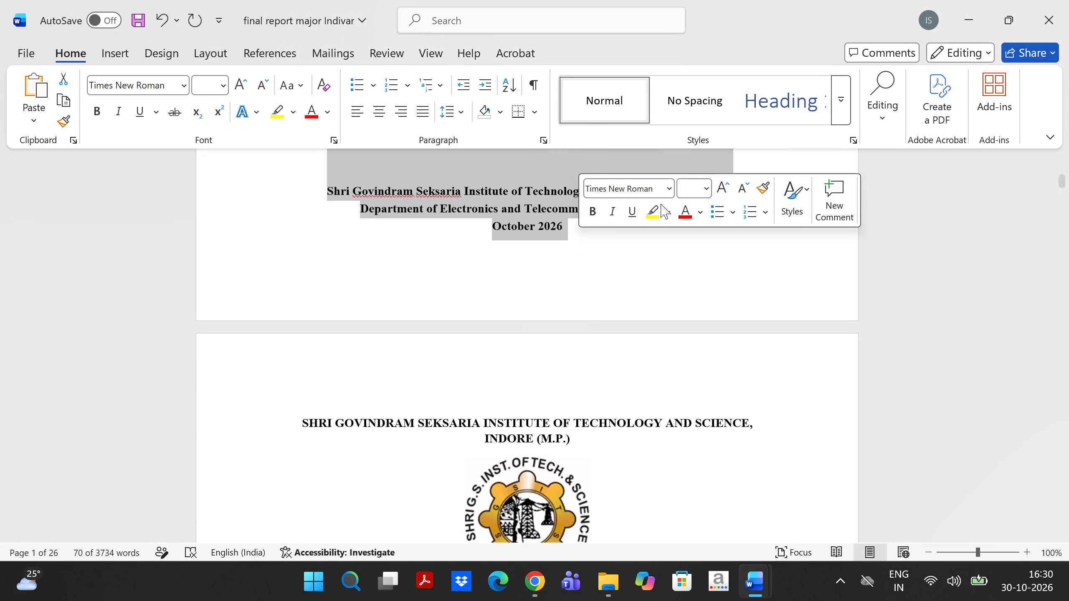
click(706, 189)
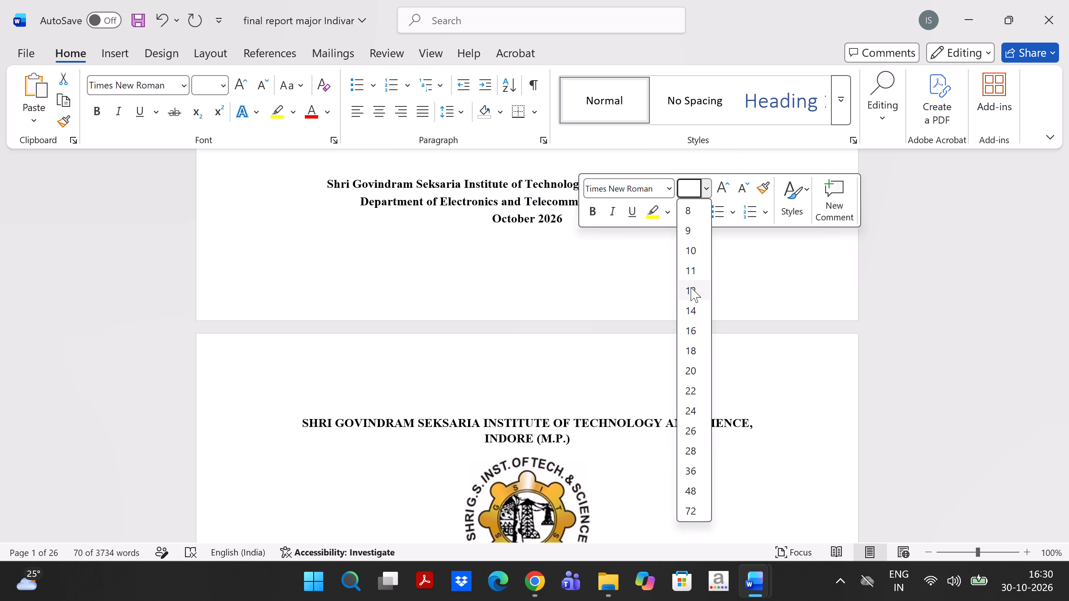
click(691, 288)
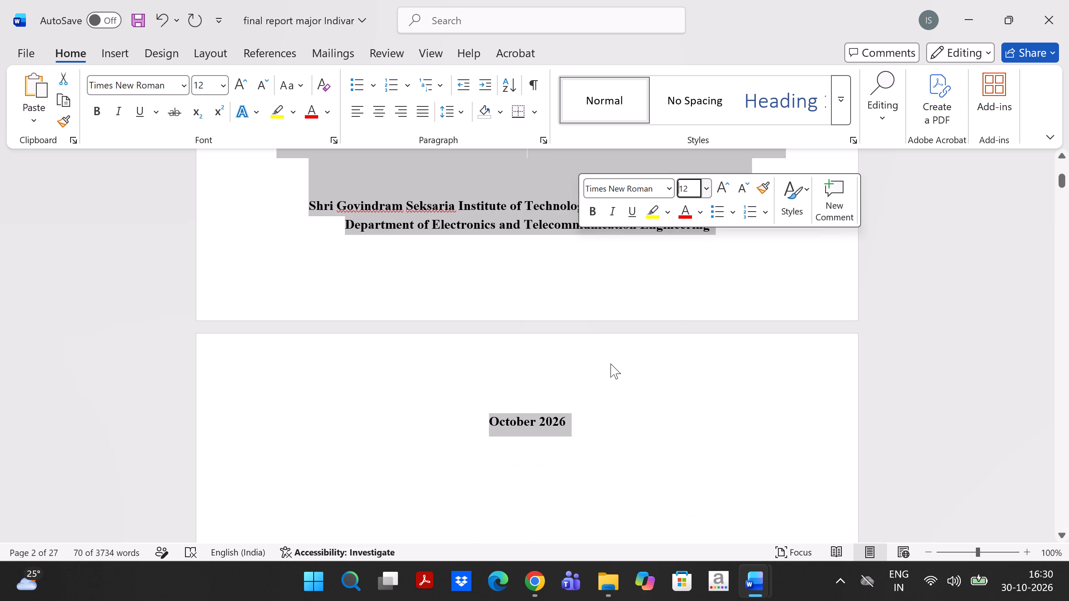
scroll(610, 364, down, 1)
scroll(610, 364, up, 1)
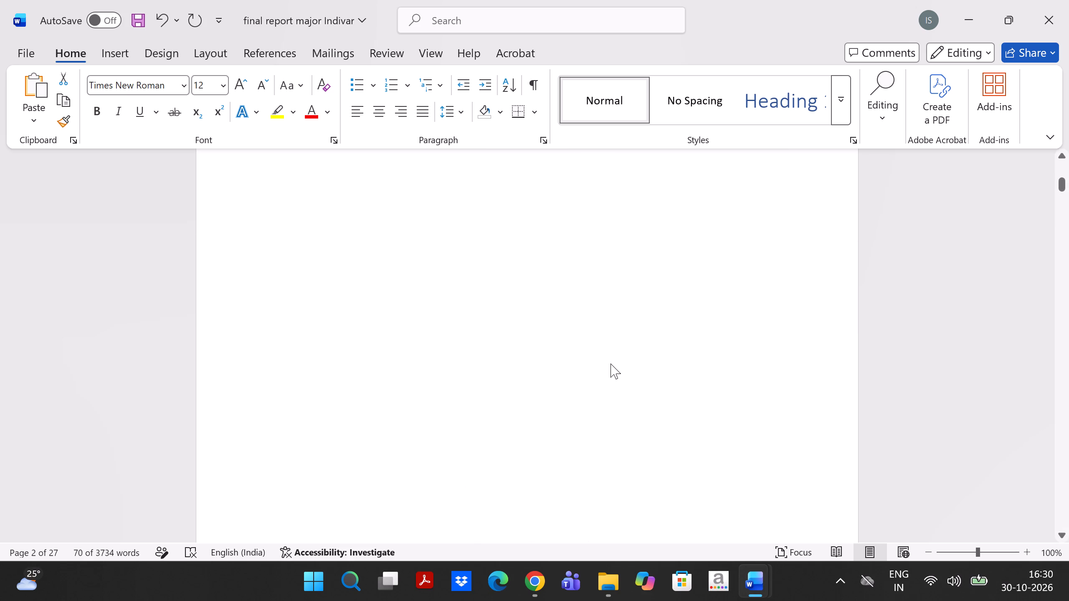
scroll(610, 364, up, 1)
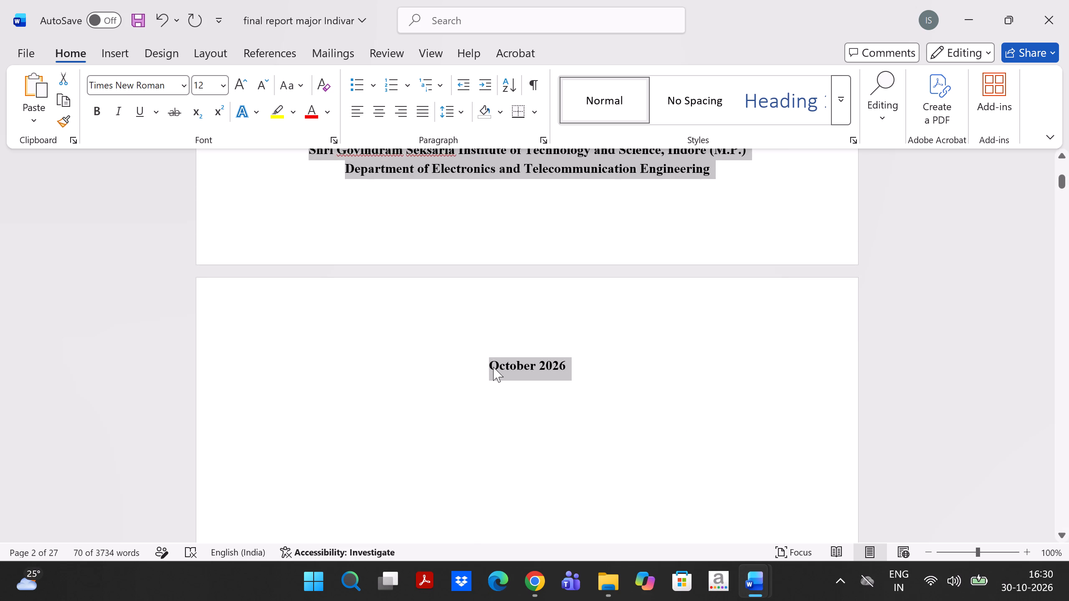
Examine the lower part of the title page in the format document.
click(663, 144)
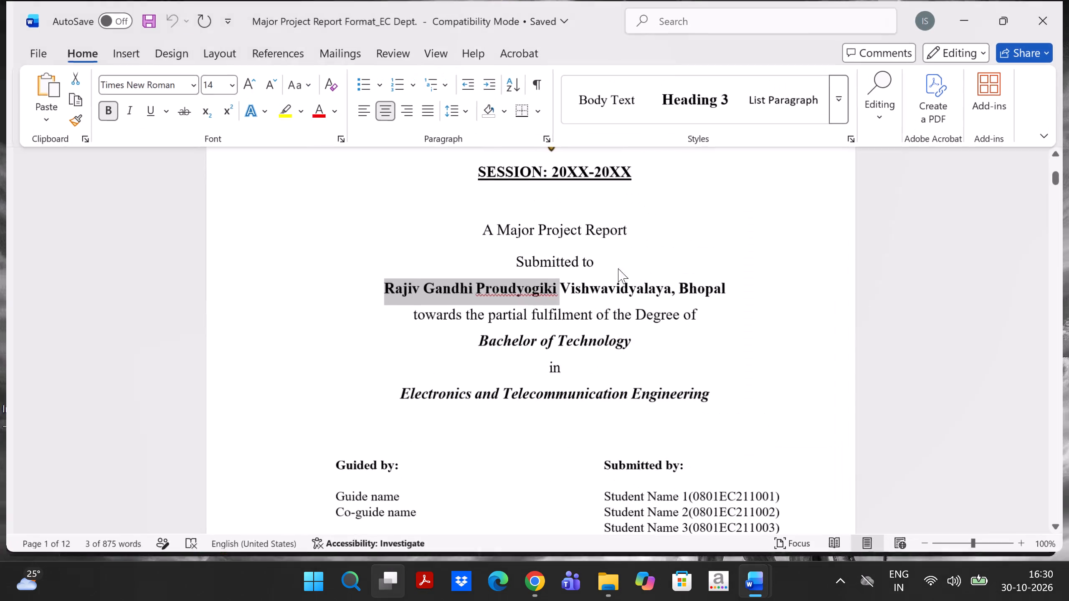
scroll(611, 288, down, 1)
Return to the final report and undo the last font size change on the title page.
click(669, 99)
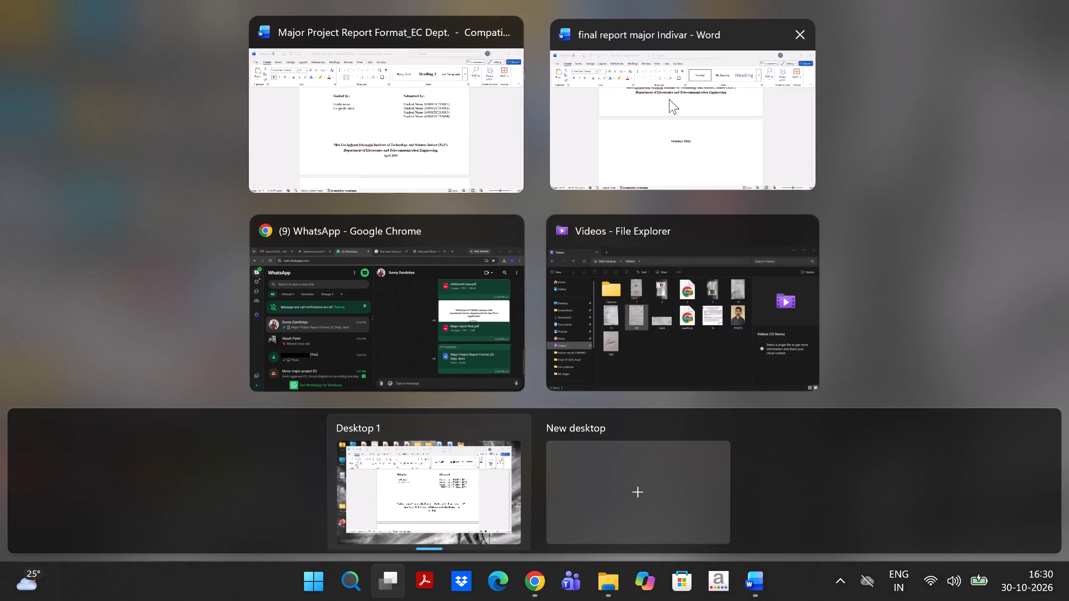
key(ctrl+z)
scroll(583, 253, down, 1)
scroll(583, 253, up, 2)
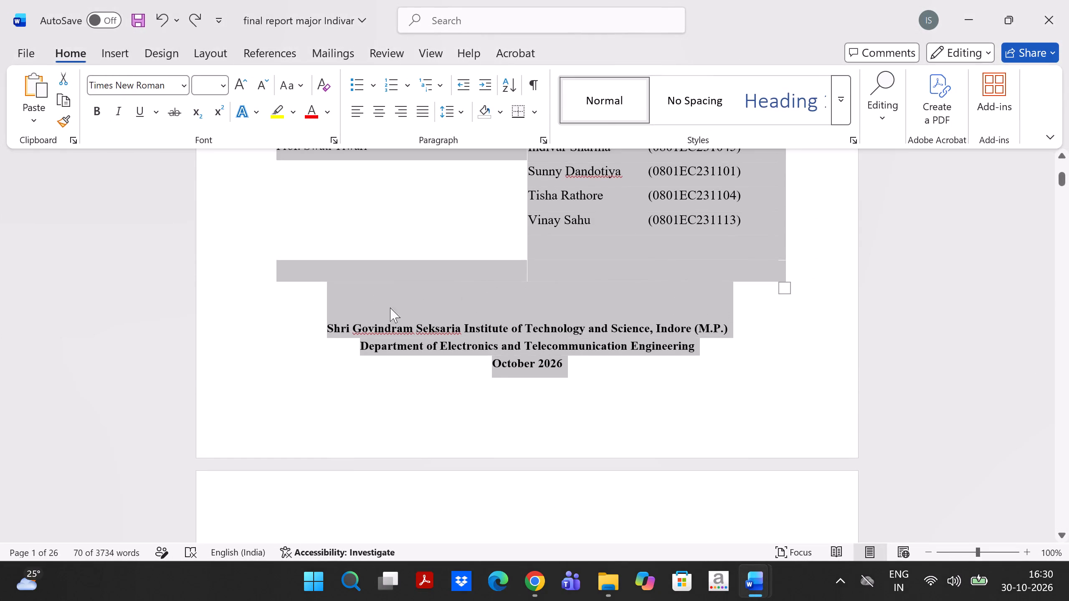
Try to remove the blank space above the institute name line at the bottom of the title page by deleting backwards.
click(361, 309)
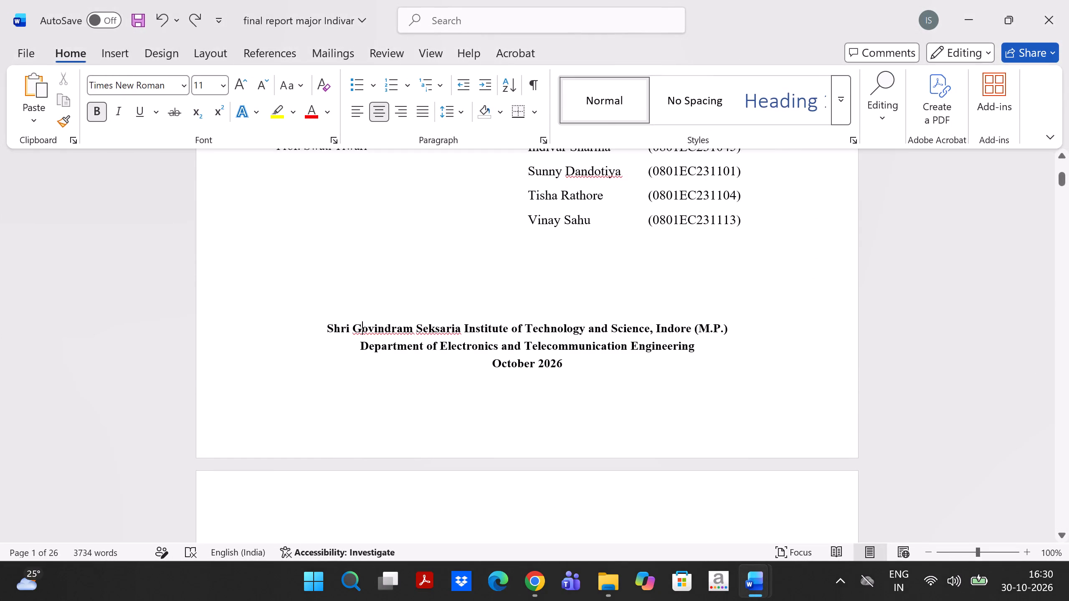
click(350, 313)
key(Left)
key(Left)
key(Left)
key(Left)
key(BackSpace)
key(BackSpace)
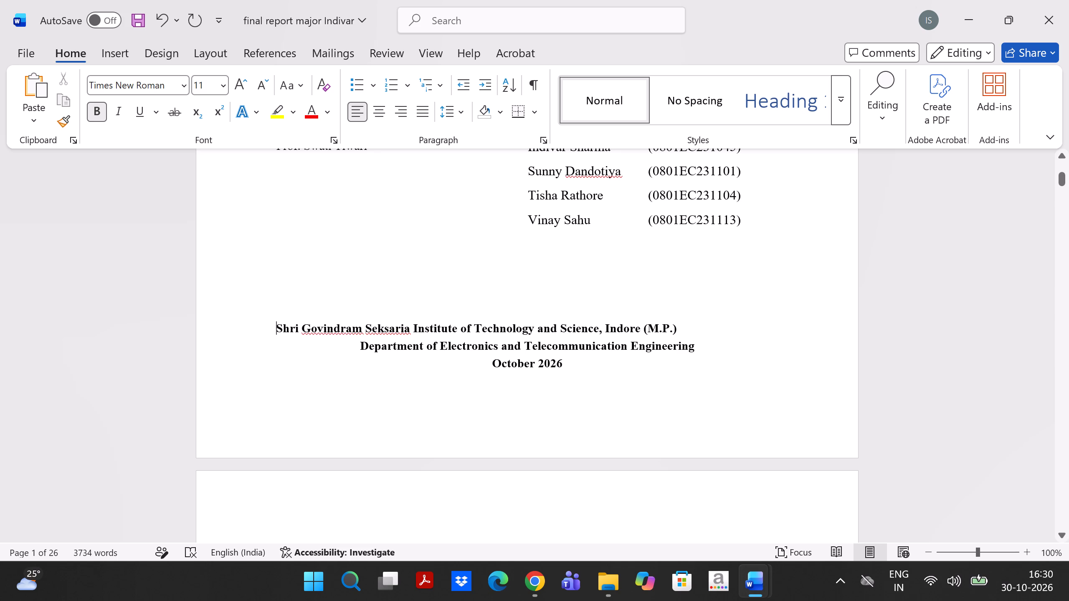
key(BackSpace)
key(BackSpace)
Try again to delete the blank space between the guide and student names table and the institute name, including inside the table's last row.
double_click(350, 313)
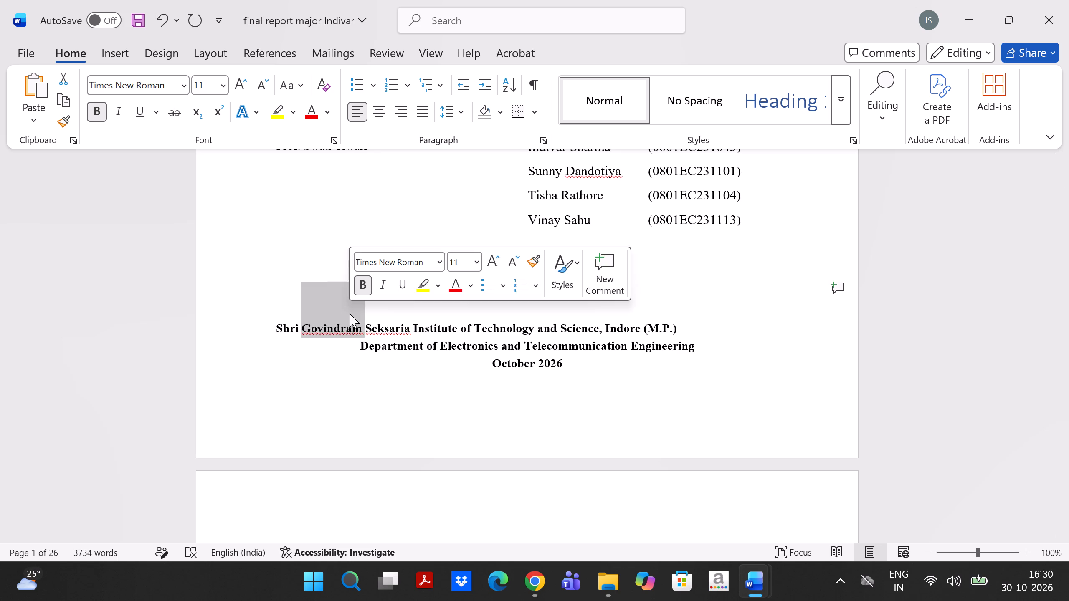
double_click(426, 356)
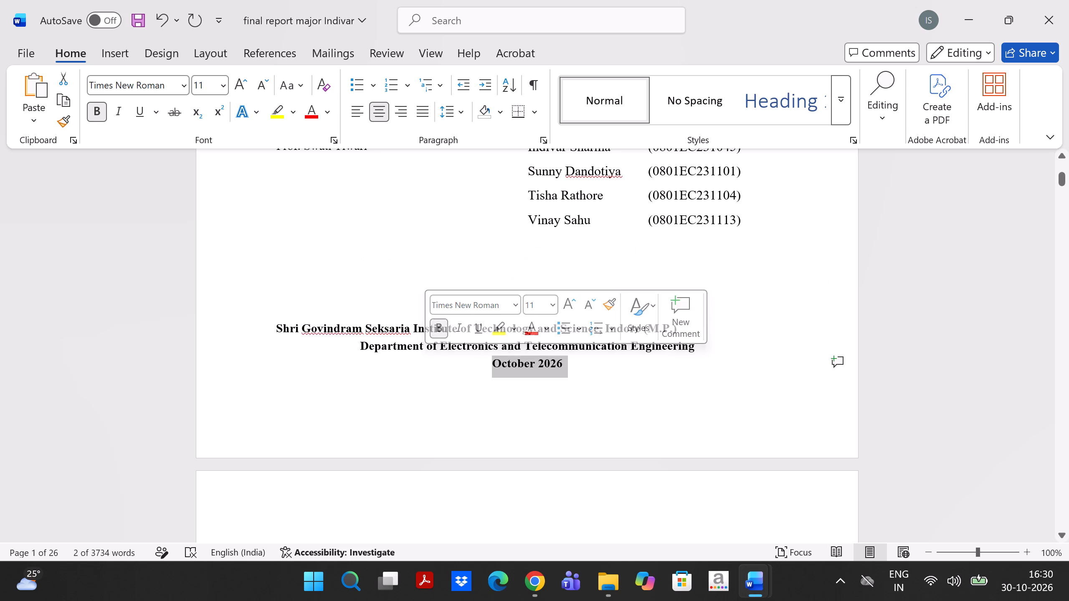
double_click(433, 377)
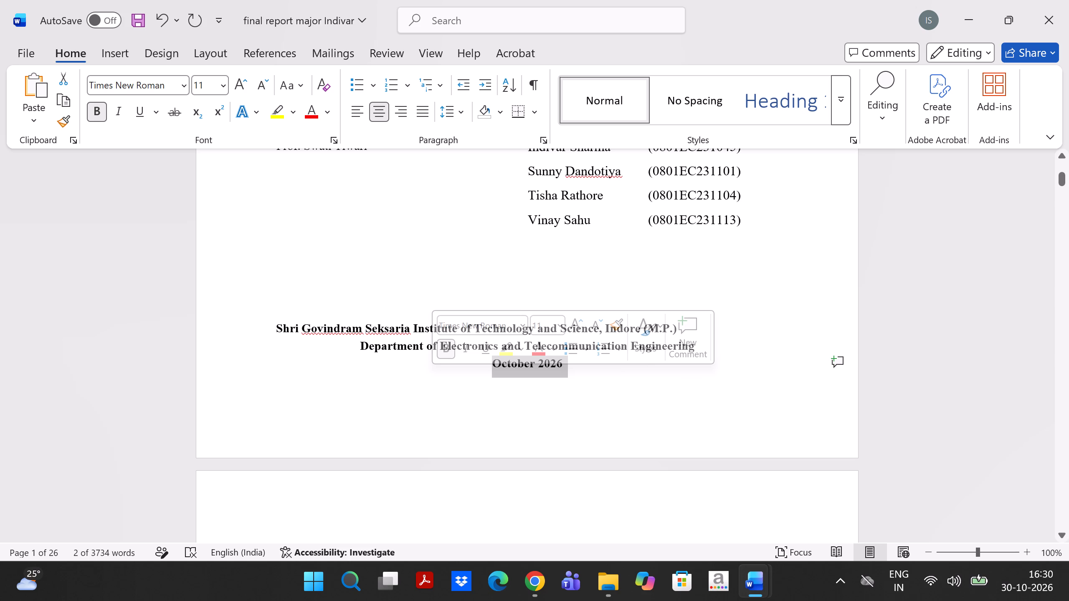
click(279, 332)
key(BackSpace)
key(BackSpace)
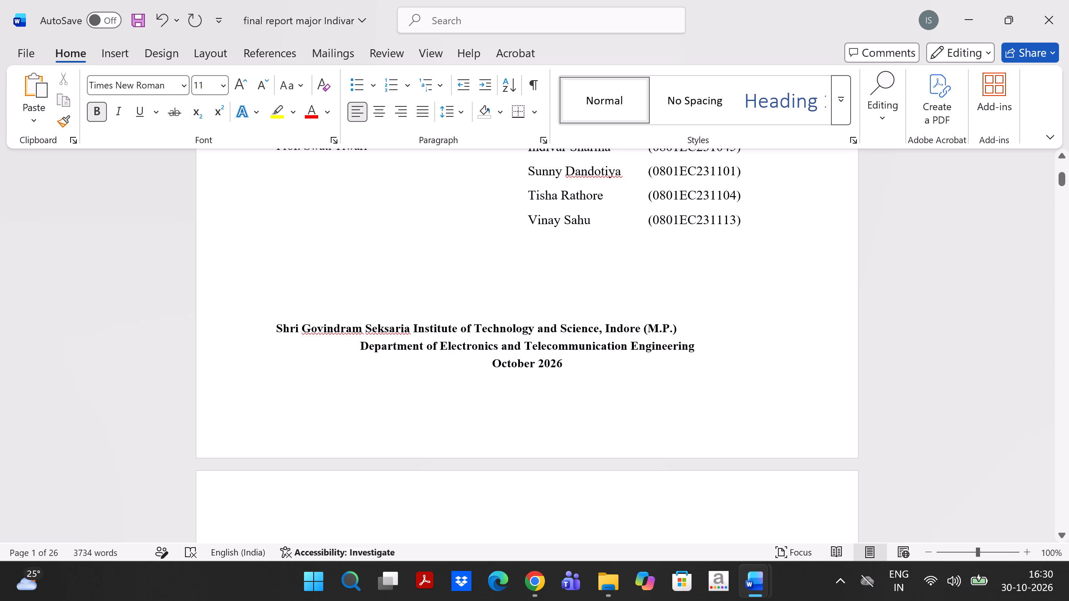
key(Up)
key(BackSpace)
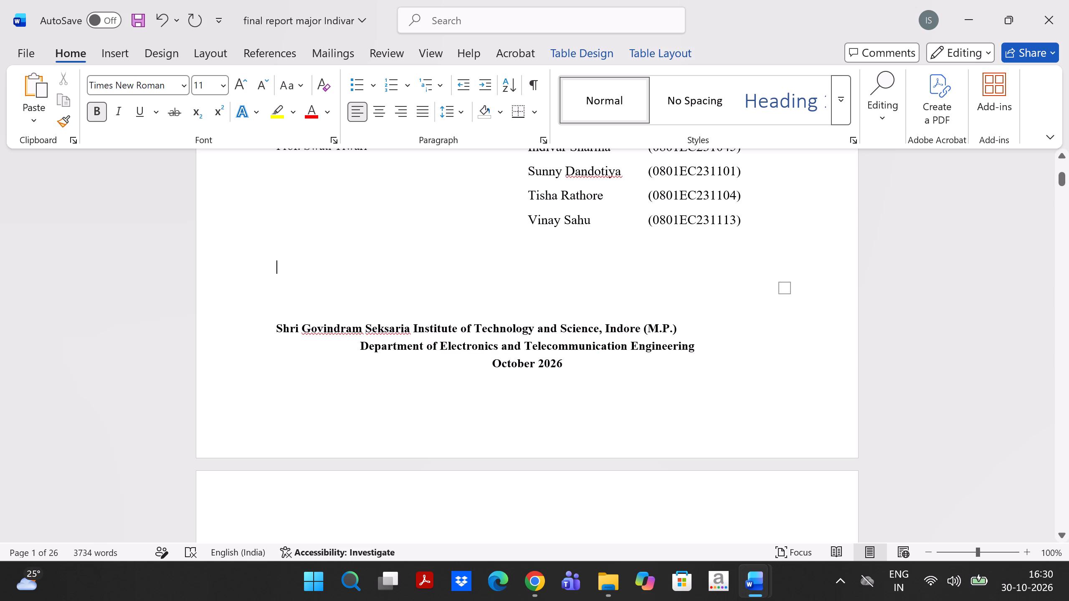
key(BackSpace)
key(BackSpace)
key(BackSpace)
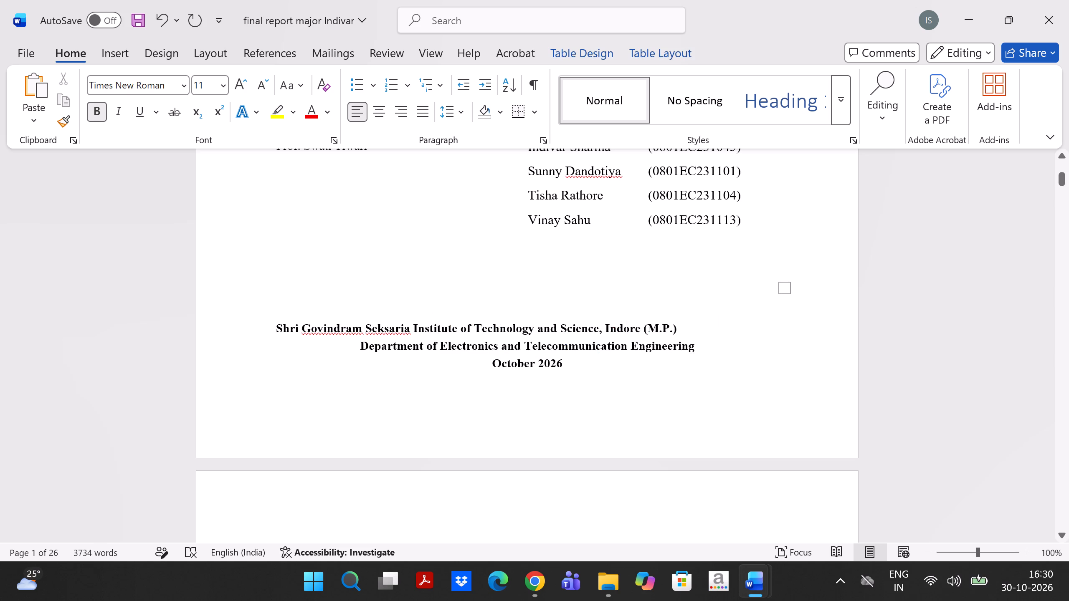
Resize the guide and student names table on the title page, moving its lower corner slightly up and outward.
click(786, 290)
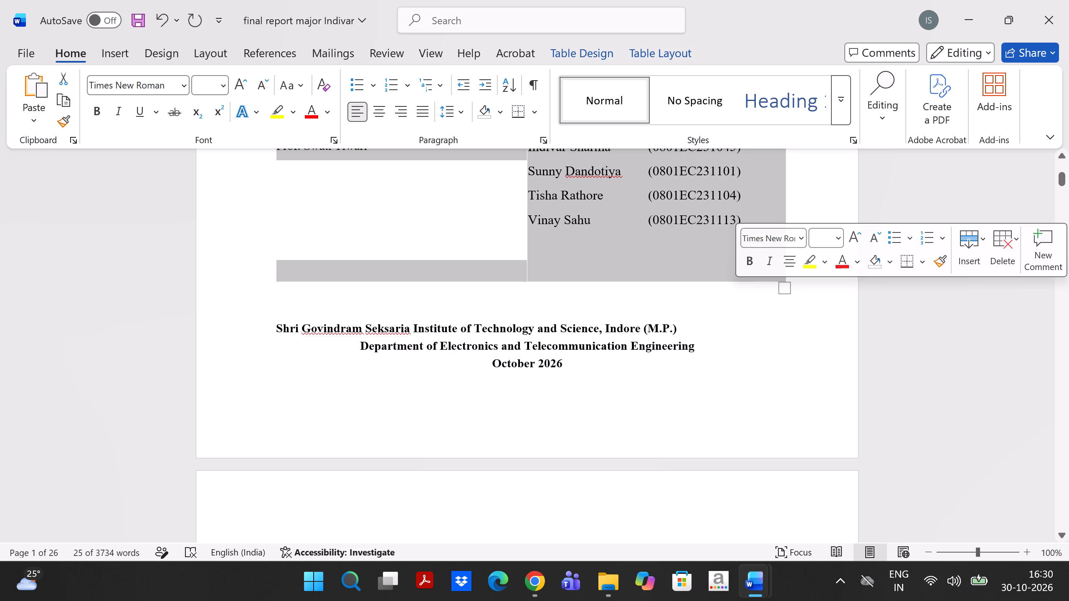
drag(785, 293, 773, 292)
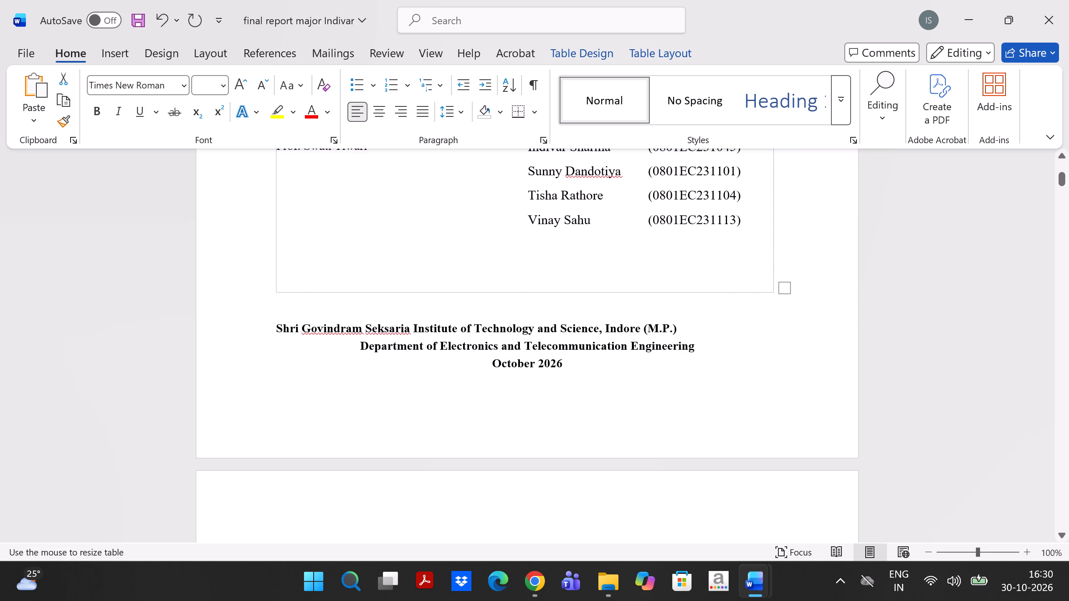
drag(773, 292, 793, 275)
drag(793, 275, 792, 262)
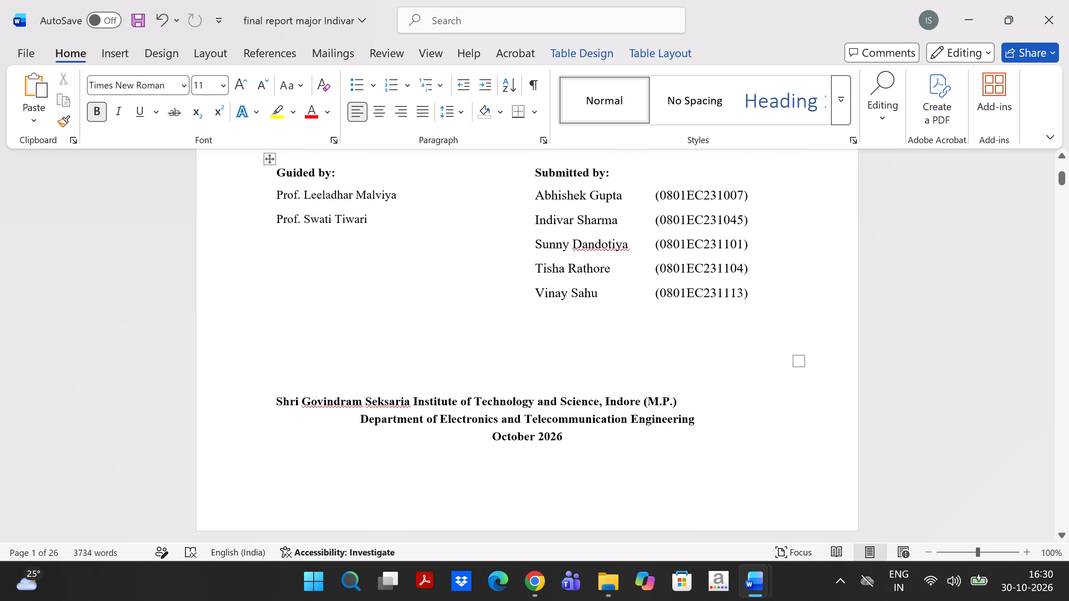
click(455, 364)
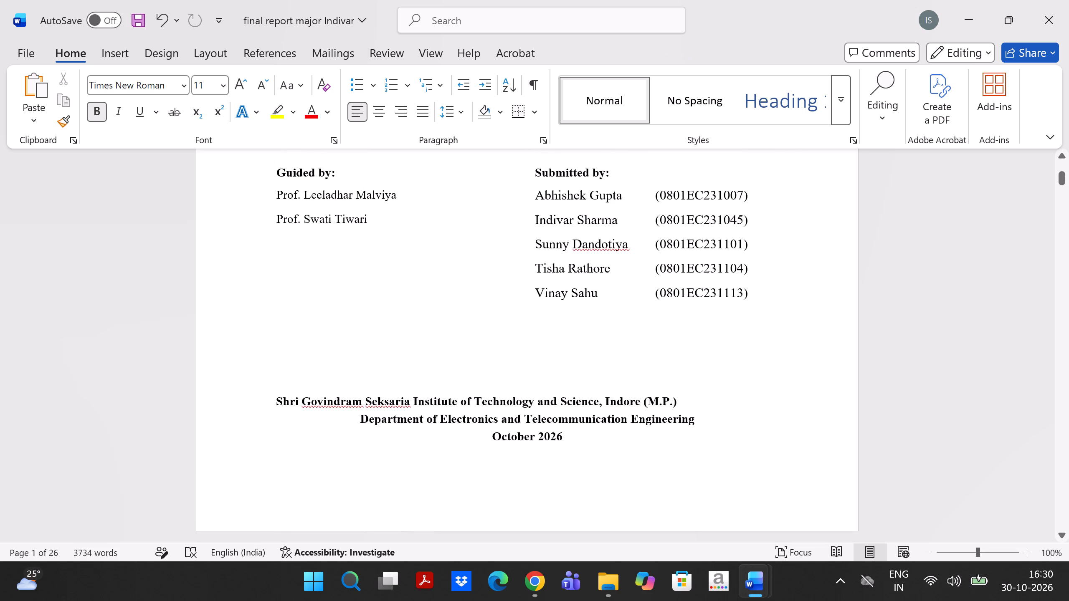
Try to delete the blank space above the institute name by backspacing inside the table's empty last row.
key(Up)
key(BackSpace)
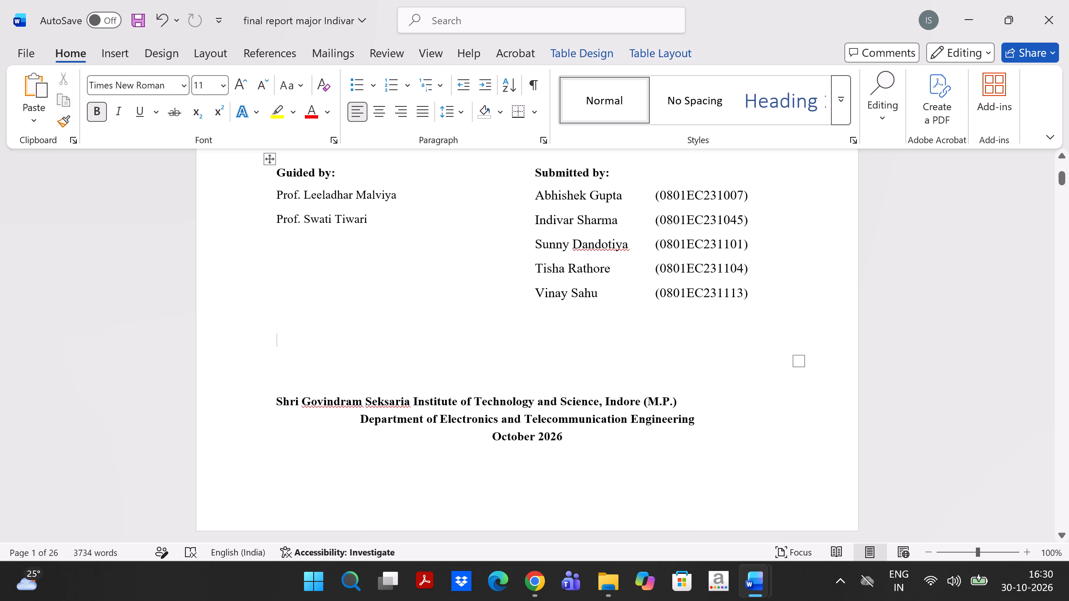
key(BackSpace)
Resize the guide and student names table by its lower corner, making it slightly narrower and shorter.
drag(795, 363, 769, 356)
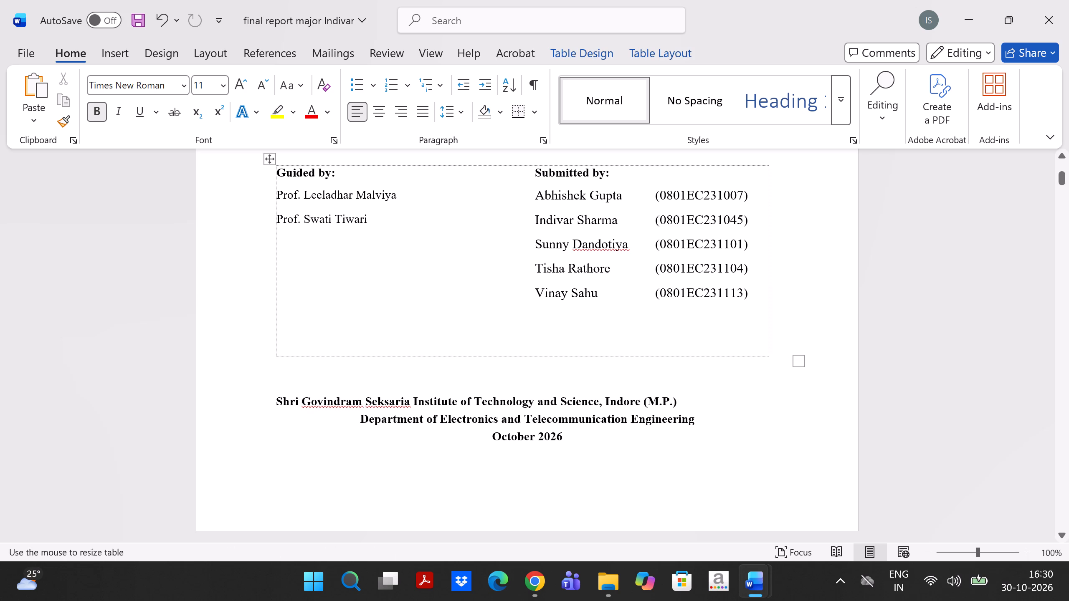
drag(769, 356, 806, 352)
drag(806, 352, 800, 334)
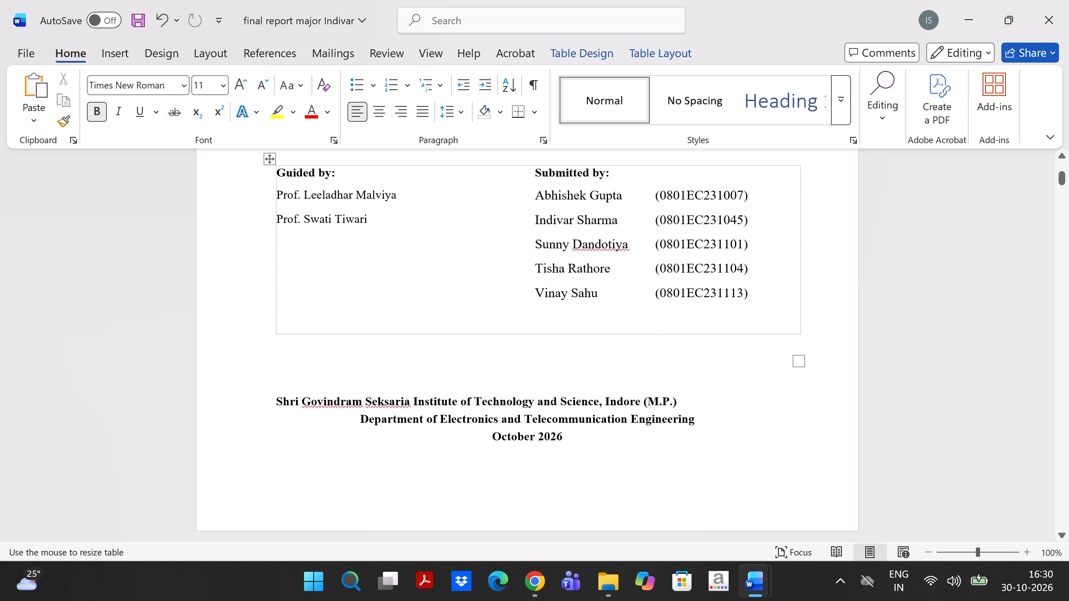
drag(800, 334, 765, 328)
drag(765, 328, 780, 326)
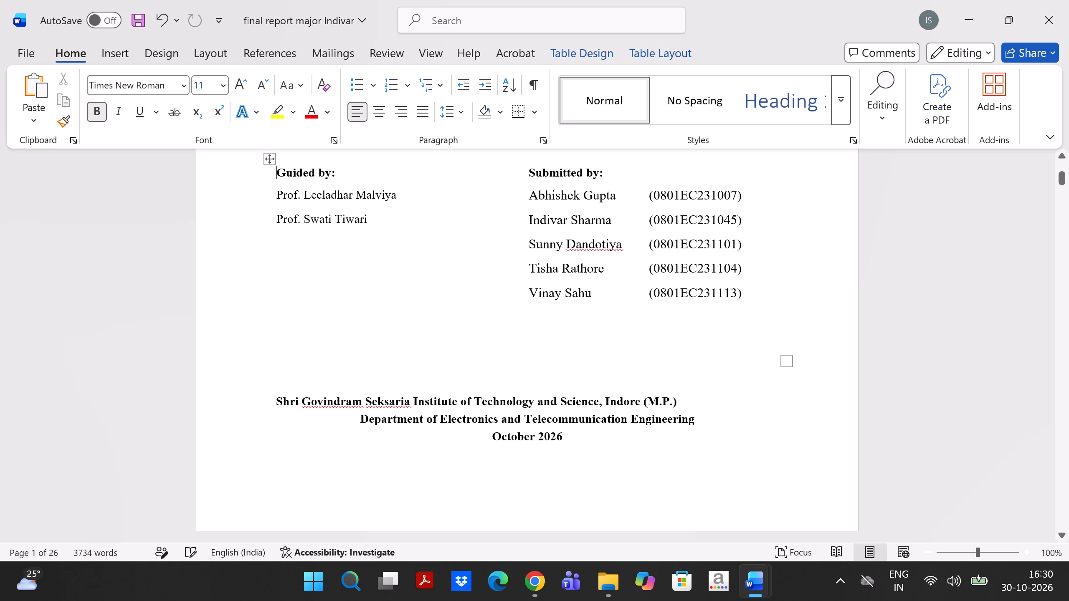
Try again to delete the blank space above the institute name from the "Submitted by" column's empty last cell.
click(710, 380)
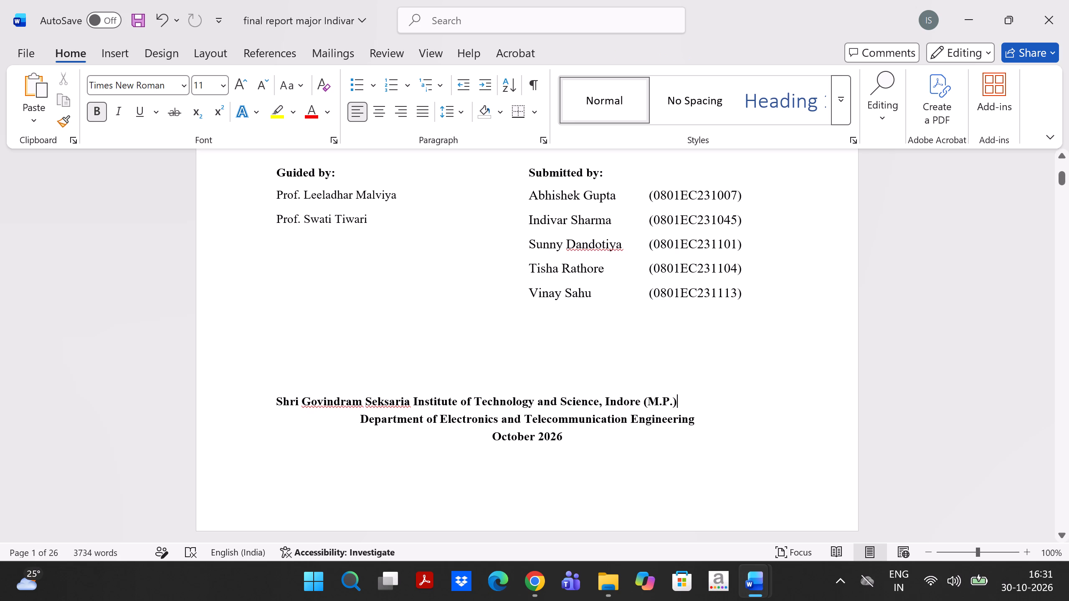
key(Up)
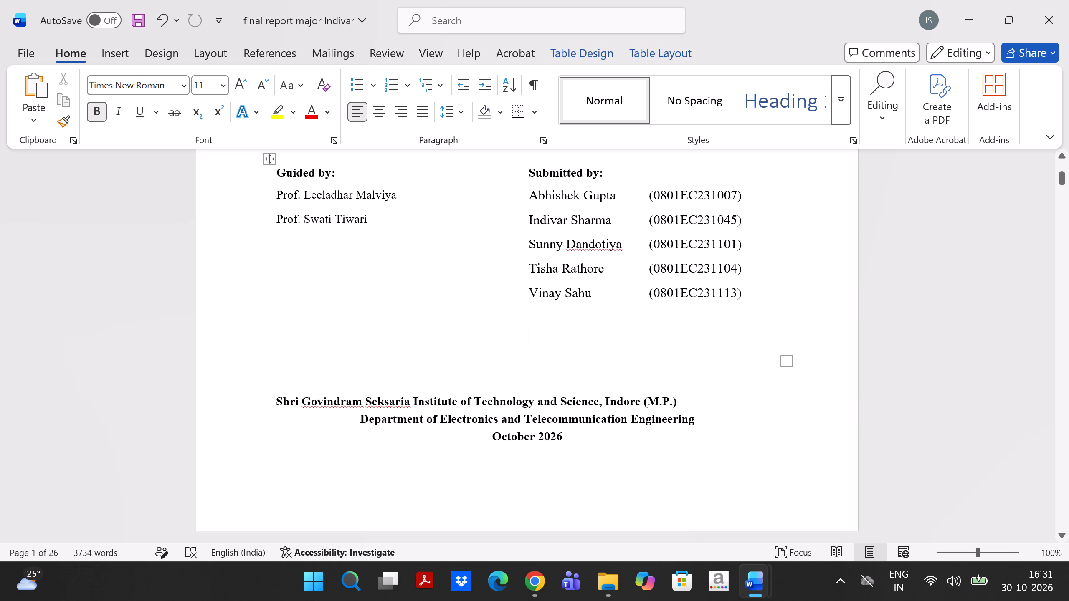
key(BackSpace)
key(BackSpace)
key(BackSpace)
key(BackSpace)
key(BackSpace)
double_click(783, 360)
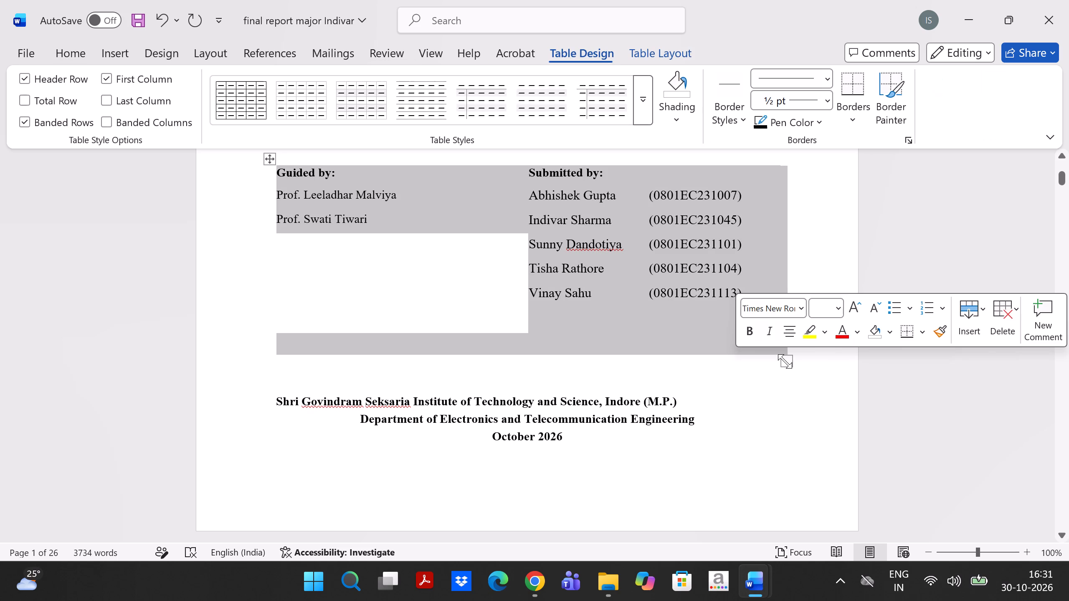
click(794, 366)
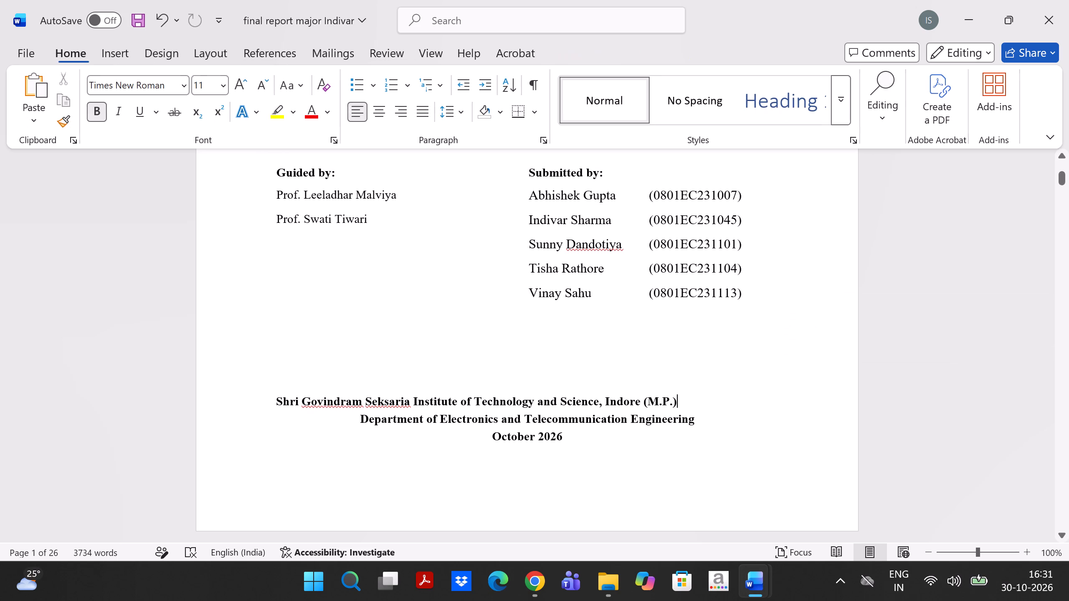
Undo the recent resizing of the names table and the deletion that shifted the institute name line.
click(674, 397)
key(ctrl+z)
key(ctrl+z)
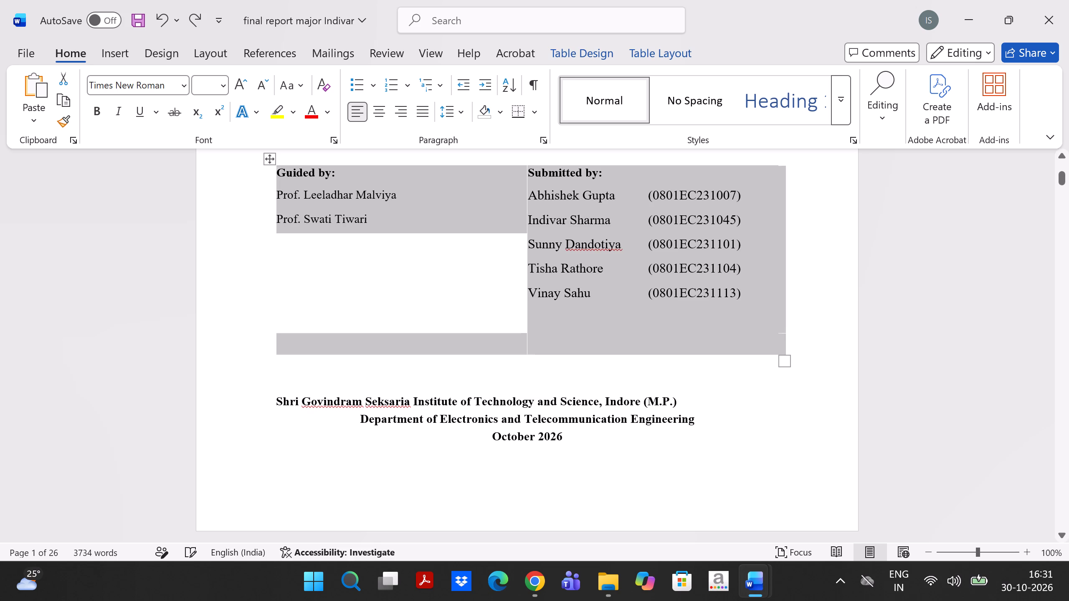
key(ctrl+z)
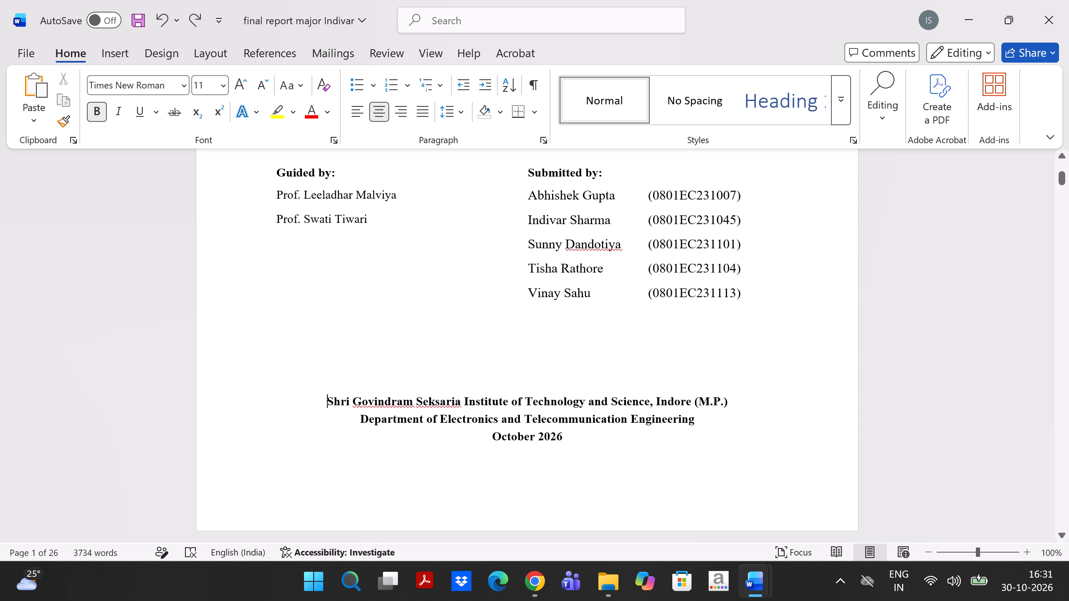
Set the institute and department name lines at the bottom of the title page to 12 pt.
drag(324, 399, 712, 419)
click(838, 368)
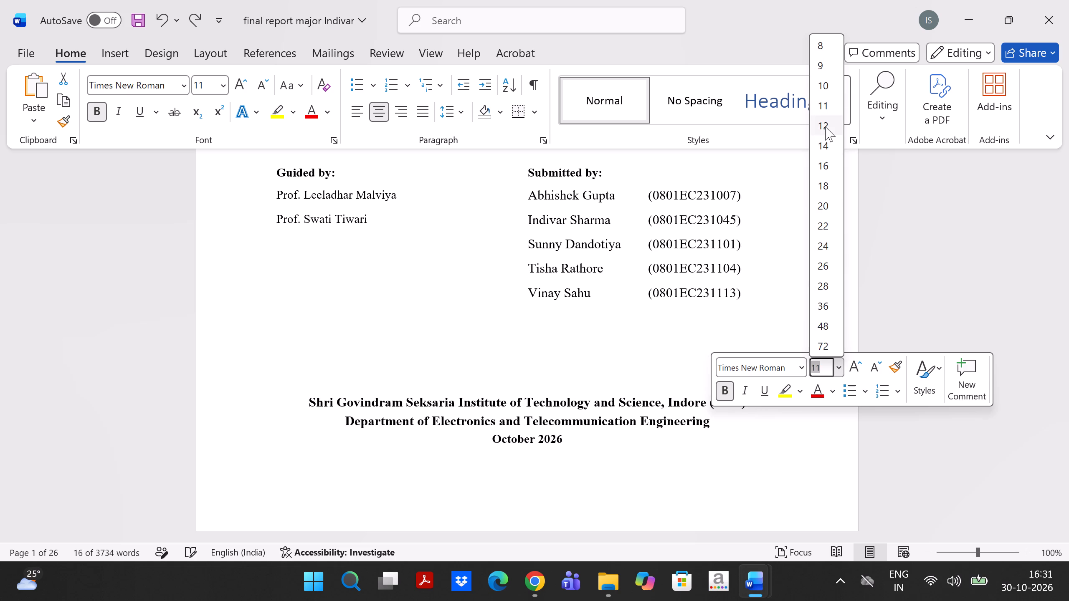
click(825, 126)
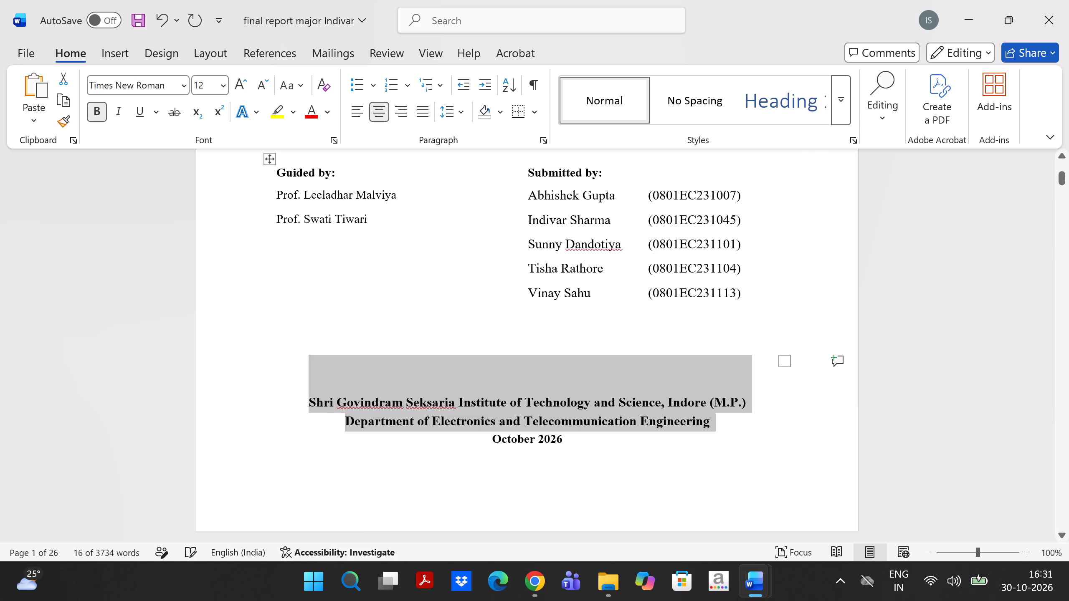
Check the font size of the institute and department lines in the Major Project Report Format document, and return to the final report.
click(220, 80)
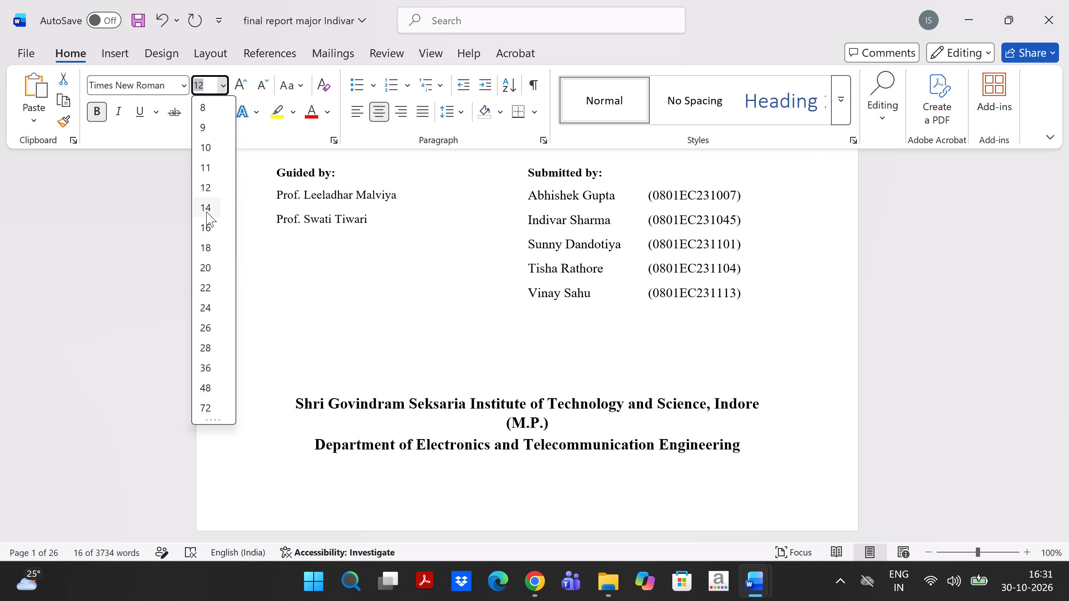
click(650, 160)
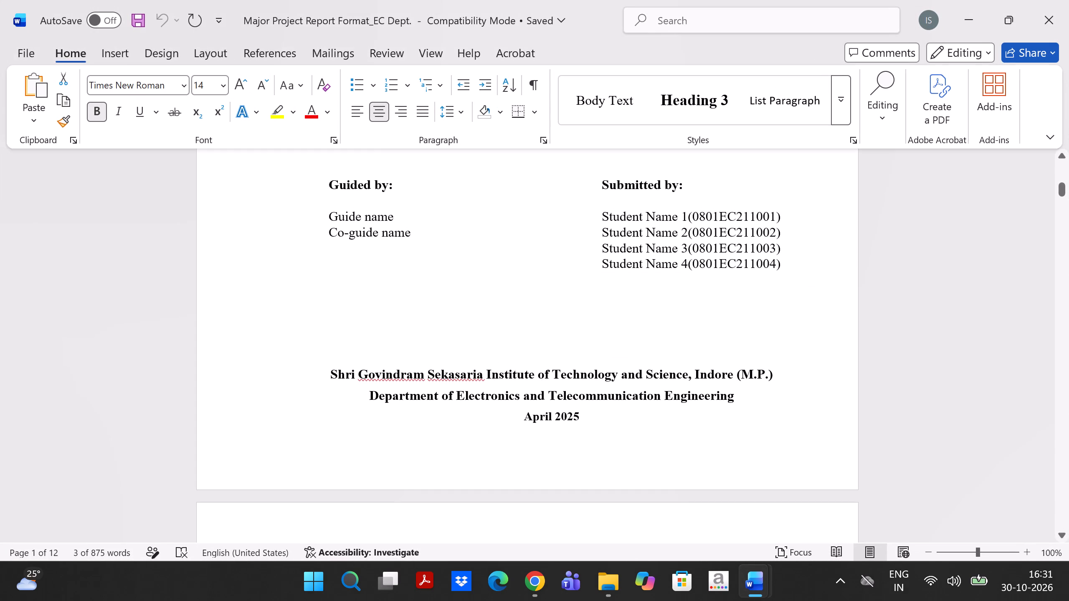
drag(332, 380, 462, 417)
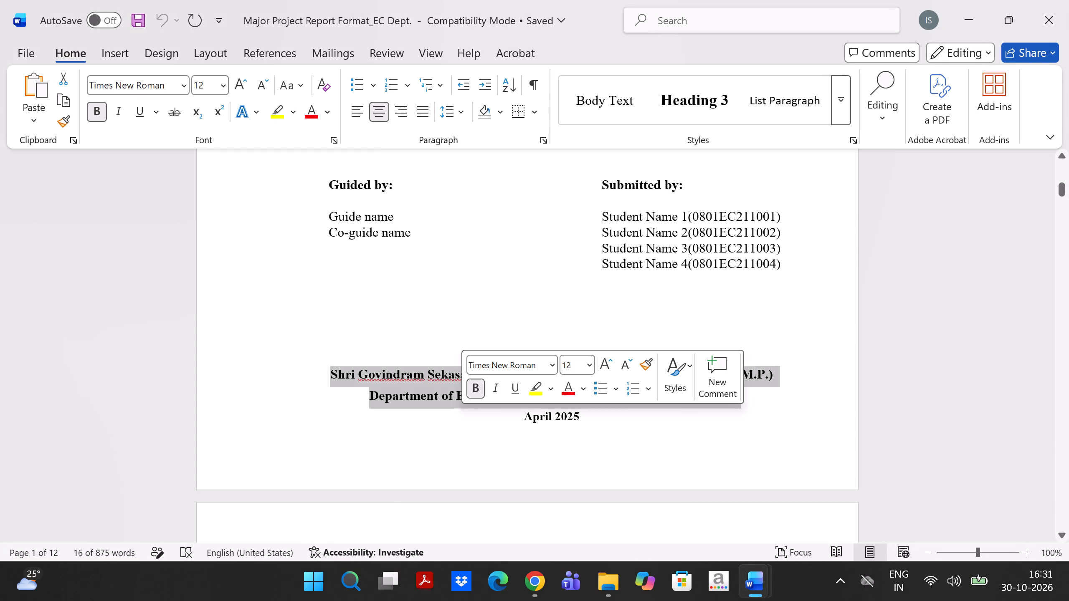
click(628, 93)
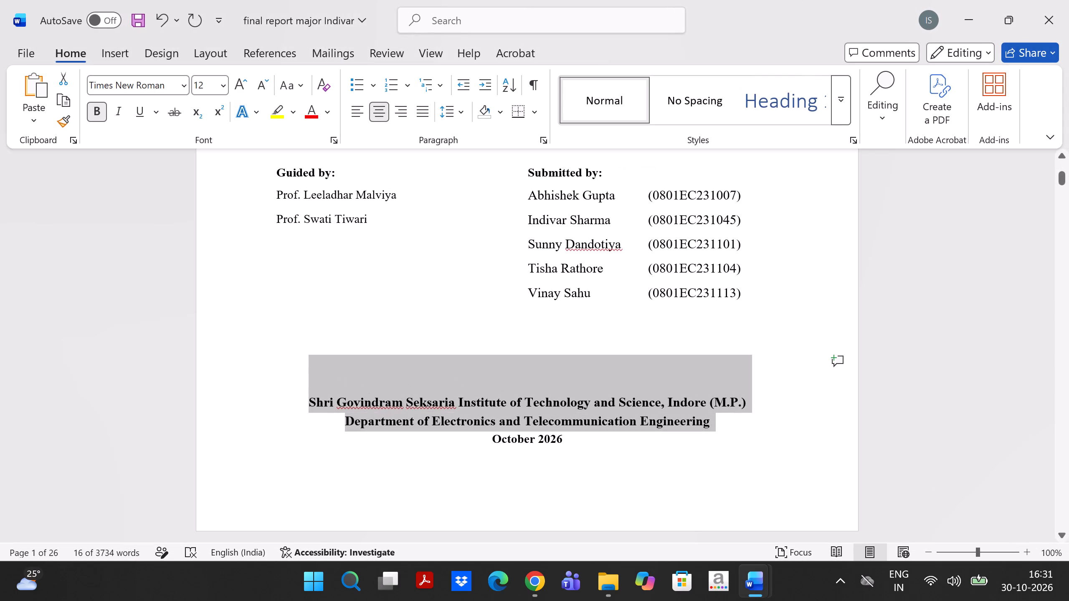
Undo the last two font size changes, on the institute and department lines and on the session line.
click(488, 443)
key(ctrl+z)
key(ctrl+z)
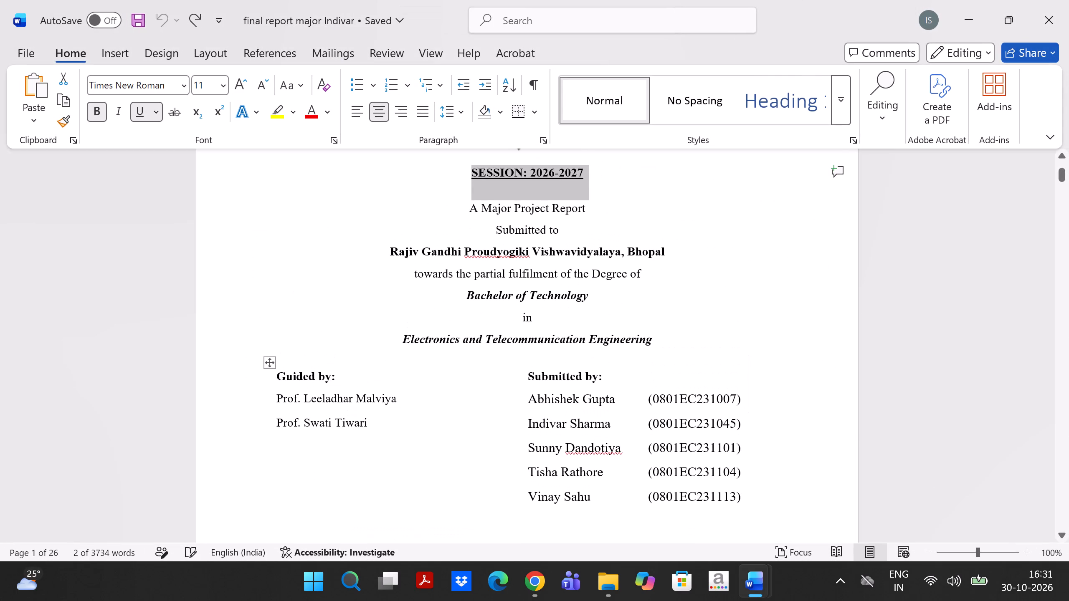
Set the "SESSION: 2026-2027" line on the title page to 14 pt.
scroll(488, 443, up, 1)
scroll(488, 443, down, 1)
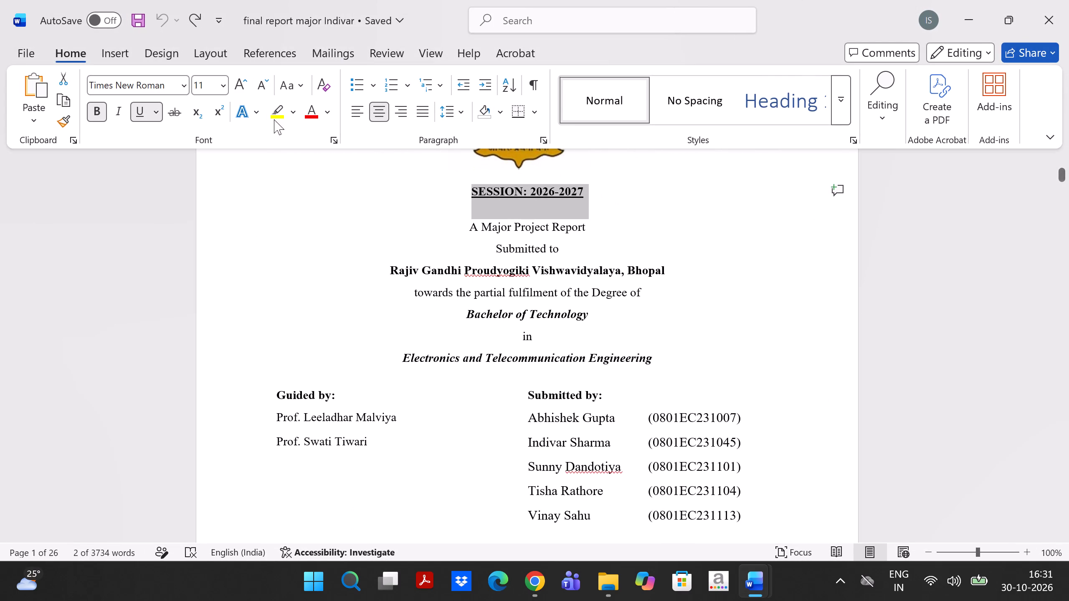
click(223, 86)
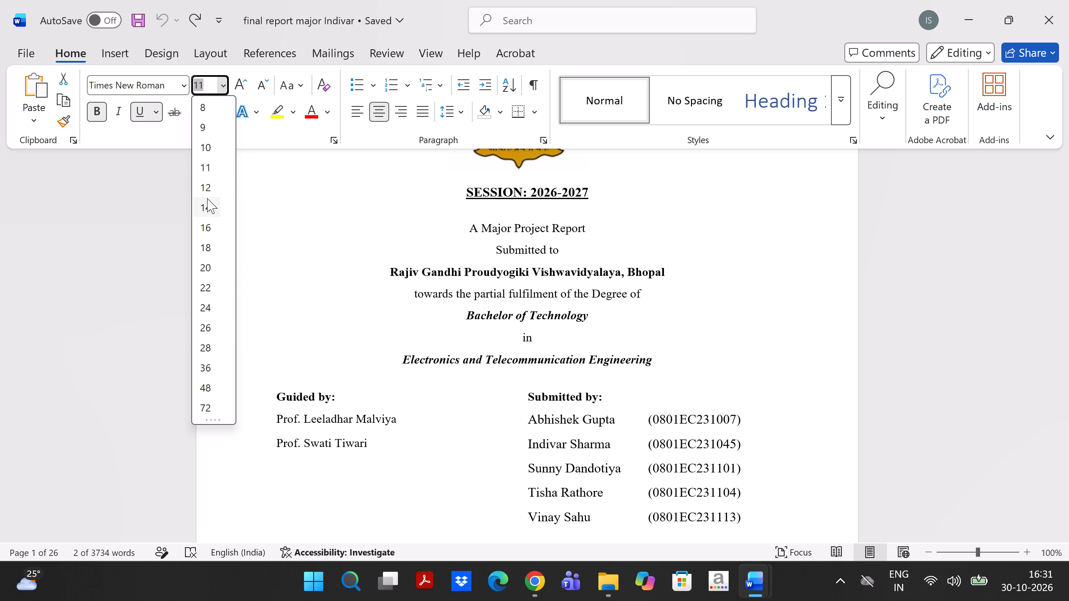
click(206, 202)
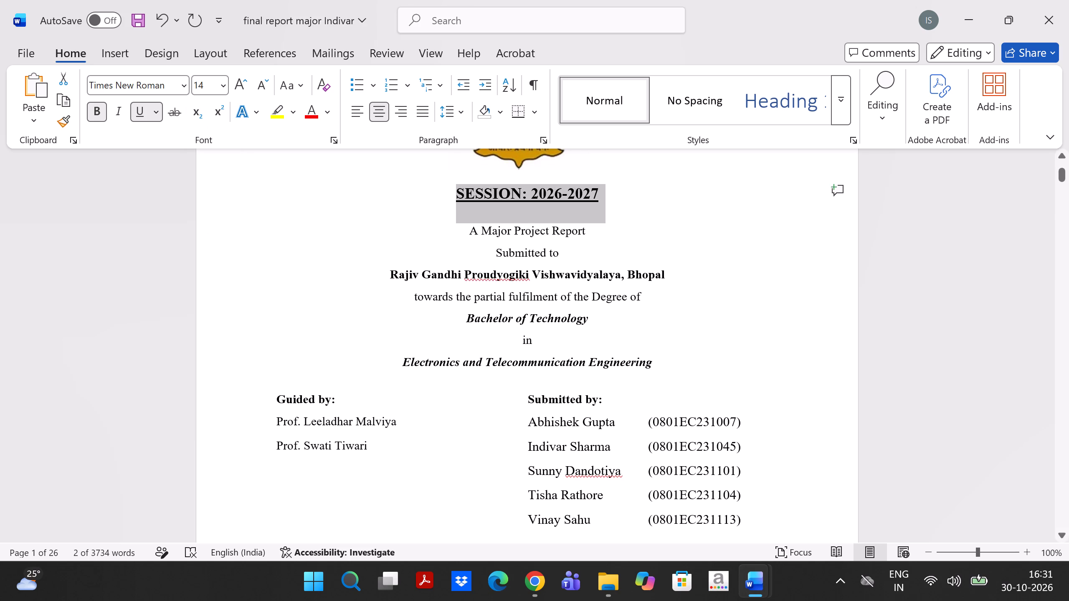
Set the "Rajiv Gandhi Proudyogiki Vishwavidyalaya, Bhopal" line to 14 pt.
drag(386, 269, 667, 277)
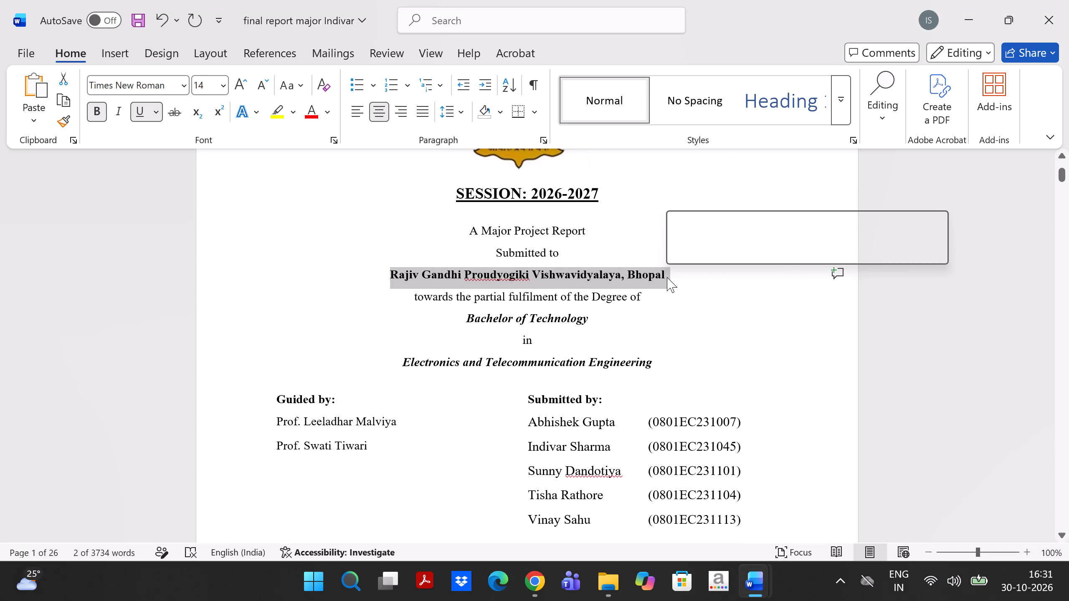
click(795, 225)
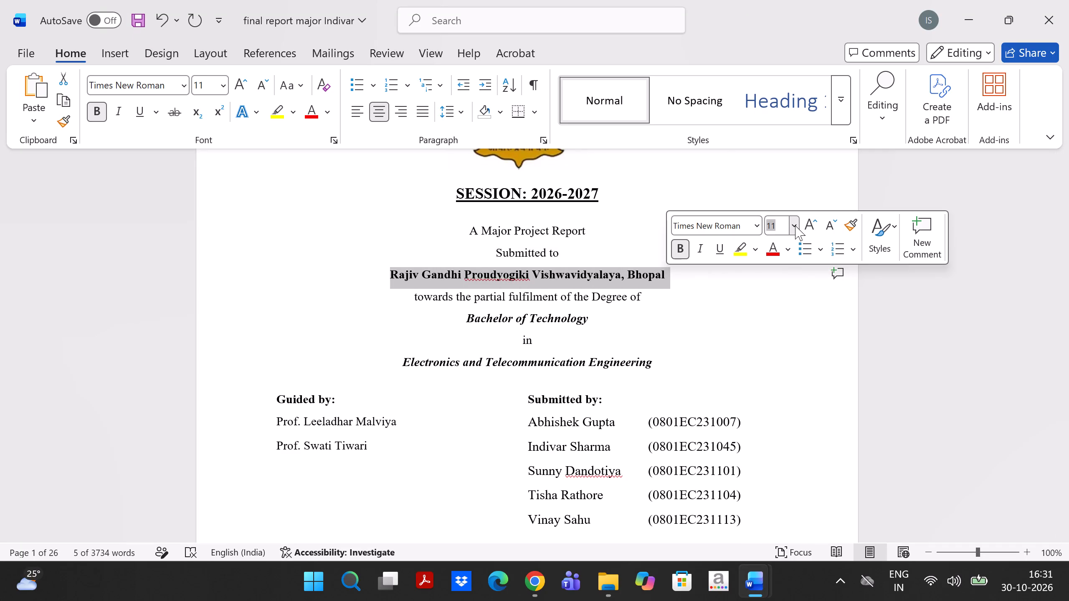
click(778, 341)
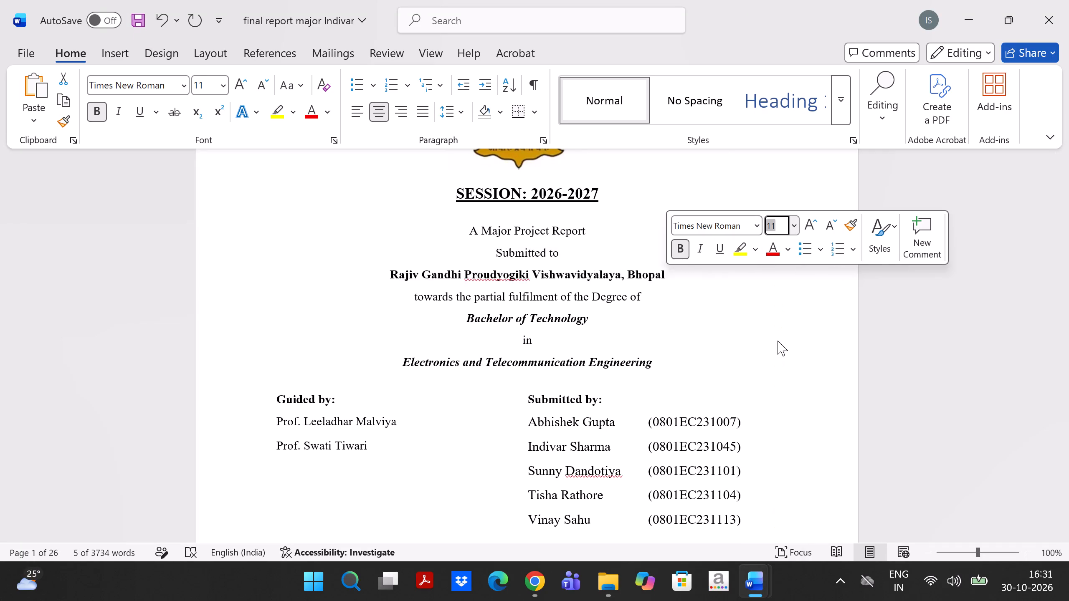
Increase the font size of the "A Major Project Report" and "Submitted to" lines by one size.
drag(468, 228, 472, 231)
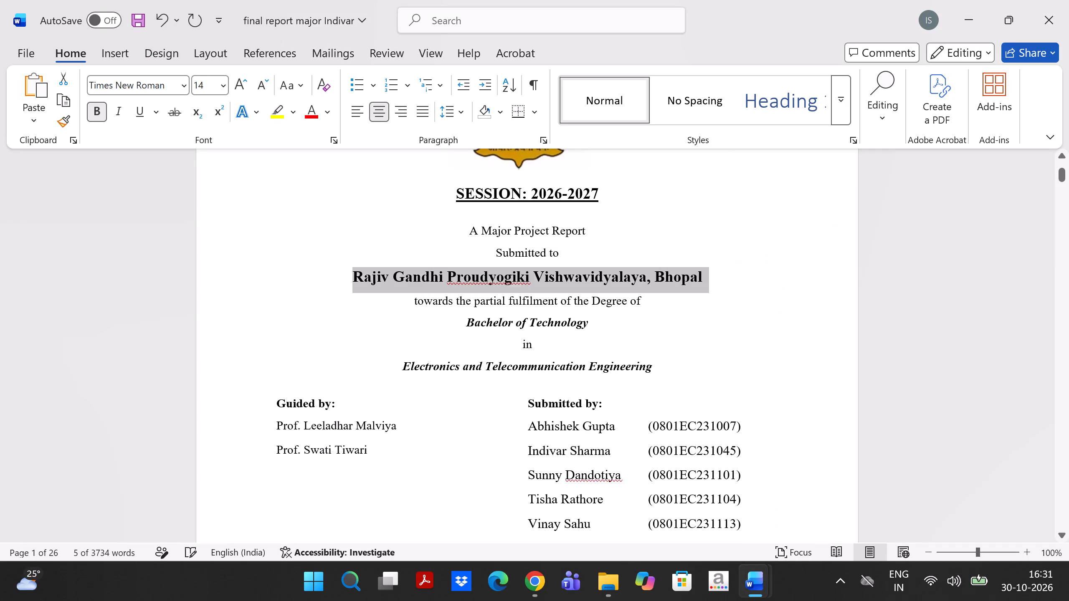
drag(472, 231, 558, 256)
drag(682, 205, 672, 300)
click(672, 300)
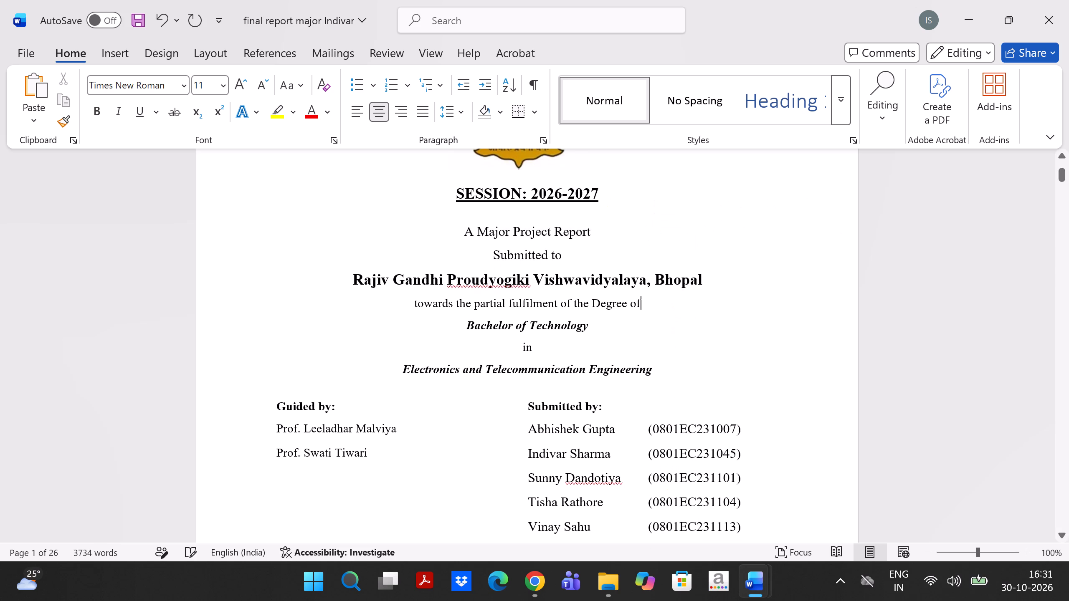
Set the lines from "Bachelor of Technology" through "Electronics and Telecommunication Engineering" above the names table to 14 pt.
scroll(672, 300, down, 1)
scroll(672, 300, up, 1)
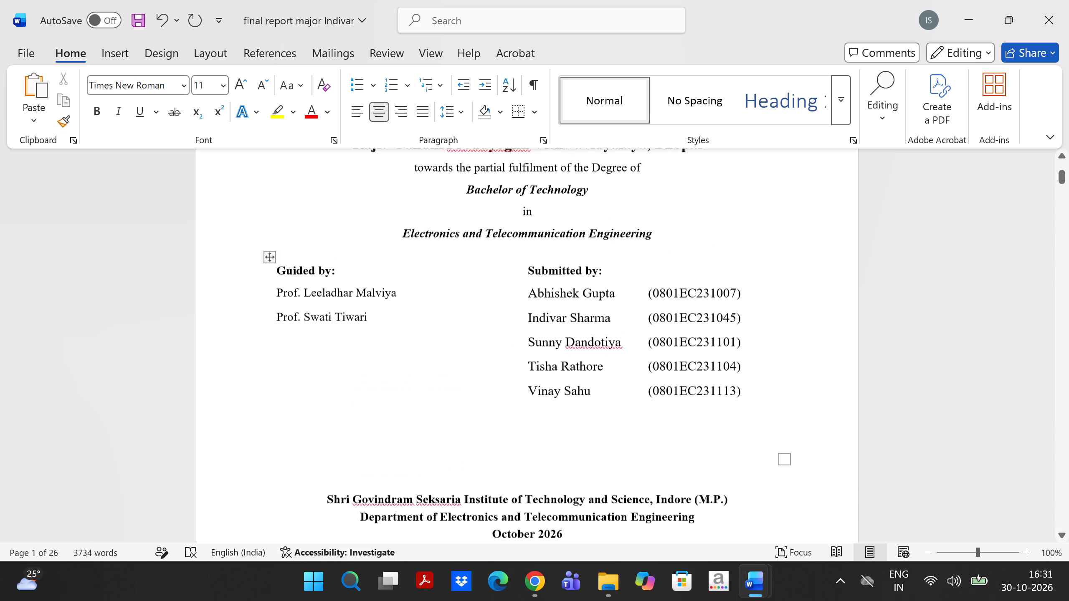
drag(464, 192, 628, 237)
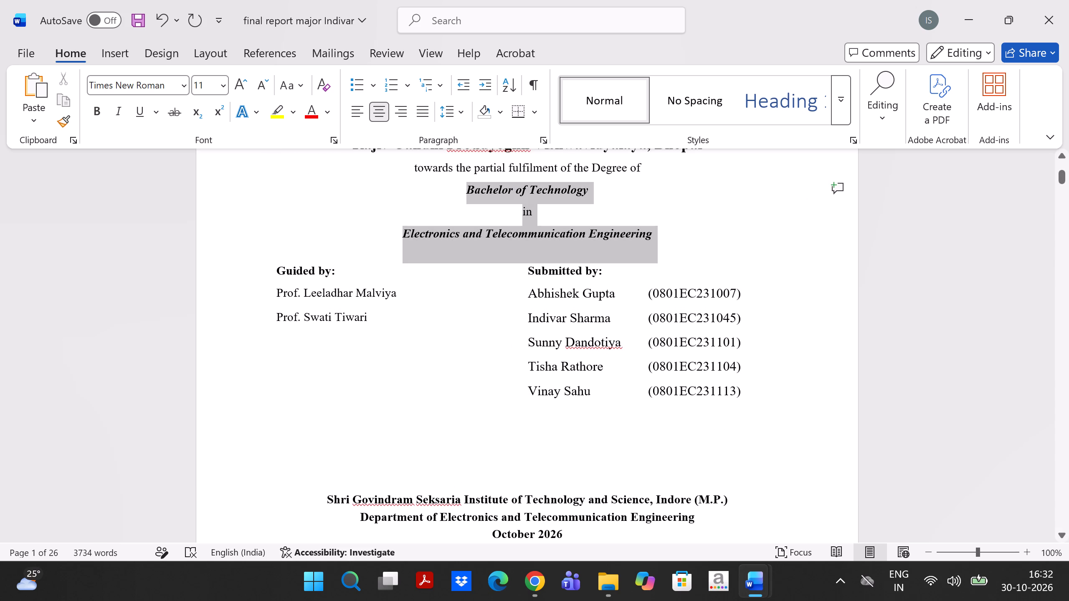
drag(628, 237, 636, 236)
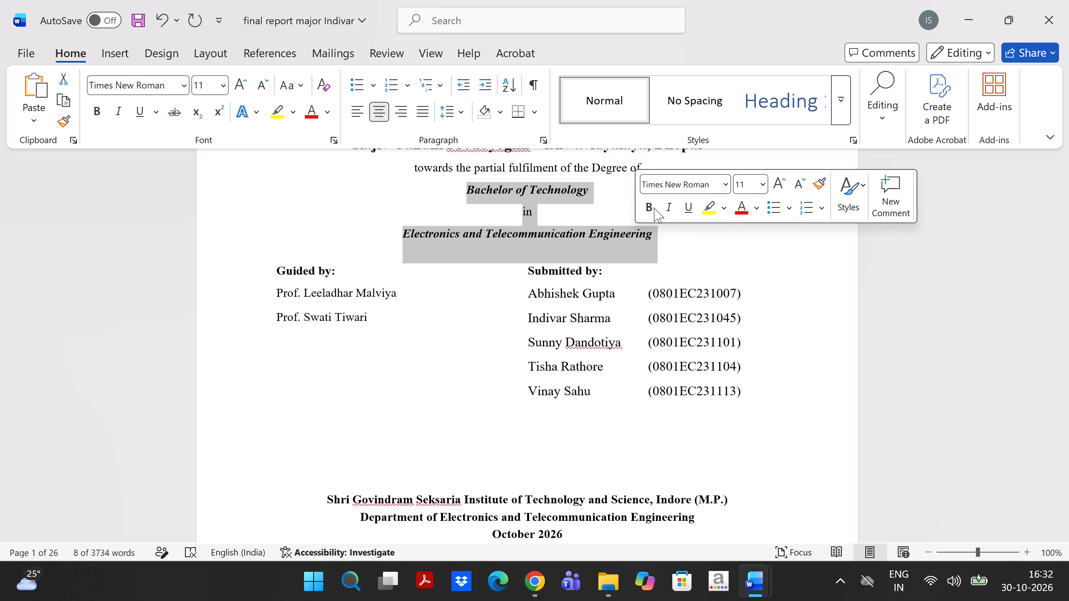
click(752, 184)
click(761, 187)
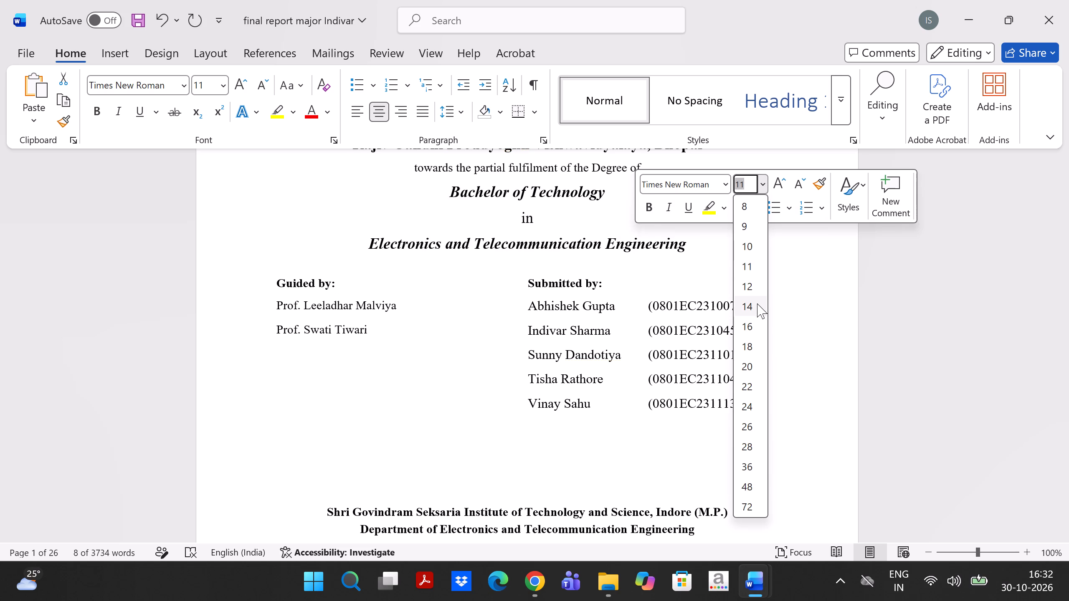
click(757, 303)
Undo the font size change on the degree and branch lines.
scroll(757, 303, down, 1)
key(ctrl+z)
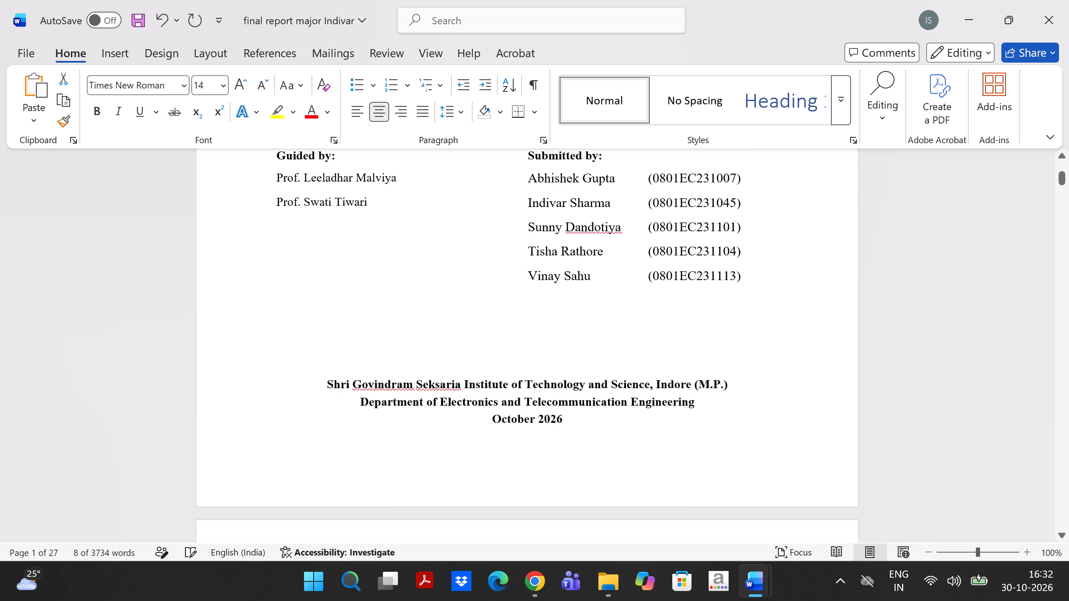
Examine the title page of the Major Project Report Format document for comparison with the final report.
click(757, 303)
scroll(757, 303, up, 1)
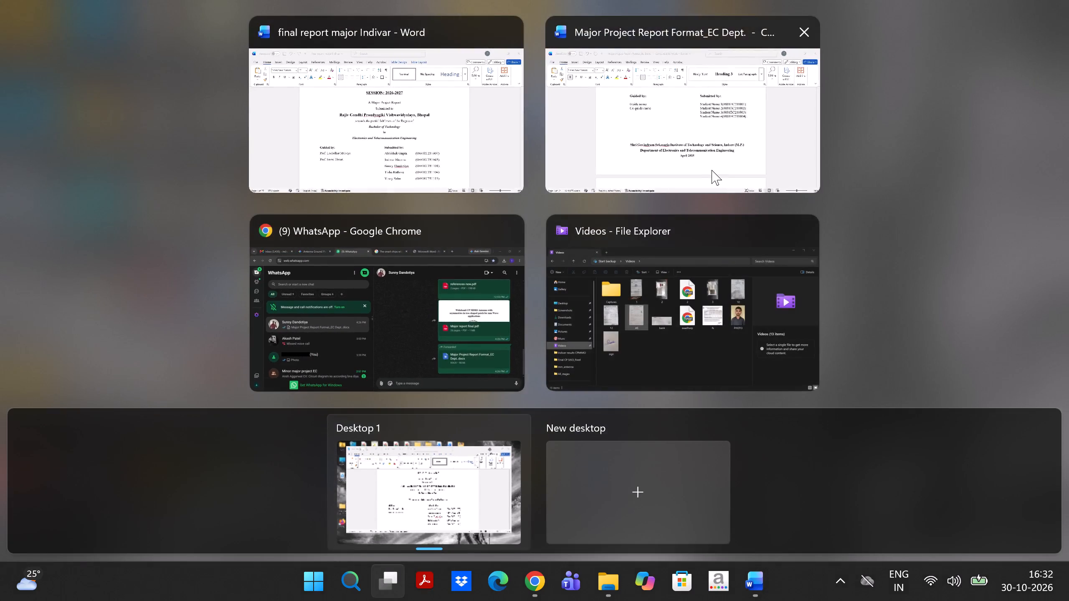
click(712, 170)
scroll(712, 170, up, 4)
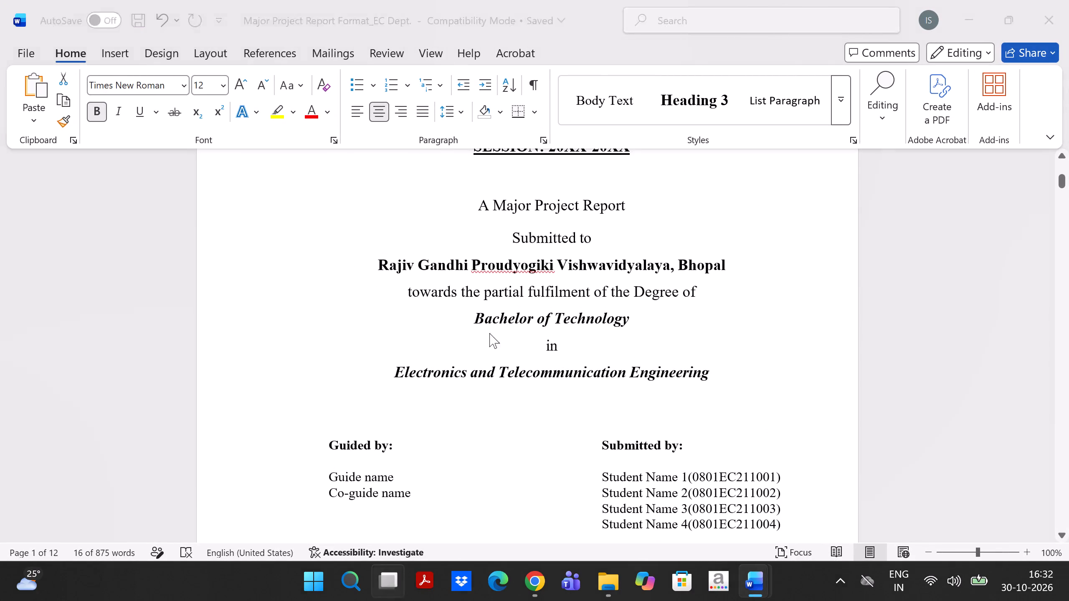
click(637, 171)
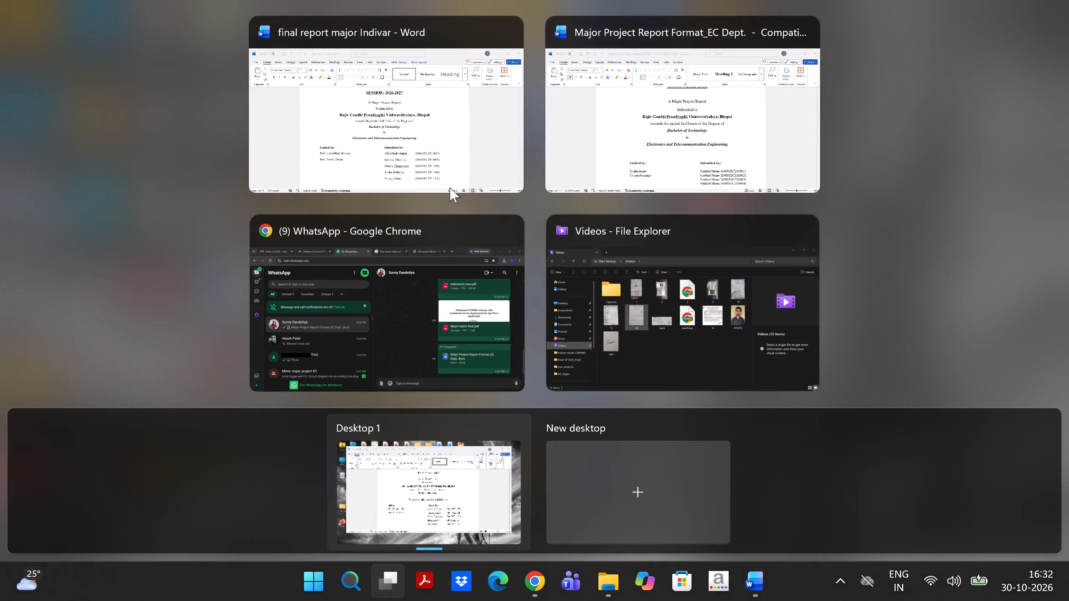
click(450, 187)
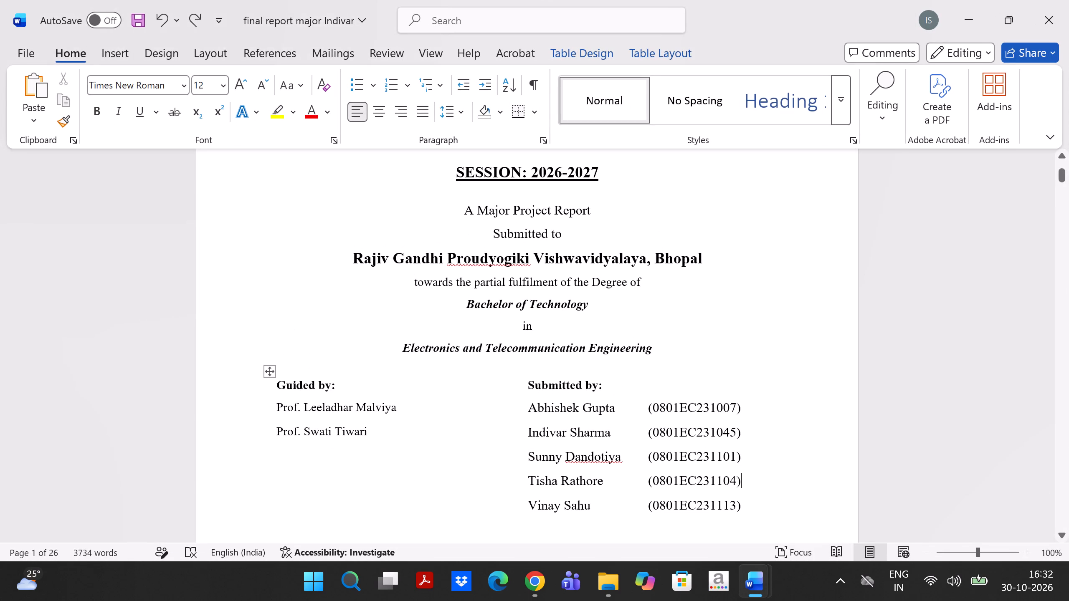
Set the "Guided by" and "Submitted by" names table on the final report's title page to 12 pt.
drag(278, 382, 683, 487)
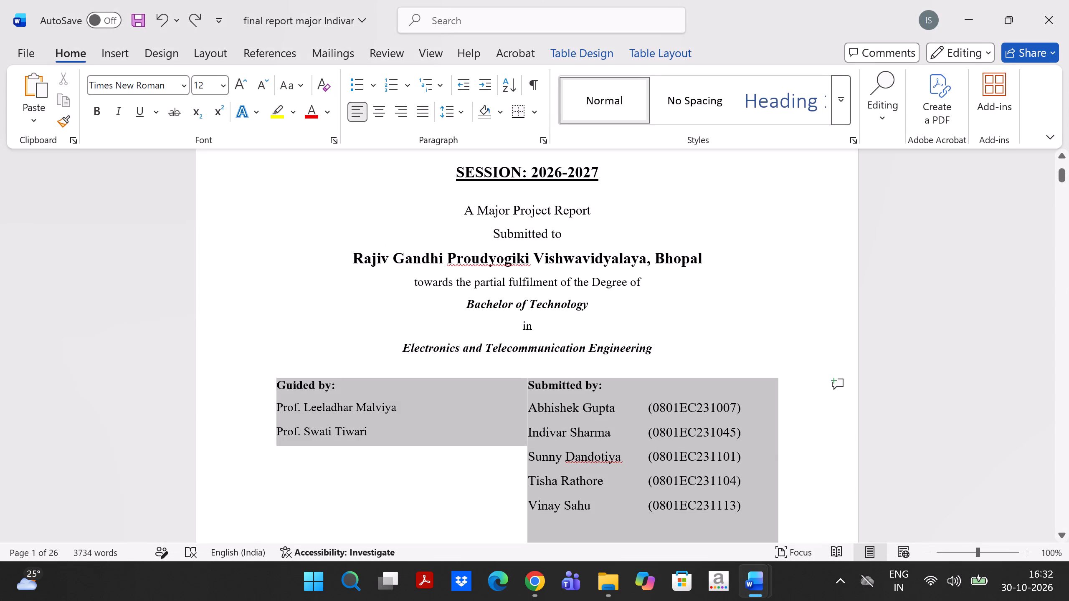
drag(683, 487, 694, 489)
click(802, 439)
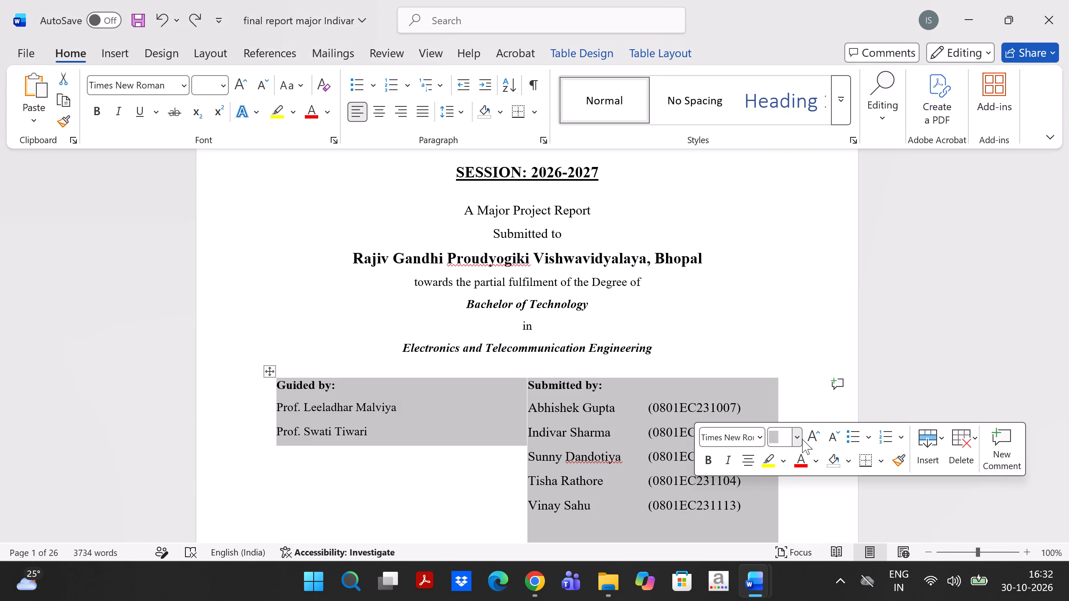
click(788, 198)
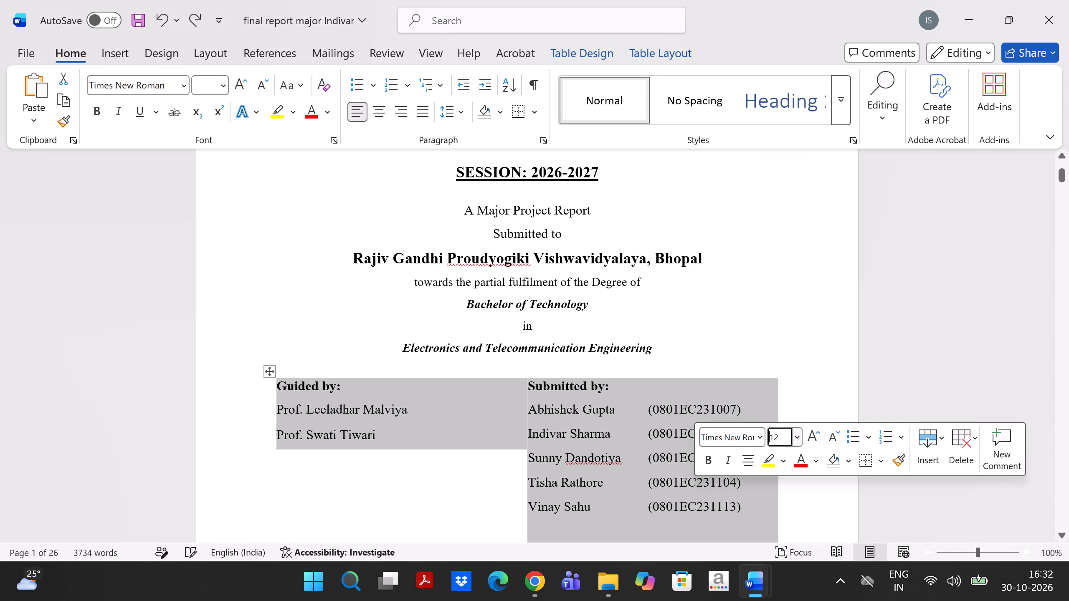
Set the "towards the partial fulfilment of the Degree of" line to 12 pt.
scroll(613, 388, down, 1)
scroll(613, 388, up, 2)
scroll(453, 312, up, 1)
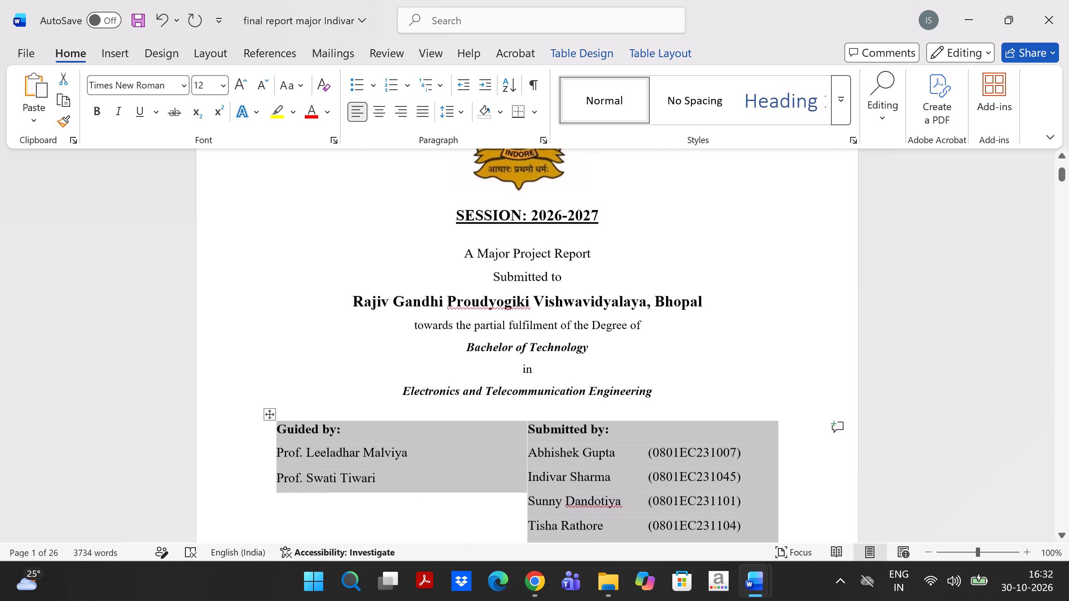
scroll(453, 312, up, 2)
scroll(453, 312, down, 1)
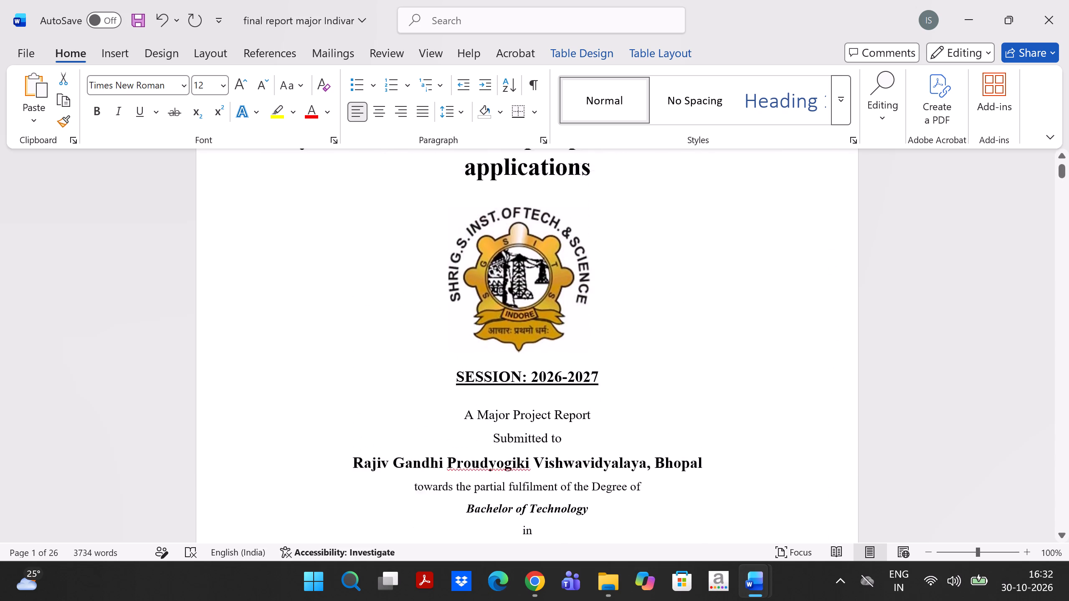
scroll(453, 312, down, 1)
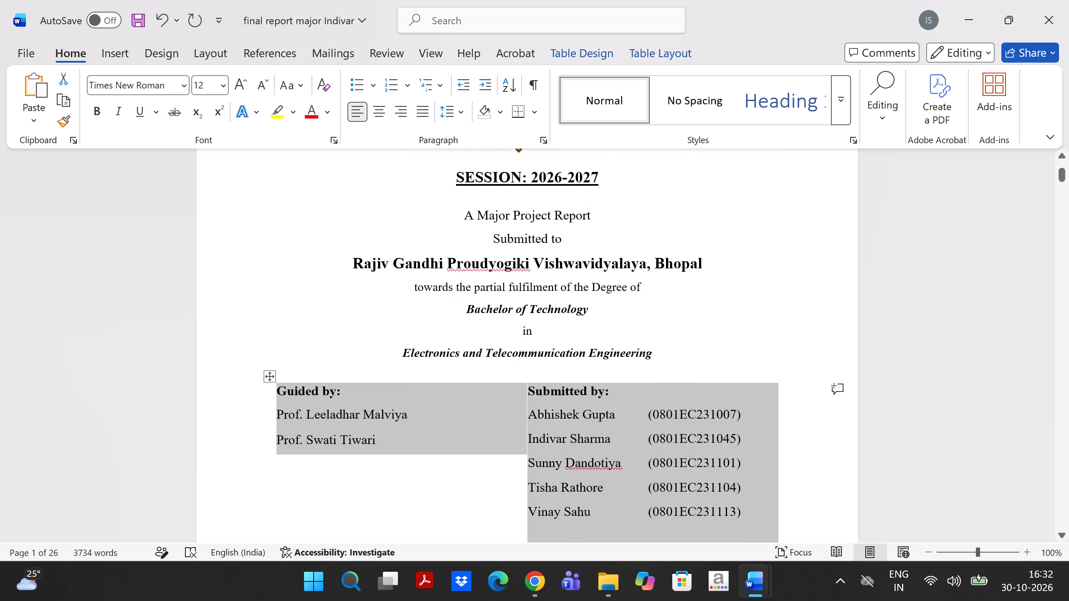
drag(466, 210, 568, 245)
double_click(410, 290)
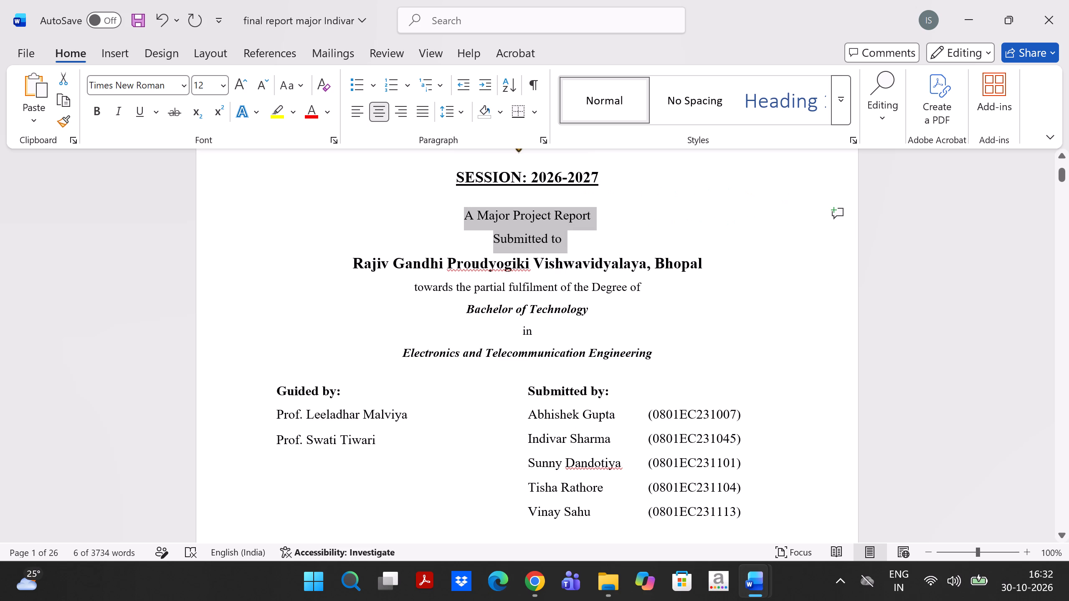
click(537, 232)
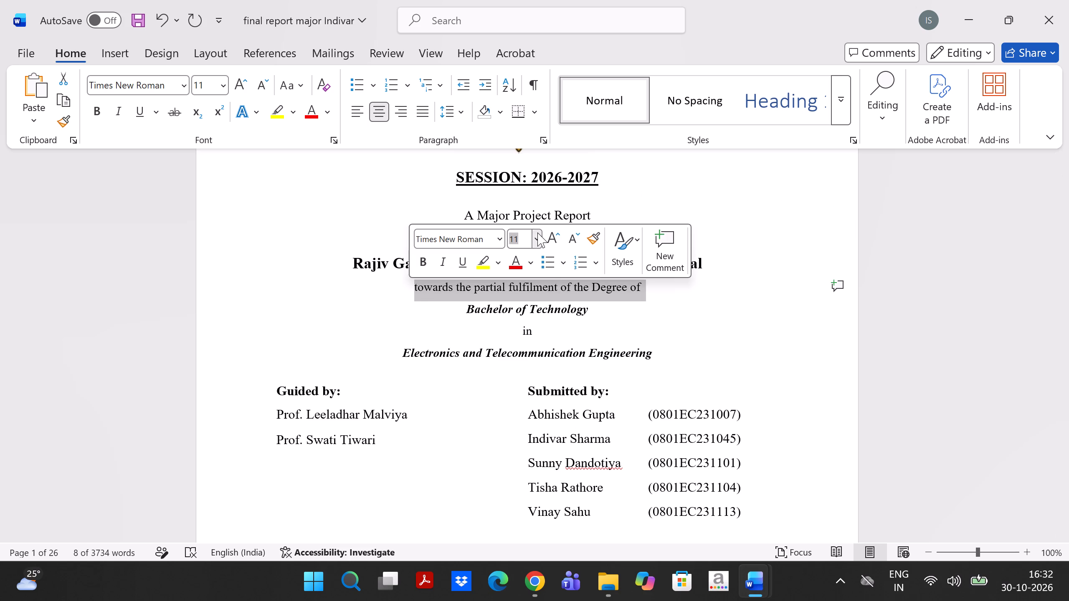
click(521, 337)
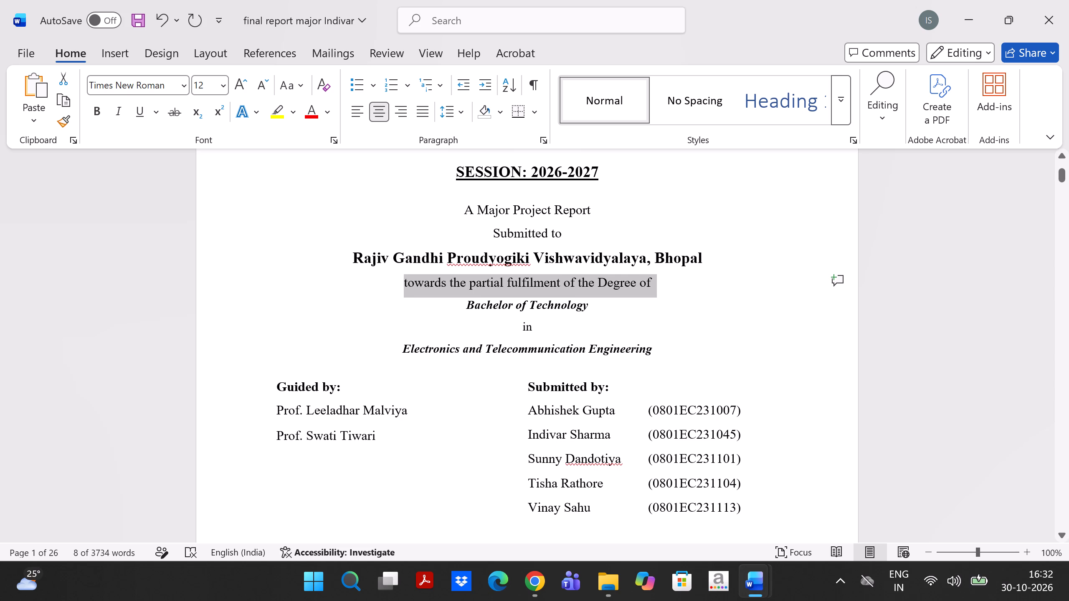
Make the lines from "Bachelor of Technology" through "Electronics and Telecommunication Engineering" above the names table bold and 12 pt.
drag(465, 303, 639, 351)
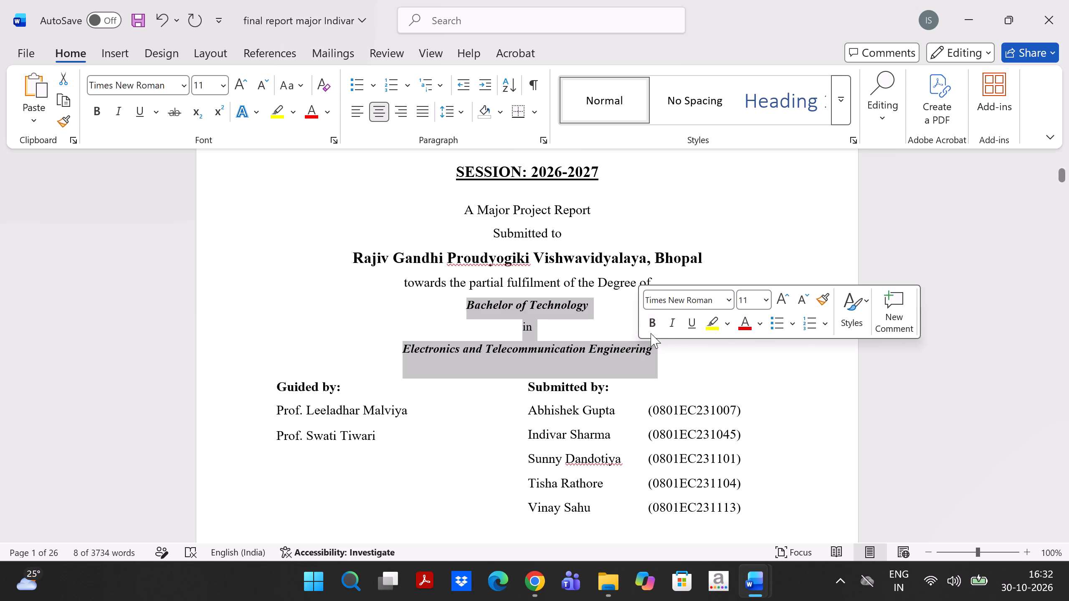
click(652, 328)
click(652, 328)
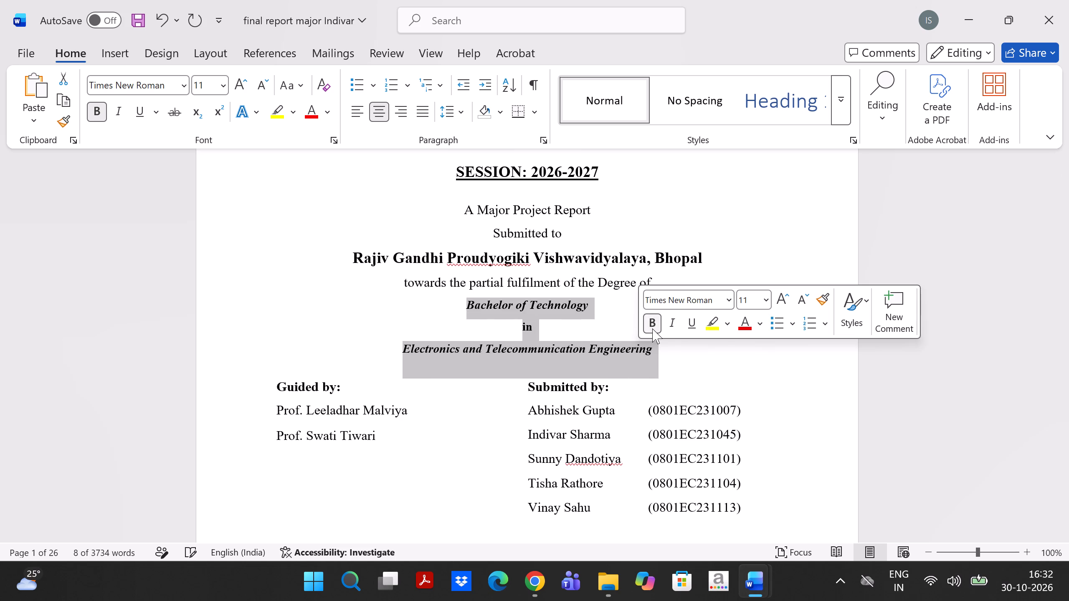
click(766, 302)
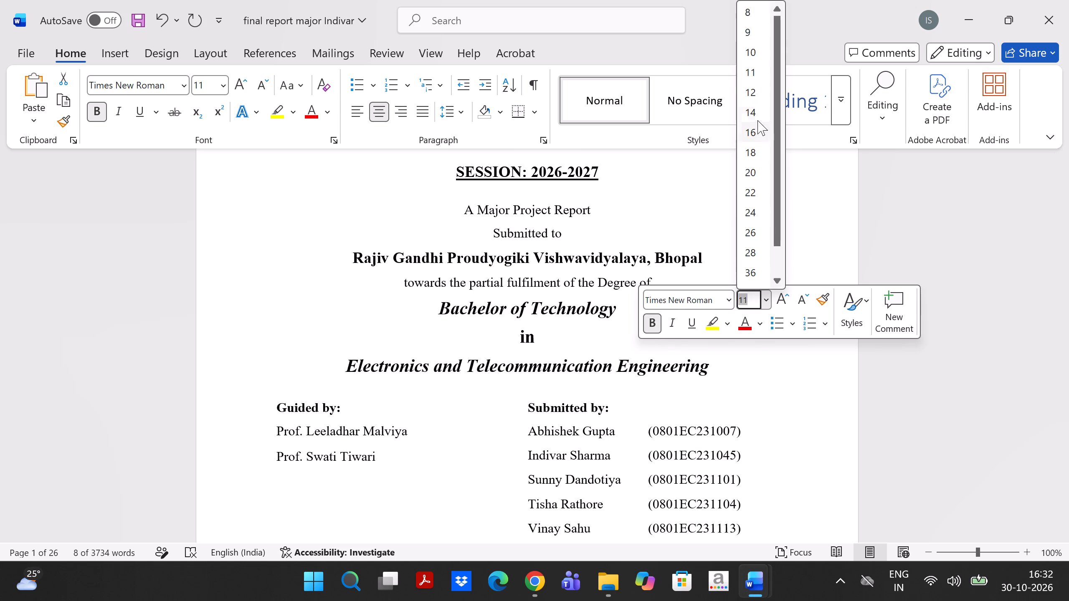
click(753, 97)
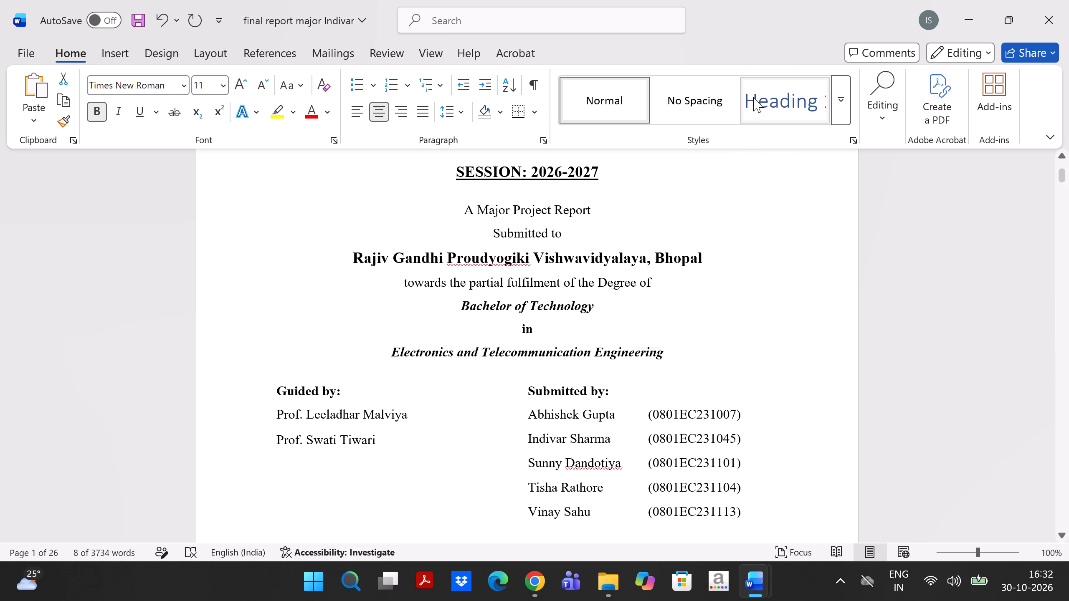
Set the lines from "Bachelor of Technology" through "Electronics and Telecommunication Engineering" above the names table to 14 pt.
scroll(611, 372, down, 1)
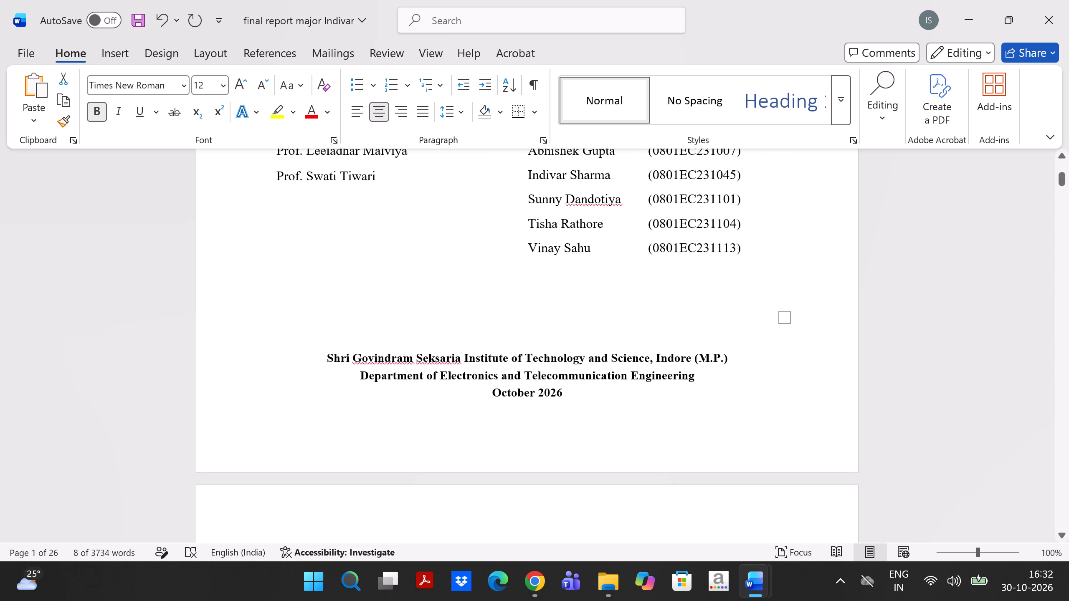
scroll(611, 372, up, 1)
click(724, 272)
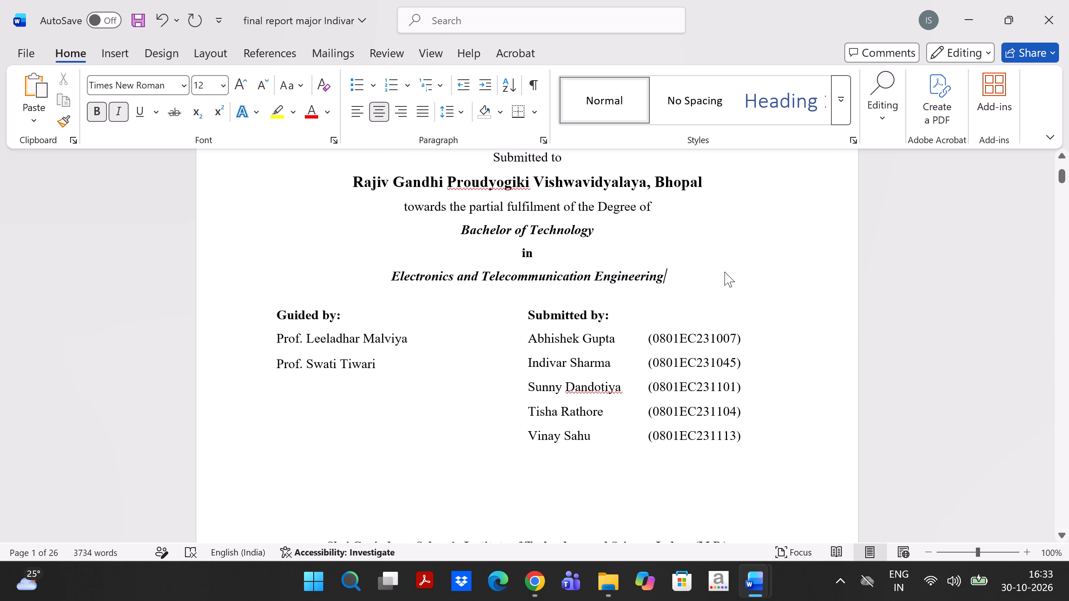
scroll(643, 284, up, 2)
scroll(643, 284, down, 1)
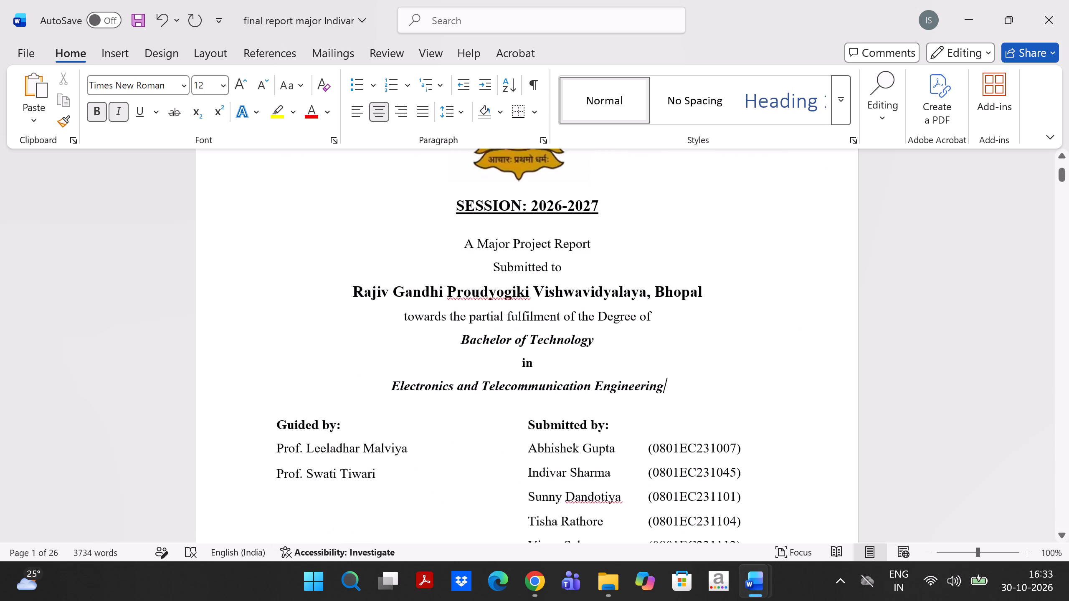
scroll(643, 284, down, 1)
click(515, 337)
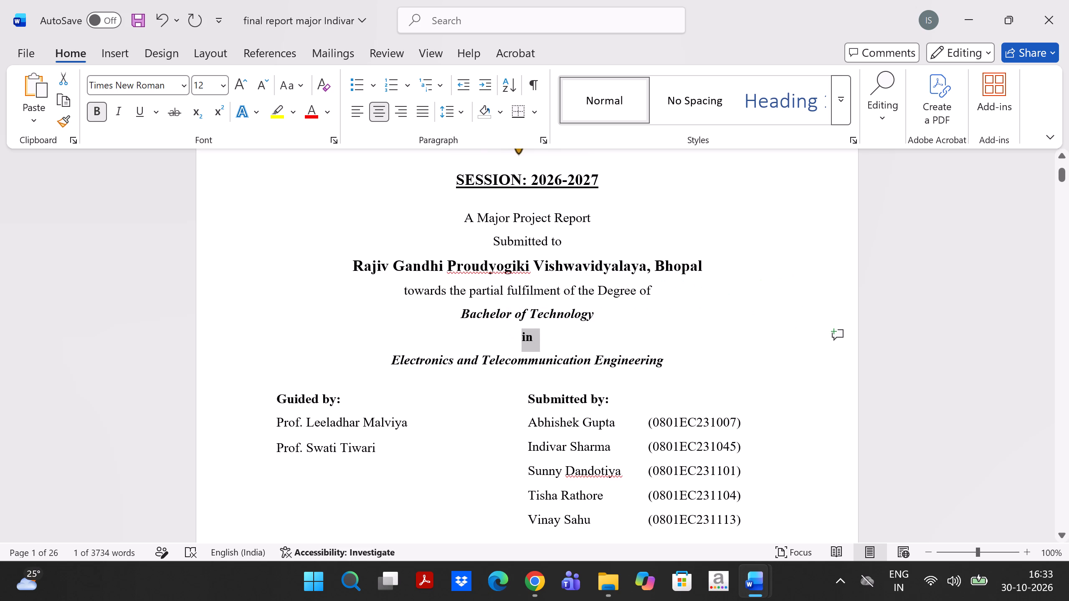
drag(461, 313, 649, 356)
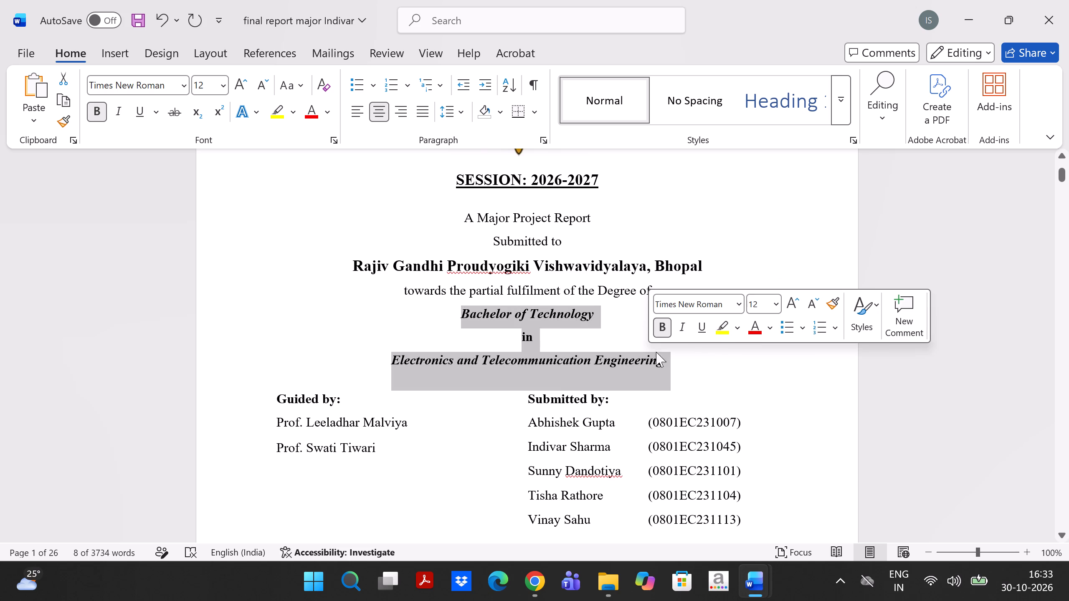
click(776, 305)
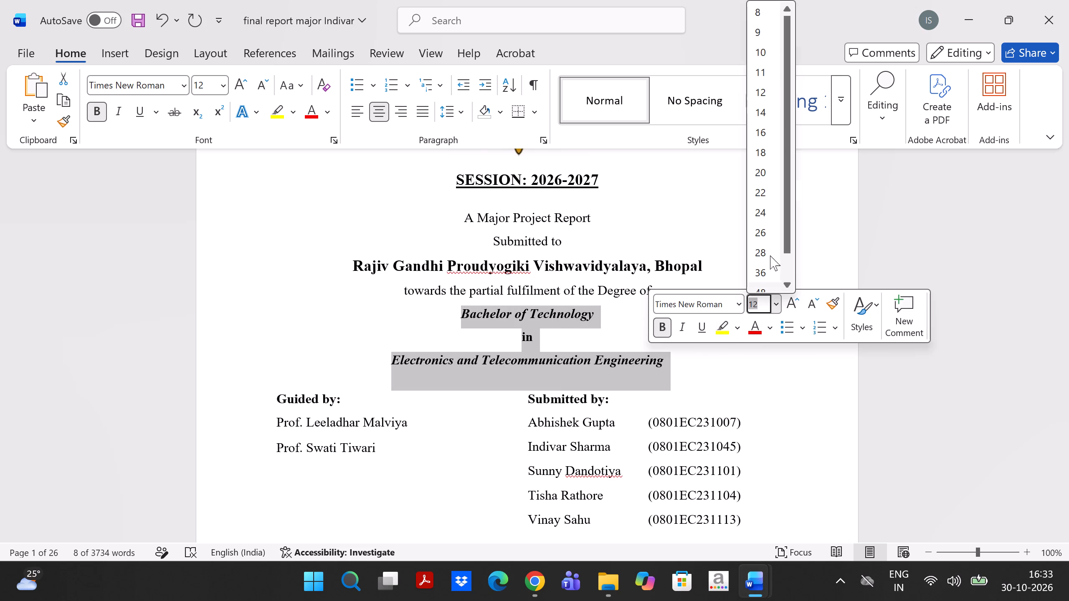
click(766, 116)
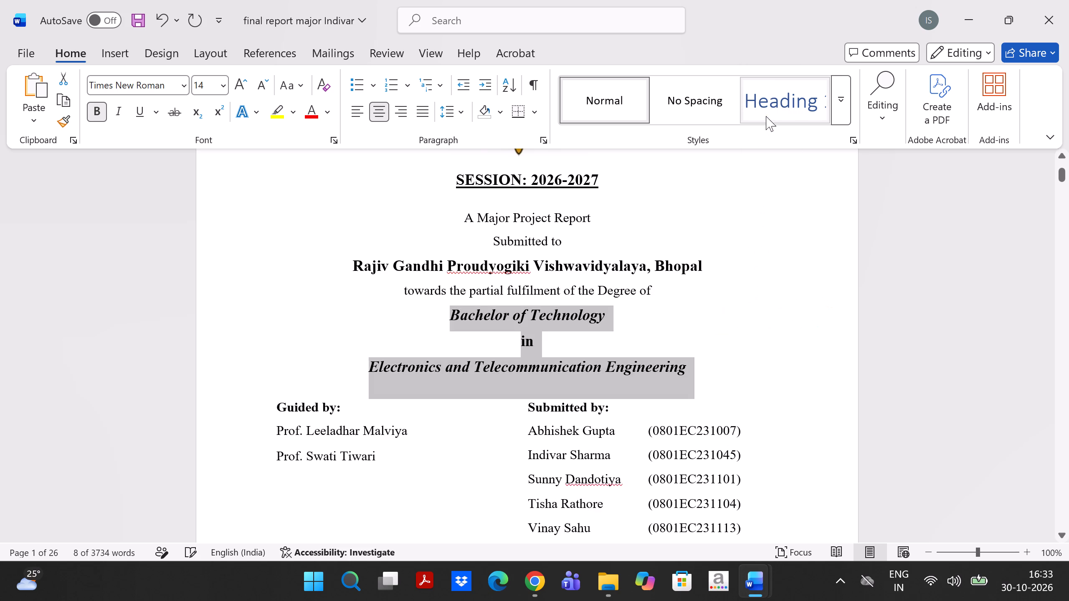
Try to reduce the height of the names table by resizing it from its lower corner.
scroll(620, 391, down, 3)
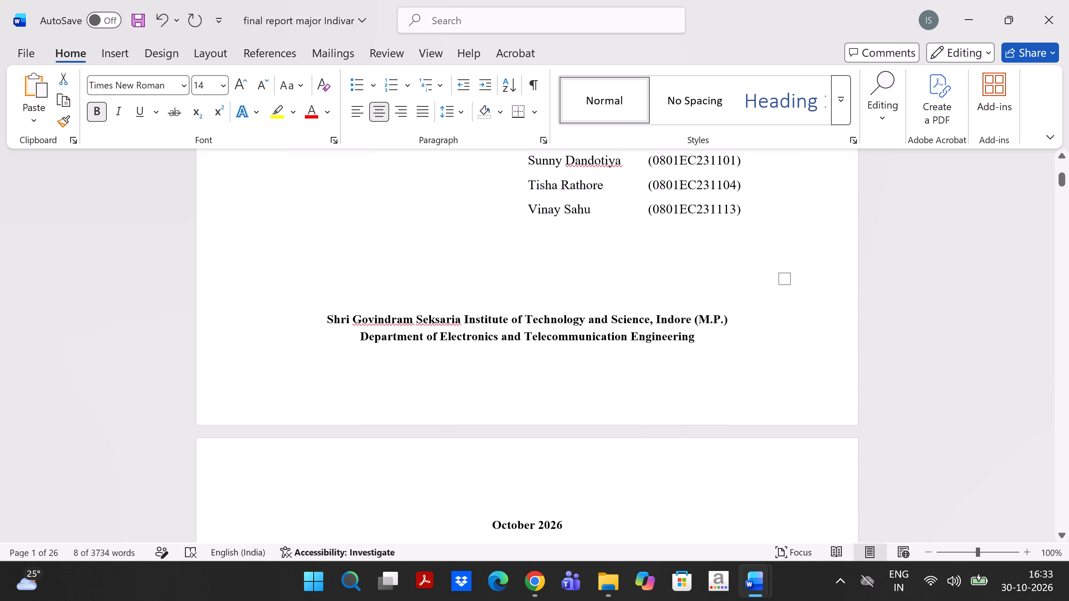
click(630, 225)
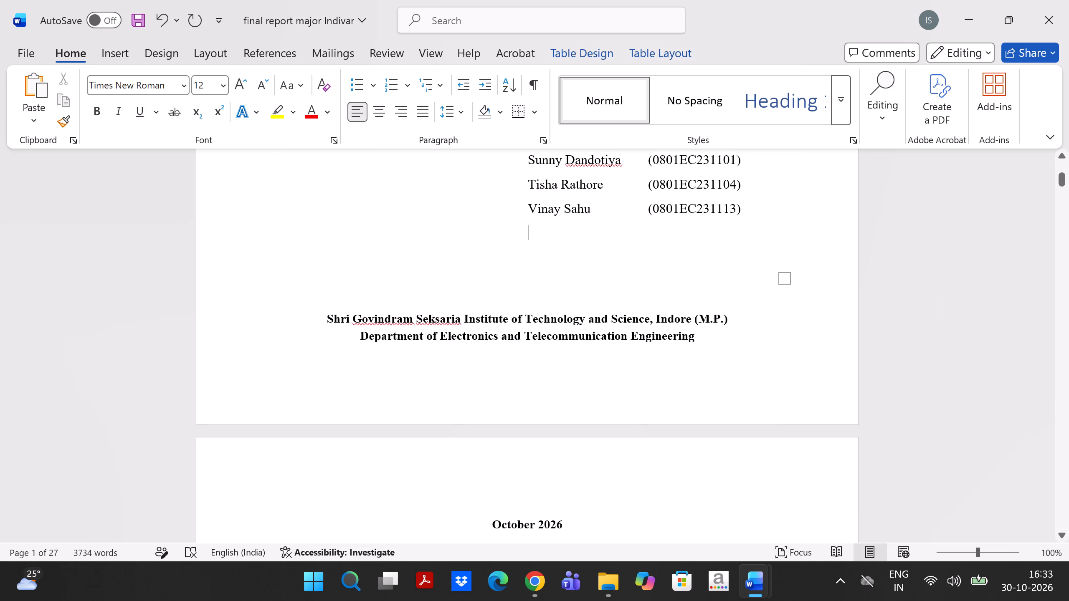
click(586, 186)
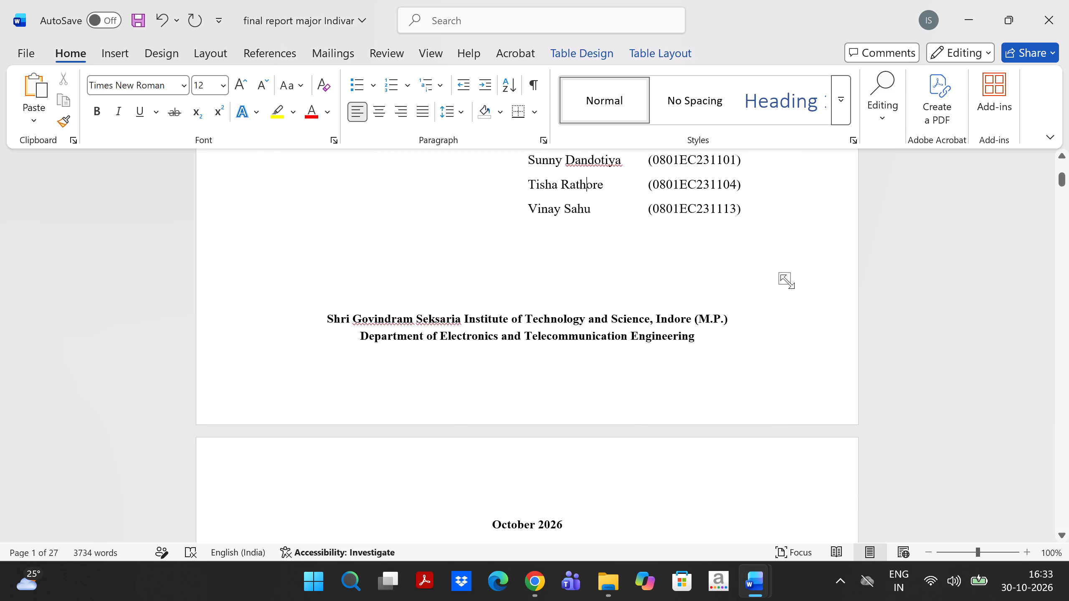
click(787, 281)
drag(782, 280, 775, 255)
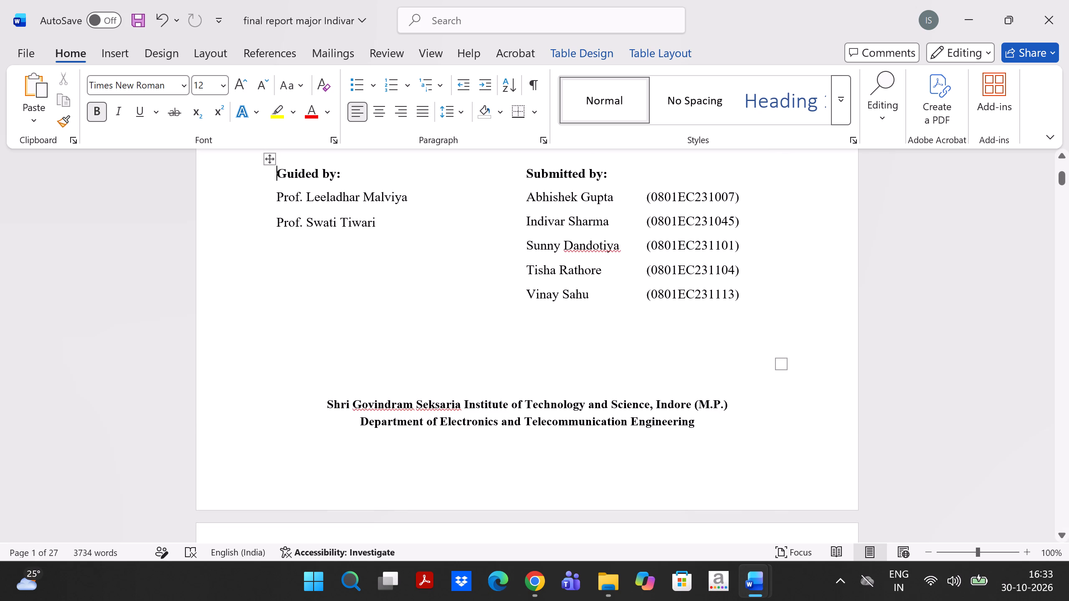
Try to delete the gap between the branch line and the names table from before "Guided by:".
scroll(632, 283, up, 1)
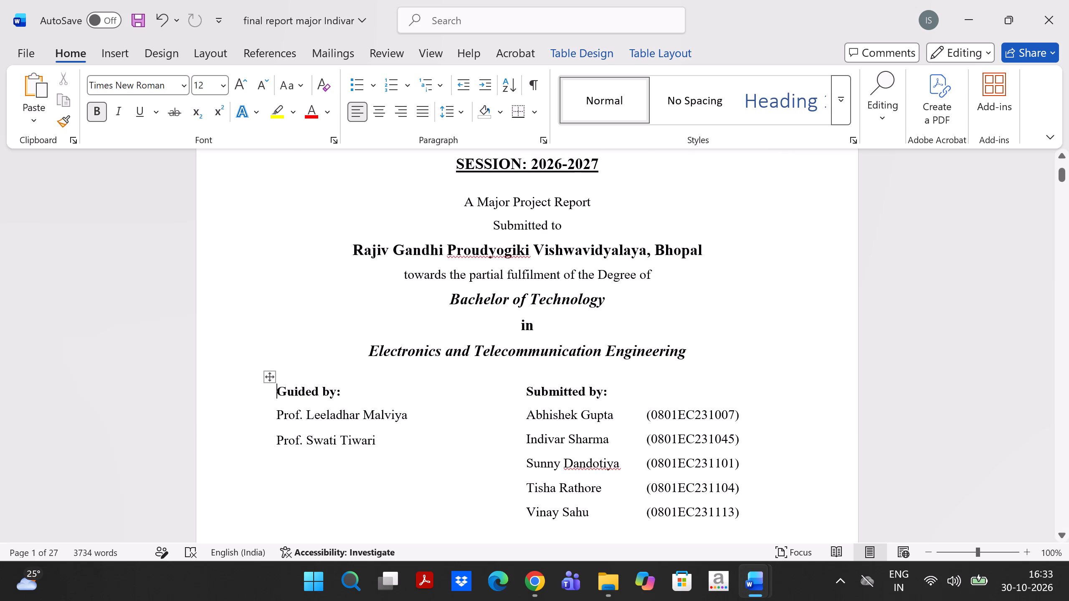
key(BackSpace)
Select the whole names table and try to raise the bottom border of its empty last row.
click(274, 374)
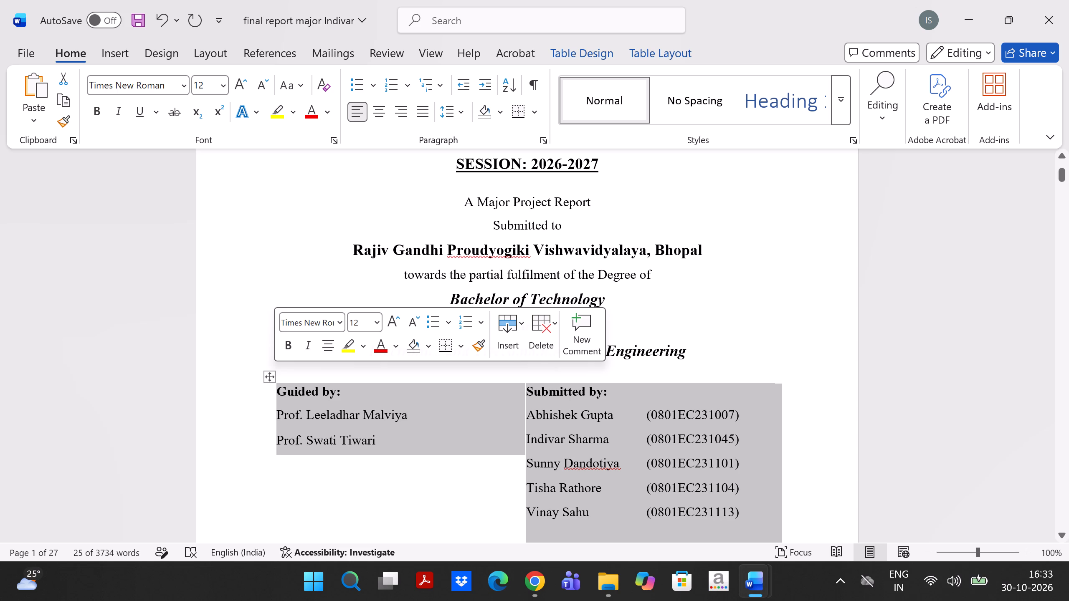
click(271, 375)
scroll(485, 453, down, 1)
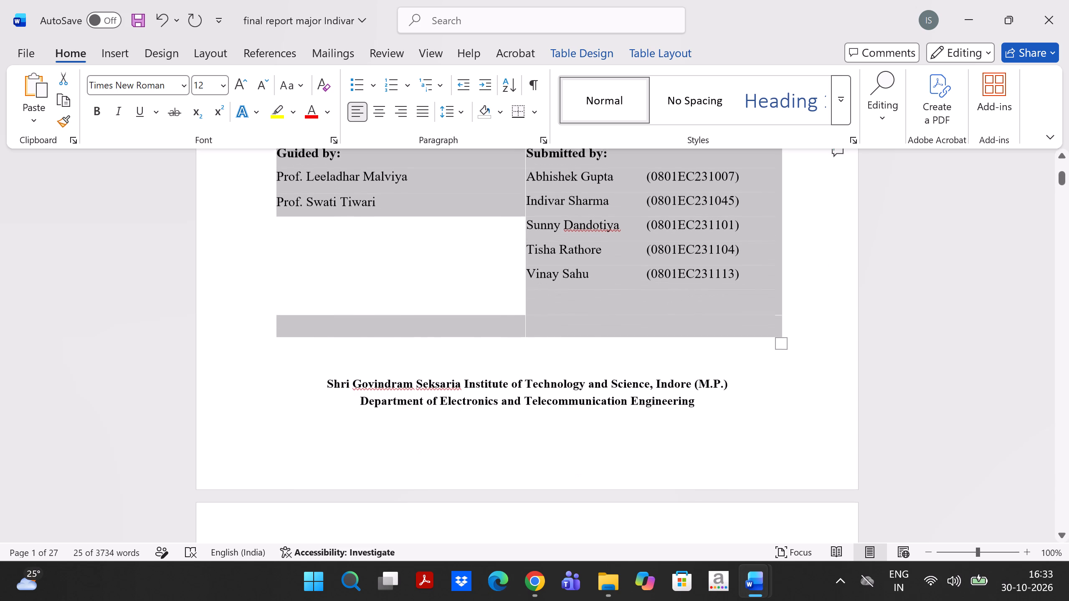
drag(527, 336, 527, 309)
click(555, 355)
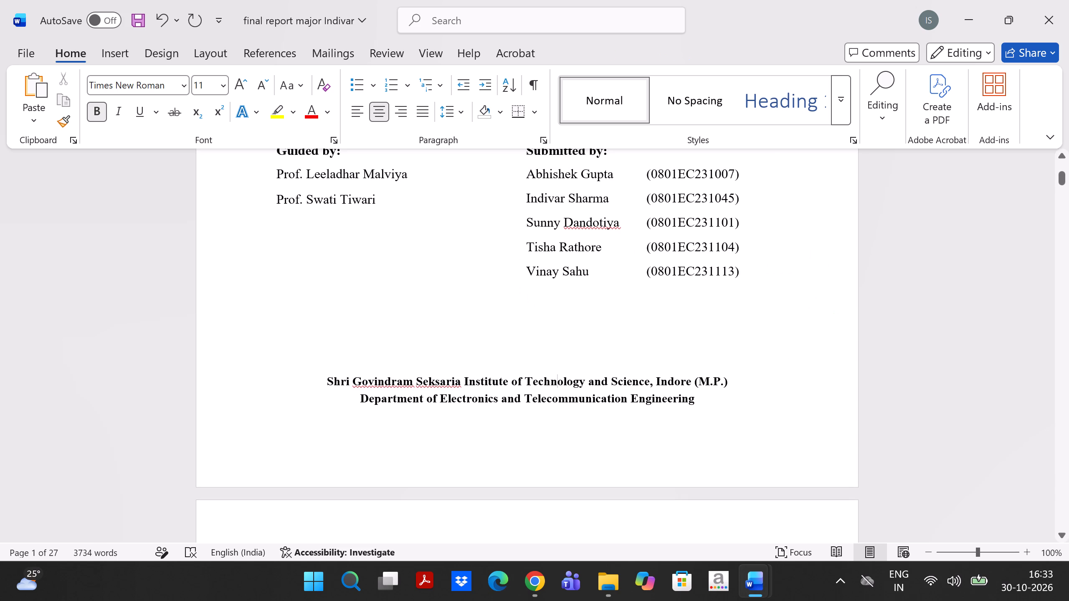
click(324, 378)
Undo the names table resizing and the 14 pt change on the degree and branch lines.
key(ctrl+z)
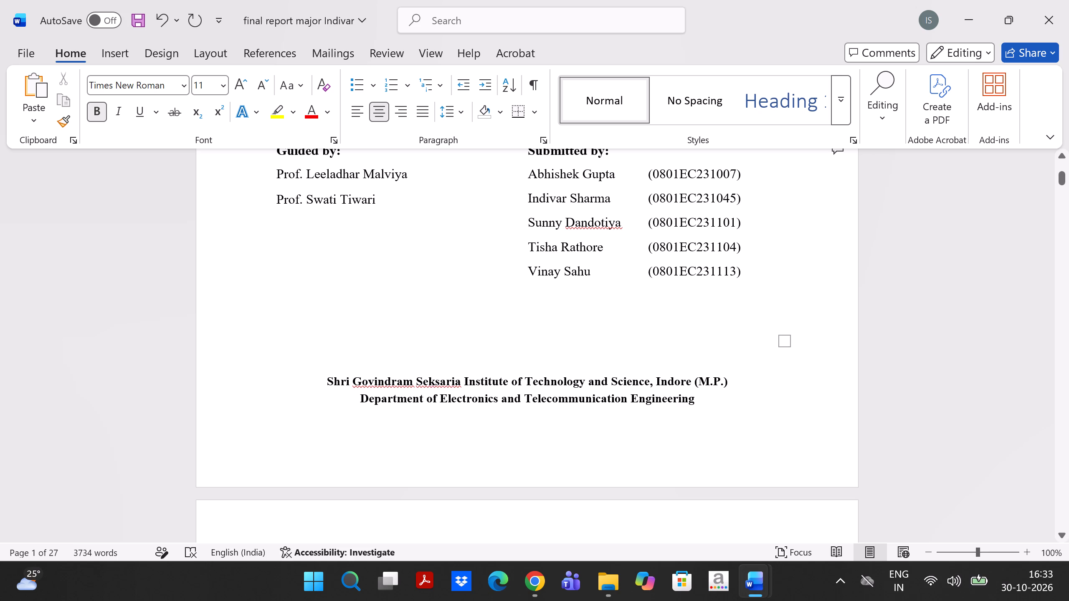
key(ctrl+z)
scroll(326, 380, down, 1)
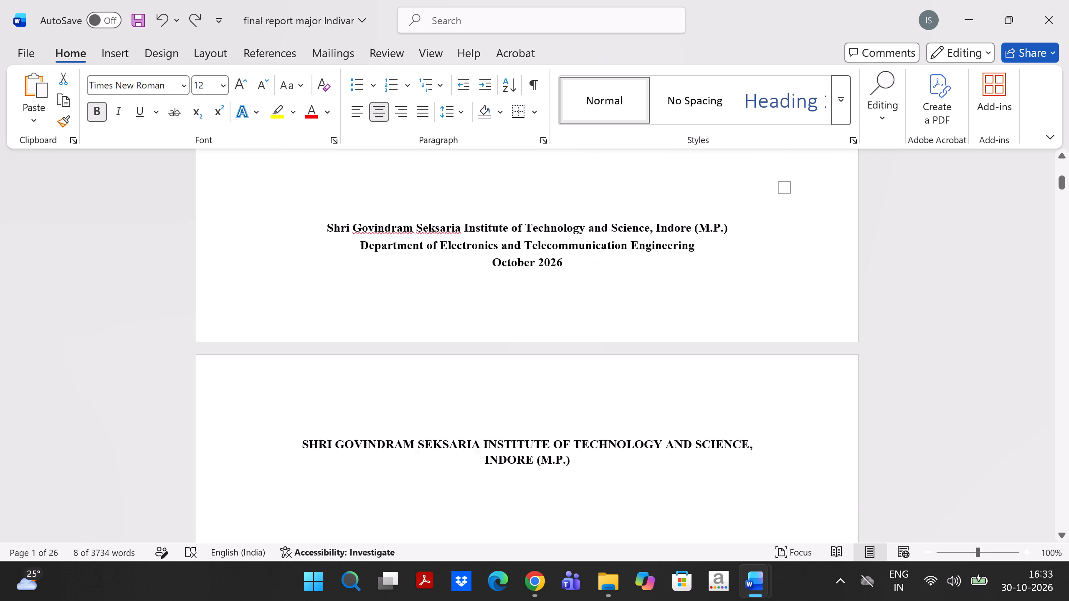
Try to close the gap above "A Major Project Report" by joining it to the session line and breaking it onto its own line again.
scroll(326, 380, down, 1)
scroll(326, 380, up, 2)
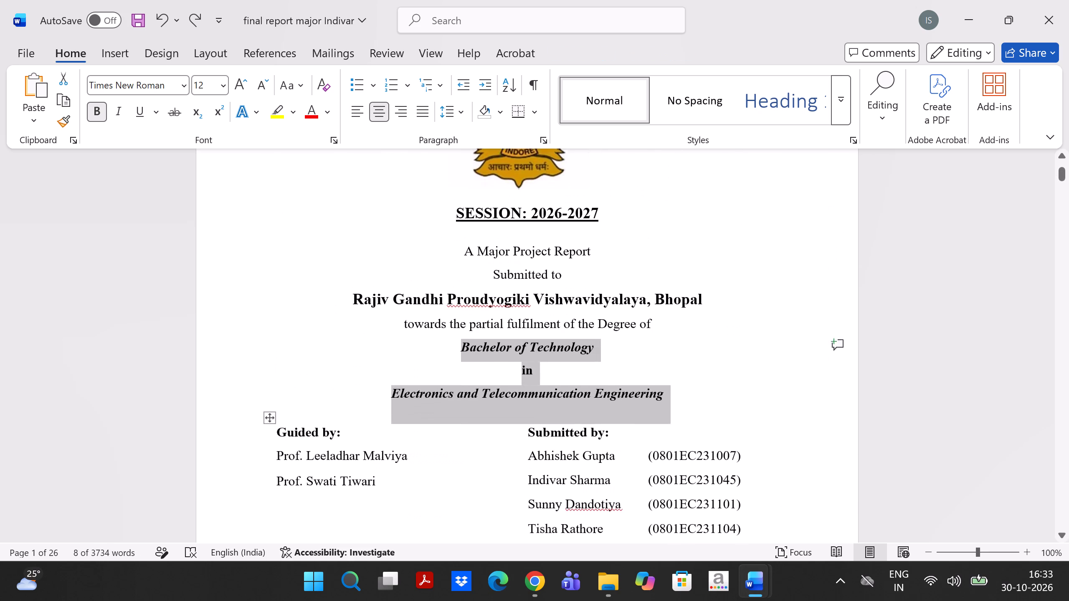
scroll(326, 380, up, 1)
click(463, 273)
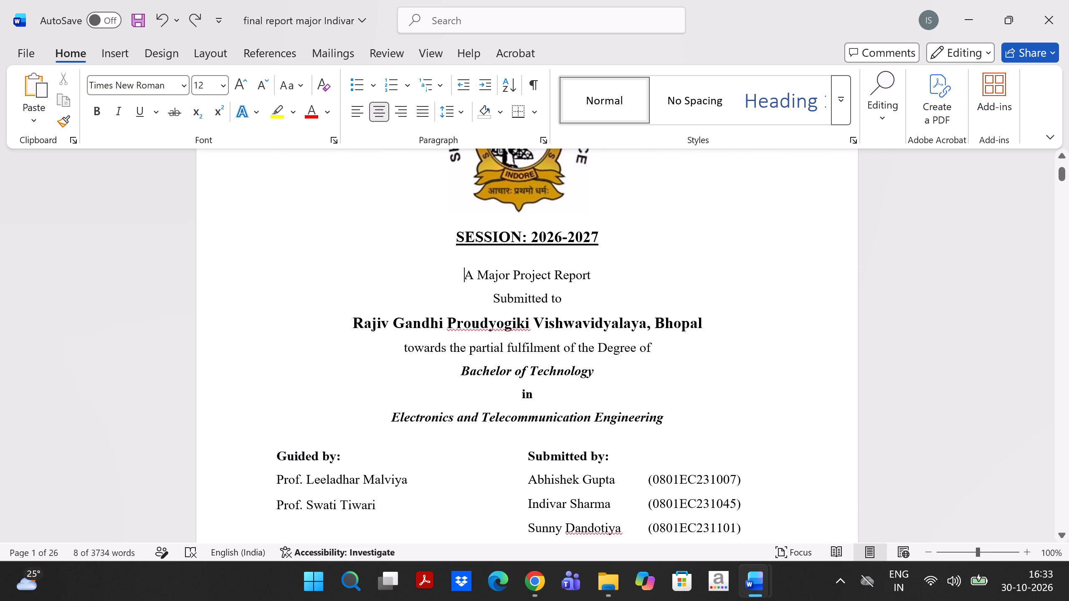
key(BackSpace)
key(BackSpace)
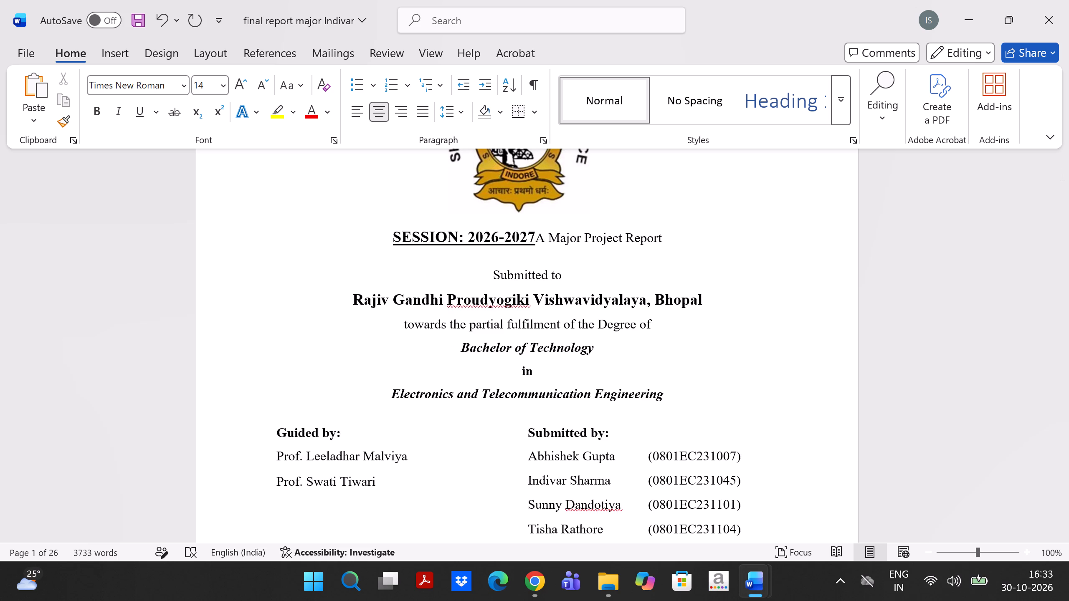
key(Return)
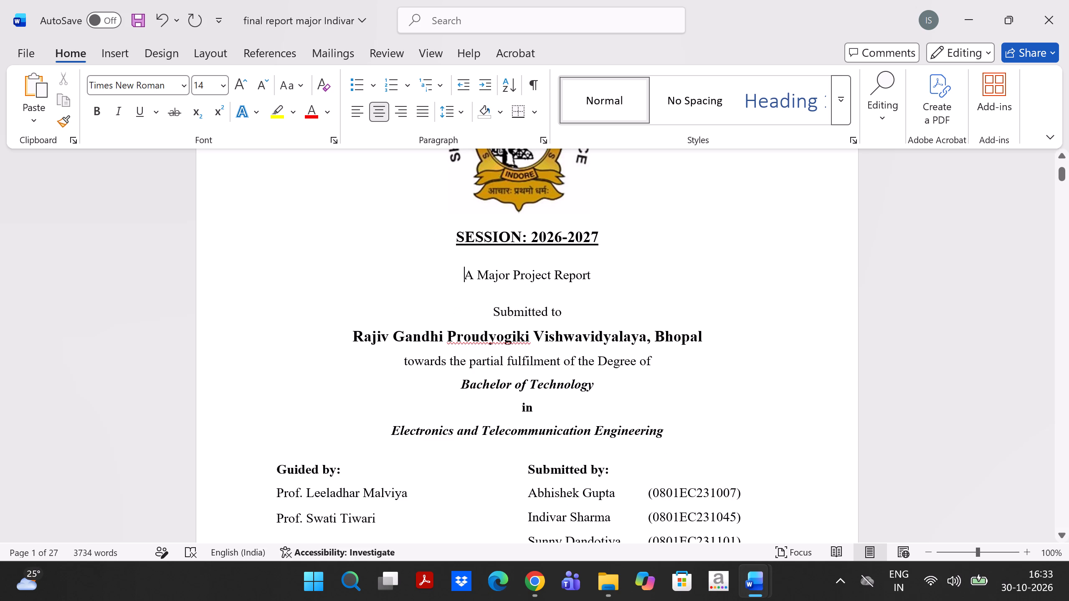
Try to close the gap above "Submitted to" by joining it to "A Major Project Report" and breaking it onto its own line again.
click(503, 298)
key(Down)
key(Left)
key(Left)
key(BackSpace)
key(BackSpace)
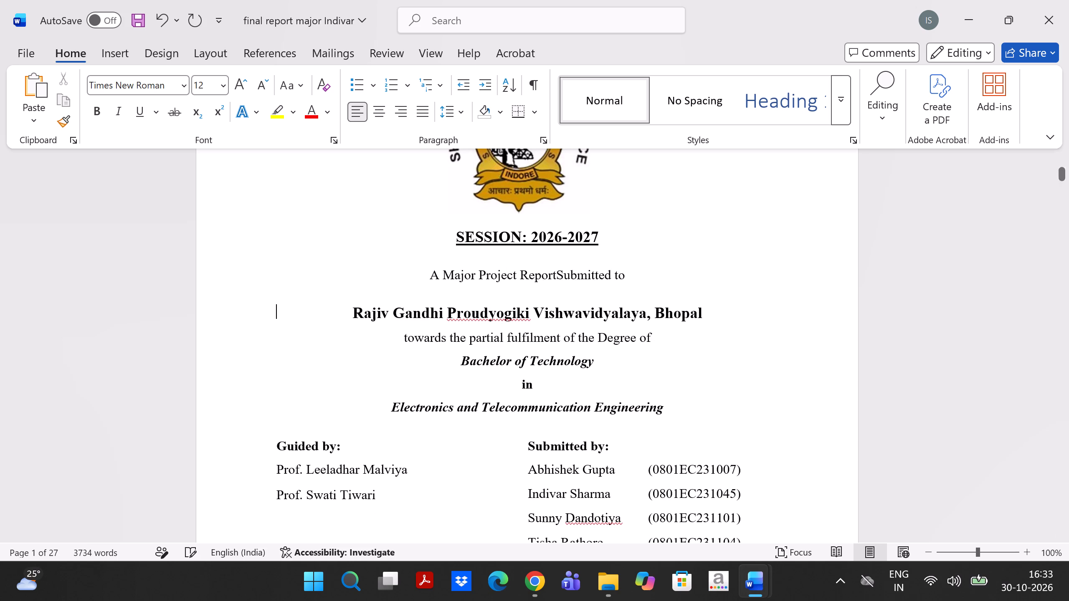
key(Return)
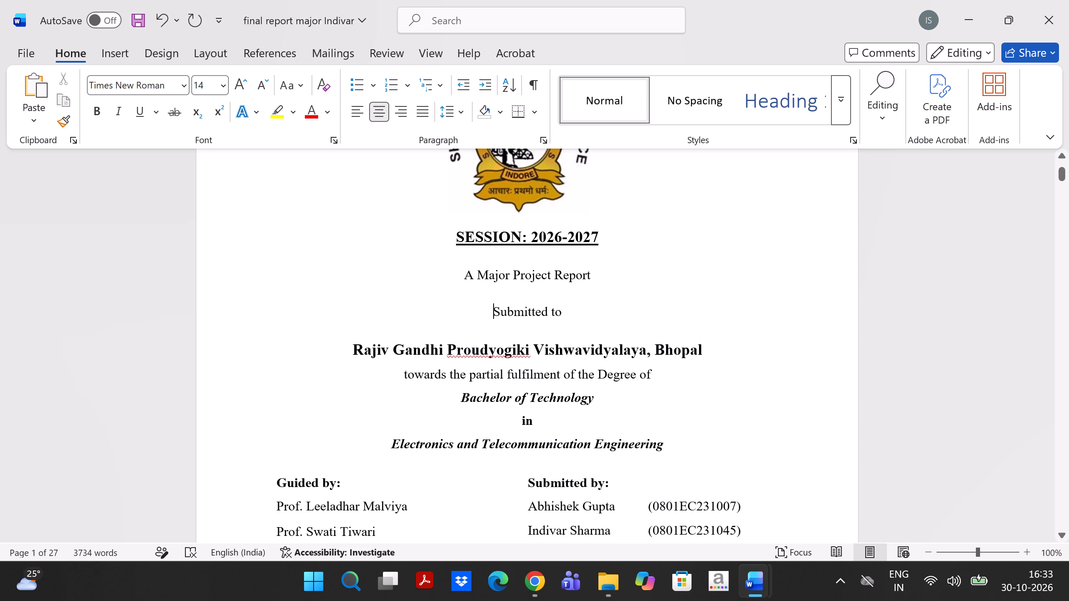
Display the table gridlines for the names table on the title page.
scroll(500, 376, down, 1)
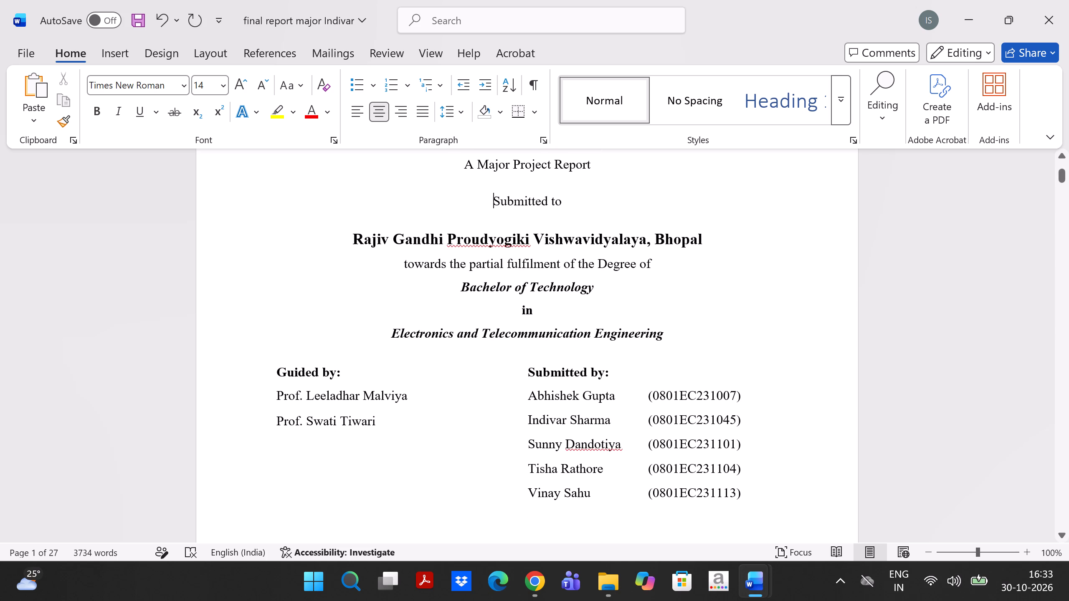
click(467, 430)
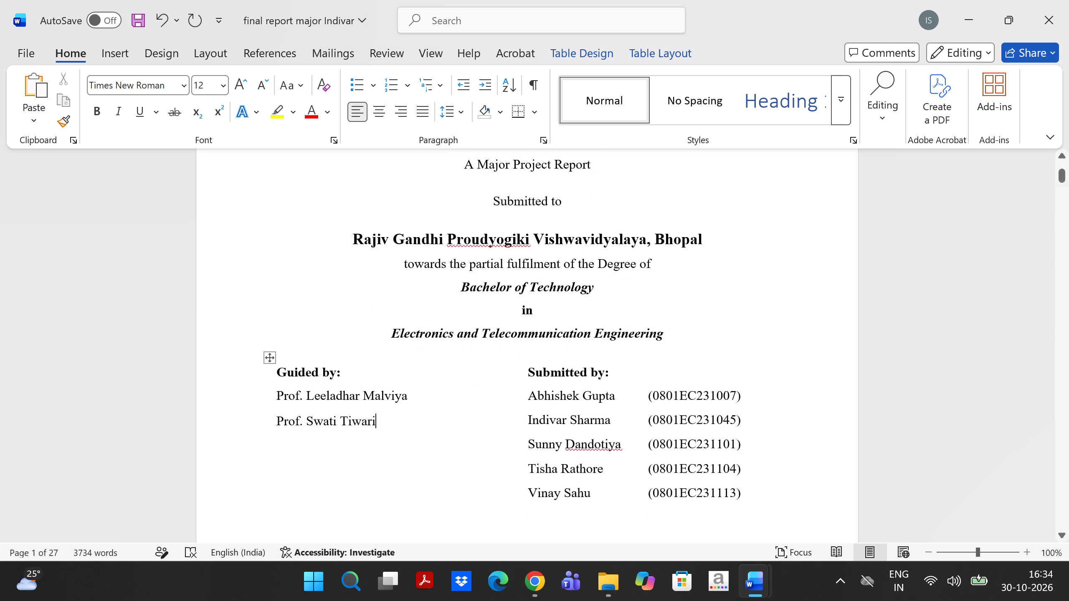
click(531, 112)
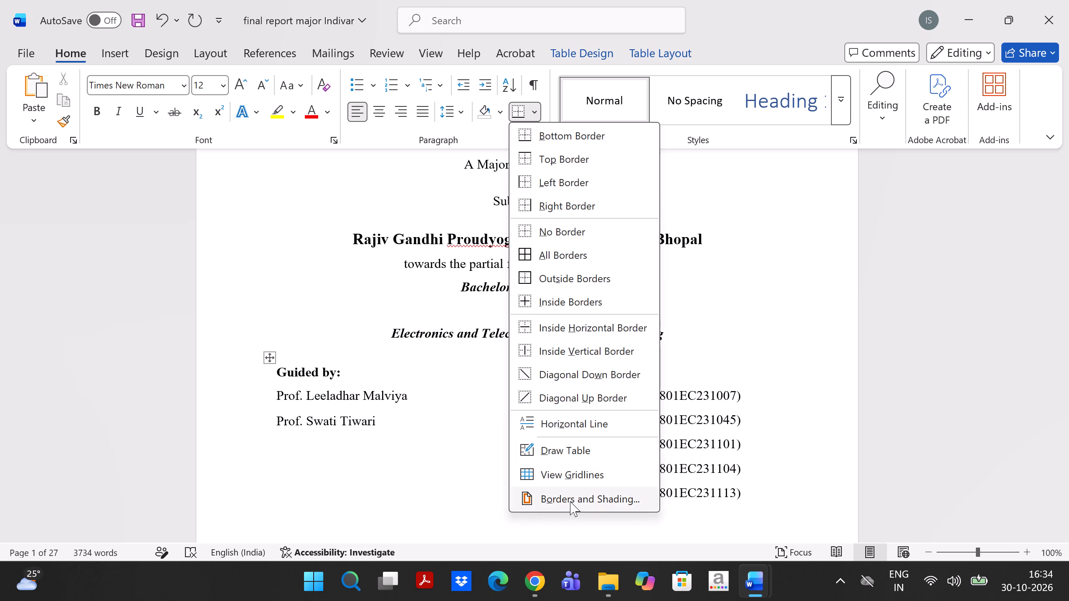
click(570, 479)
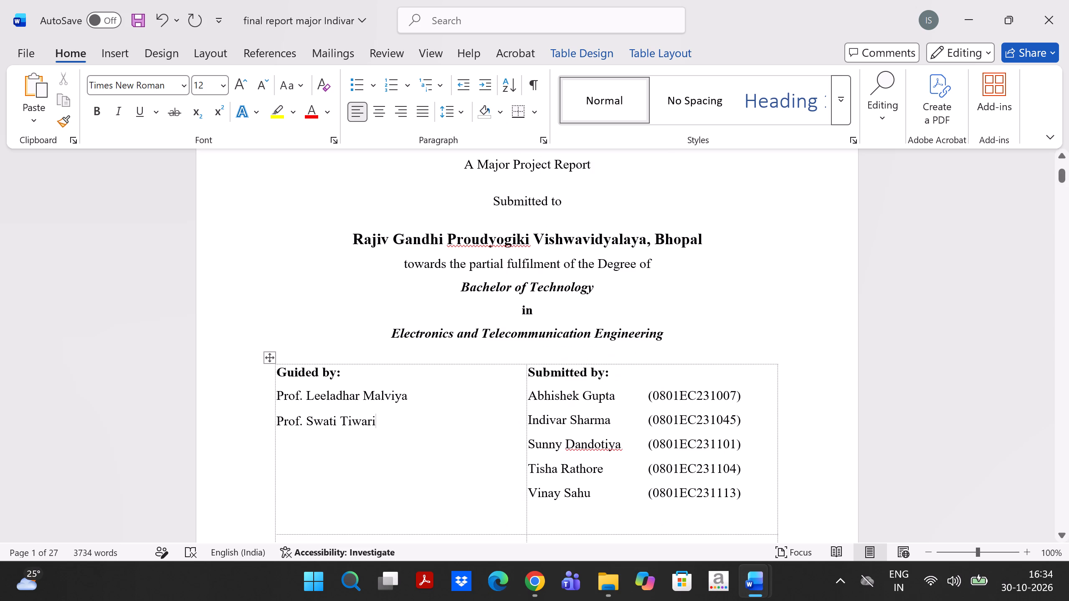
scroll(570, 485, down, 1)
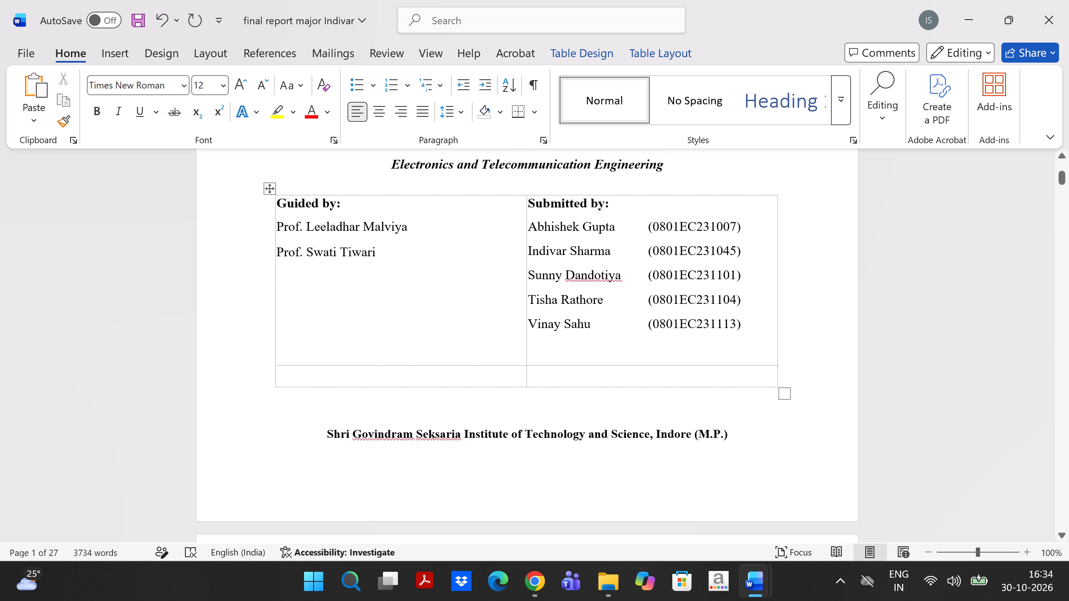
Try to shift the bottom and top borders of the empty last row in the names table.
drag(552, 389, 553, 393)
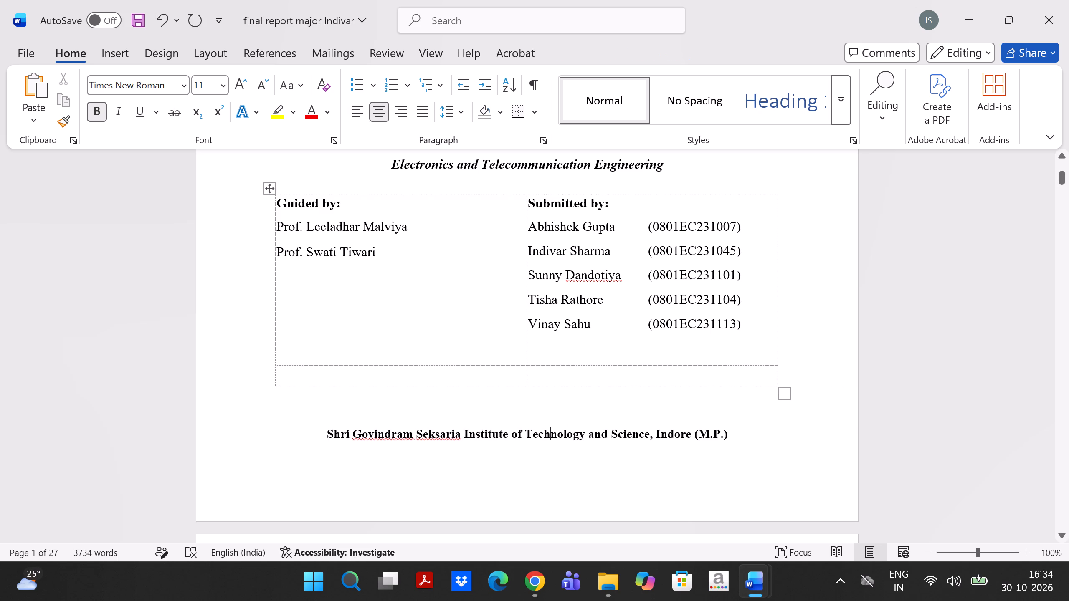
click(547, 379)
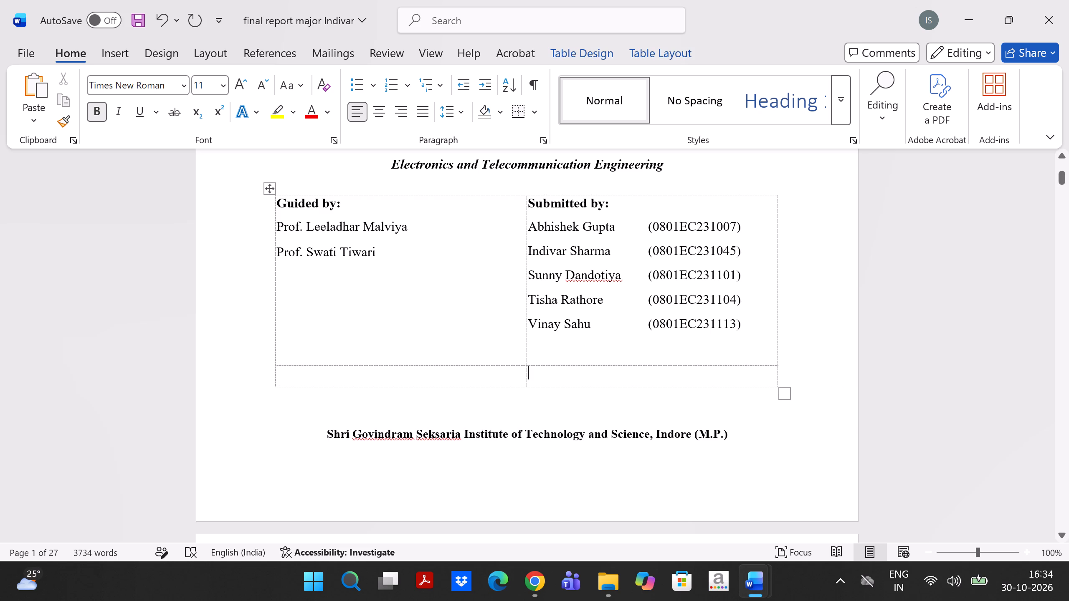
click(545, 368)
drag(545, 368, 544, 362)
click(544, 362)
Undo the line-break edits around "A Major Project Report" and "Submitted to", plus the 12 pt size and bold on the degree and branch lines.
key(ctrl+z)
key(ctrl+z)
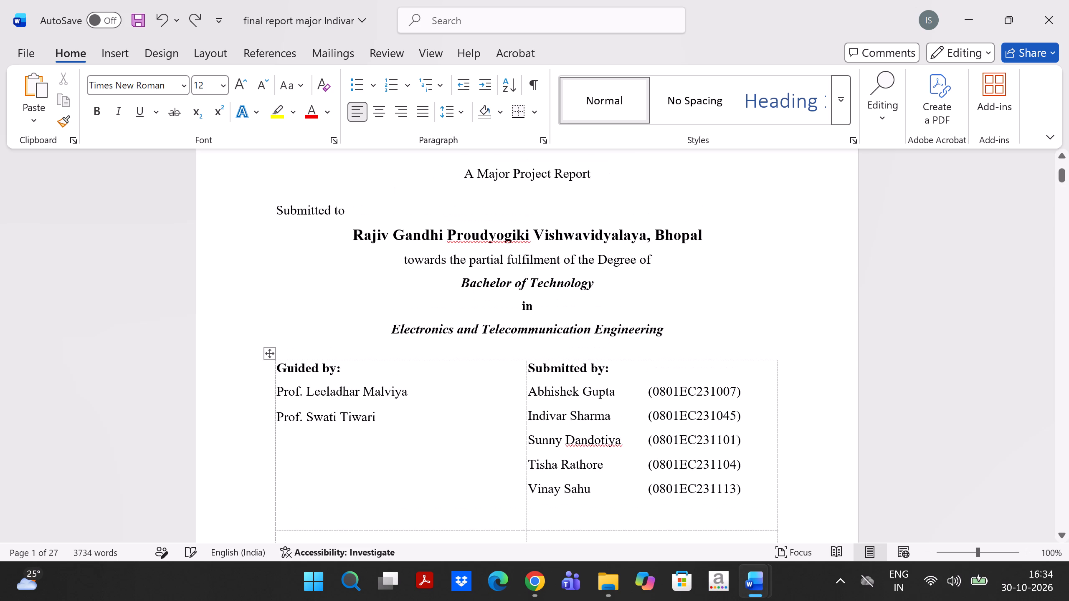
key(ctrl+z)
key(ctrl+z)
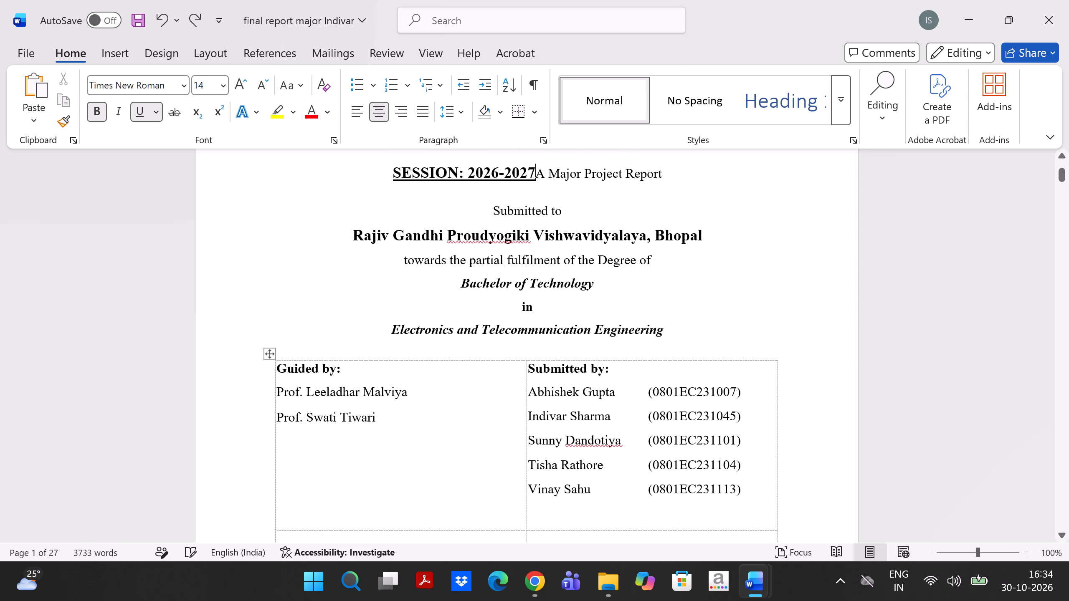
key(ctrl+z)
key(ctrl+z)
key(ctrl+z)
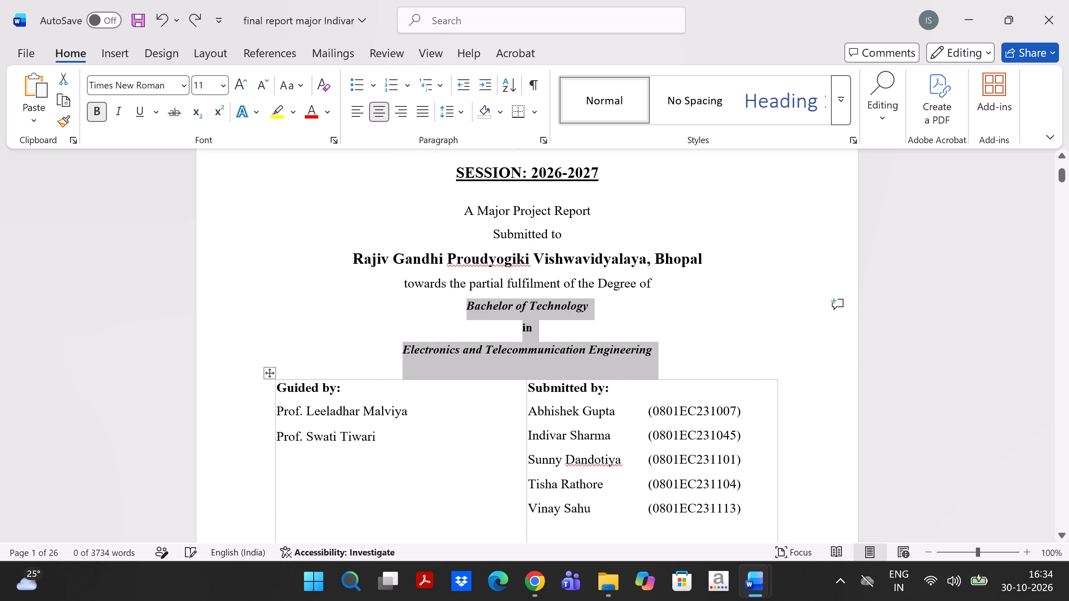
key(ctrl+z)
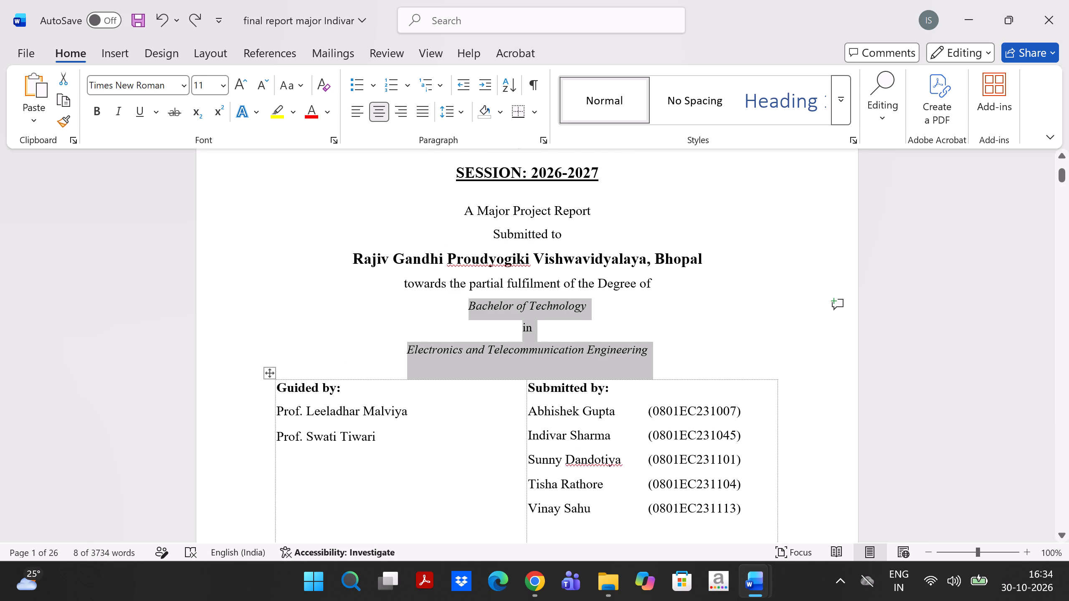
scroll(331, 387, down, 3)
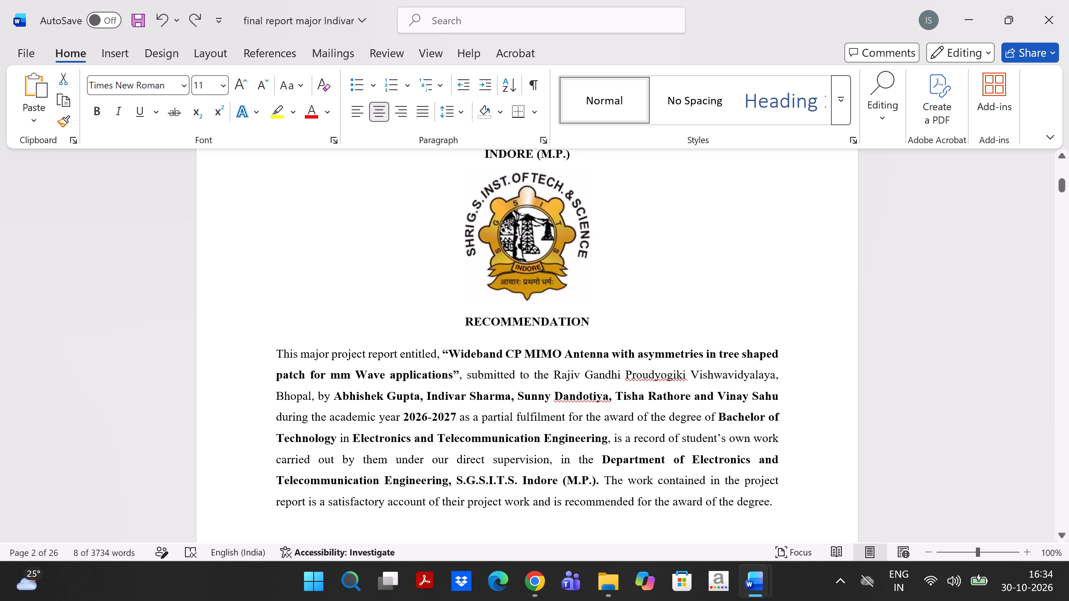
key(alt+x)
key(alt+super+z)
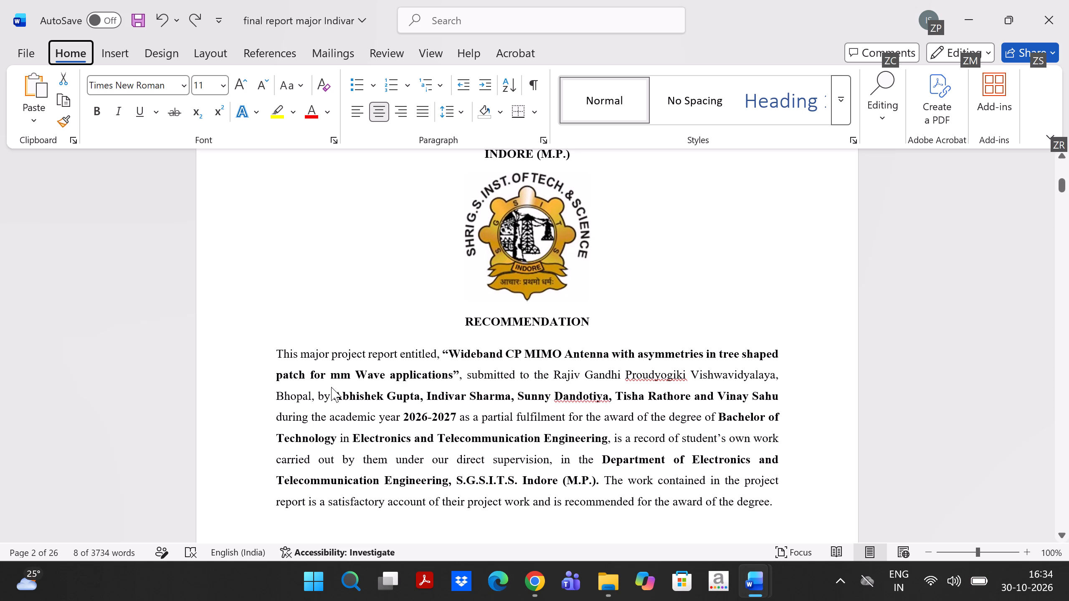
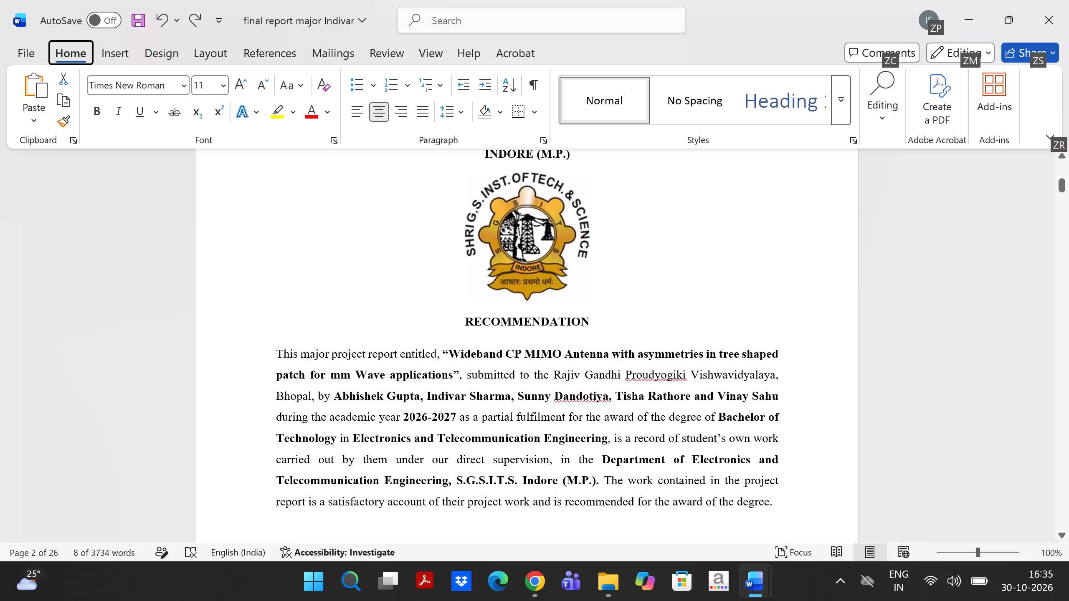
Shrink the width of the names table on the title page so its outer edge sits just past the enrolment numbers.
scroll(369, 407, up, 1)
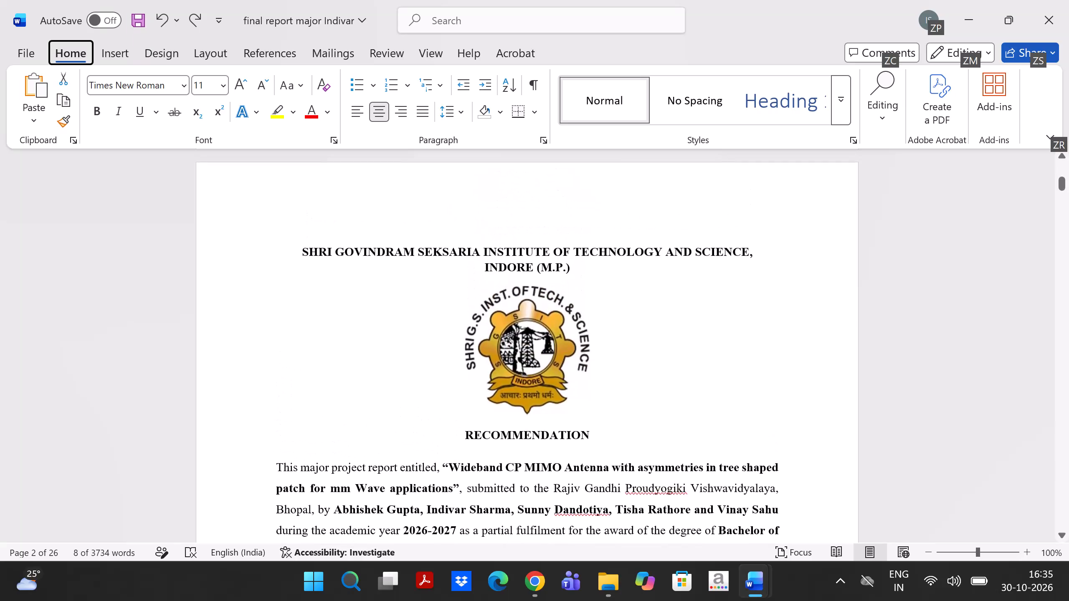
scroll(369, 407, up, 2)
scroll(369, 407, down, 1)
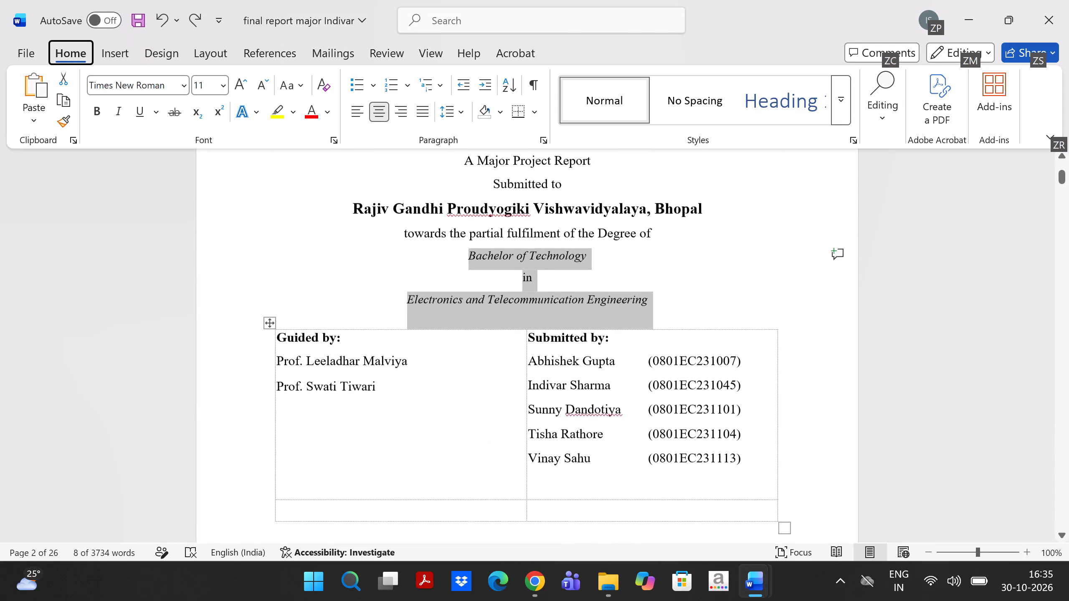
scroll(369, 407, down, 2)
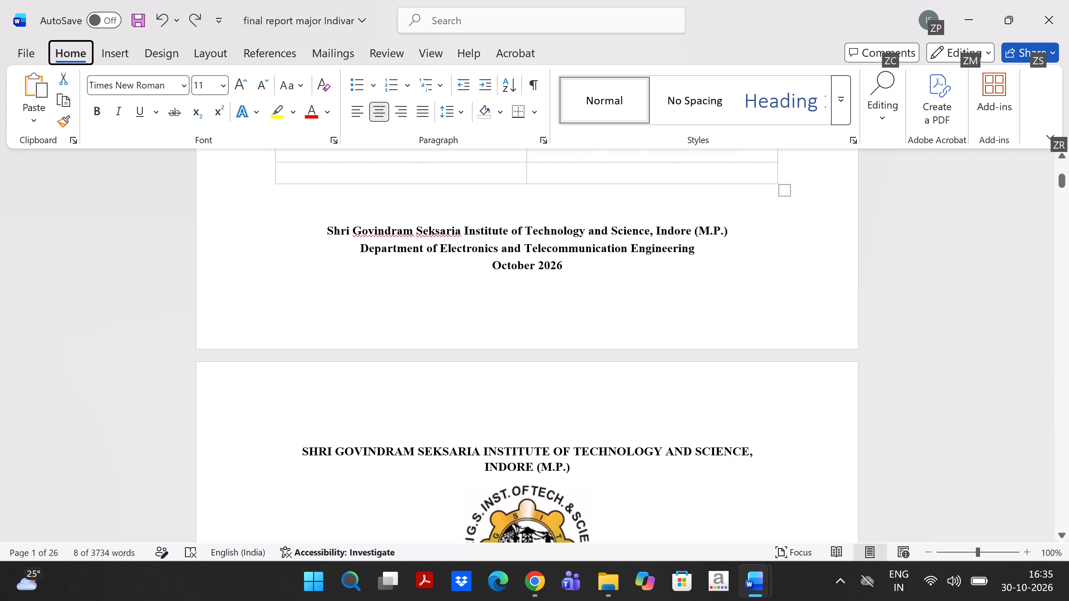
scroll(551, 187, up, 1)
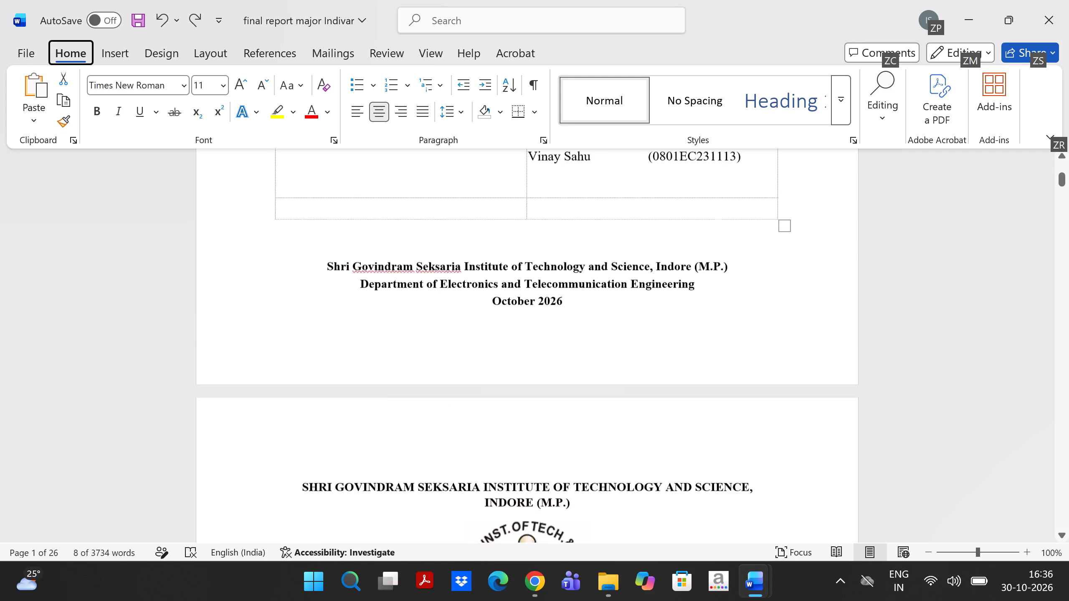
scroll(551, 187, up, 1)
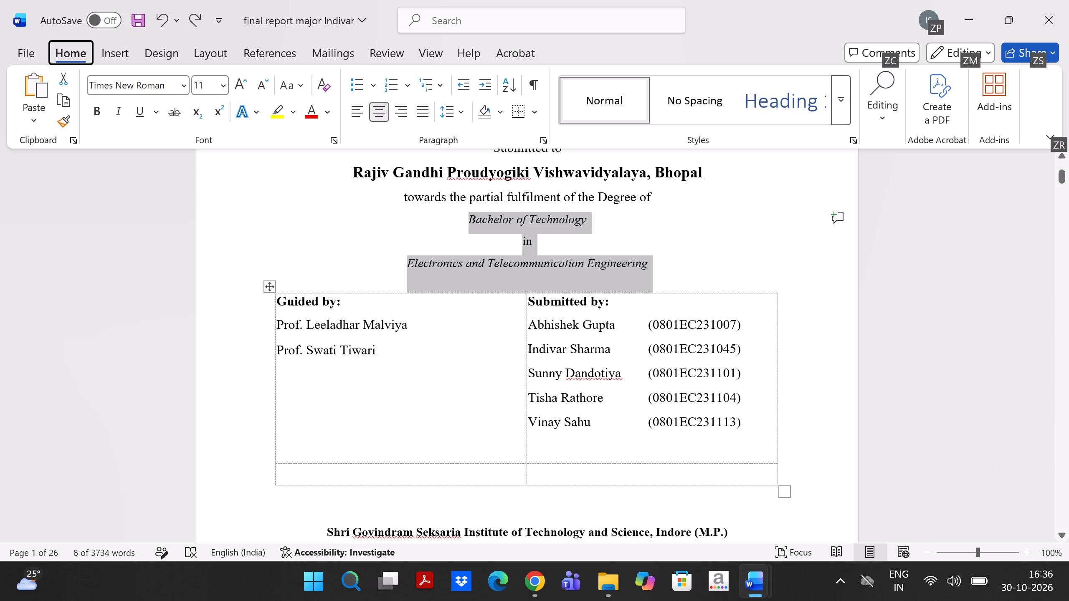
click(771, 476)
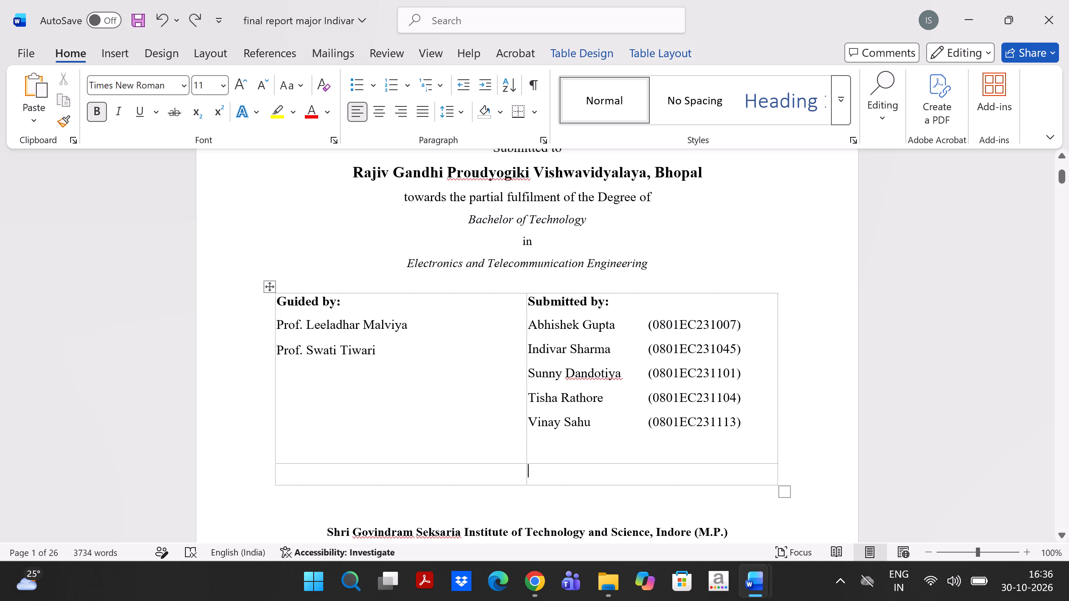
triple_click(740, 453)
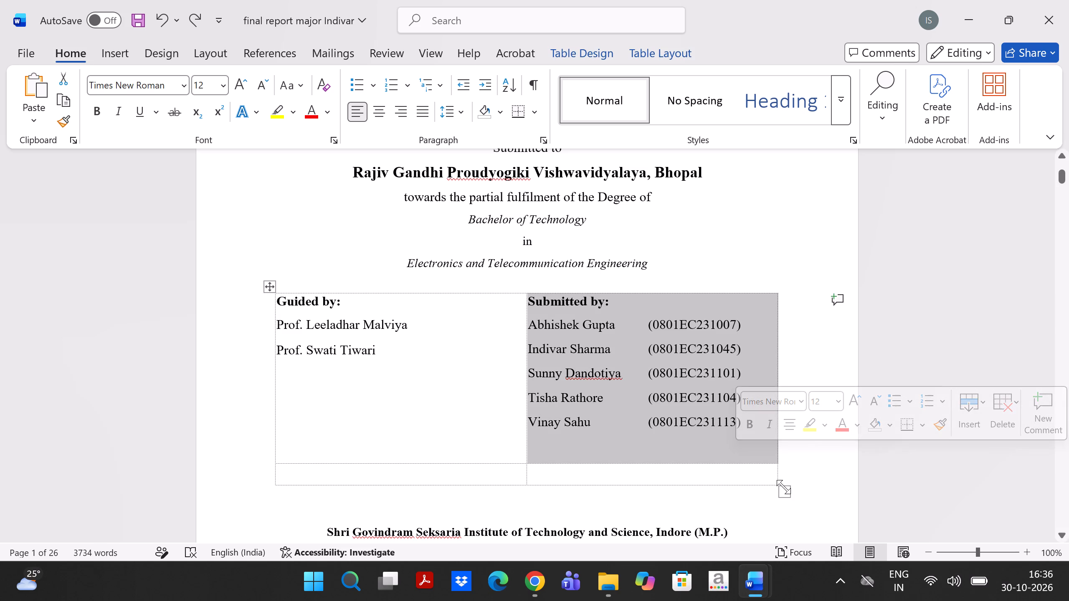
drag(783, 487, 724, 454)
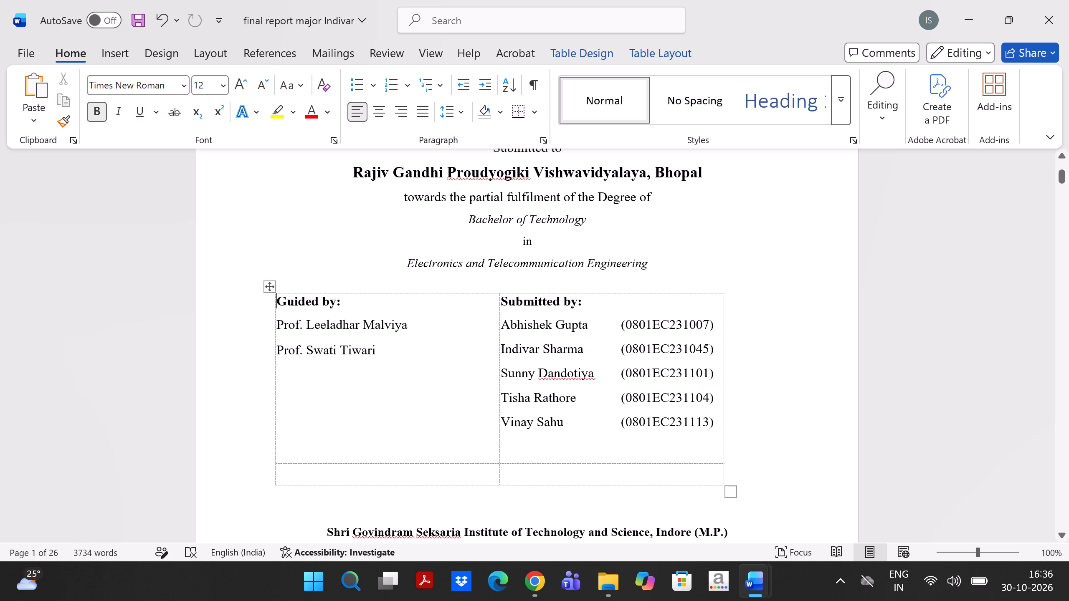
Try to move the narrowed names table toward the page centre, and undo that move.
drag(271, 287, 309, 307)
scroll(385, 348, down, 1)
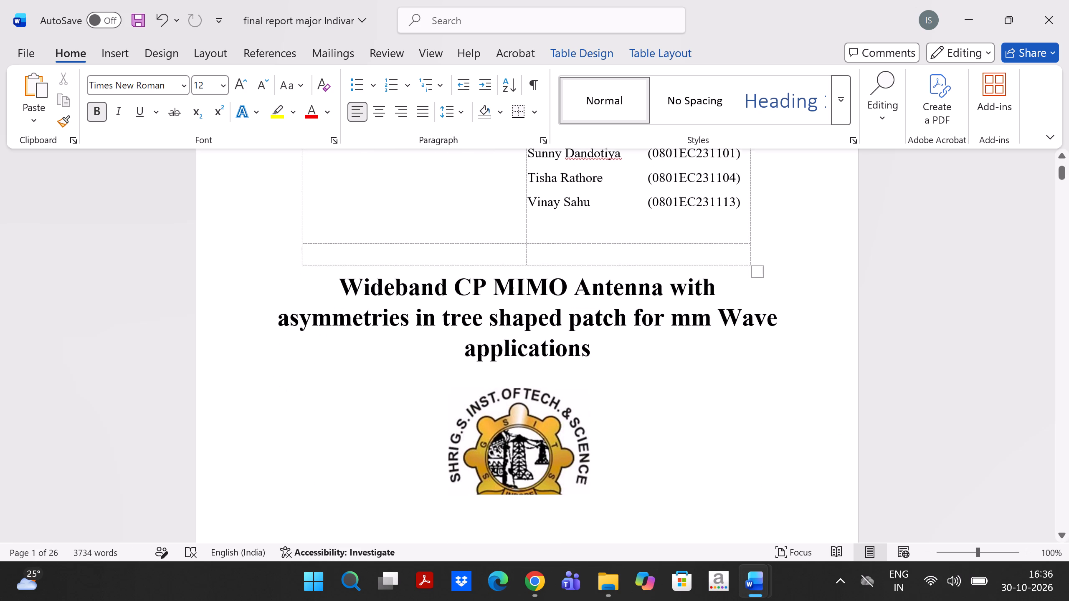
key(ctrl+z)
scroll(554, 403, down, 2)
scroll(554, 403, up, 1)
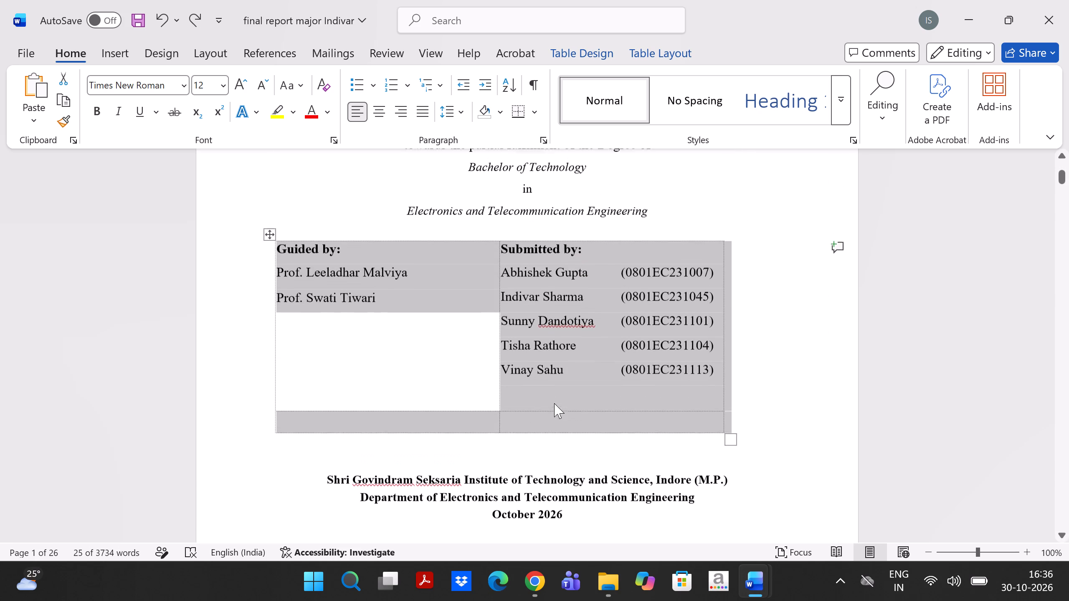
Delete the empty line below the last student in the "Submitted by:" cell.
click(621, 393)
drag(671, 401, 332, 303)
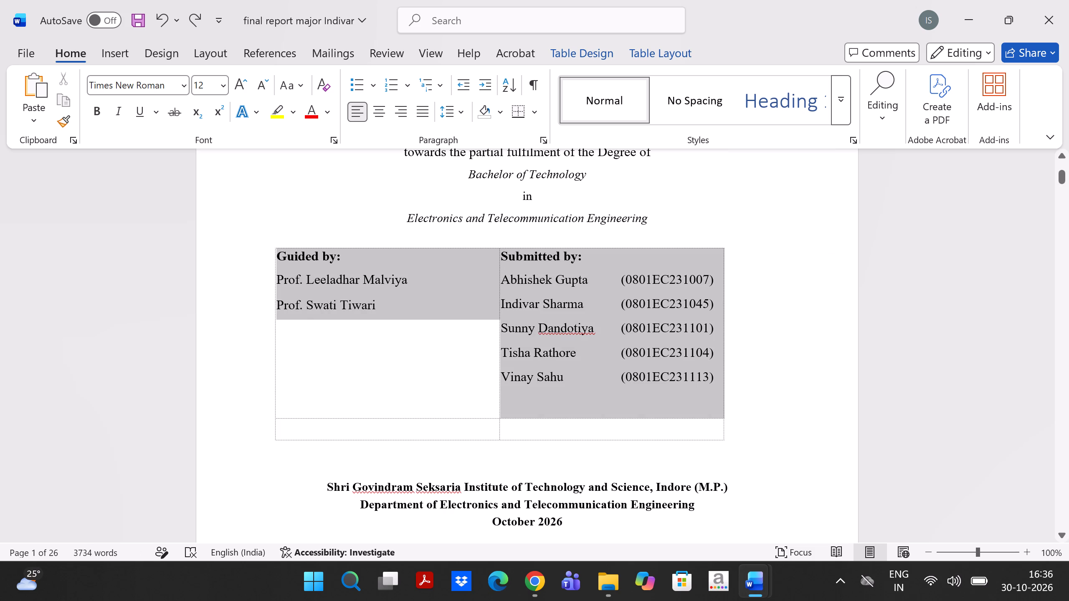
drag(332, 303, 314, 298)
click(557, 397)
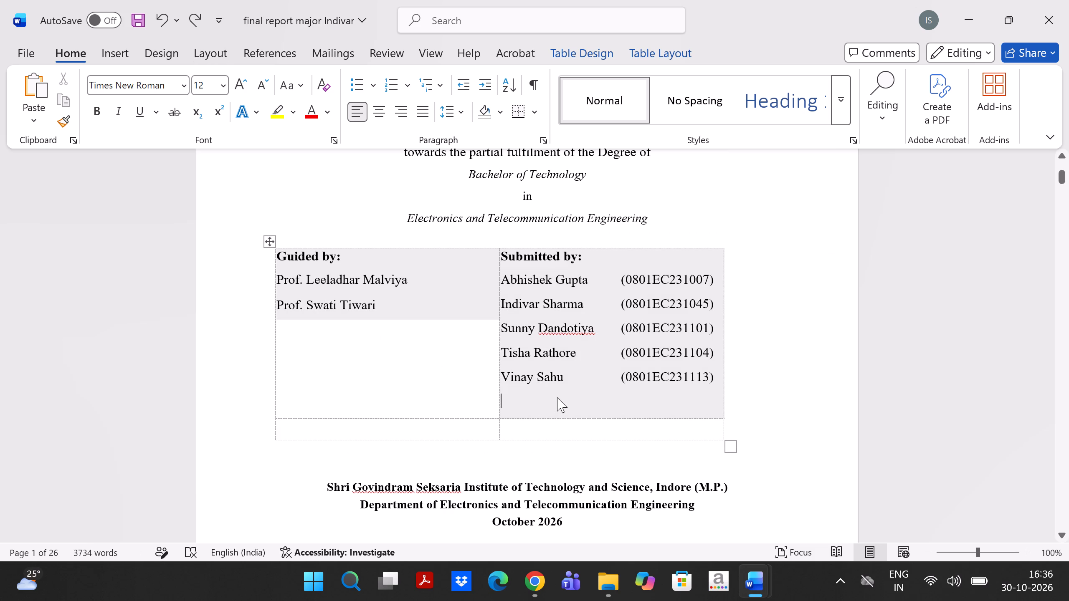
click(557, 397)
key(BackSpace)
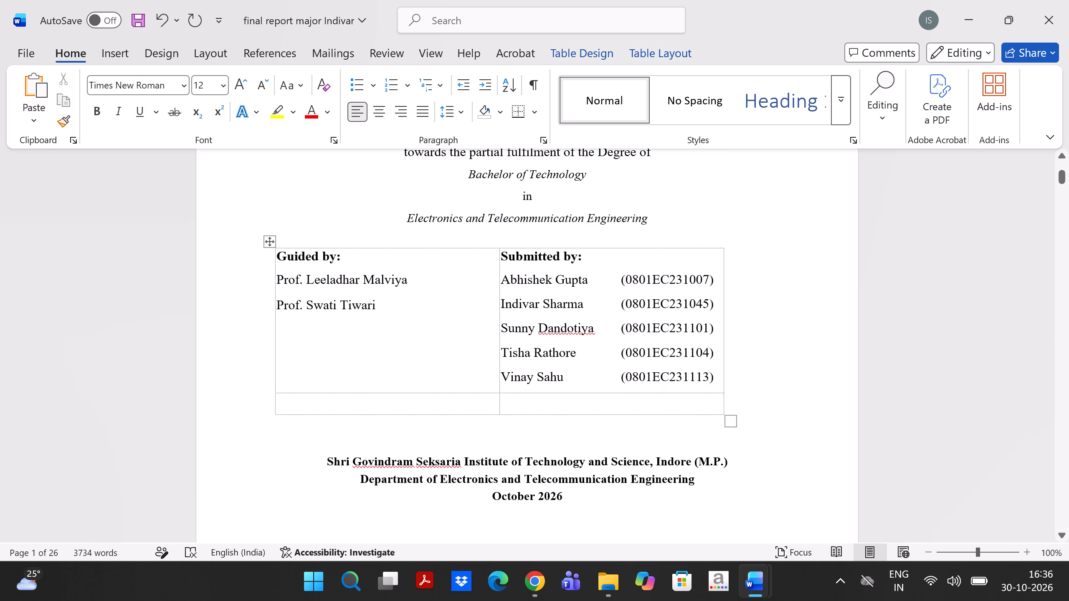
Set the spacing after the five student lines under "Submitted by:" to 0 pt.
drag(713, 375, 502, 281)
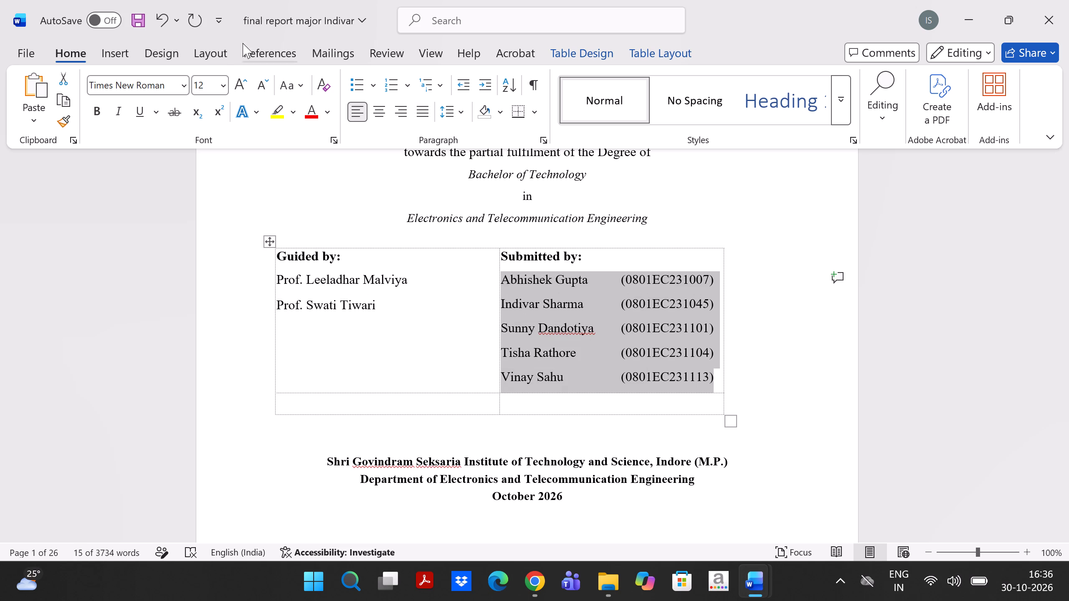
click(219, 42)
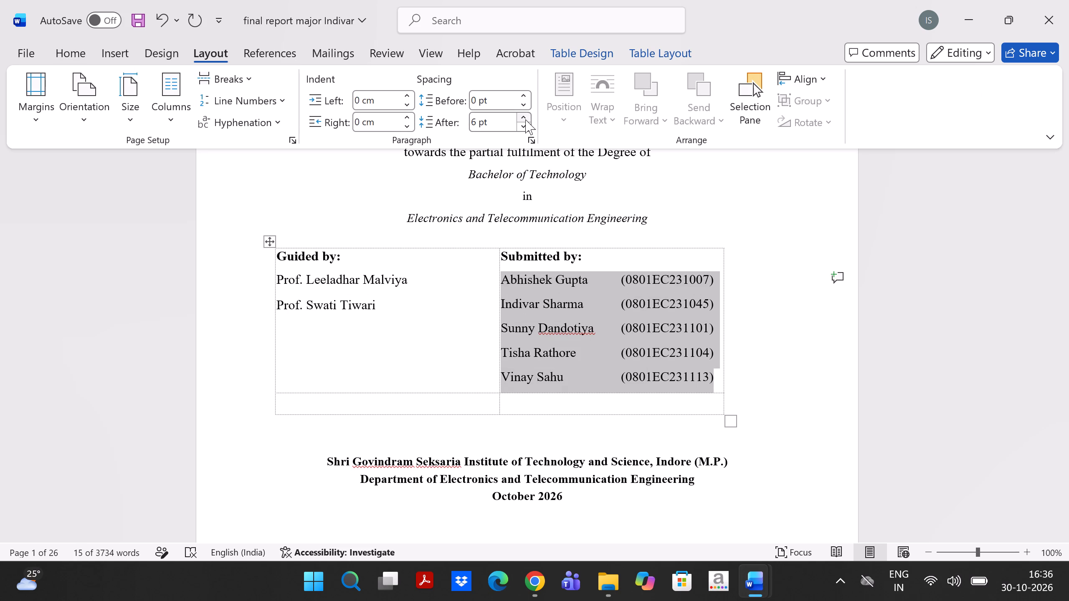
click(525, 122)
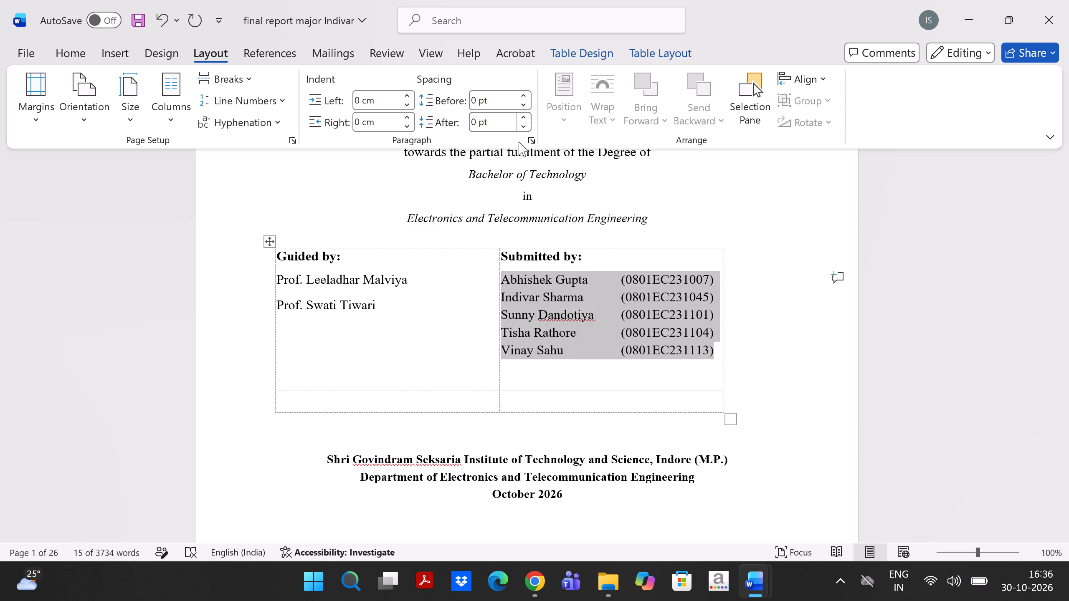
Set the spacing after the two professor lines under "Guided by:" to 0 pt.
drag(392, 300, 291, 281)
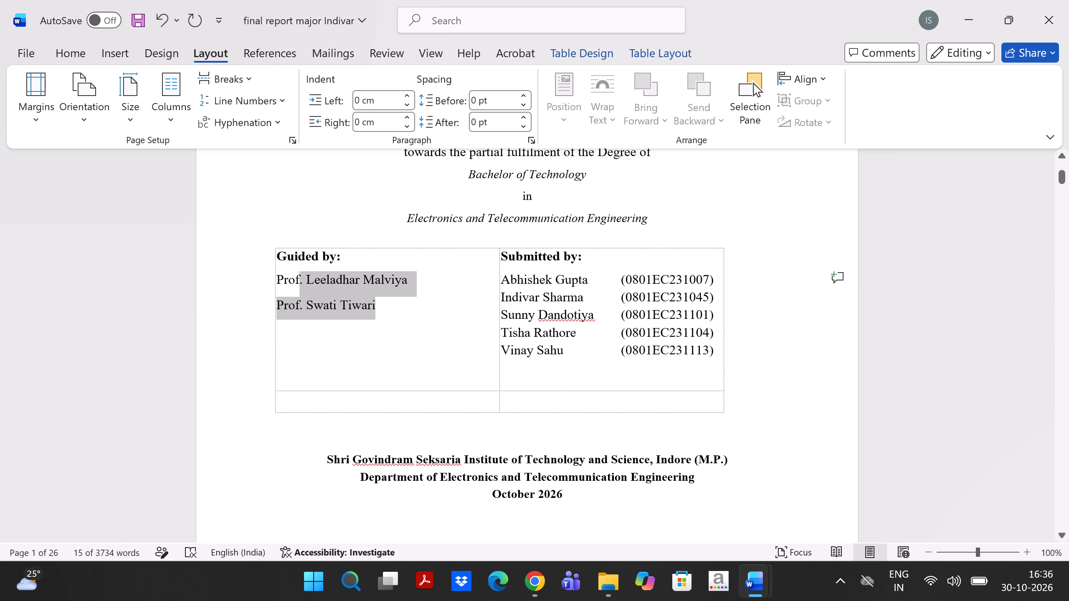
drag(291, 281, 291, 281)
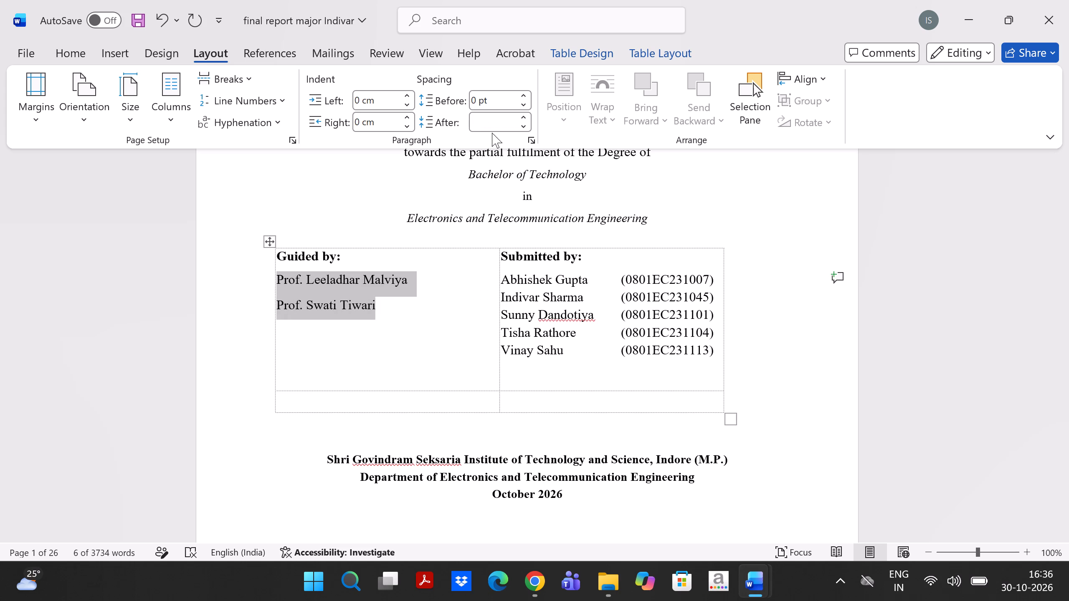
click(524, 129)
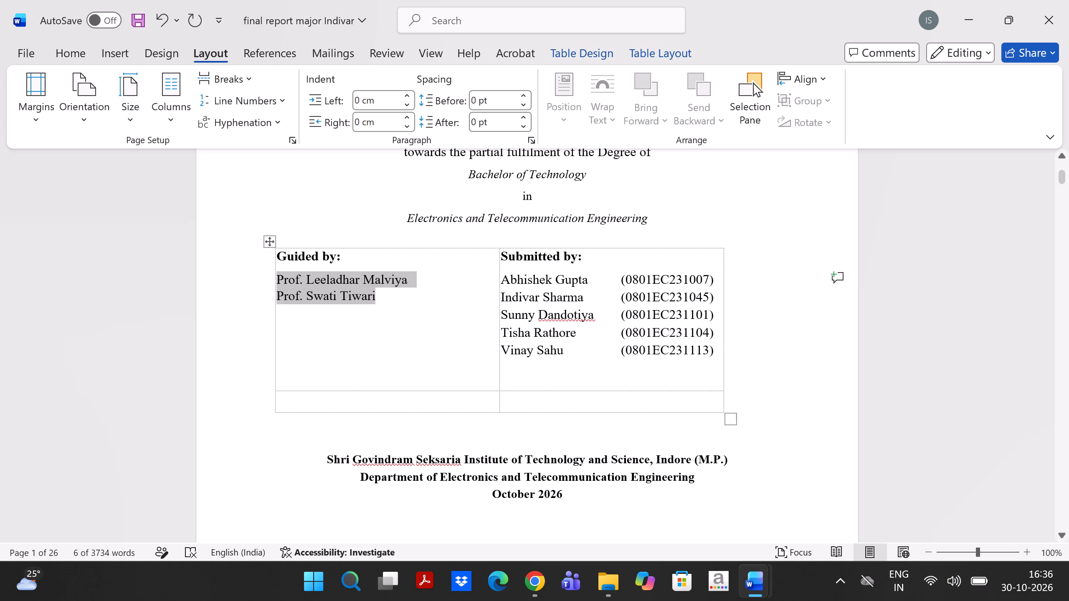
click(854, 318)
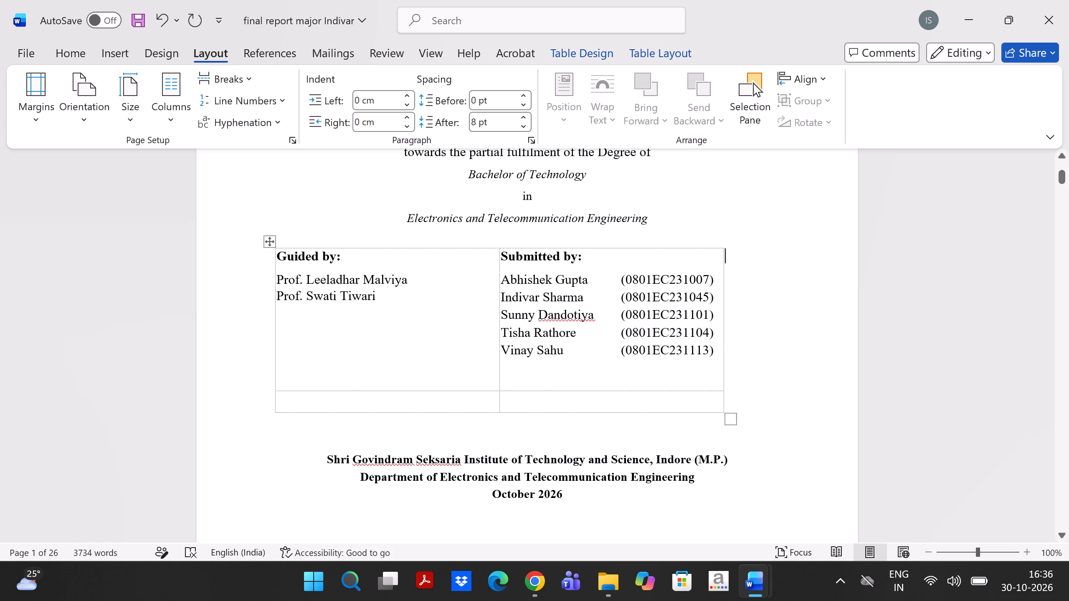
Move the names table sideways so it is centred beneath the "Electronics and Telecommunication Engineering" line.
drag(269, 236, 309, 244)
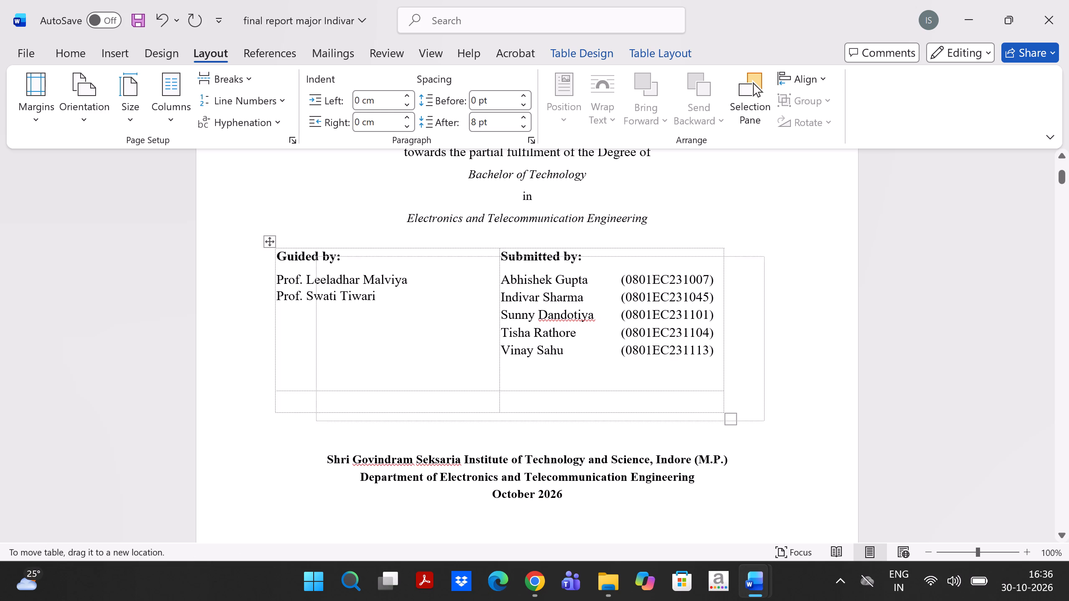
drag(309, 244, 308, 244)
scroll(569, 348, up, 1)
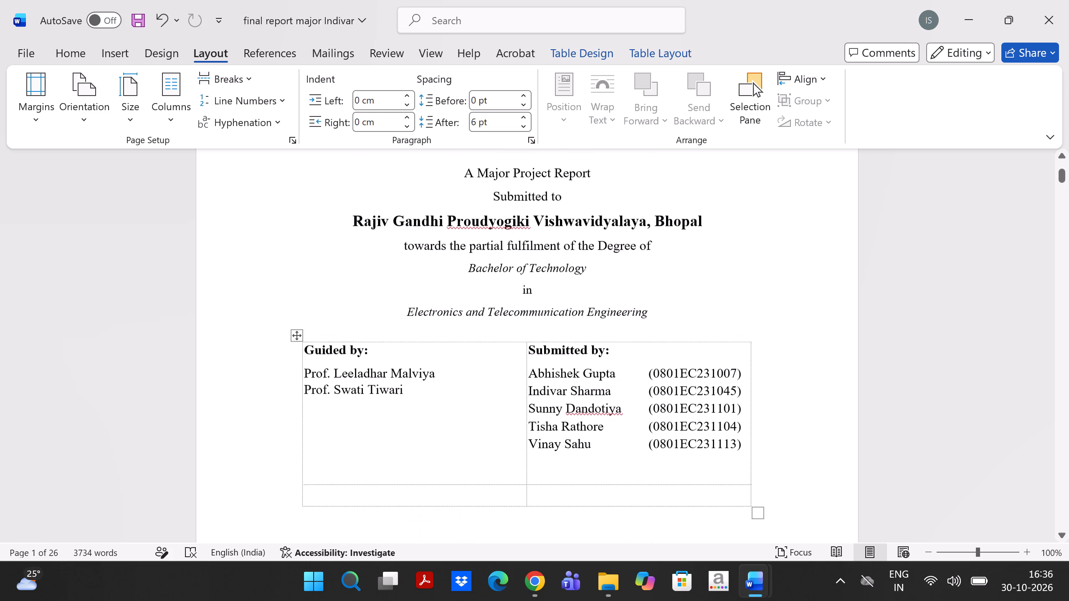
click(685, 310)
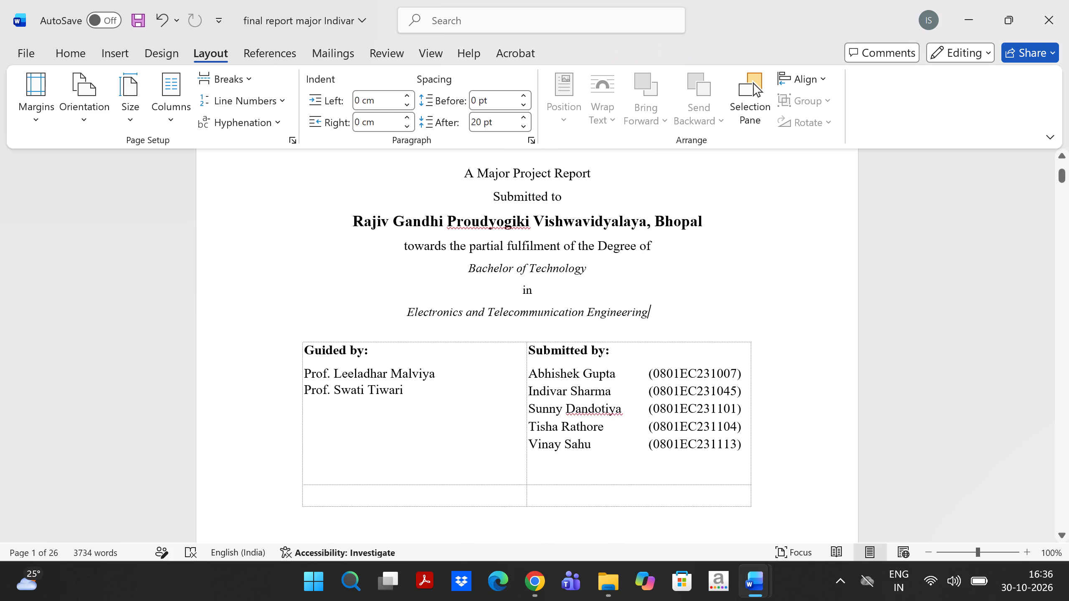
Apply bold to the title page lines from "Bachelor of Technology" to "Electronics and Telecommunication Engineering".
scroll(616, 235, up, 1)
scroll(634, 368, down, 2)
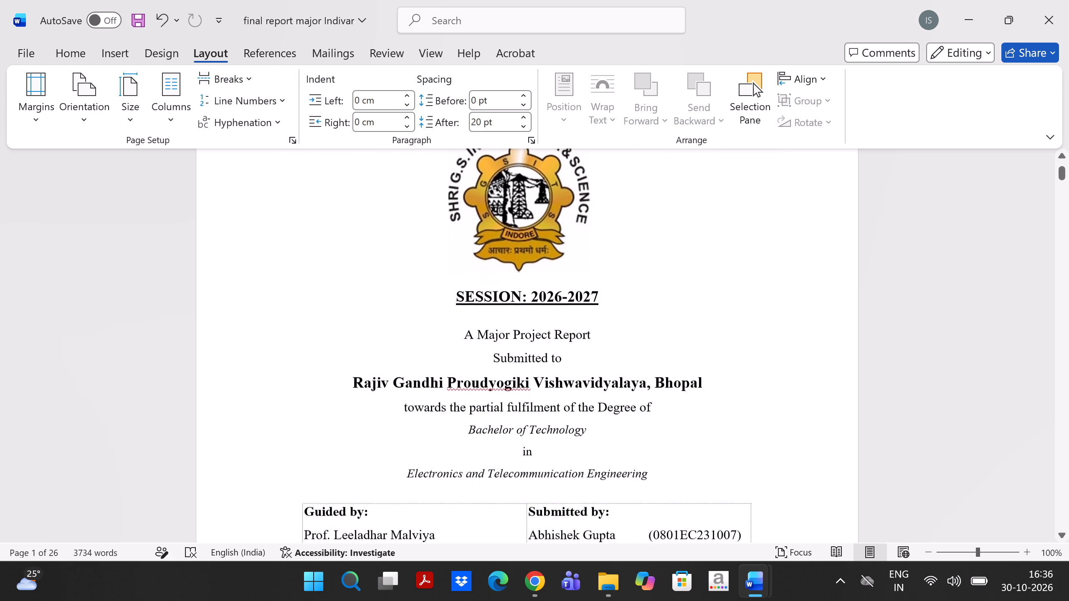
scroll(636, 407, down, 1)
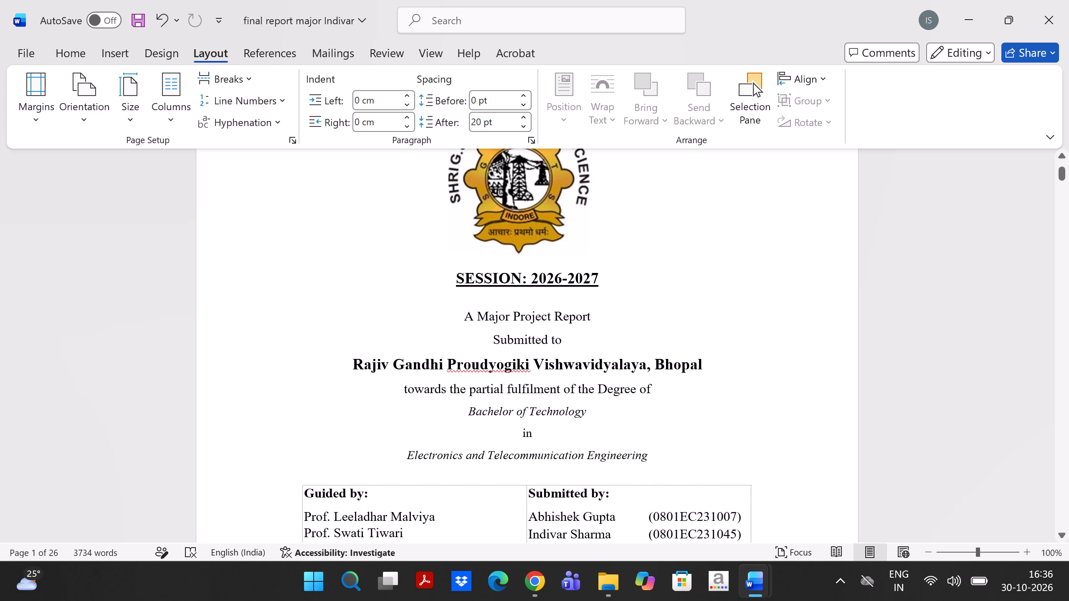
drag(669, 456, 461, 410)
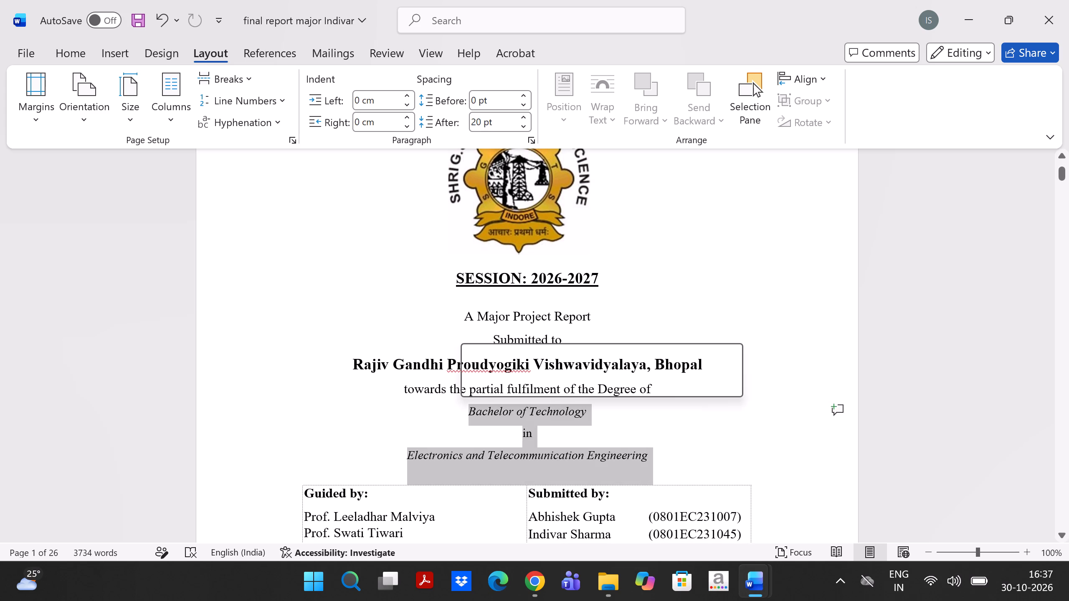
click(465, 382)
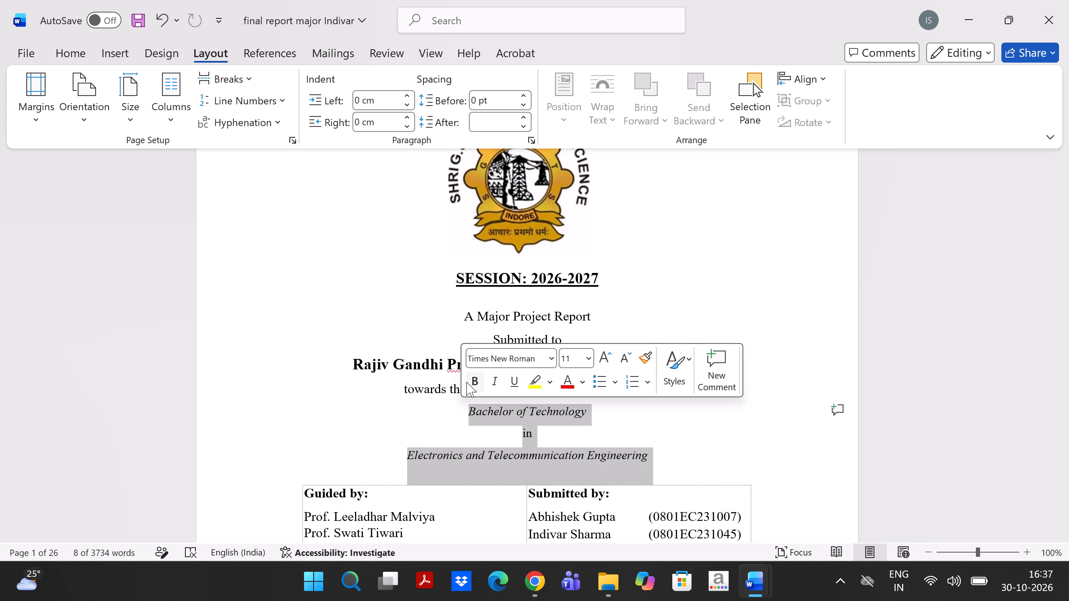
Make the title page lines from "Bachelor of Technology" to "Electronics and Telecommunication Engineering" bold at font size 14.
click(471, 374)
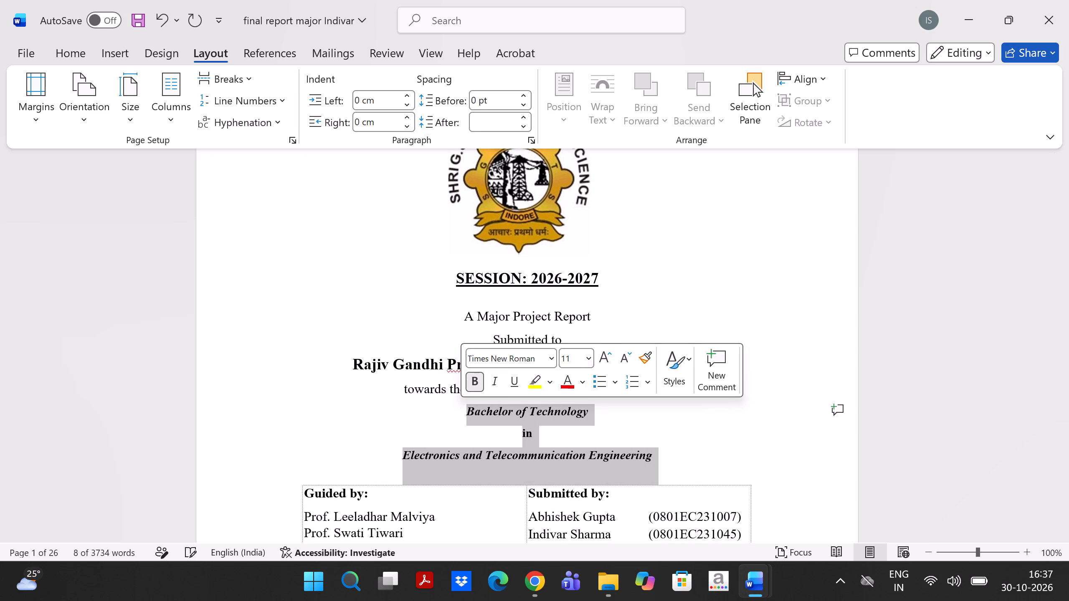
click(607, 350)
click(607, 350)
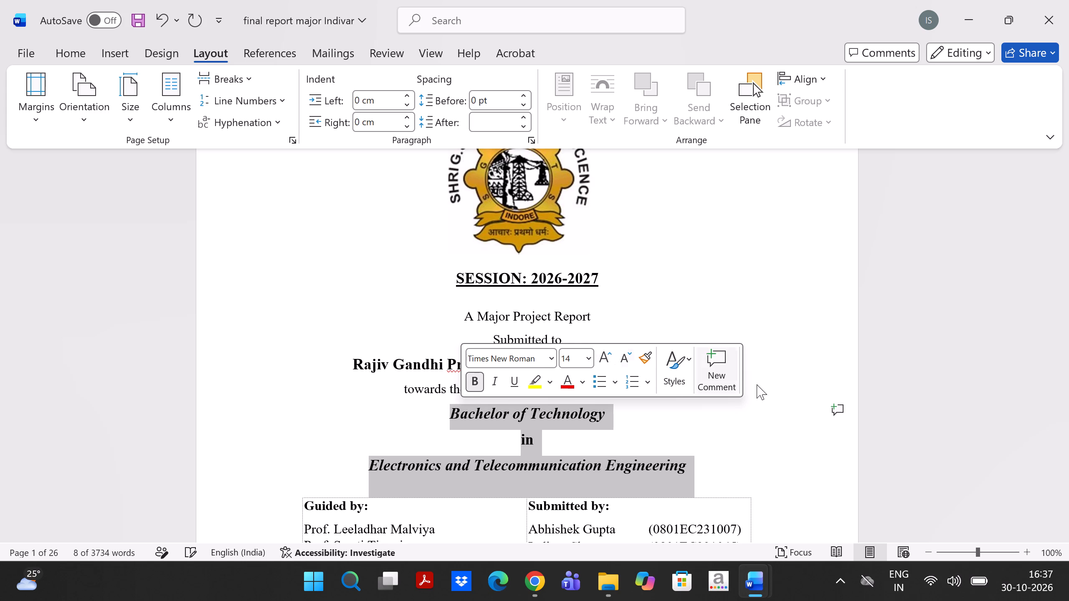
click(880, 378)
Set the institute name heading at the top of the Recommendation page to font size 14.
scroll(880, 378, down, 1)
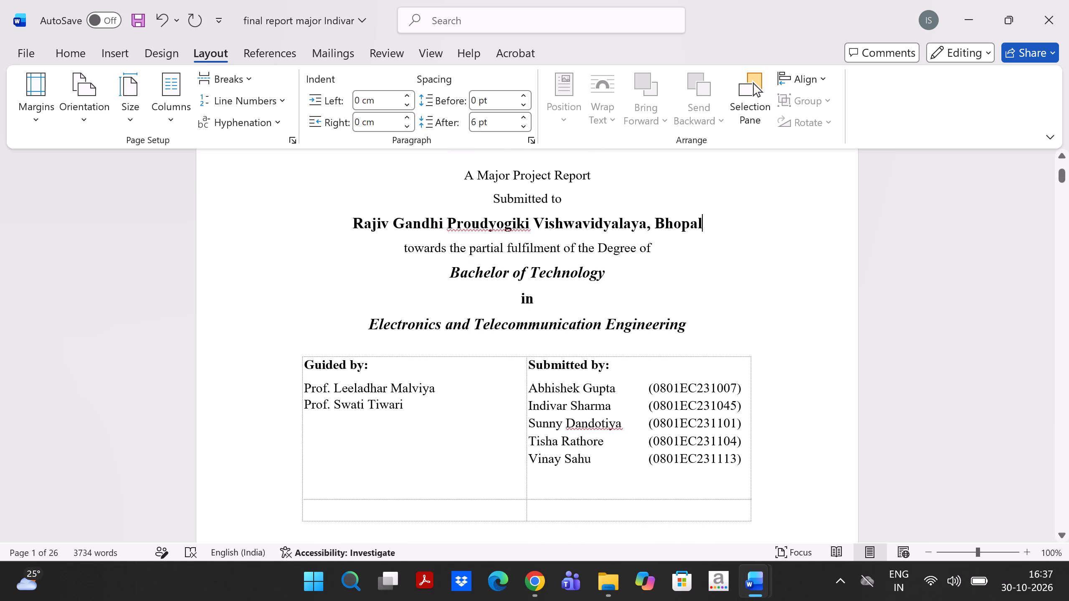
scroll(880, 378, up, 3)
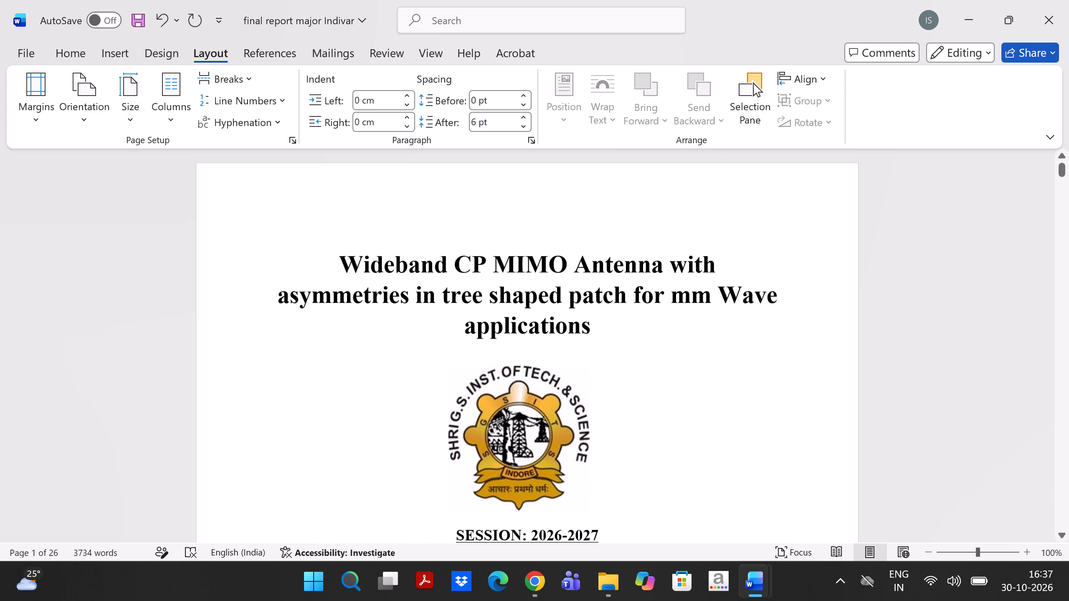
scroll(880, 378, up, 1)
scroll(880, 378, down, 4)
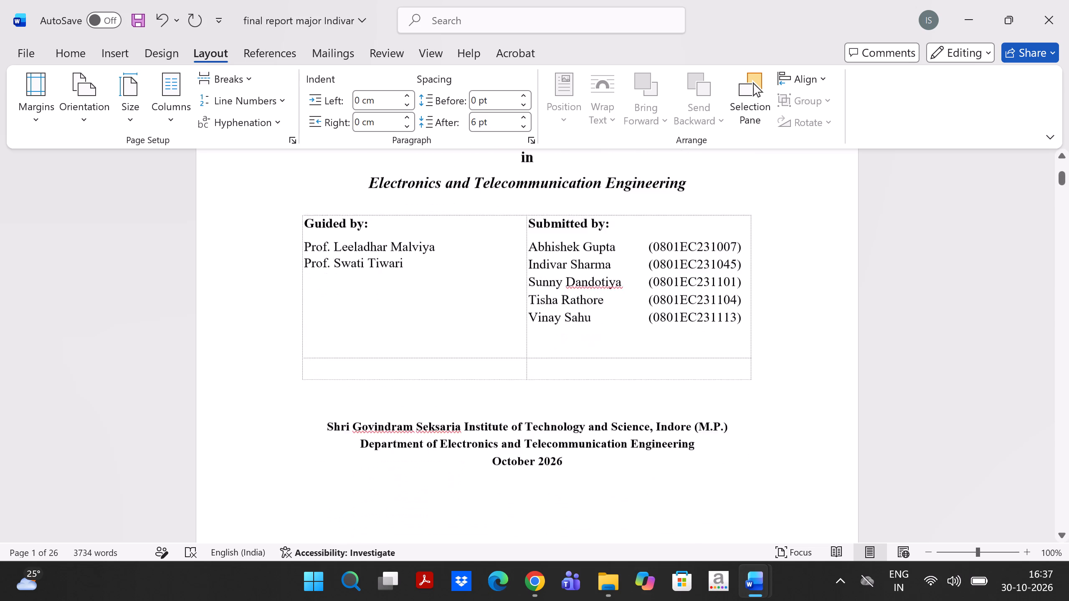
scroll(880, 378, down, 2)
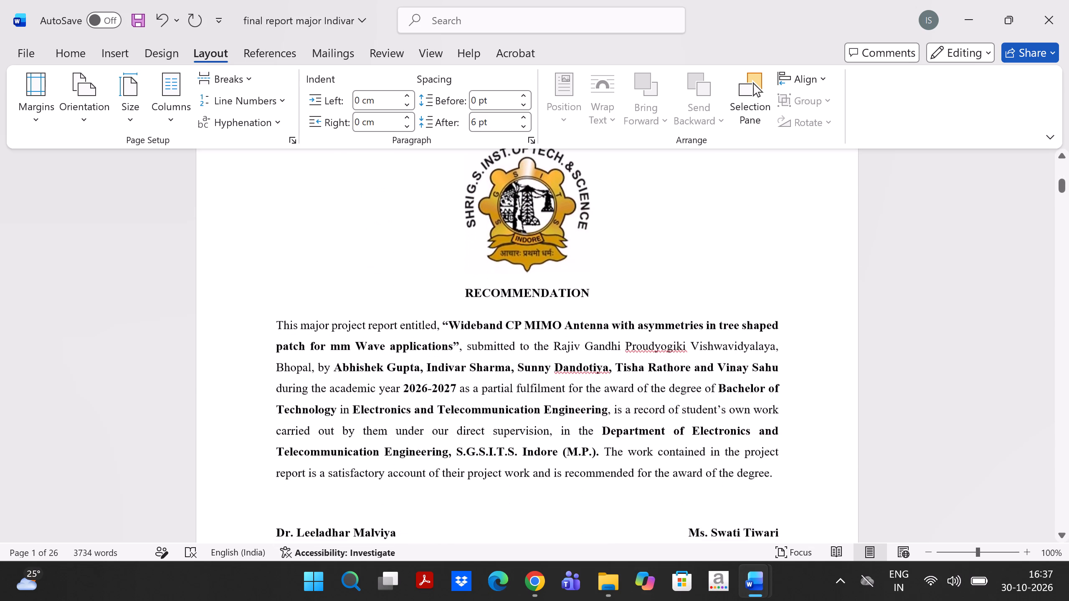
scroll(880, 378, up, 1)
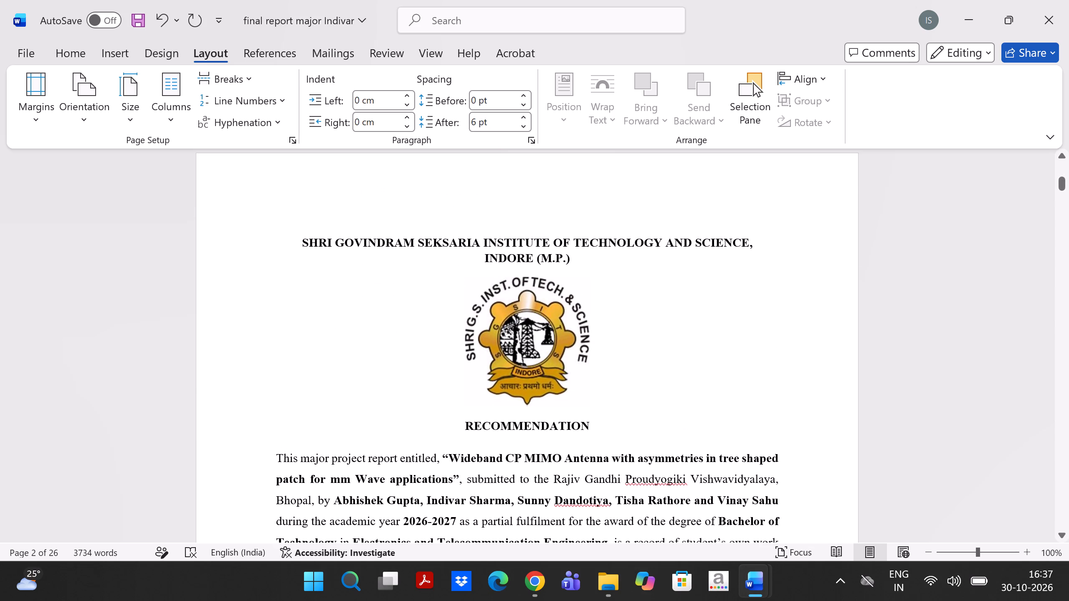
drag(299, 247, 573, 259)
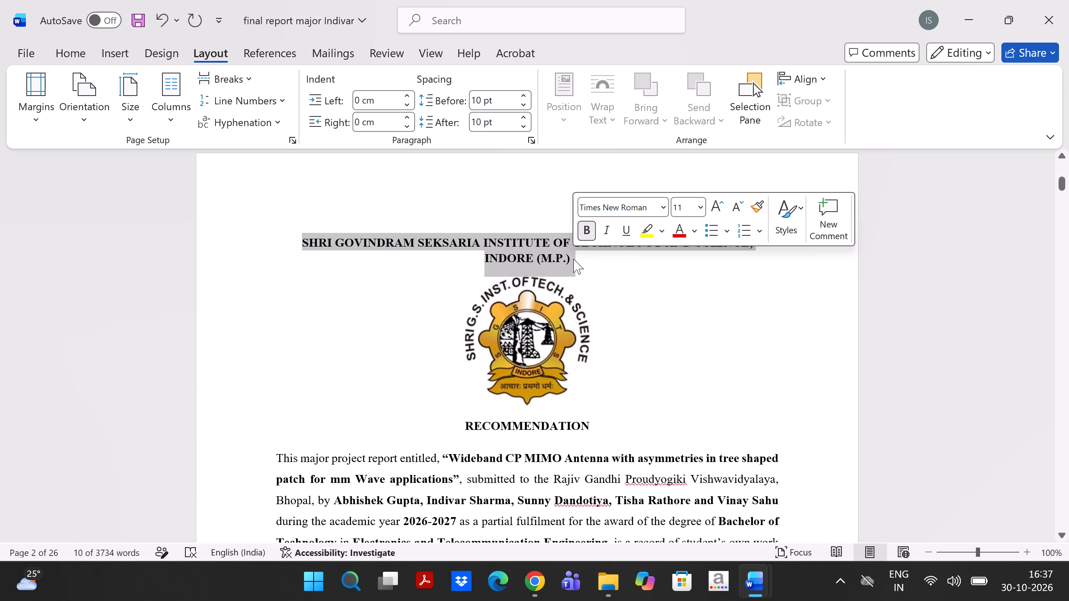
click(700, 201)
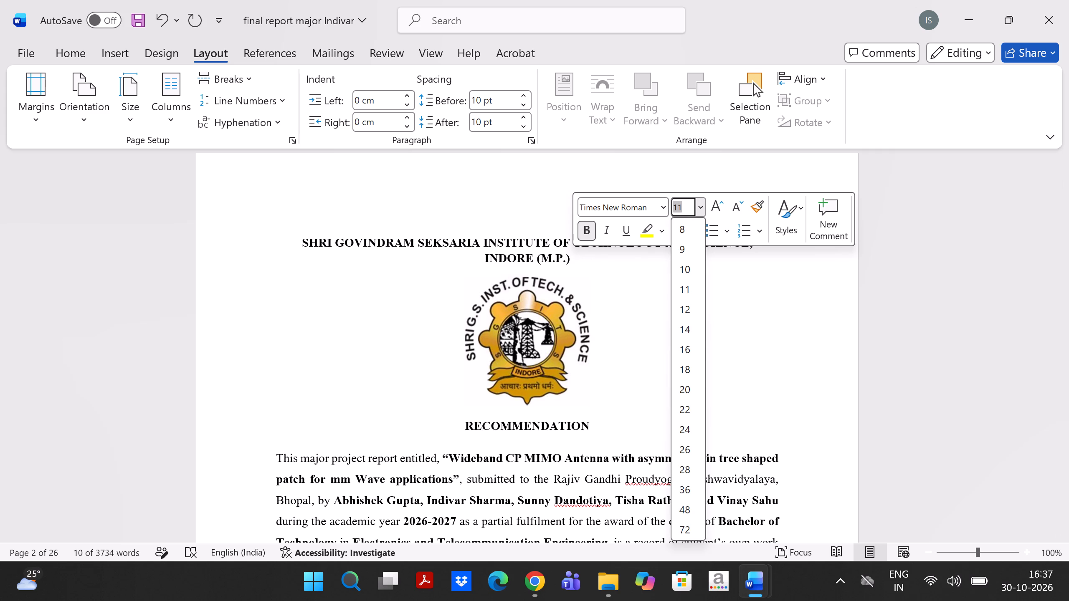
click(695, 326)
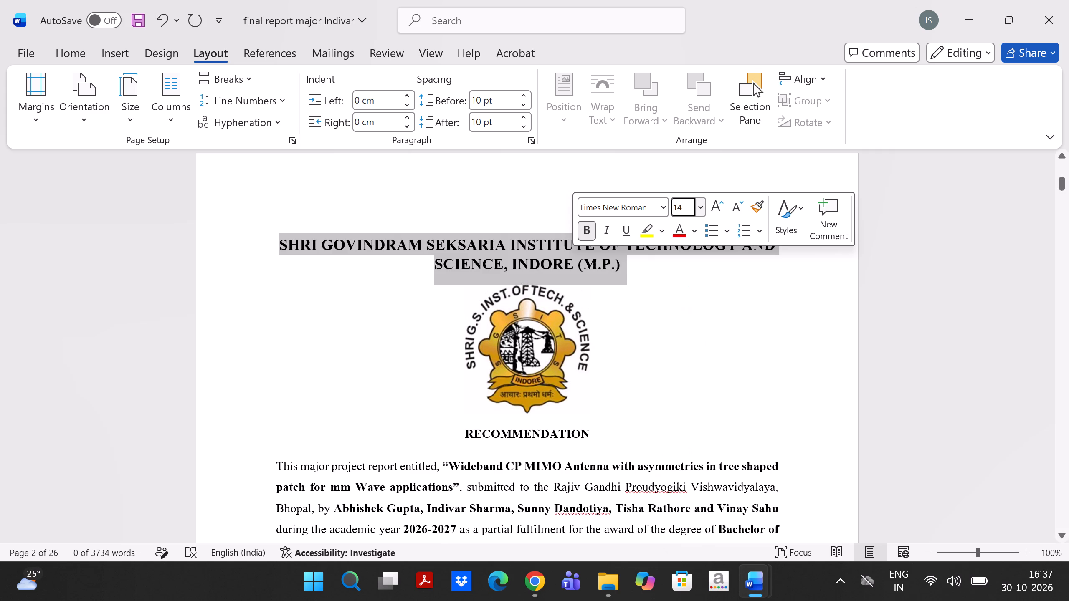
Check the fonts of the institute name and "RECOMMENDATION" heading in the Major Project Report Format document, and return to the final report.
scroll(630, 336, down, 1)
click(682, 147)
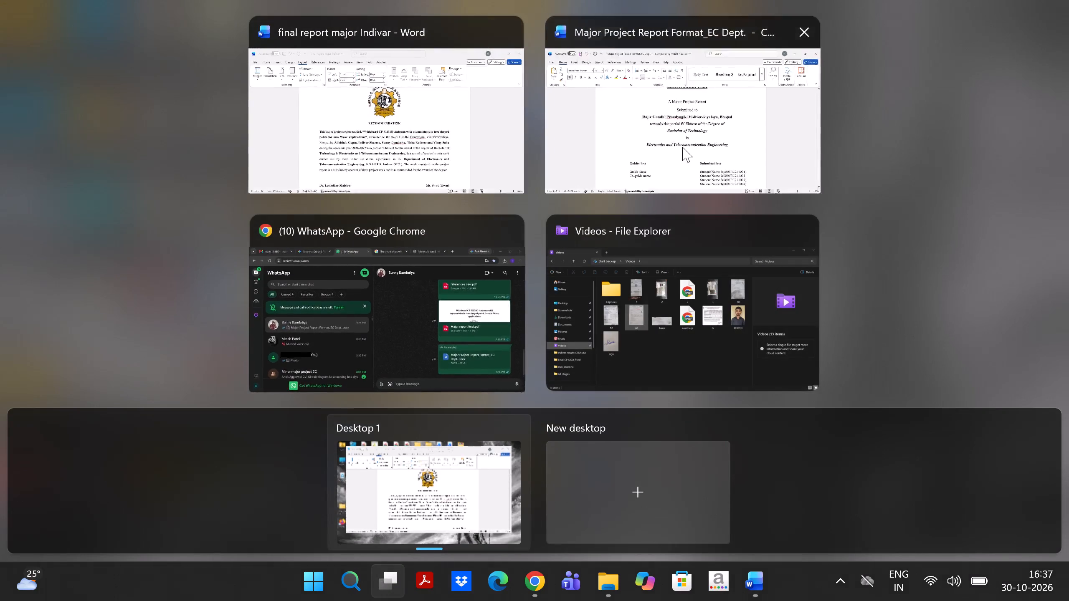
scroll(682, 147, down, 3)
scroll(607, 356, down, 3)
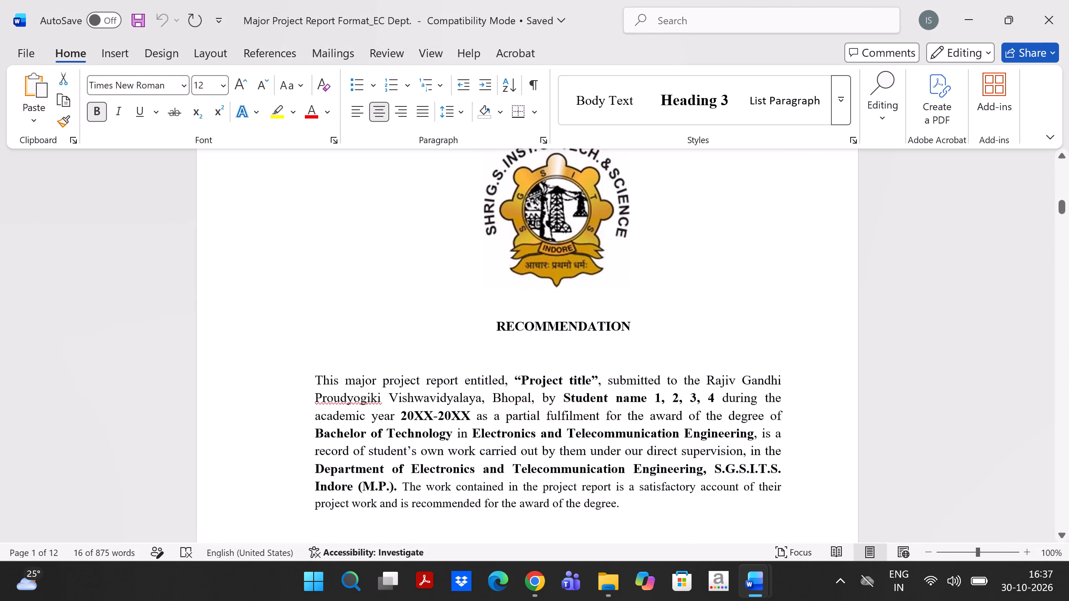
scroll(607, 356, up, 1)
drag(336, 242, 436, 256)
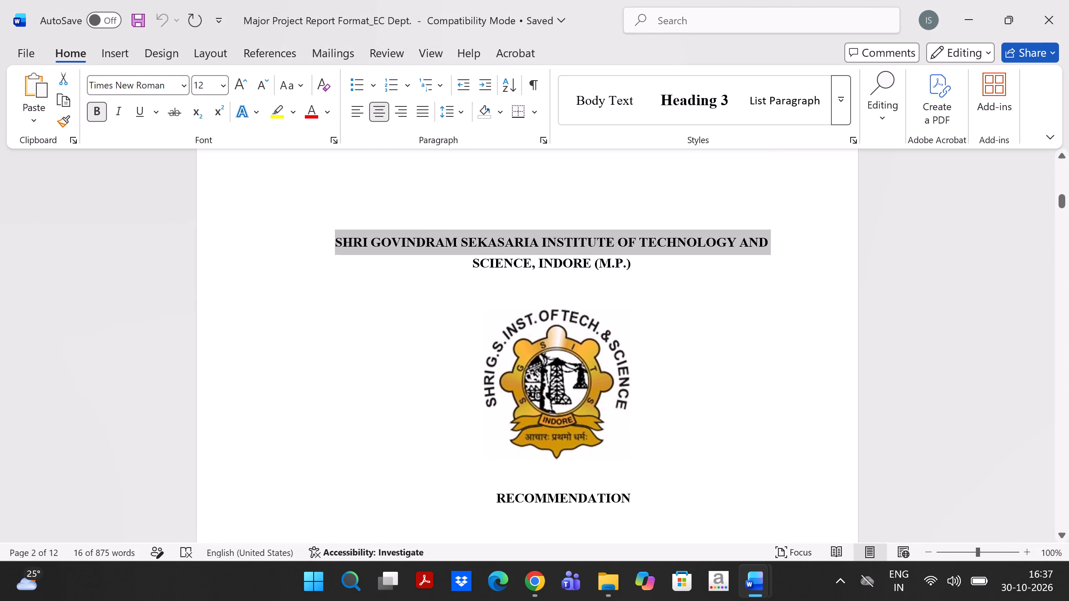
drag(436, 256, 438, 256)
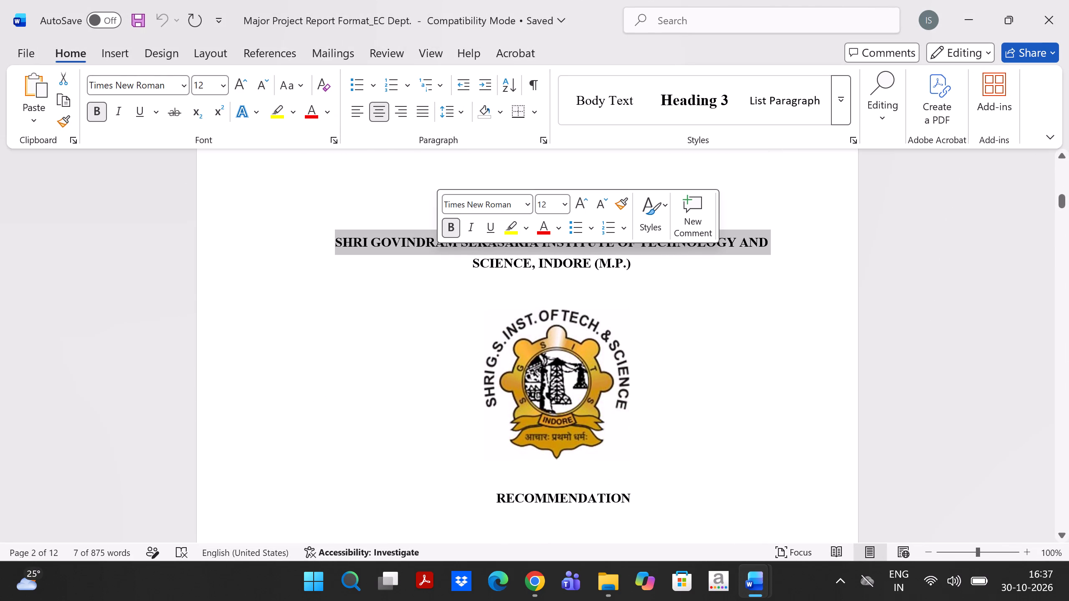
scroll(438, 256, down, 5)
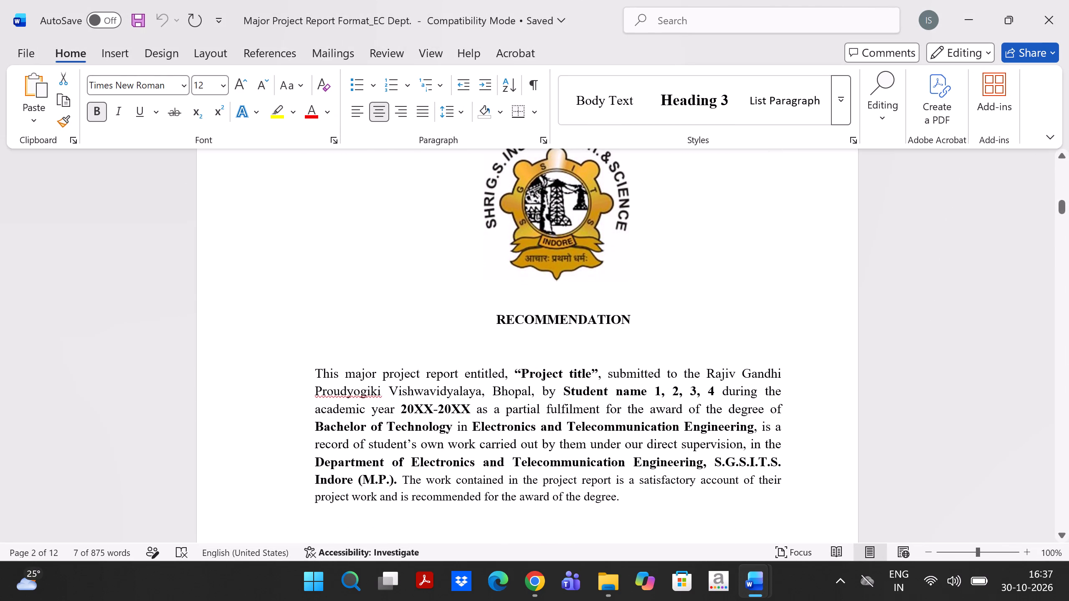
drag(497, 321, 633, 318)
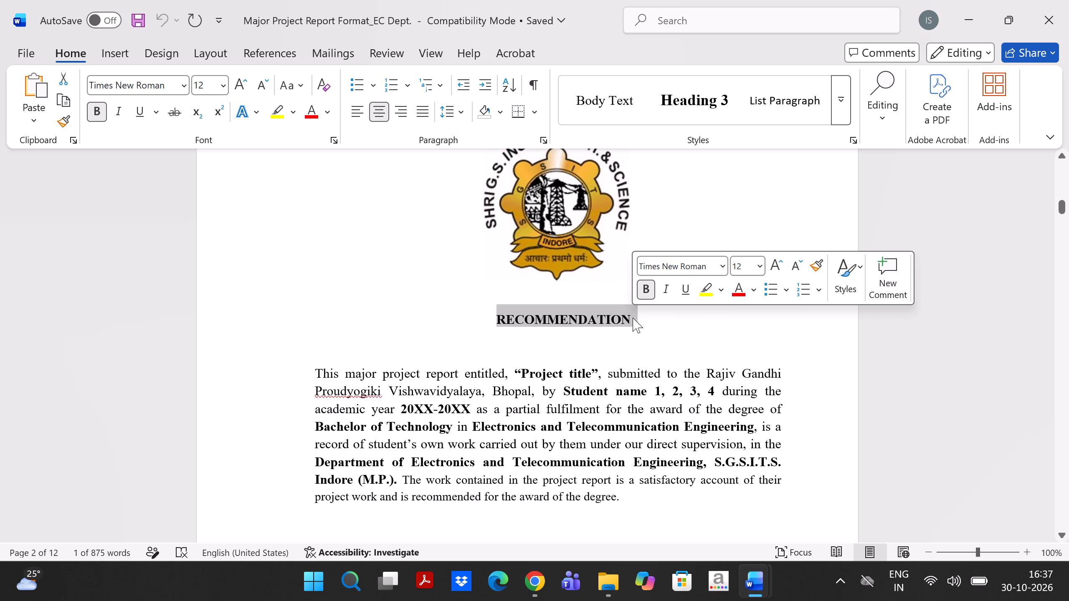
click(654, 164)
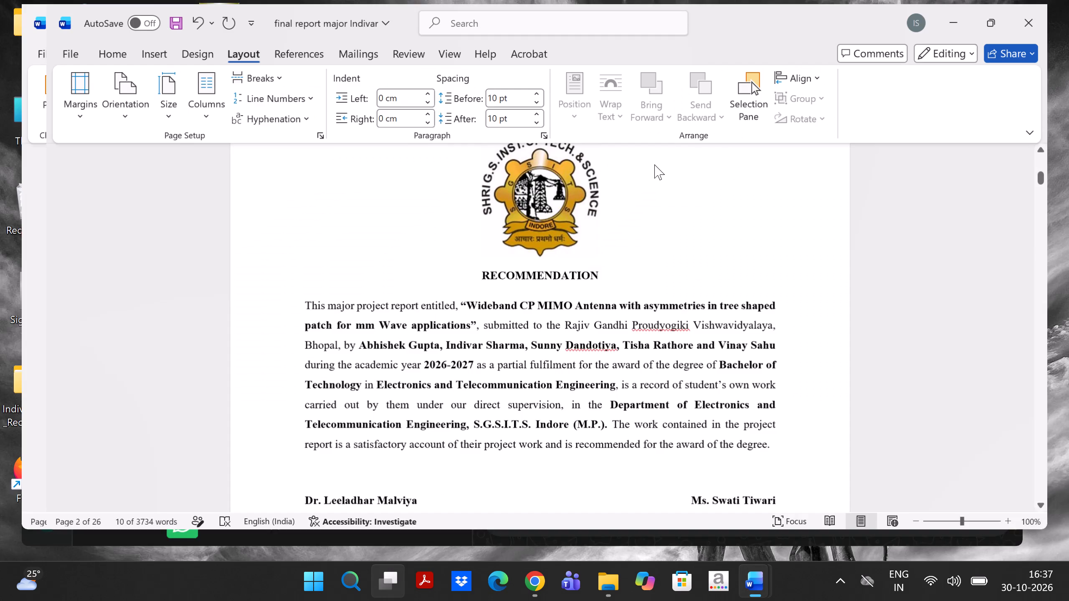
Set the institute name heading above the logo on the Recommendation page to 12 pt.
scroll(448, 306, up, 1)
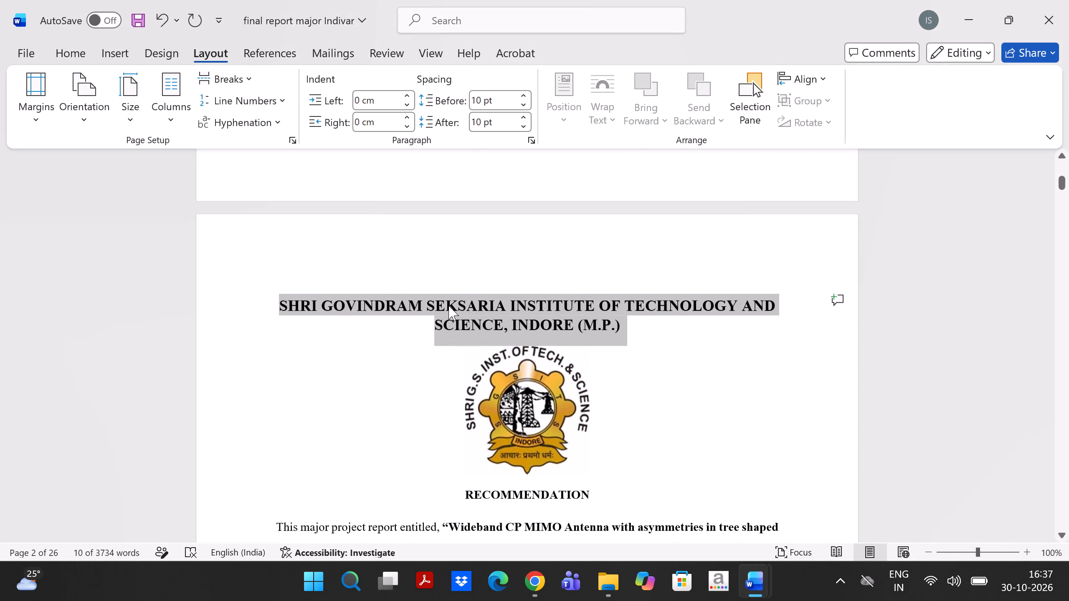
click(88, 58)
click(227, 78)
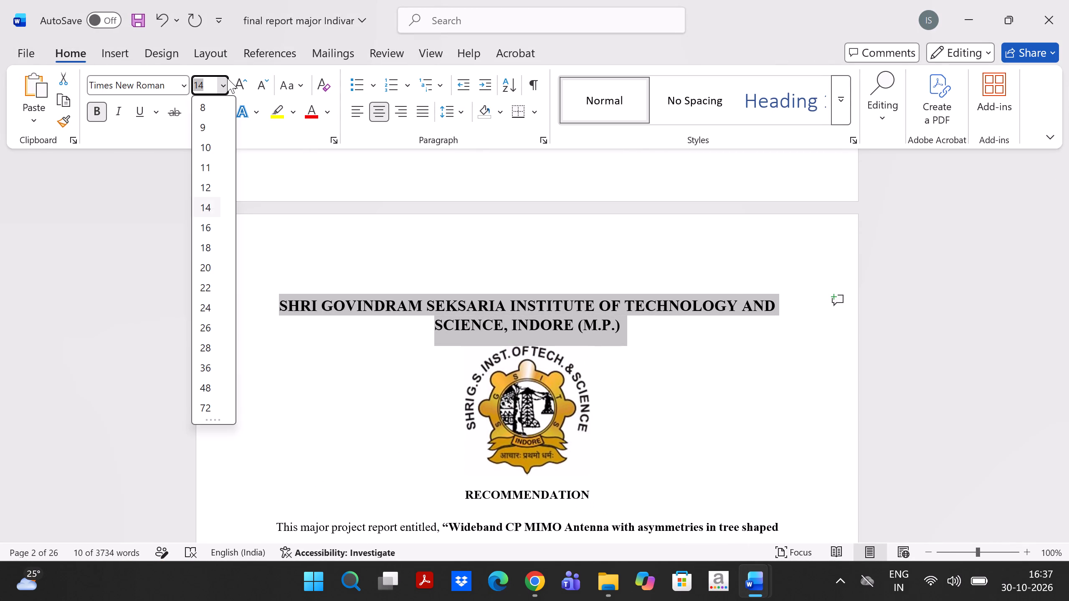
click(216, 191)
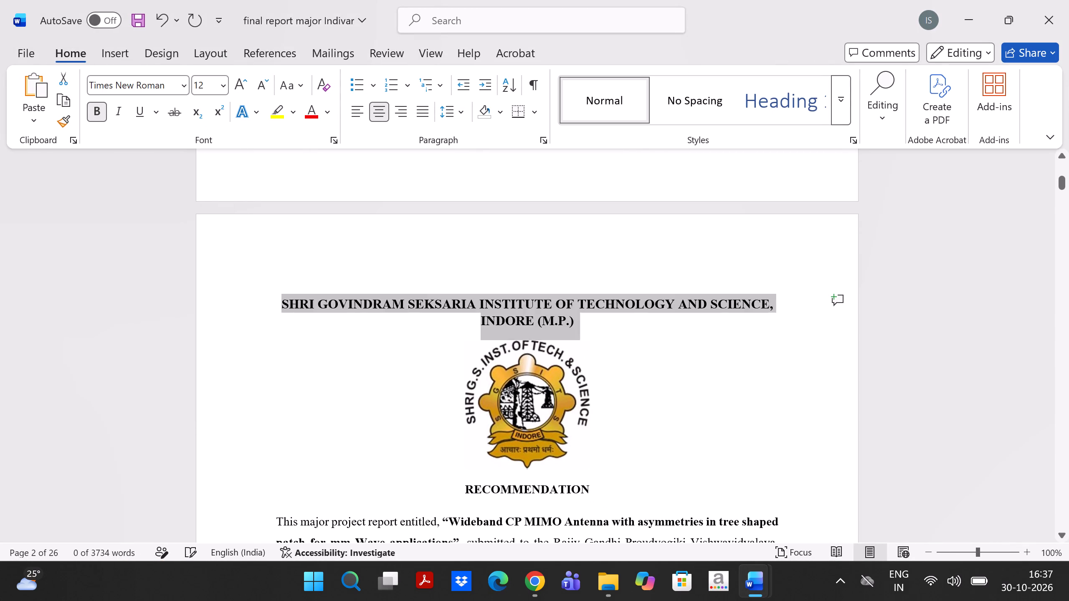
Set the body paragraph under the RECOMMENDATION heading to 12 pt.
scroll(304, 323, down, 1)
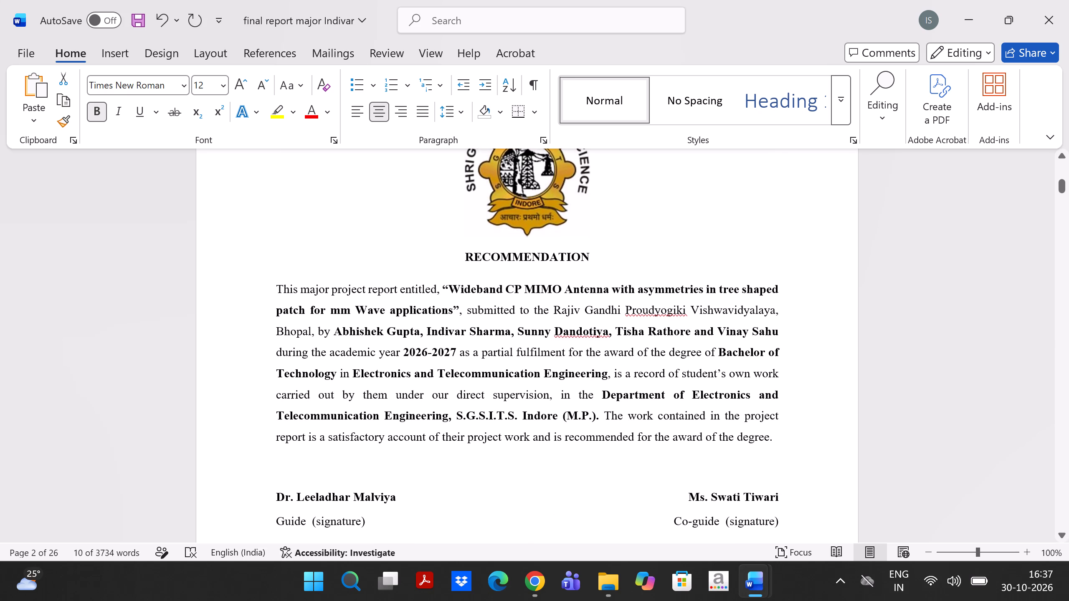
scroll(316, 323, down, 1)
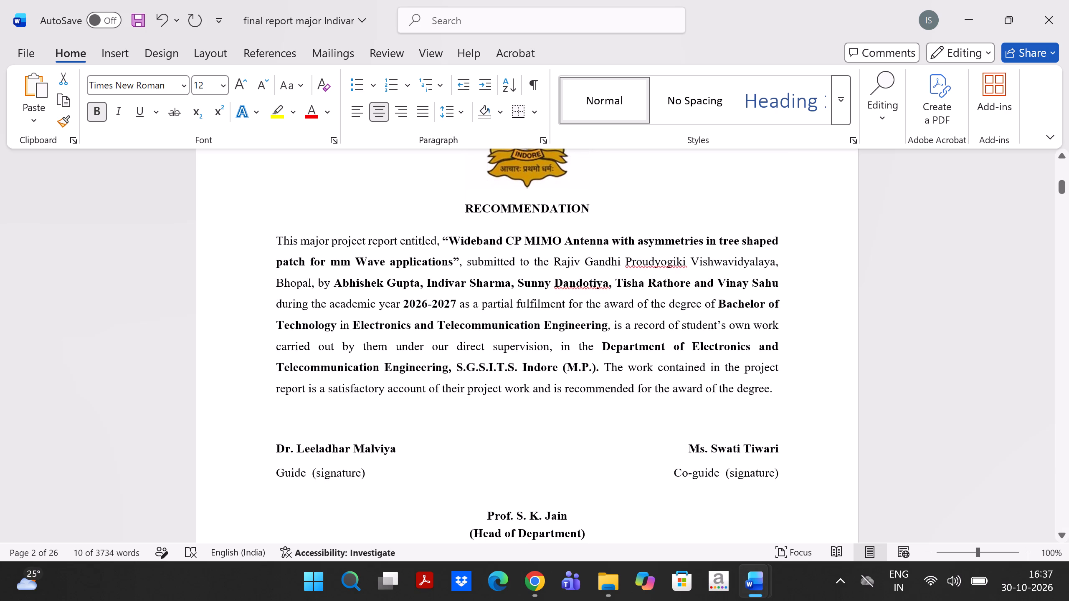
drag(278, 237, 787, 372)
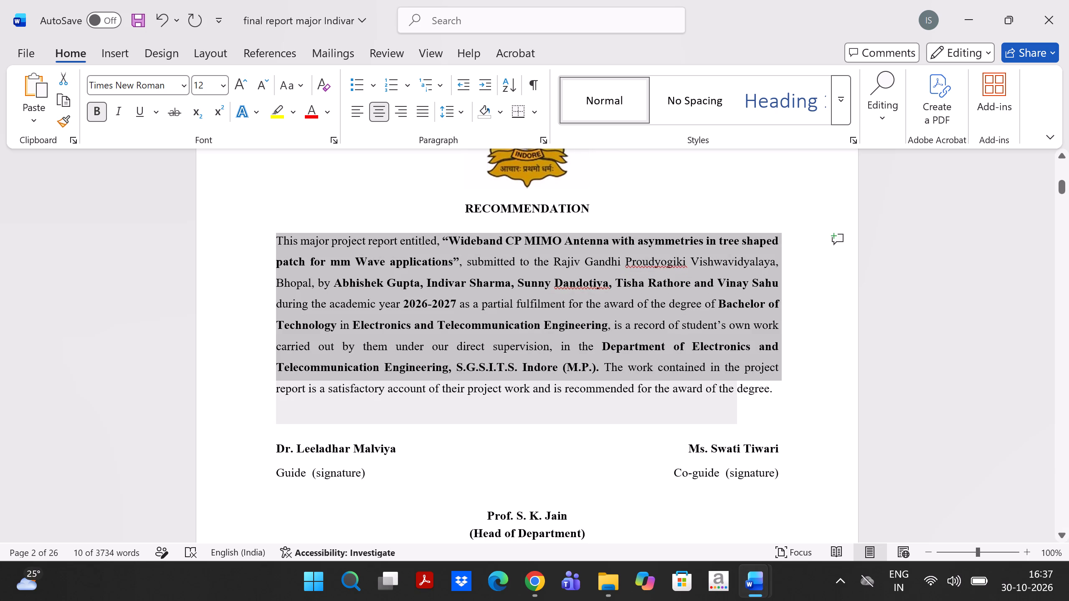
drag(787, 372, 787, 403)
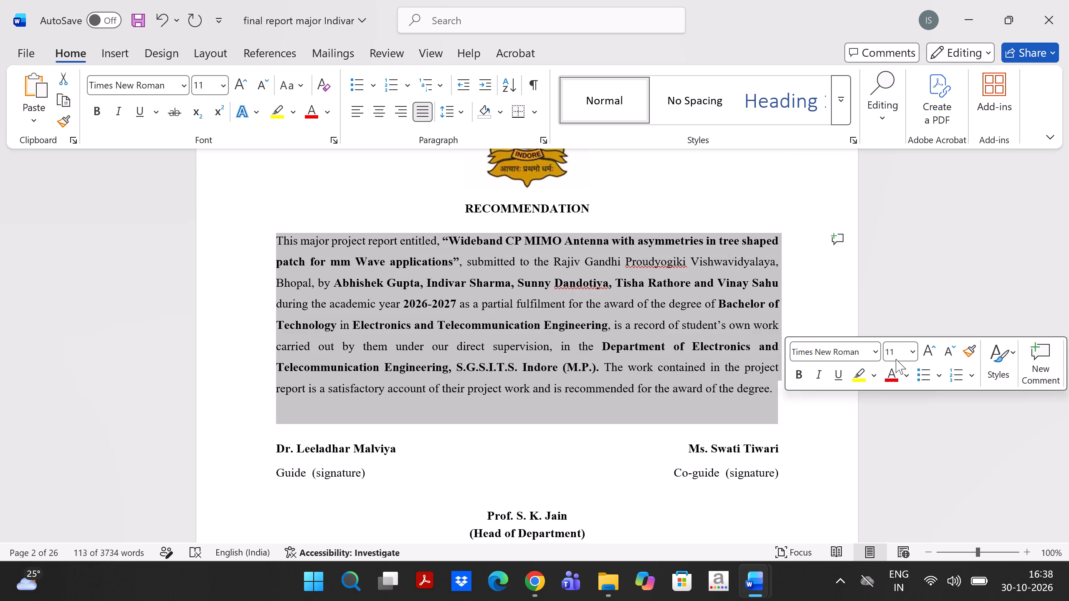
click(912, 356)
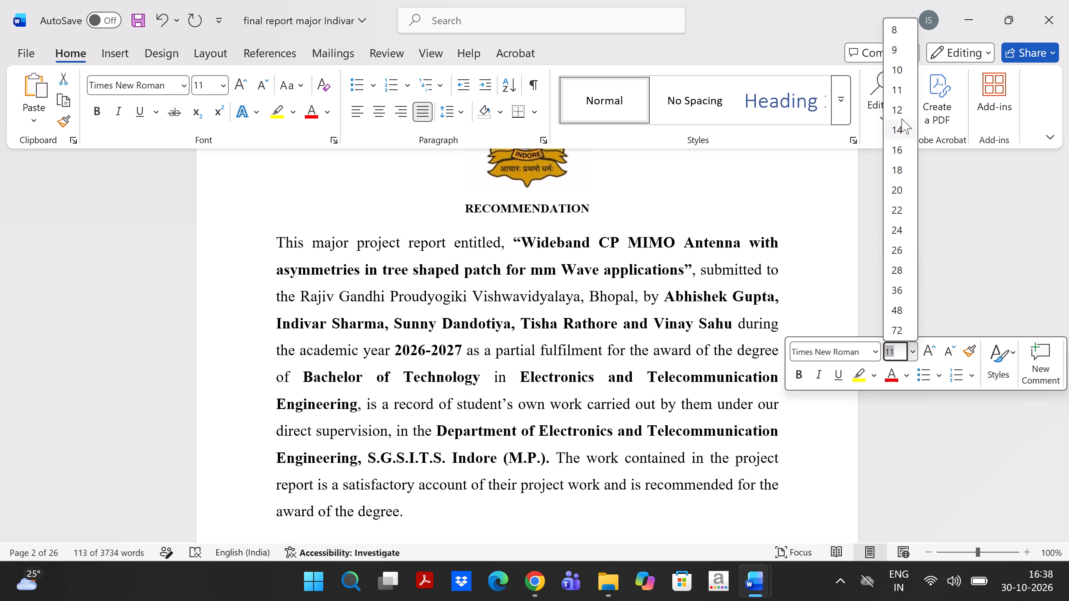
click(902, 115)
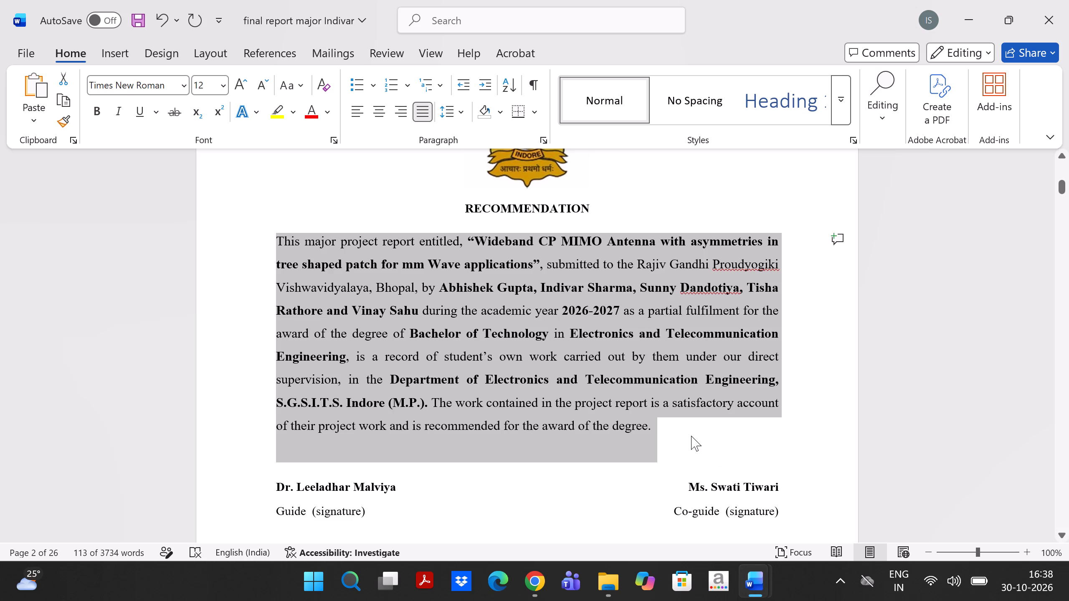
click(690, 436)
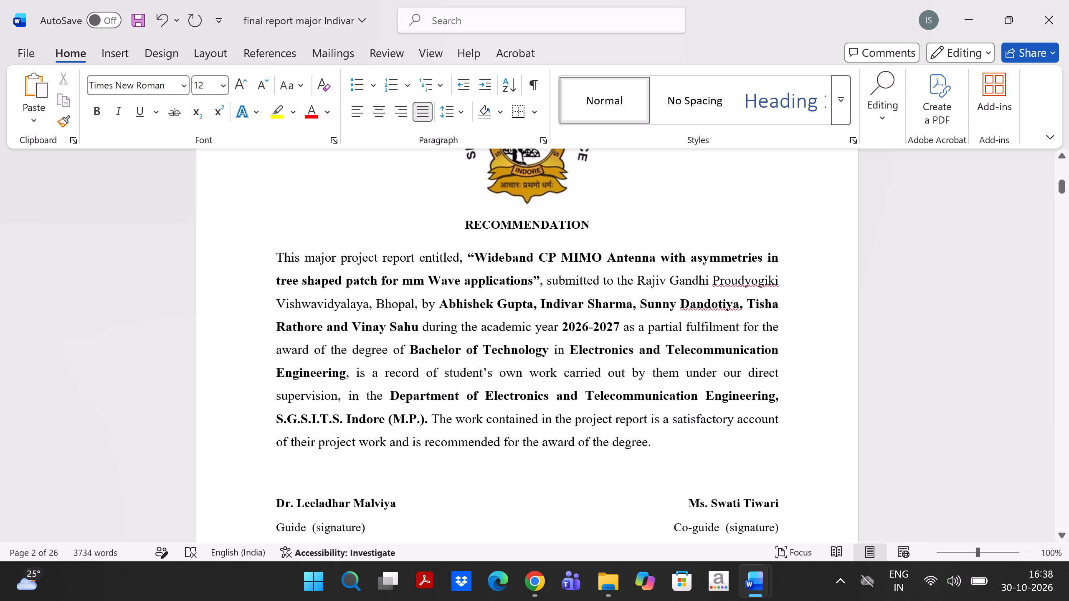
right_click(694, 424)
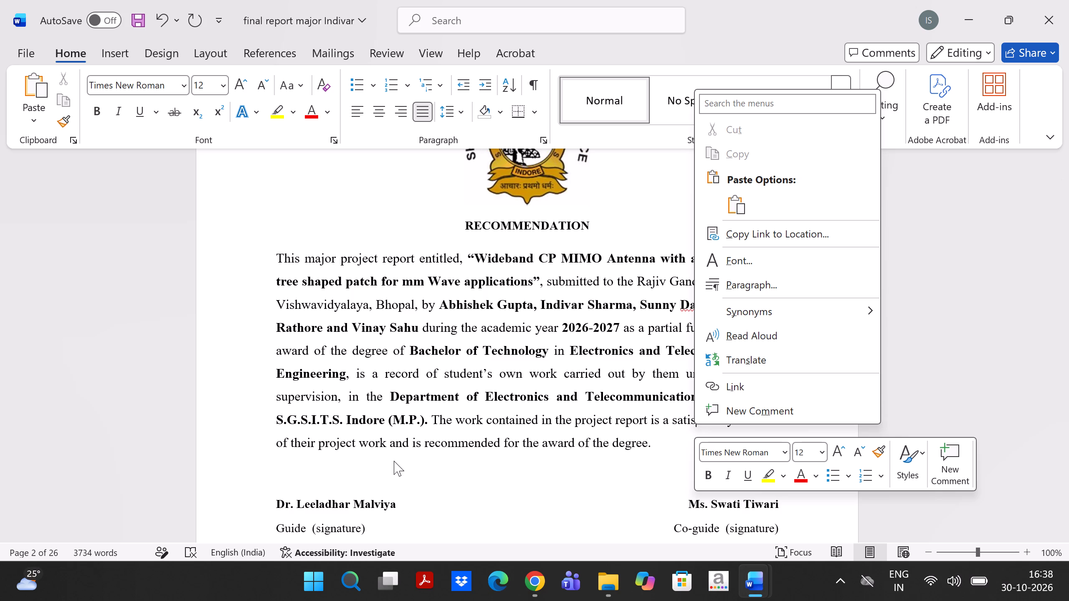
click(462, 453)
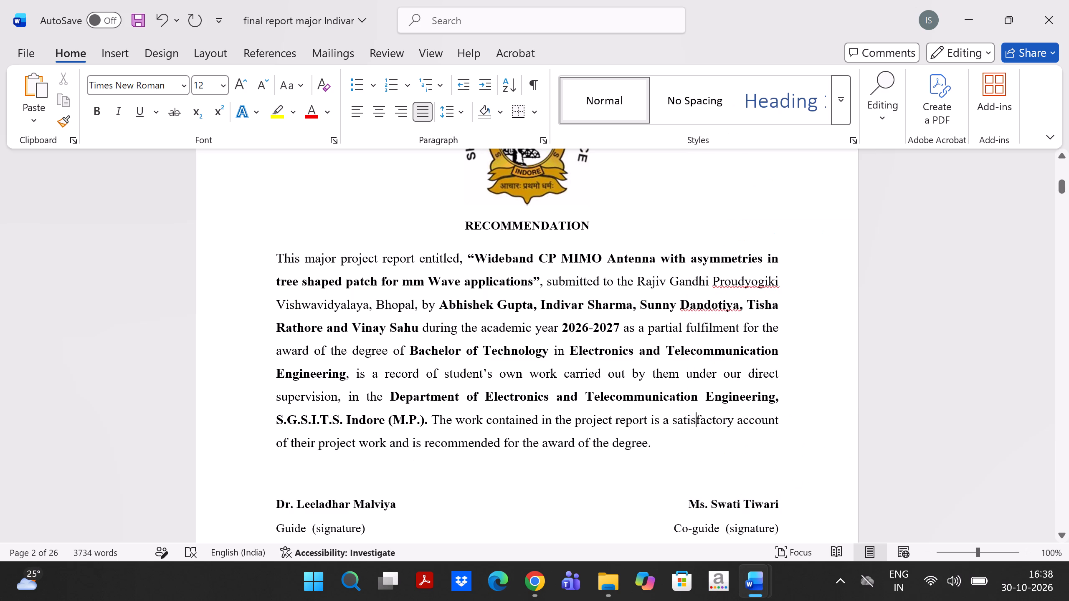
Change the titles before the guide's and co-guide's names in the Recommendation page's signature block to "Prof.".
click(288, 505)
key(BackSpace)
key(BackSpace)
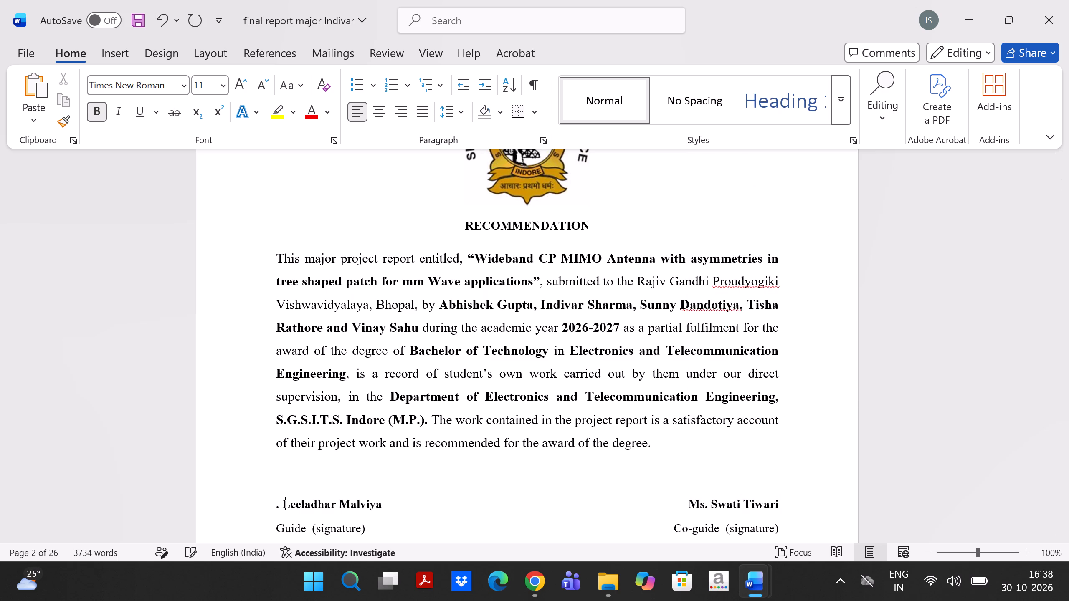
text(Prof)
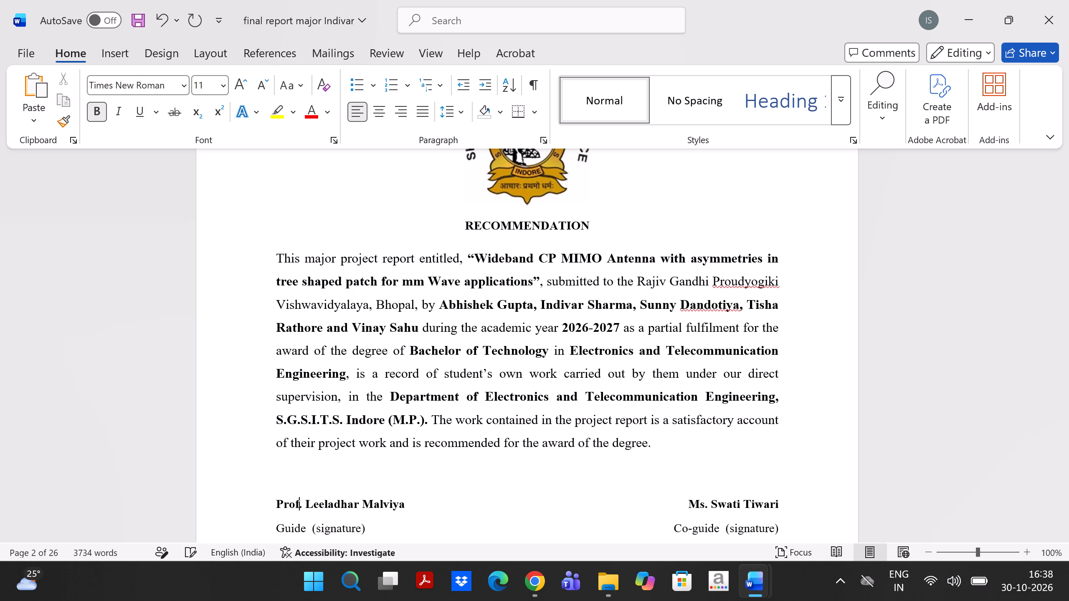
click(704, 500)
key(BackSpace)
key(BackSpace)
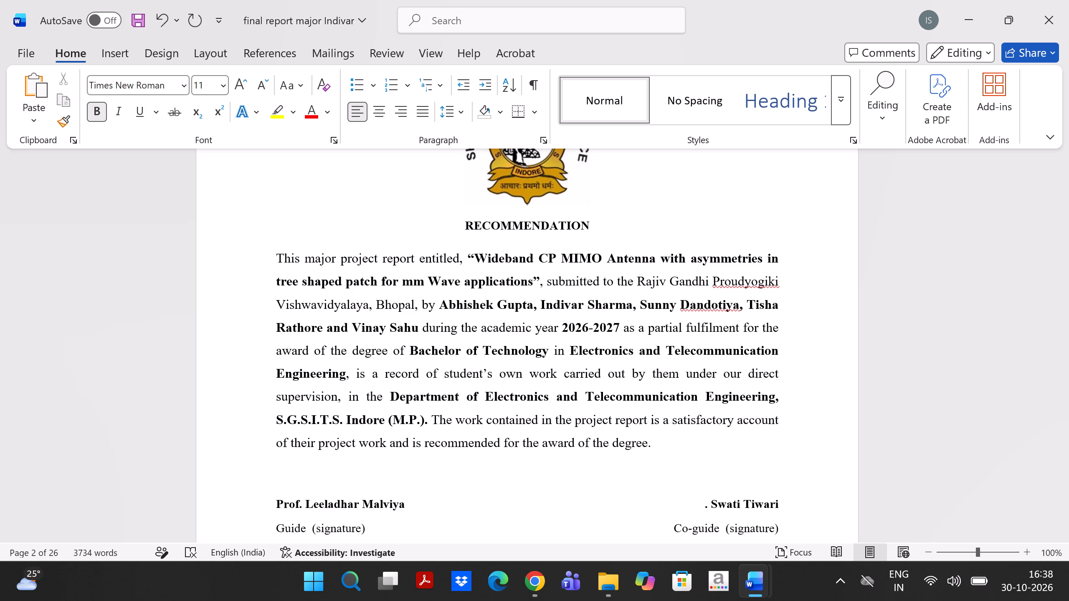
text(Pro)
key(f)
Review the layout and text of the Recommendation page and the Certificate page that follows it.
scroll(704, 500, down, 1)
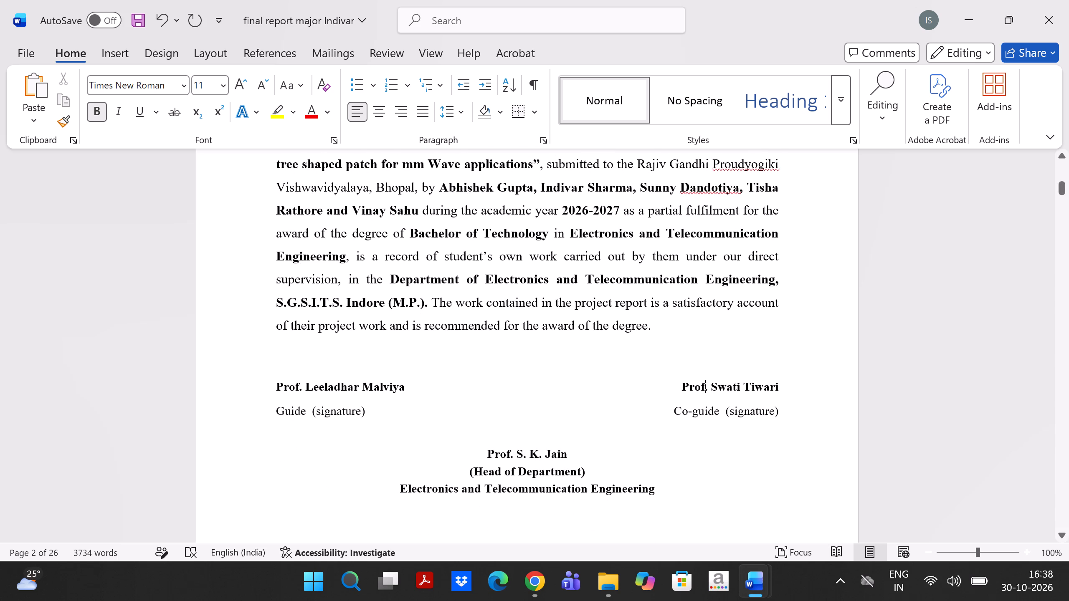
scroll(704, 500, up, 3)
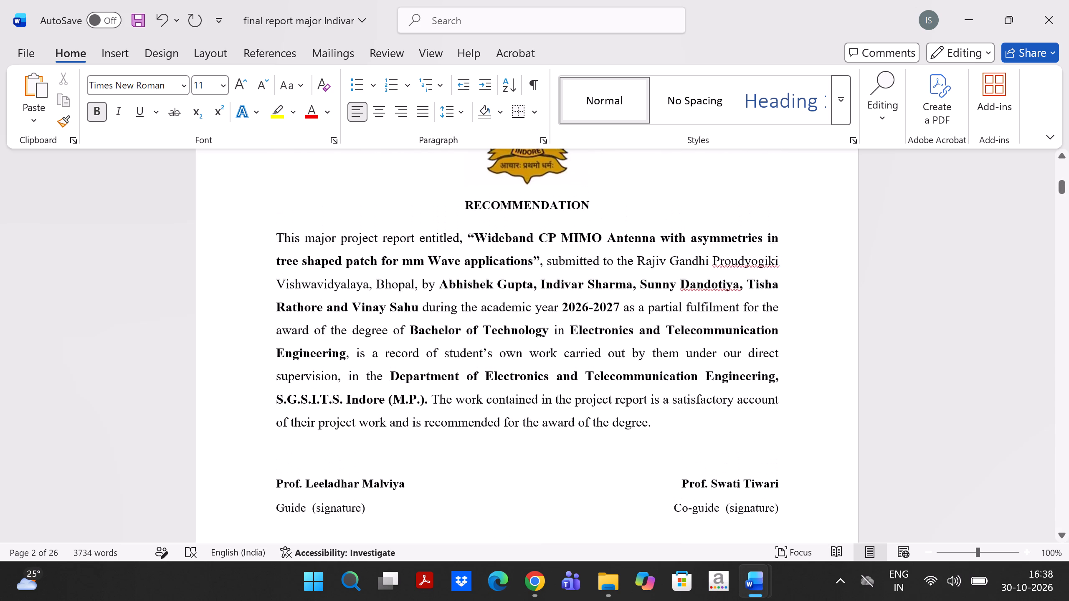
scroll(704, 500, up, 3)
scroll(704, 500, down, 4)
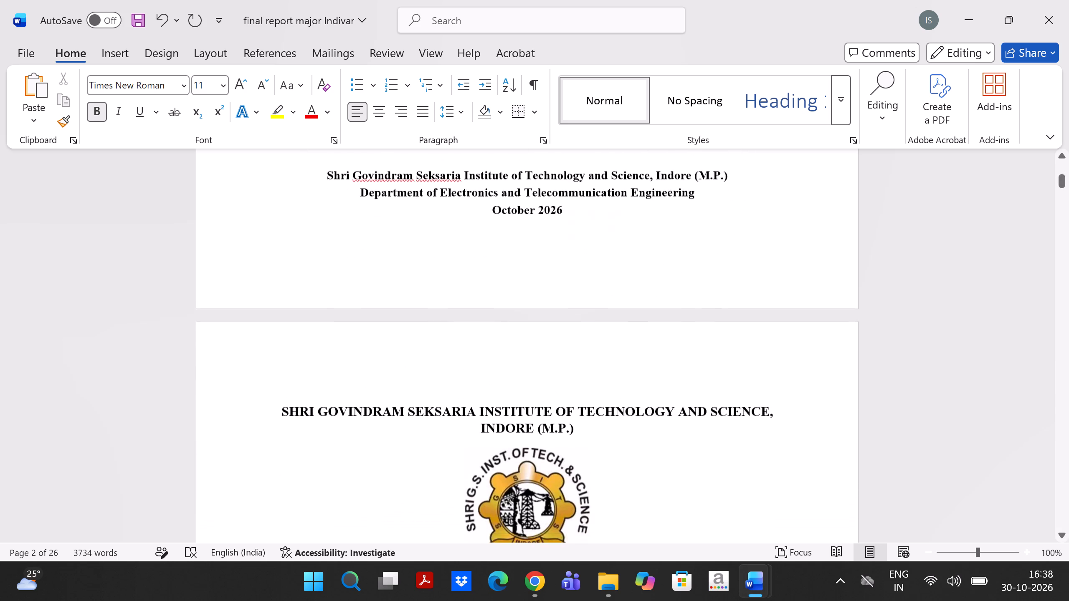
scroll(704, 500, down, 4)
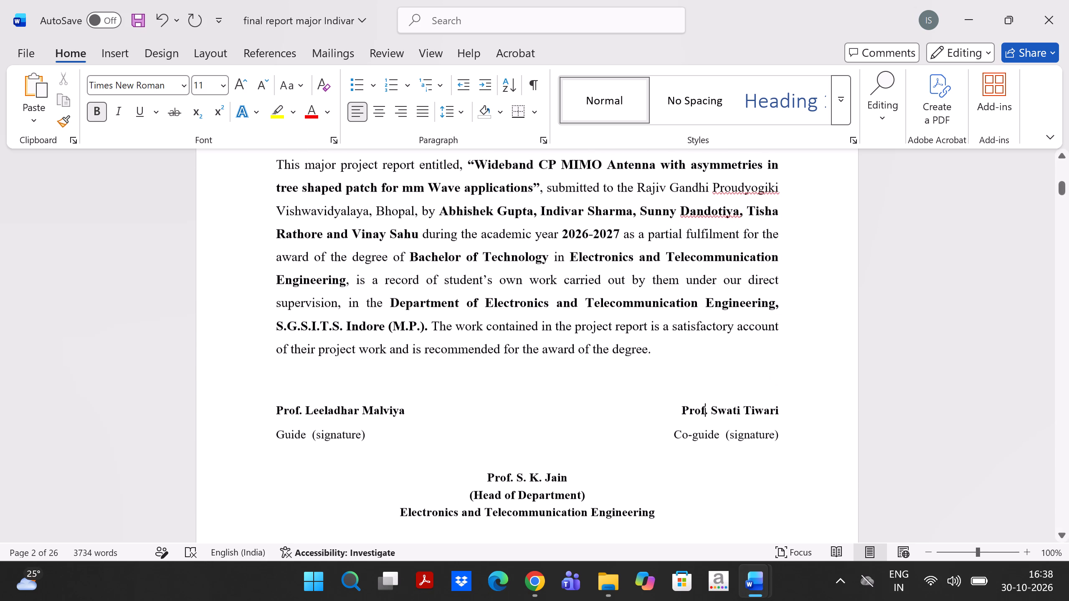
scroll(704, 500, down, 2)
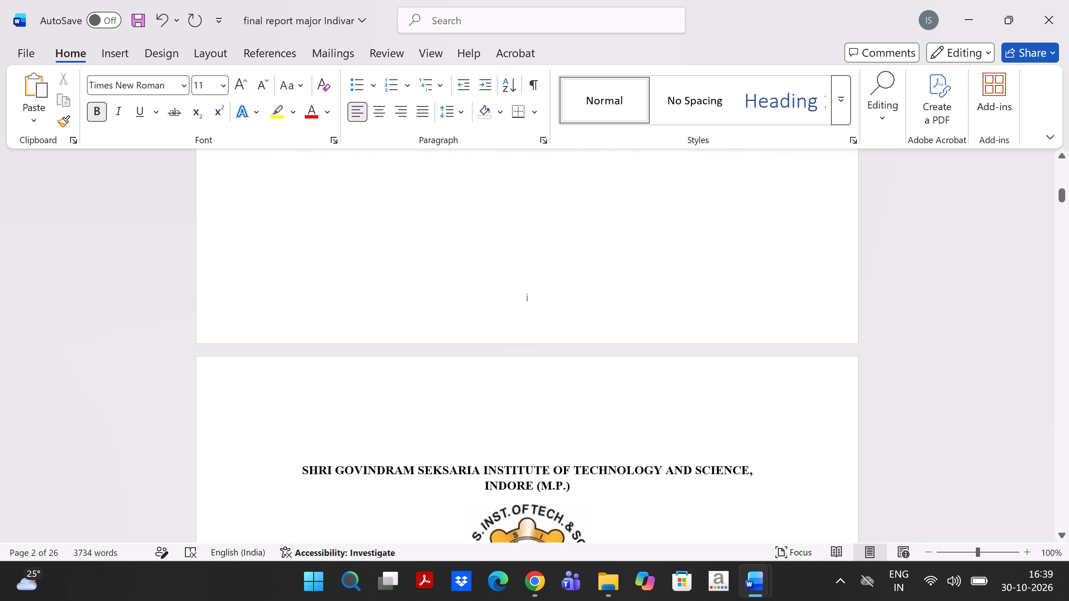
scroll(704, 500, down, 3)
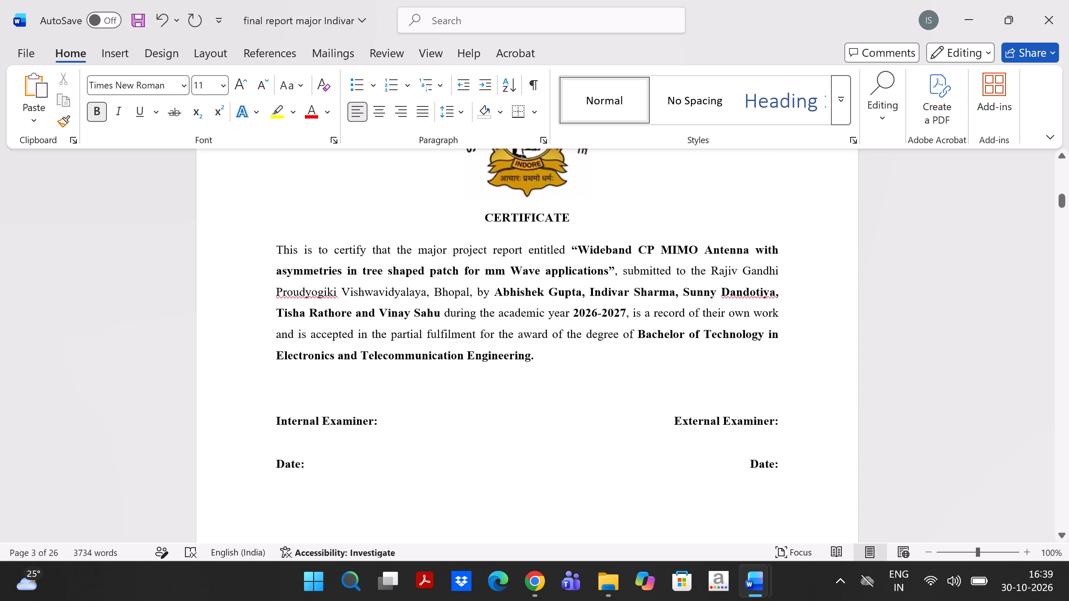
scroll(704, 500, down, 1)
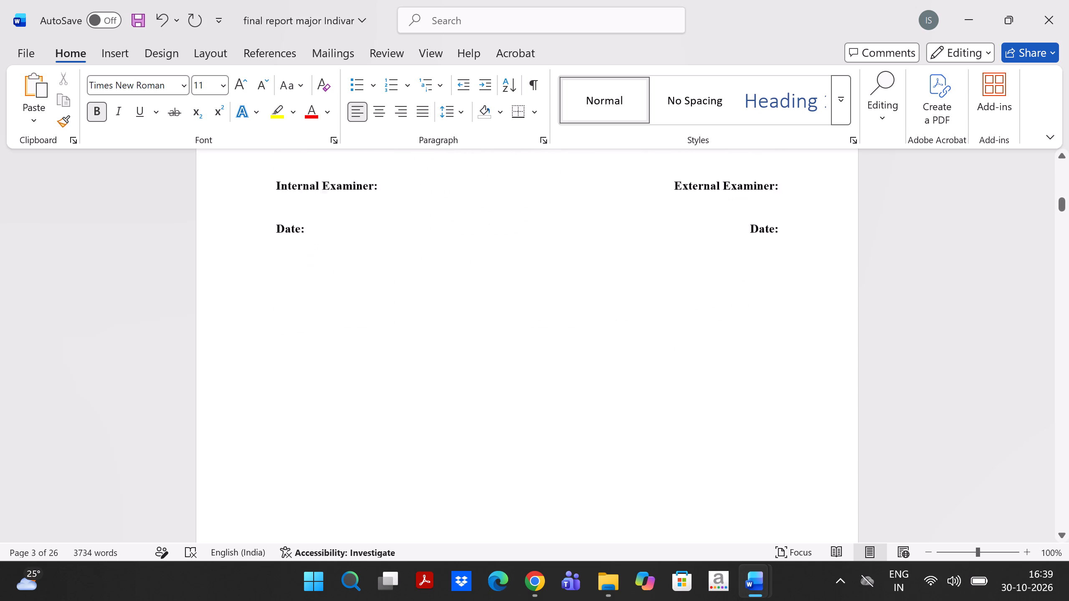
scroll(704, 500, down, 1)
scroll(704, 500, up, 1)
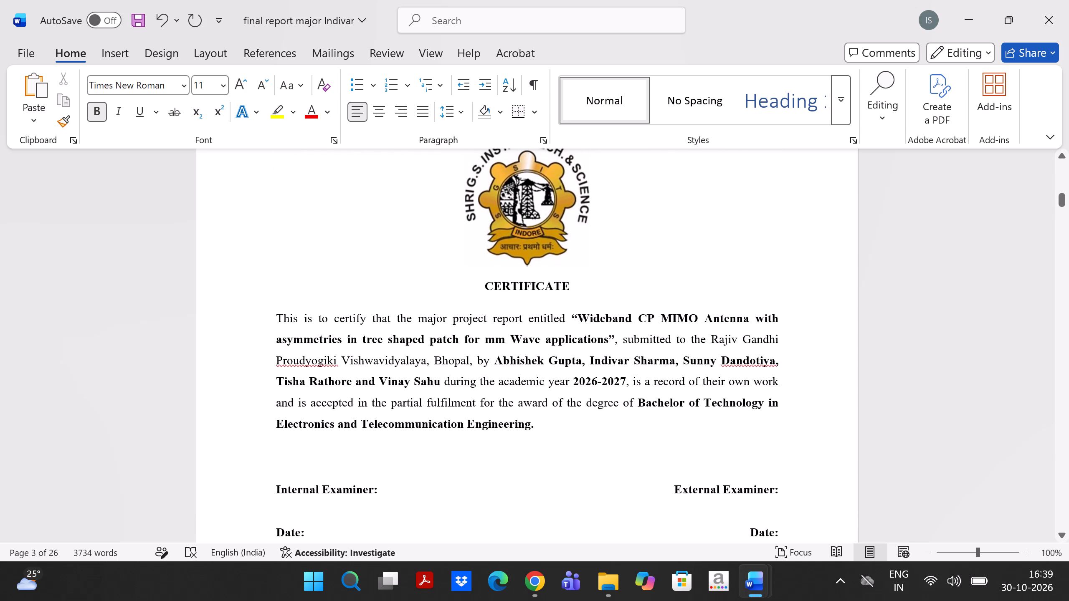
Set the Certificate page text, from the CERTIFICATE heading through the examiners' Date lines, to 12 pt.
drag(481, 290, 713, 525)
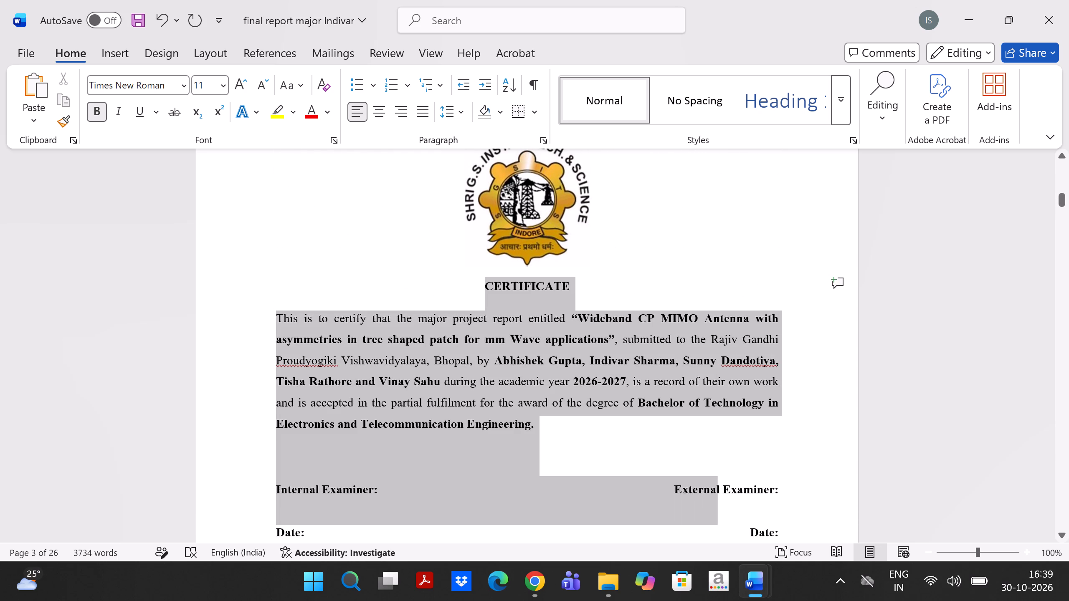
drag(713, 525, 764, 535)
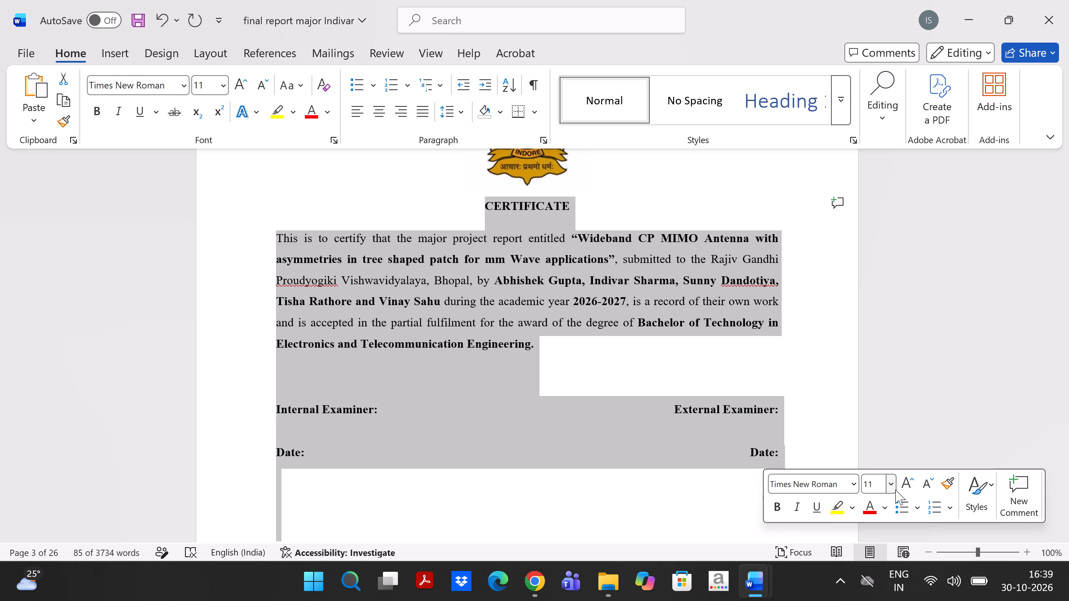
click(895, 490)
click(876, 241)
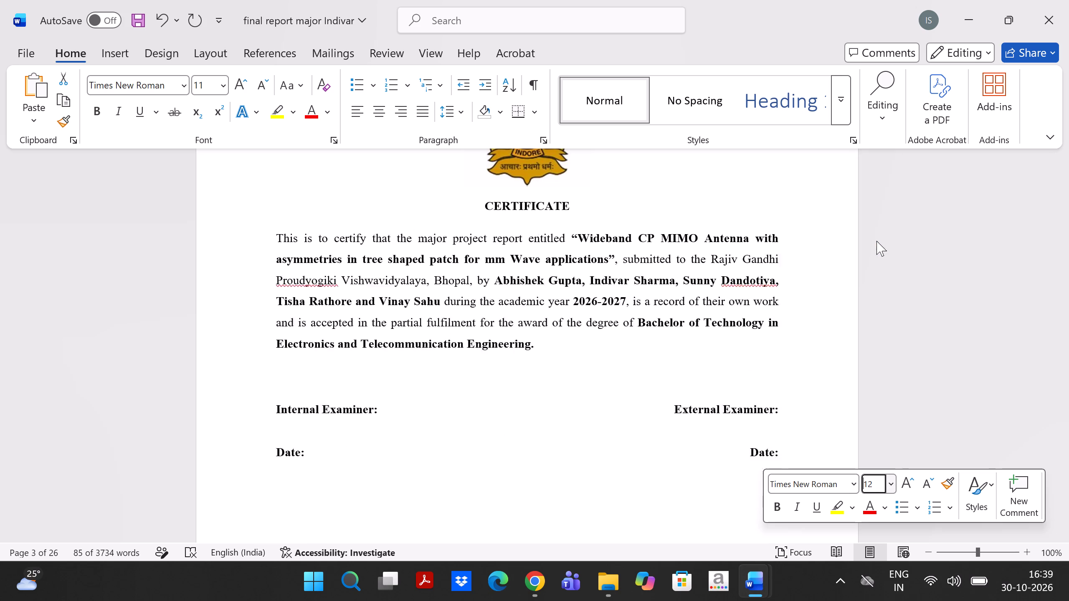
Set the Recommendation page's signature block, from the guide names through the Head of Department lines, to 12 pt.
scroll(639, 293, up, 2)
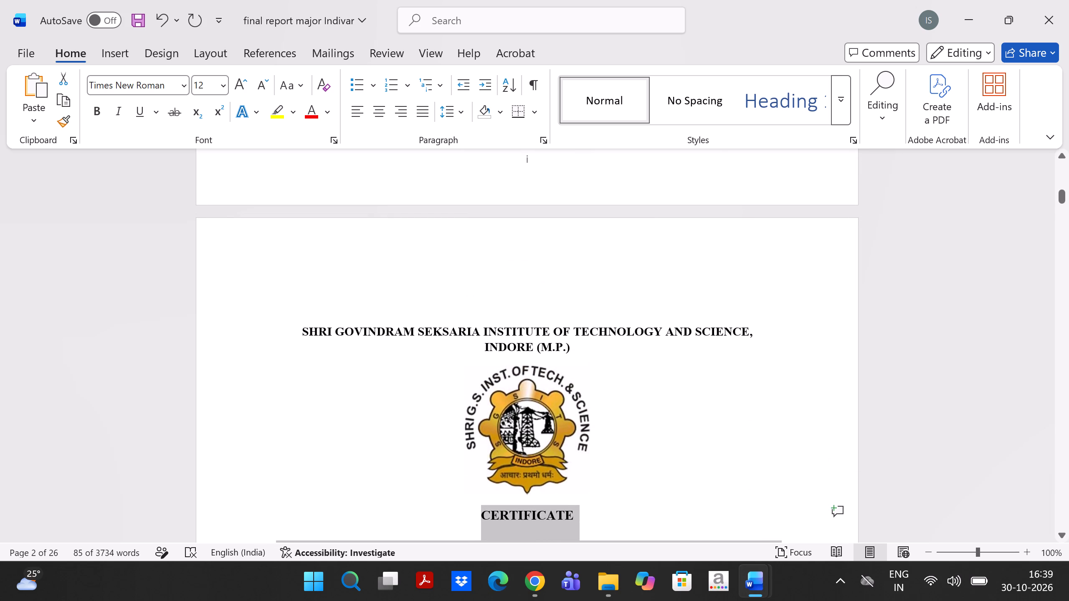
scroll(331, 296, up, 2)
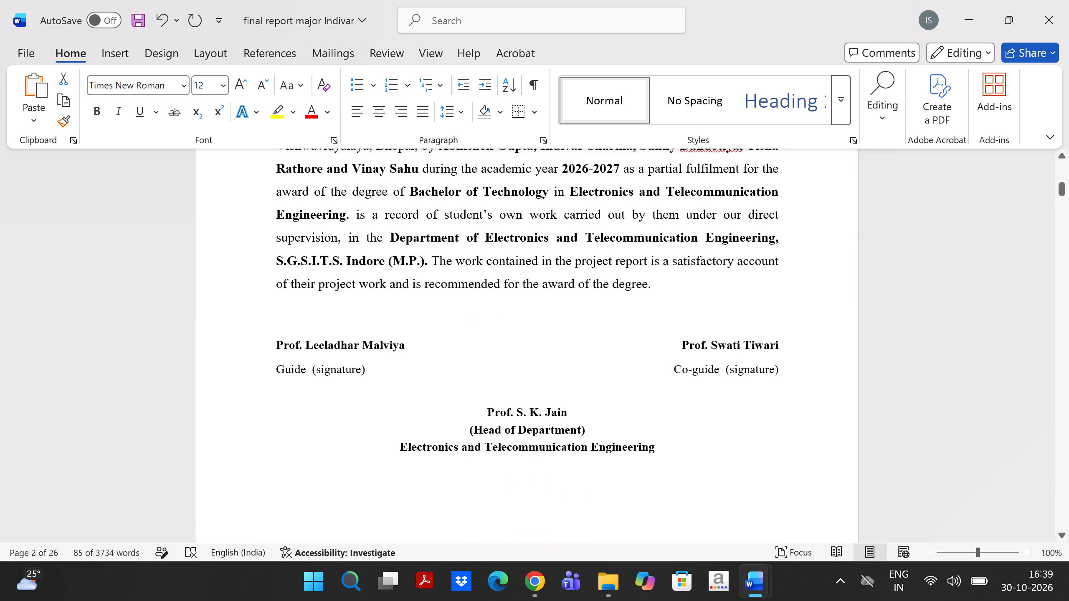
drag(264, 337, 628, 446)
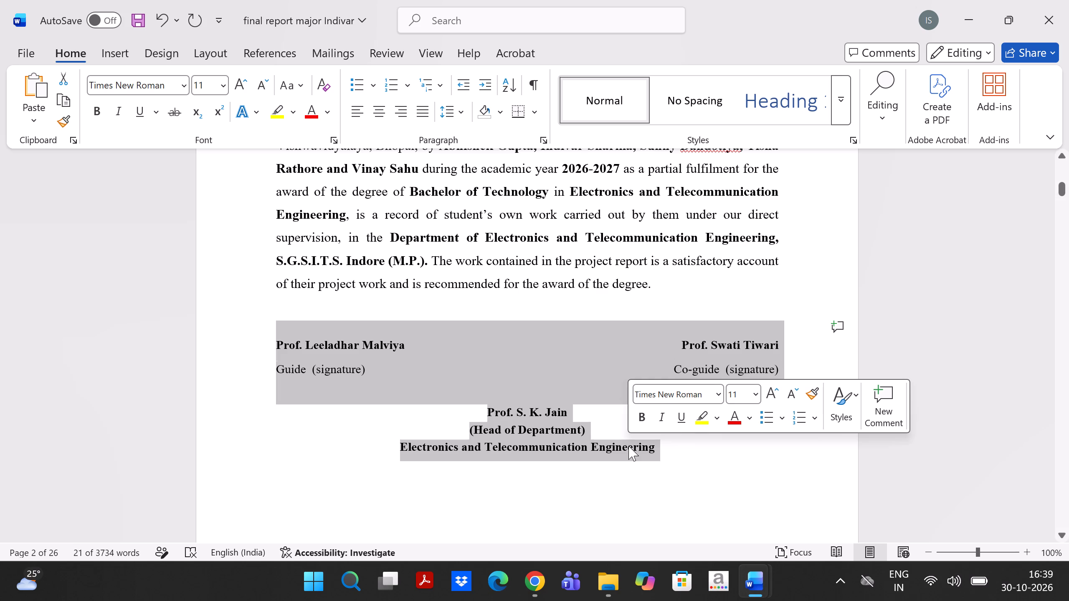
click(755, 397)
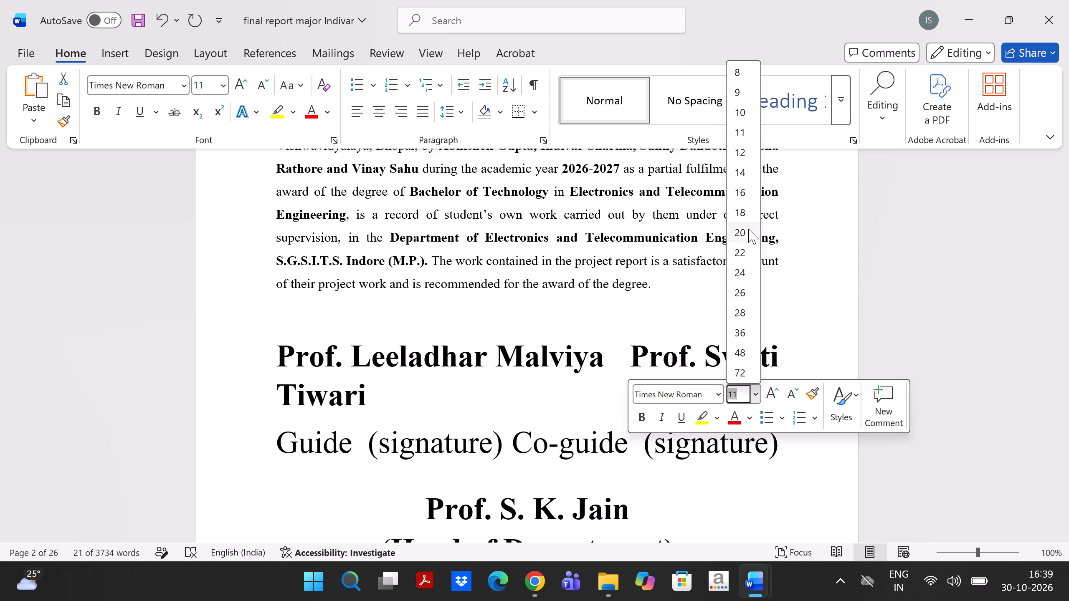
click(737, 151)
Check the font size of the Recommendation paragraph and of the Acknowledgement text with its student list.
scroll(552, 261, up, 1)
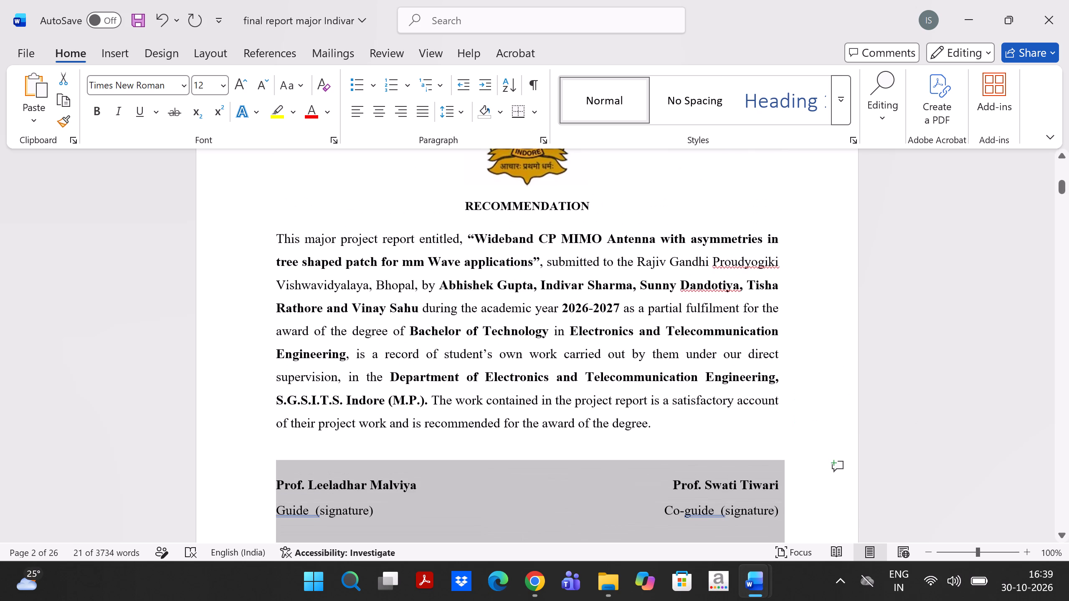
drag(276, 261, 474, 409)
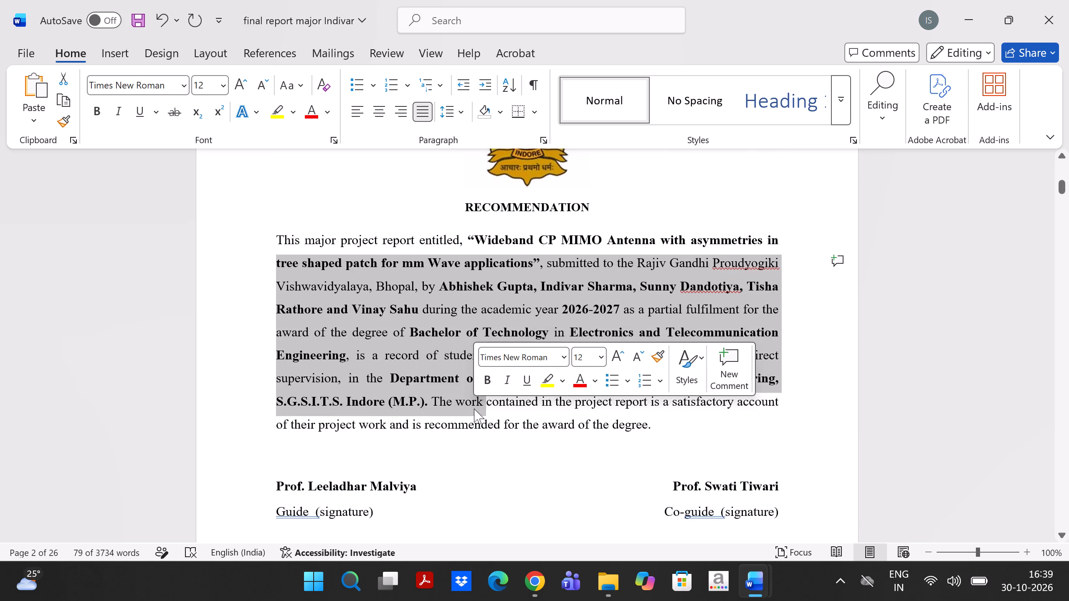
scroll(474, 409, down, 4)
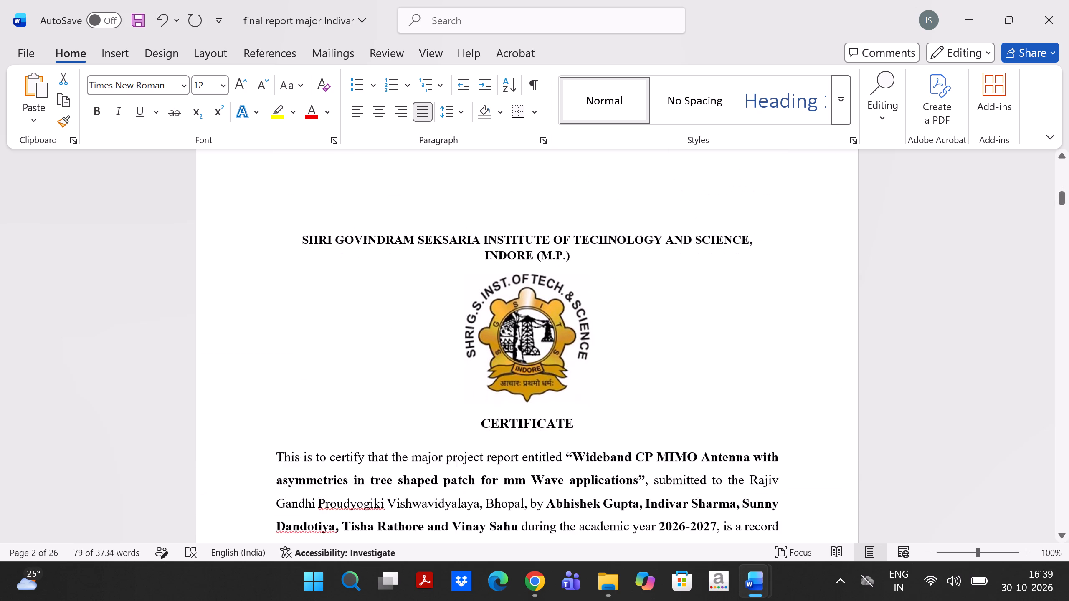
scroll(474, 409, down, 3)
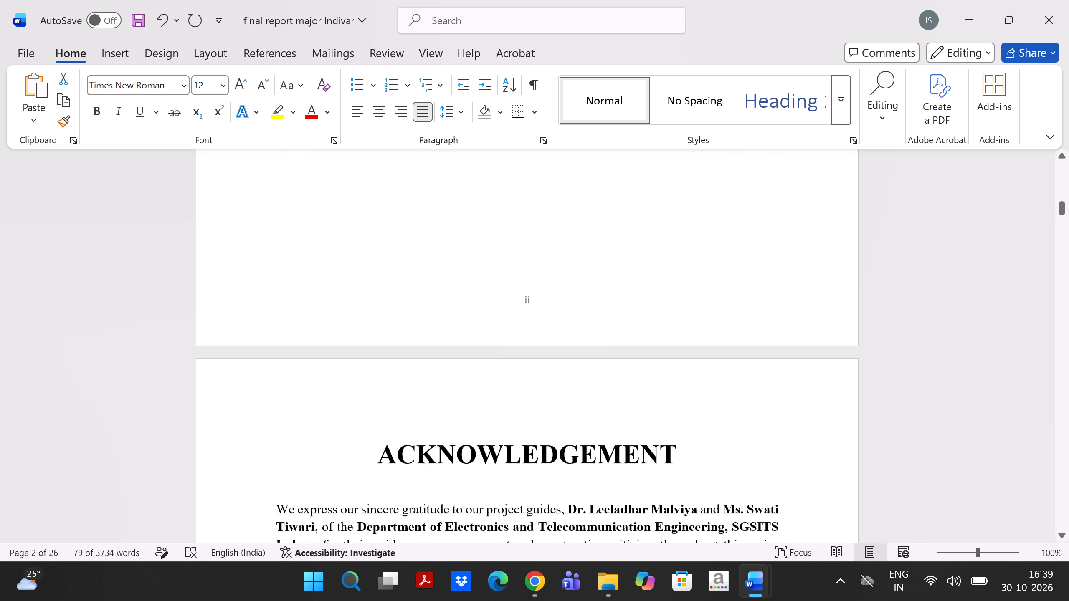
scroll(474, 409, down, 1)
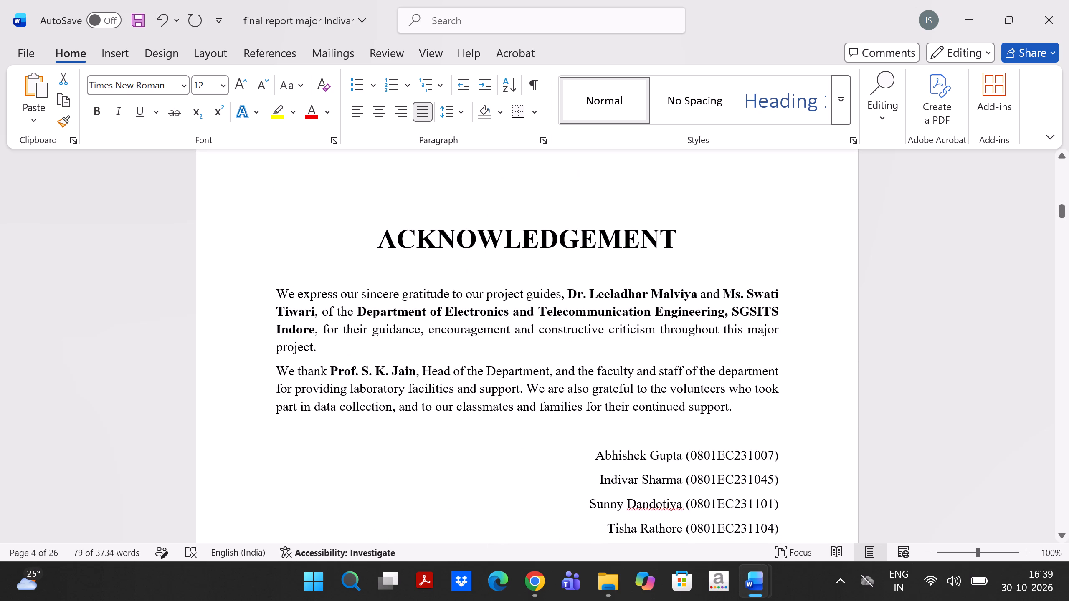
drag(277, 298, 750, 417)
scroll(750, 447, down, 1)
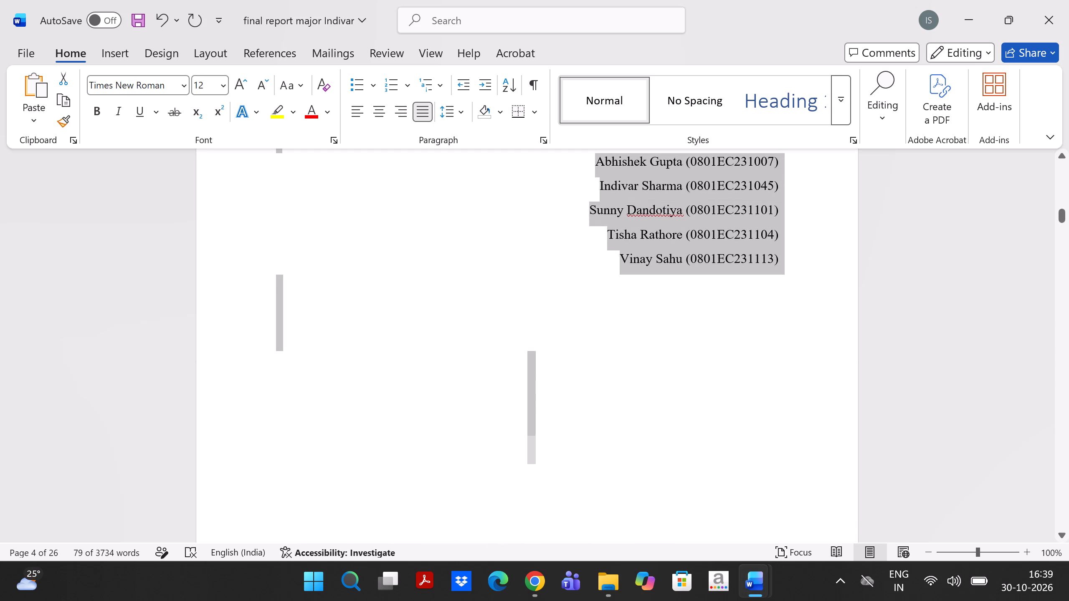
scroll(750, 417, down, 1)
drag(750, 417, 804, 275)
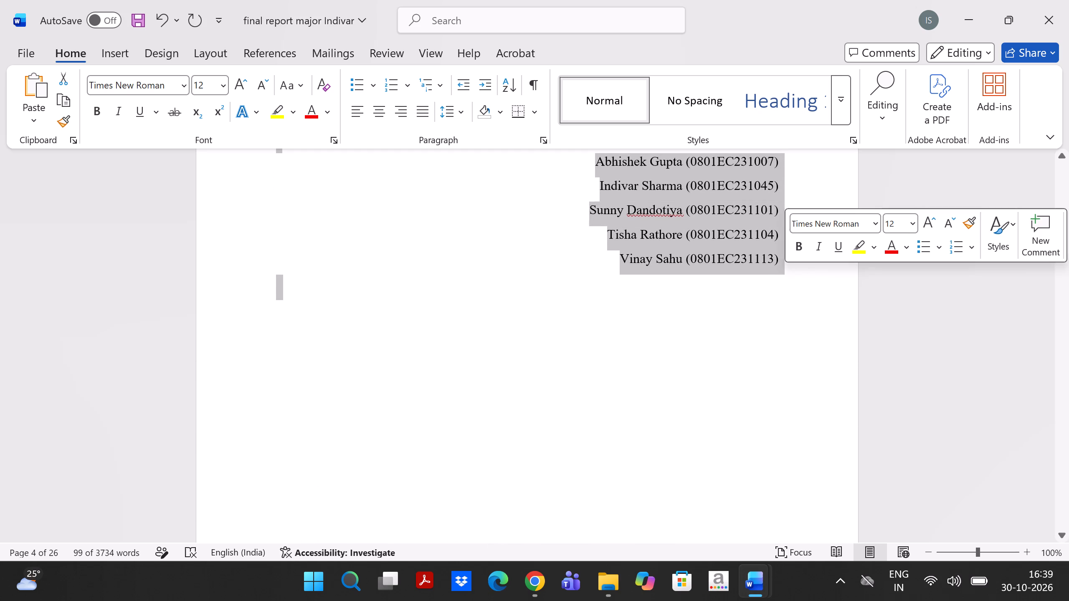
scroll(498, 327, up, 6)
scroll(498, 327, down, 1)
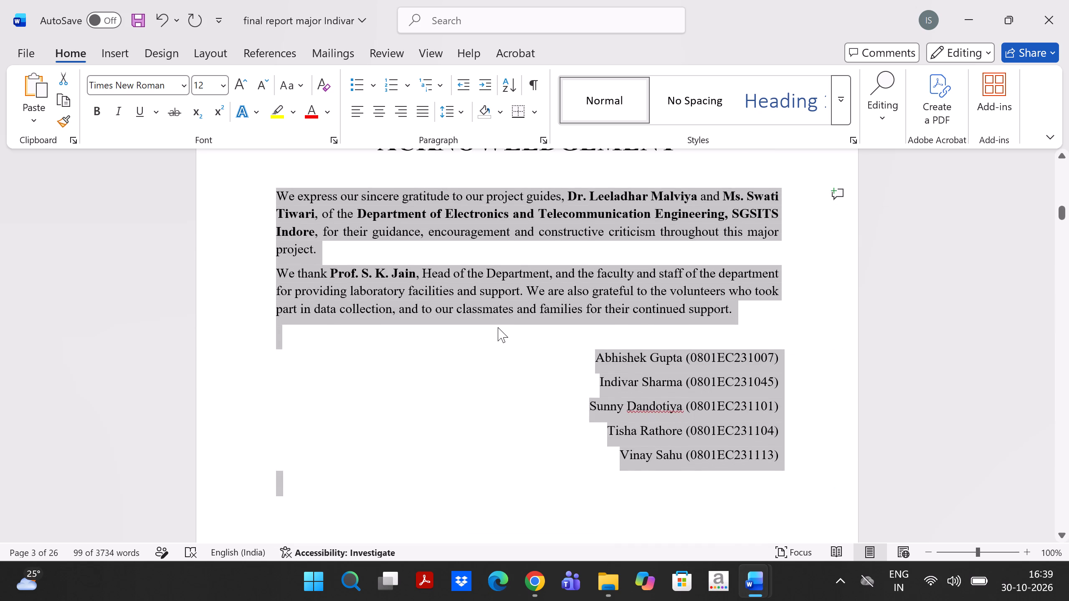
click(354, 245)
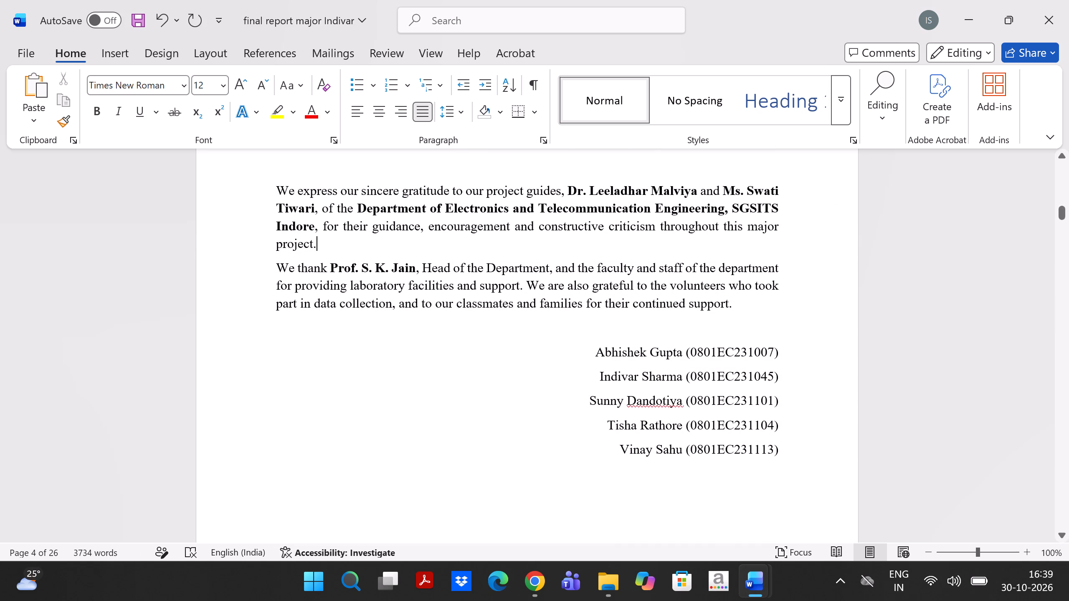
Change the first project guide's title in the Acknowledgement's opening sentence to "Prof.".
click(580, 189)
key(BackSpace)
key(shift+p)
key(Right)
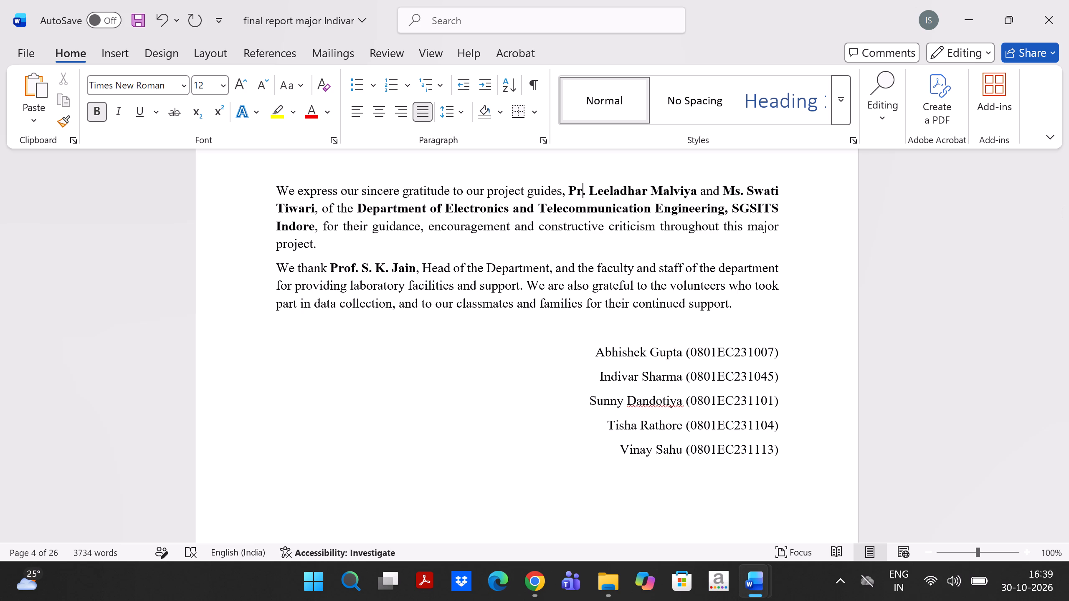
text(of)
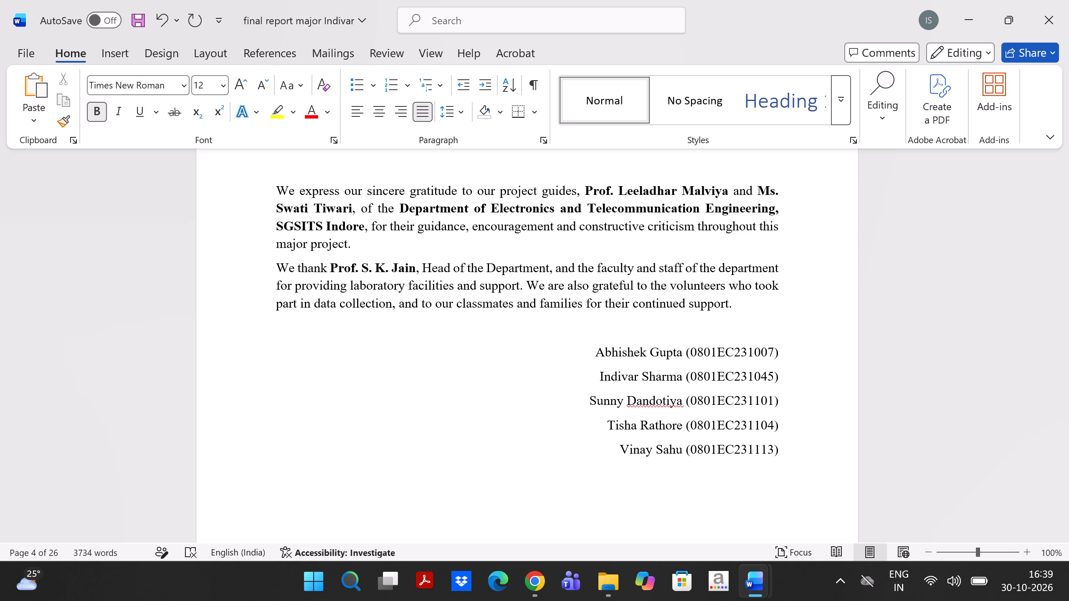
Replace the second project guide's title "Ms." in the Acknowledgement's opening sentence with "Prof.".
key(Right)
key(Right)
key(Right)
key(Right)
key(Right)
key(Right)
key(Right)
key(Right)
key(Right)
key(Right)
key(Right)
key(Right)
key(Right)
key(Right)
key(Right)
key(Right)
key(Right)
key(Right)
key(Right)
key(Right)
key(Right)
key(Right)
key(Right)
key(Right)
key(Right)
key(Right)
key(BackSpace)
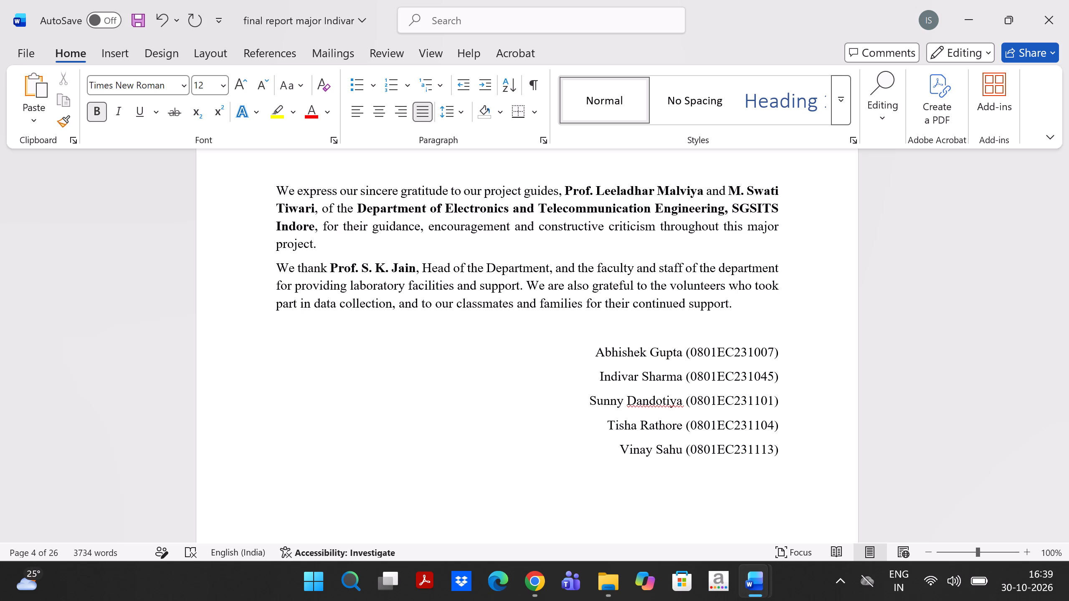
key(BackSpace)
text(Prof)
Save the report document.
scroll(580, 189, up, 1)
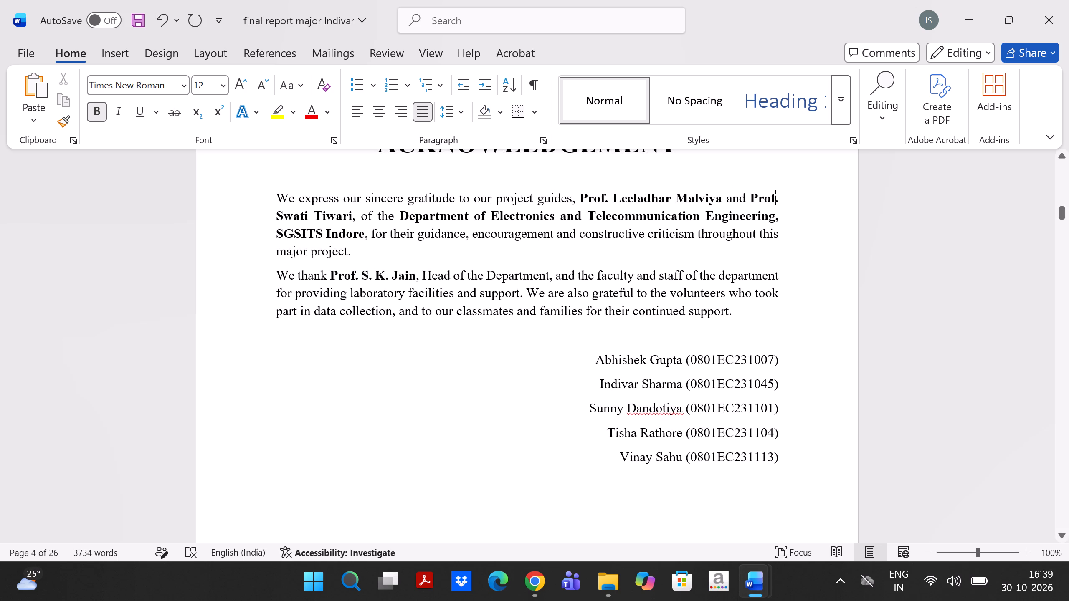
key(ctrl+s)
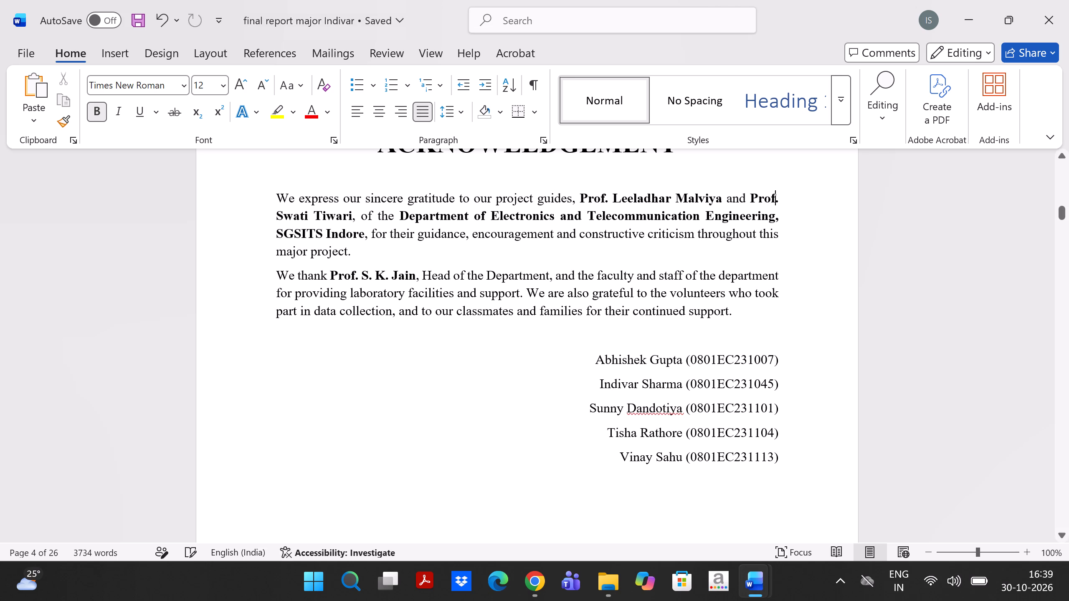
Check the font size of the Abstract paragraph and of the table of contents entries.
scroll(502, 326, down, 2)
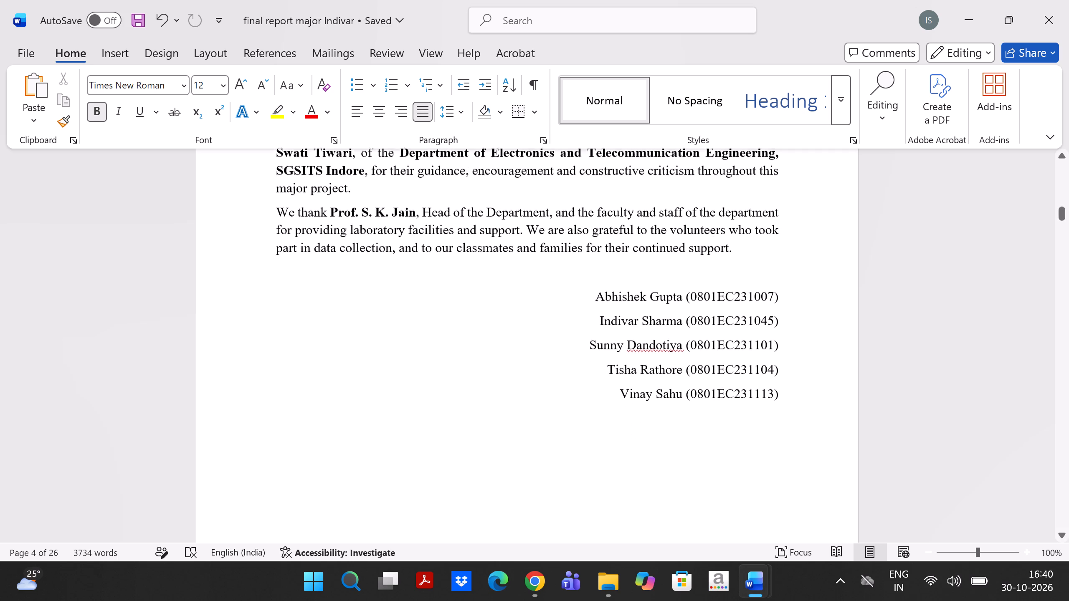
scroll(502, 326, down, 3)
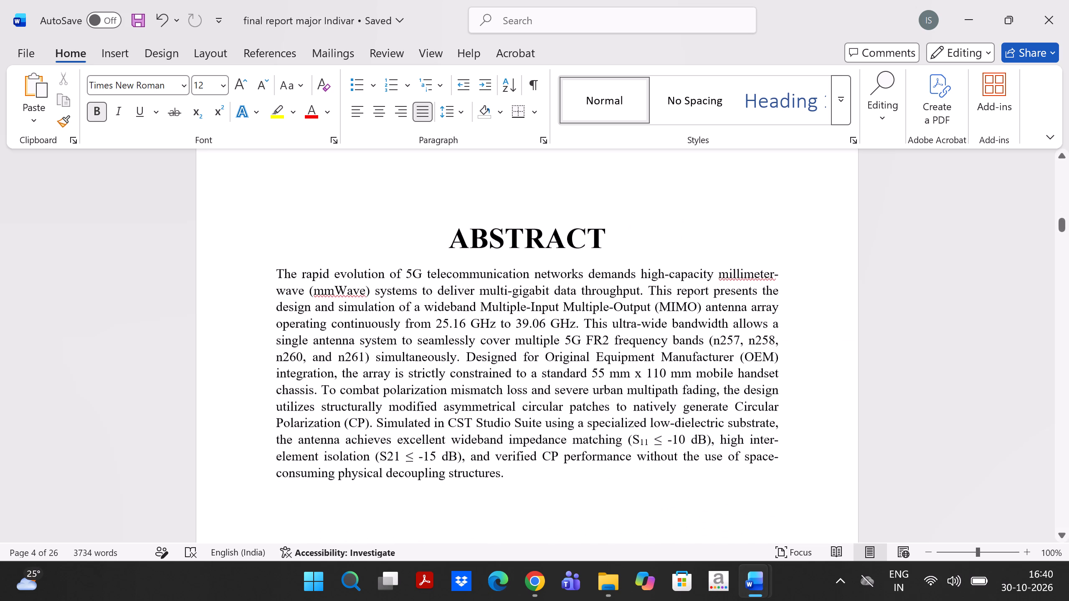
scroll(502, 326, down, 1)
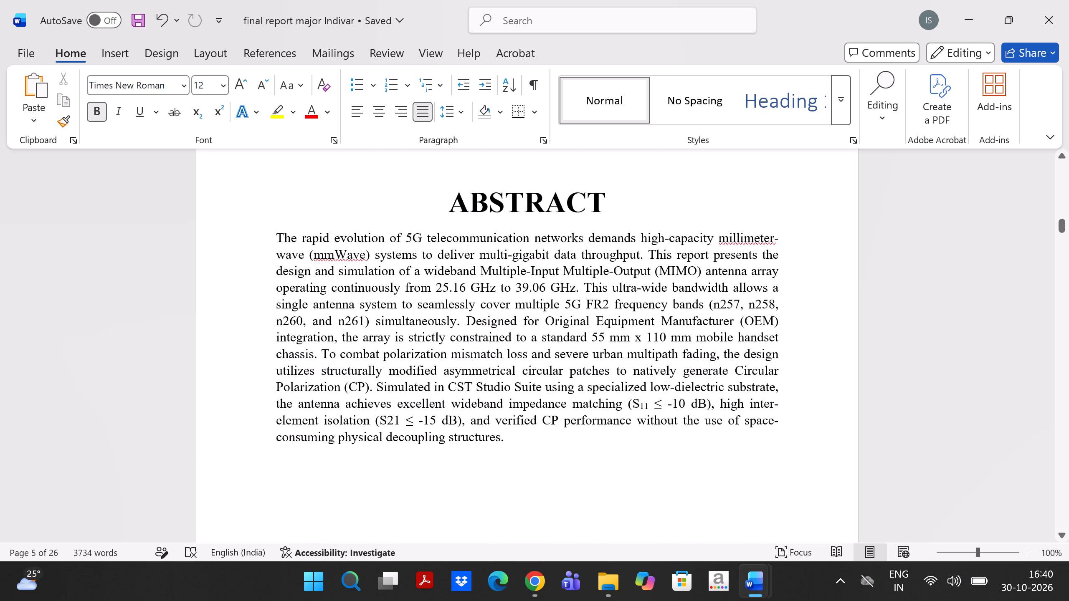
scroll(502, 326, down, 1)
drag(274, 179, 491, 336)
click(503, 382)
scroll(503, 382, down, 6)
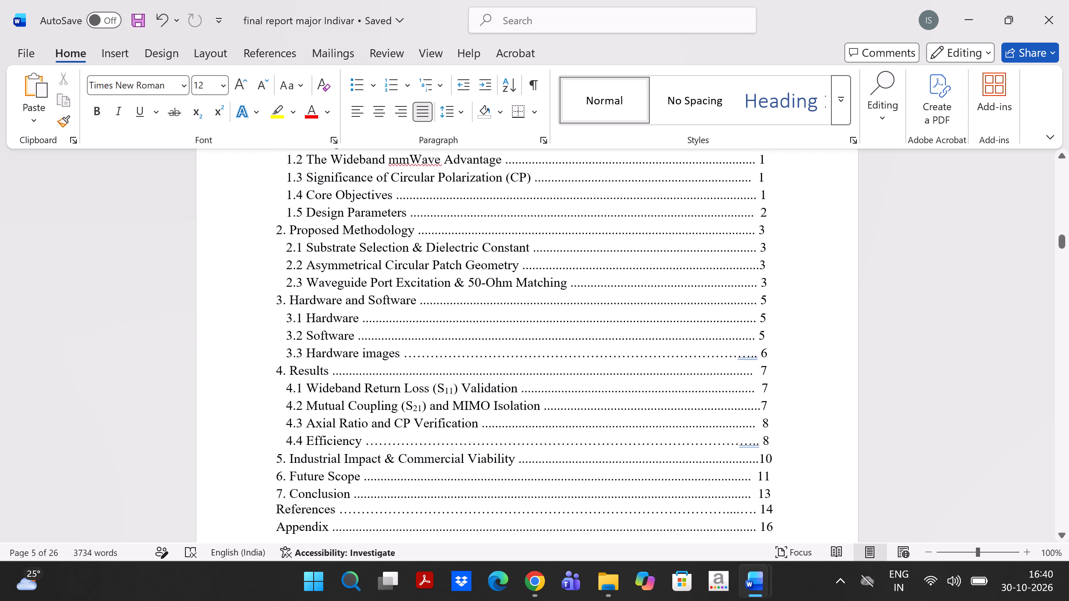
drag(306, 379, 323, 394)
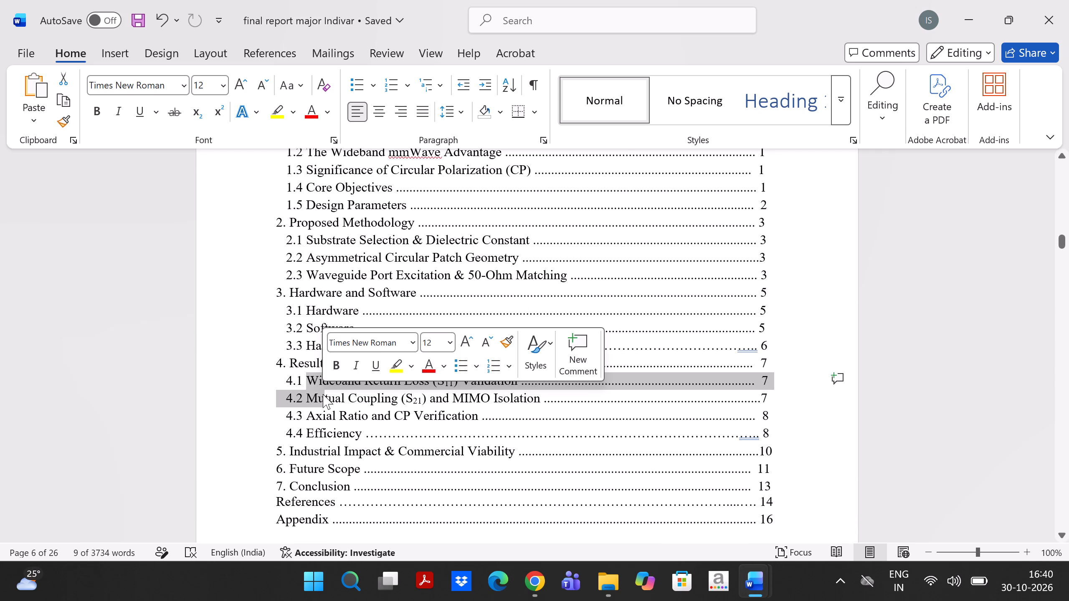
scroll(383, 490, down, 3)
Check the font size of the List of Abbreviations entries, undoing the accidental text move among them.
double_click(383, 490)
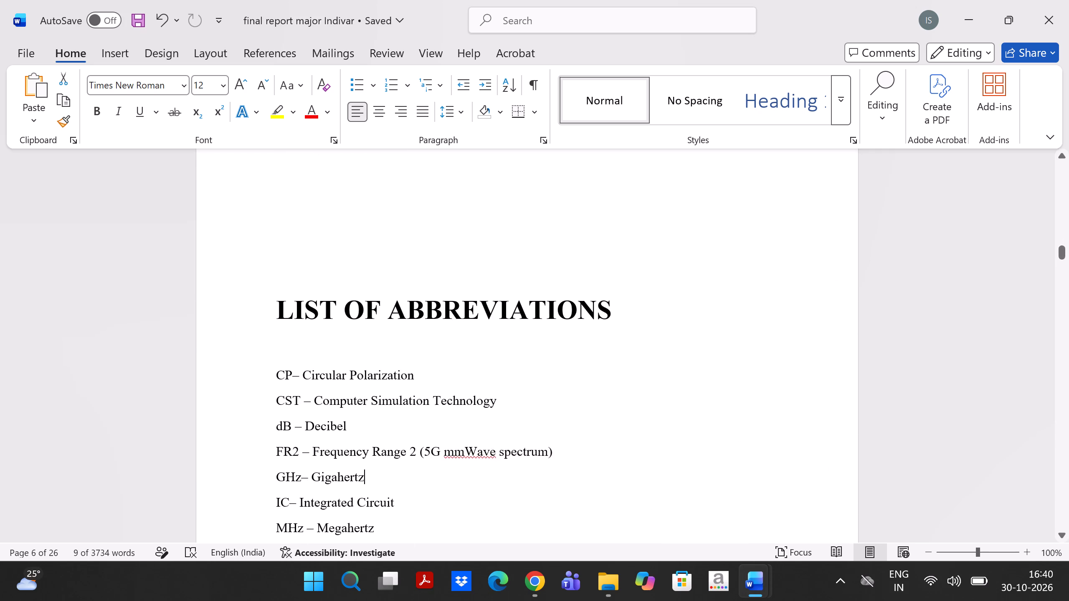
drag(383, 490, 314, 454)
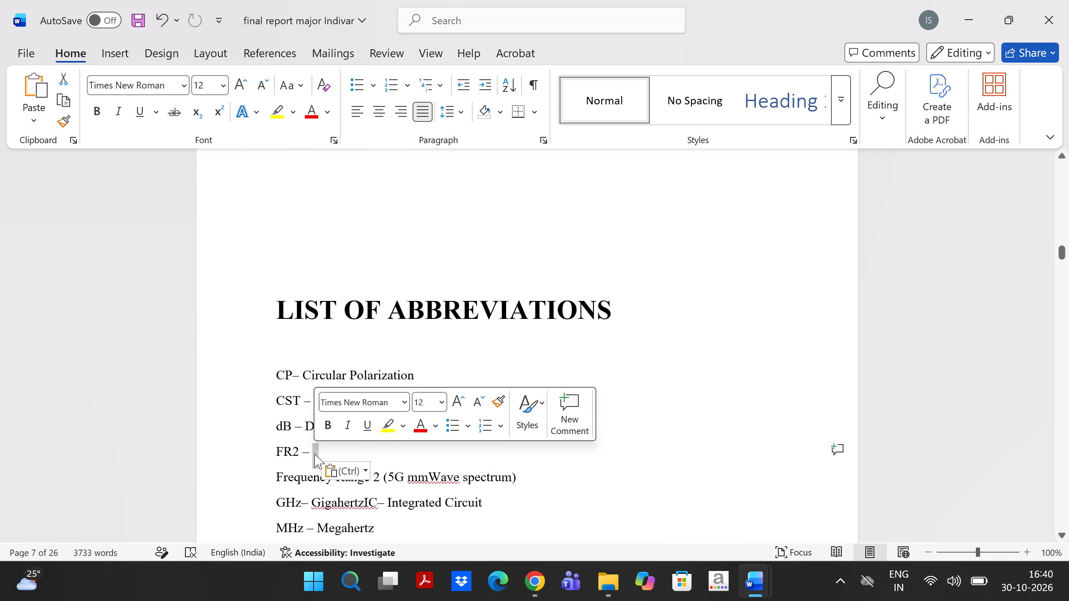
key(ctrl+z)
scroll(385, 523, down, 1)
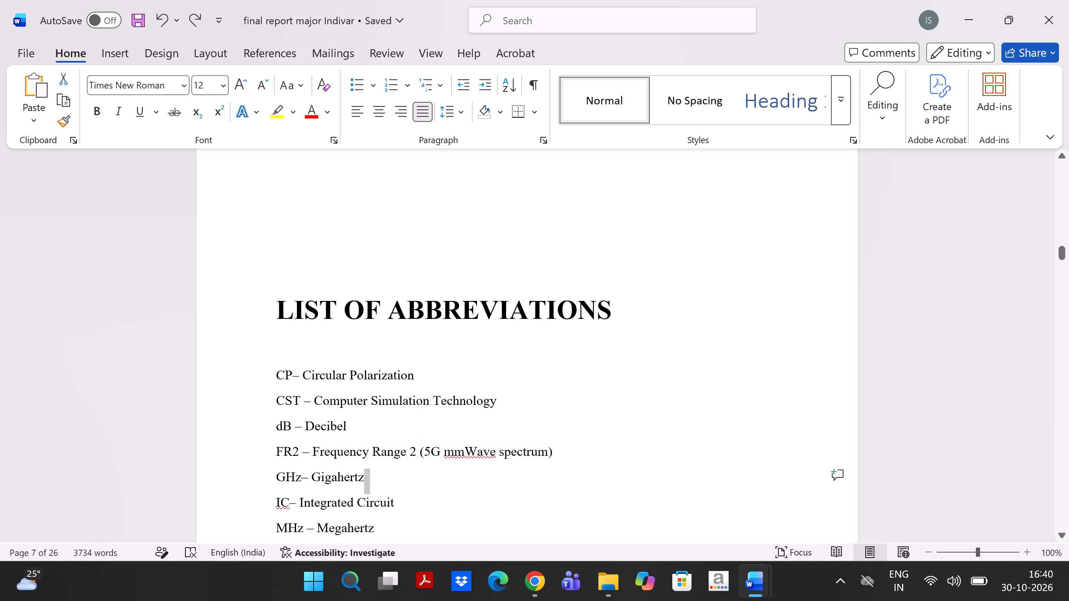
scroll(385, 523, down, 1)
drag(385, 523, 419, 531)
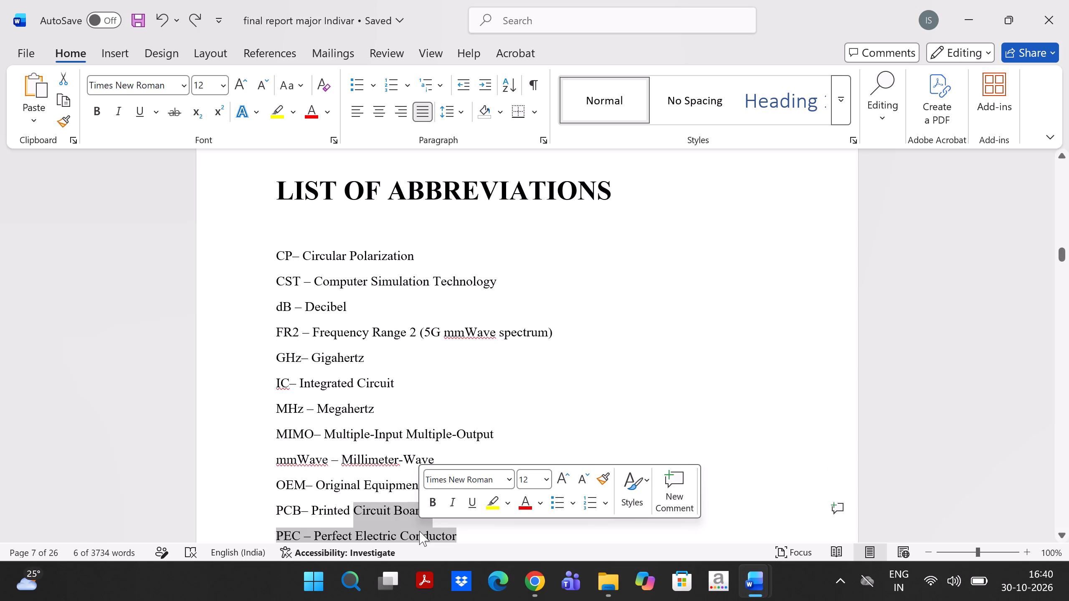
Set the font size of all List of Figures entries, Figure 2.1 to Figure 4.3, to 12.
scroll(419, 531, down, 4)
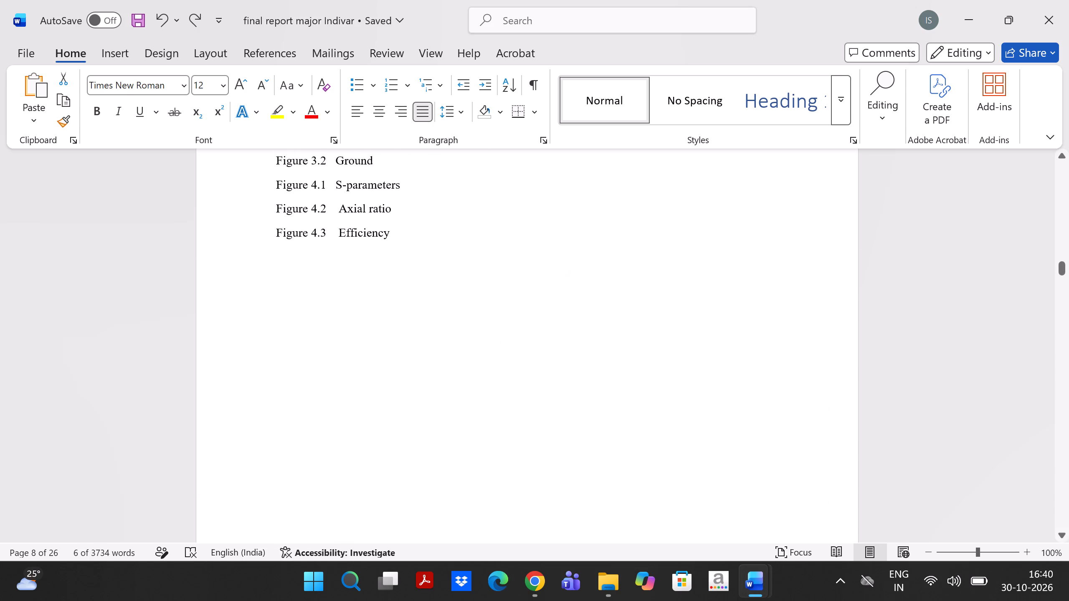
drag(419, 269, 323, 217)
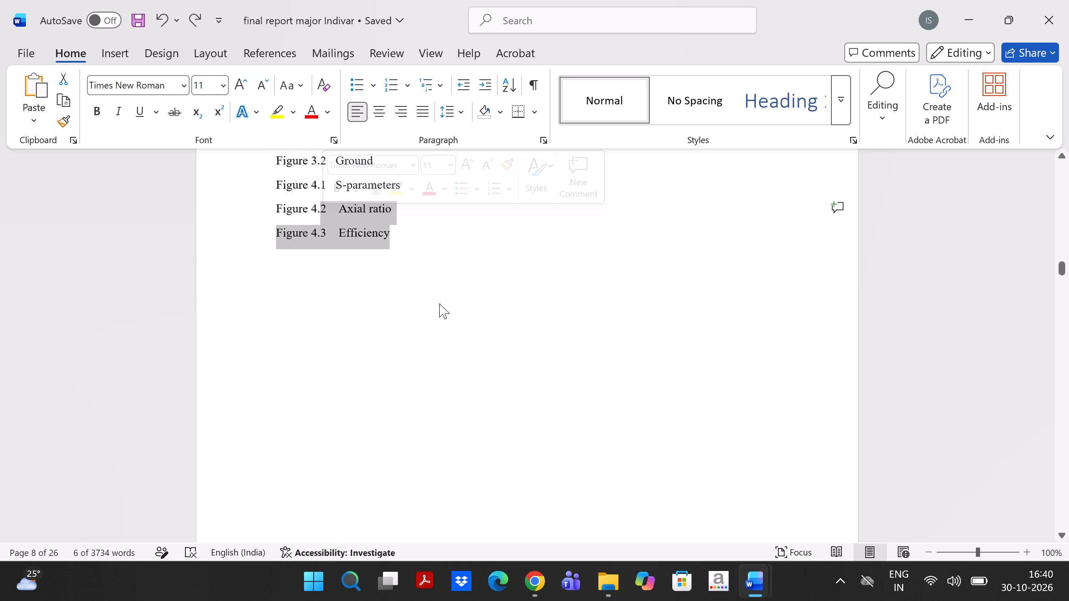
scroll(439, 303, up, 1)
drag(274, 338, 317, 379)
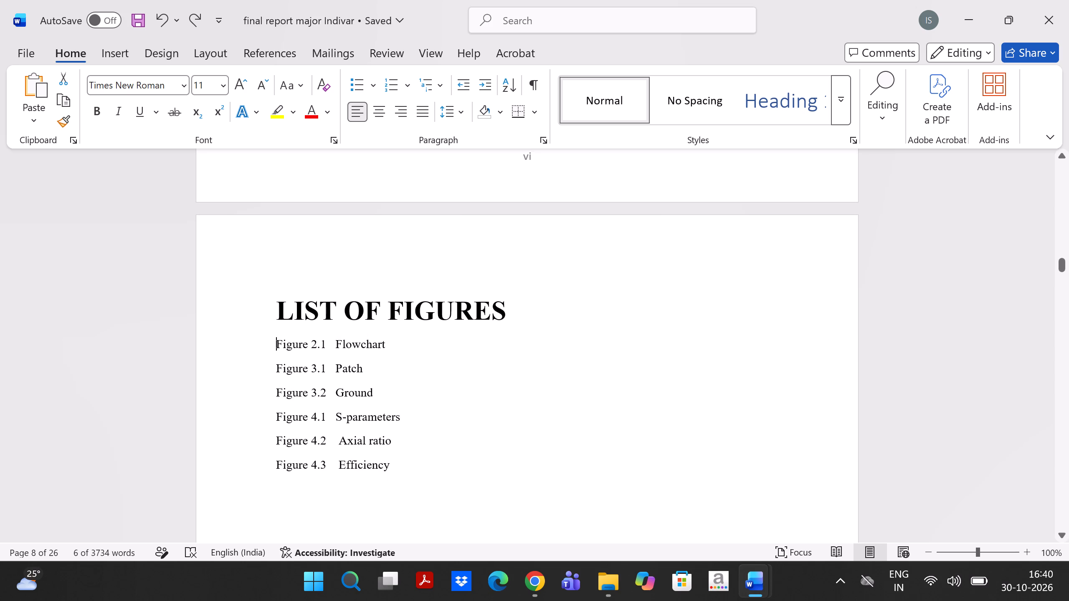
drag(317, 379, 383, 470)
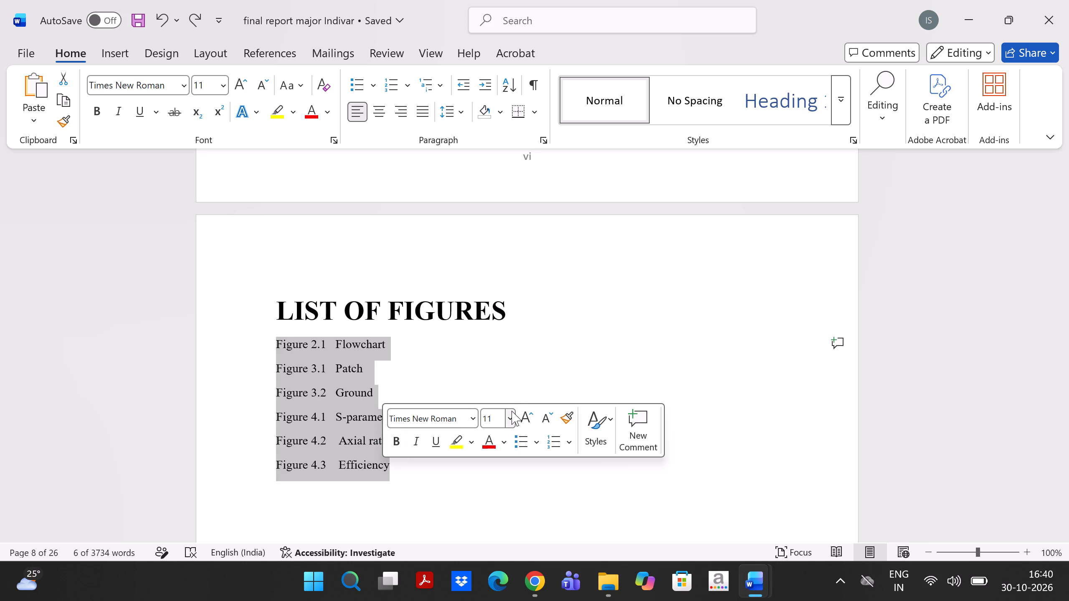
click(512, 411)
click(502, 175)
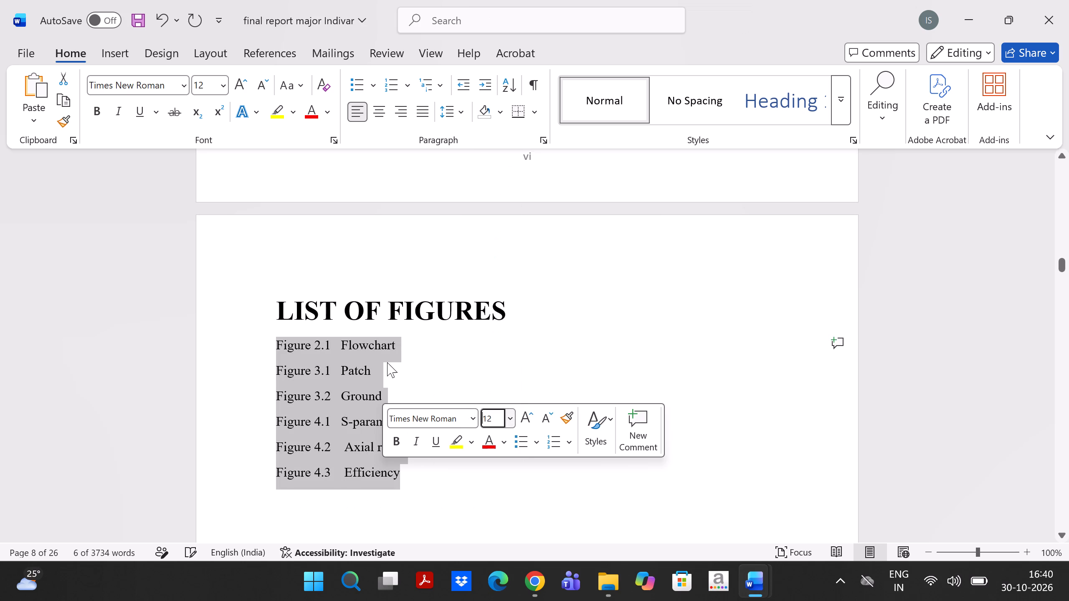
click(411, 375)
Check the font size of the Chapter 1 introduction text and of the Design Parameters bullets.
scroll(411, 375, down, 5)
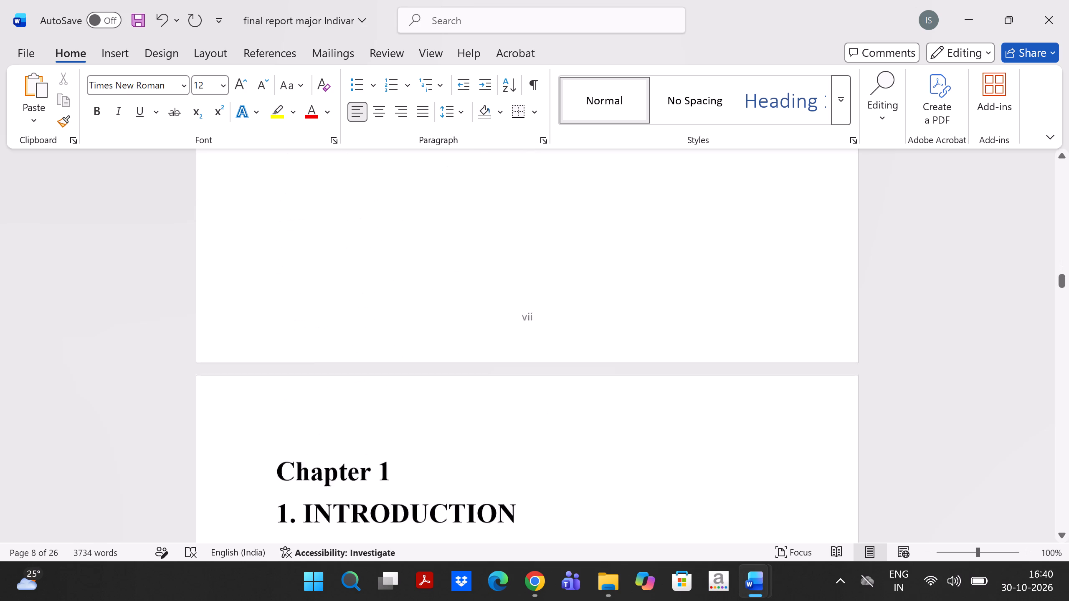
scroll(411, 375, down, 1)
right_click(411, 375)
click(276, 319)
drag(276, 319, 379, 348)
scroll(379, 348, down, 4)
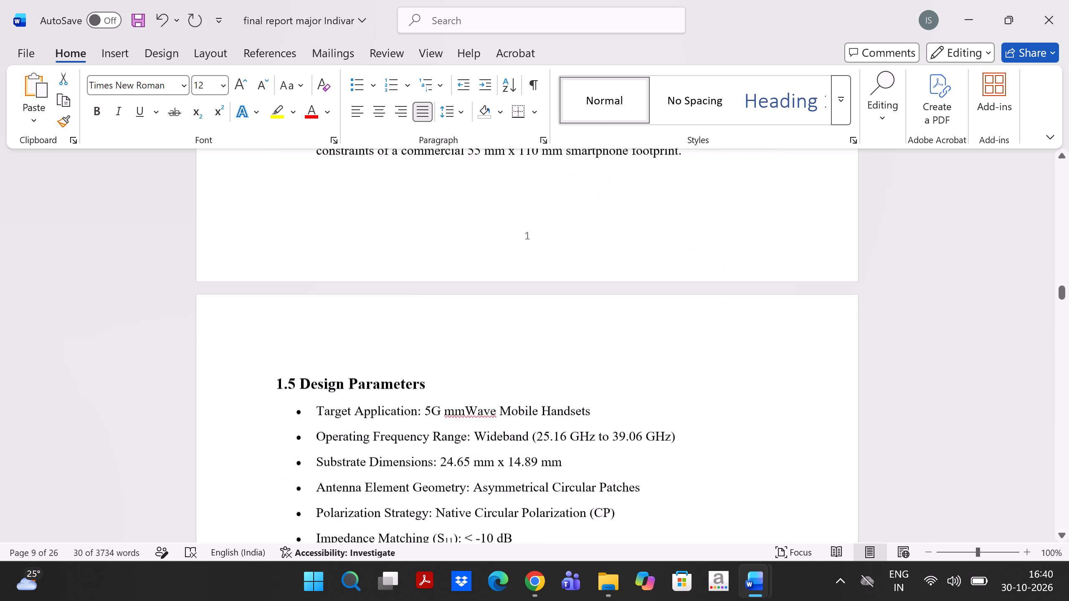
scroll(379, 348, down, 1)
drag(311, 350, 423, 397)
Check the font size of the Chapter 2 sections and of the Substrate Material paragraph in Chapter 3.
scroll(423, 397, down, 1)
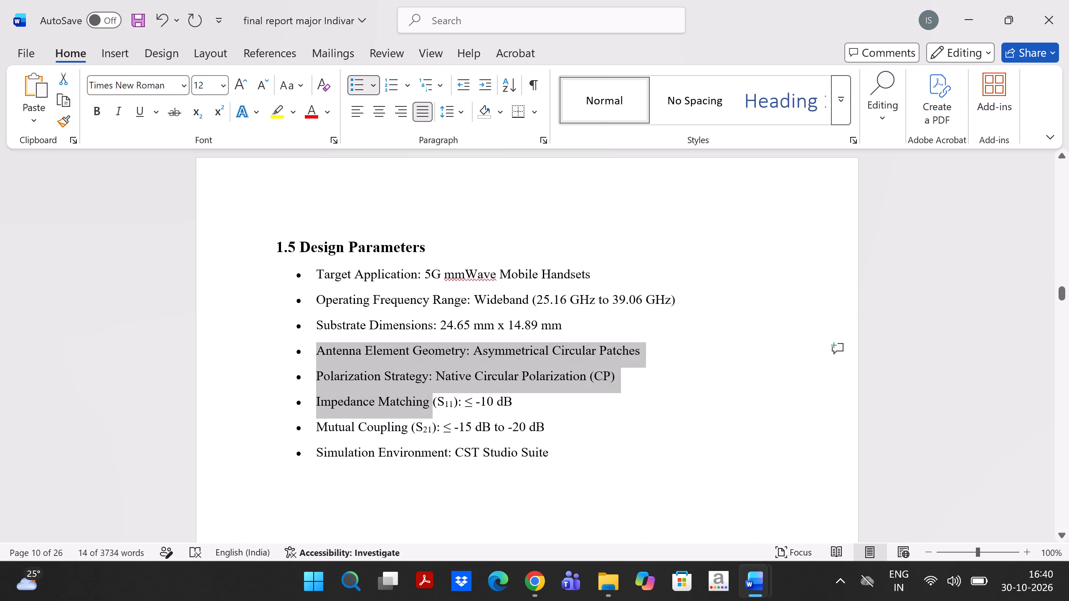
scroll(423, 397, down, 3)
drag(306, 221, 507, 470)
scroll(507, 470, down, 3)
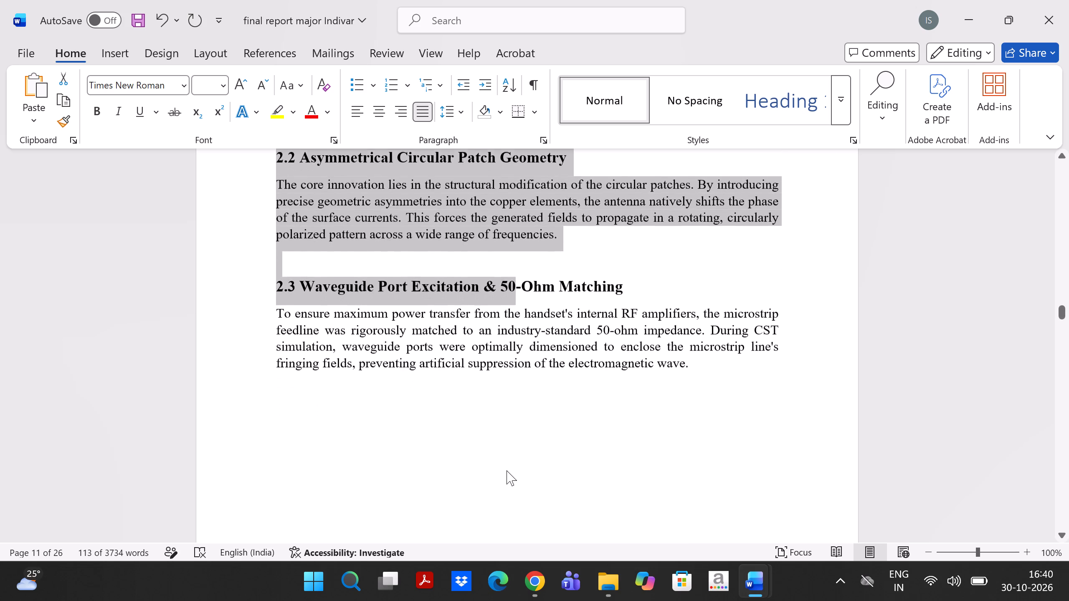
scroll(507, 470, down, 4)
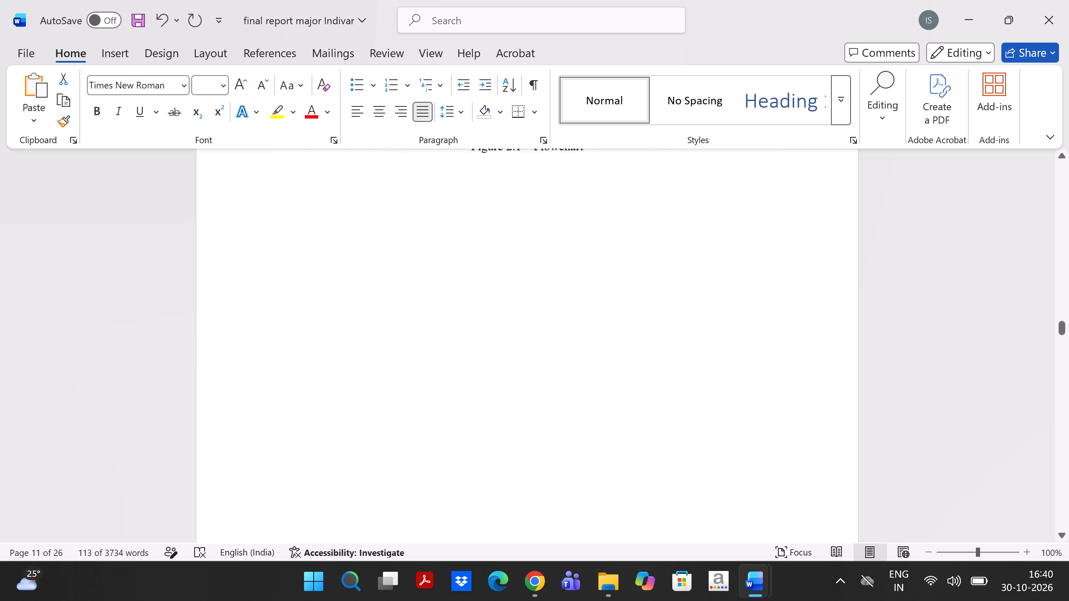
scroll(507, 470, down, 2)
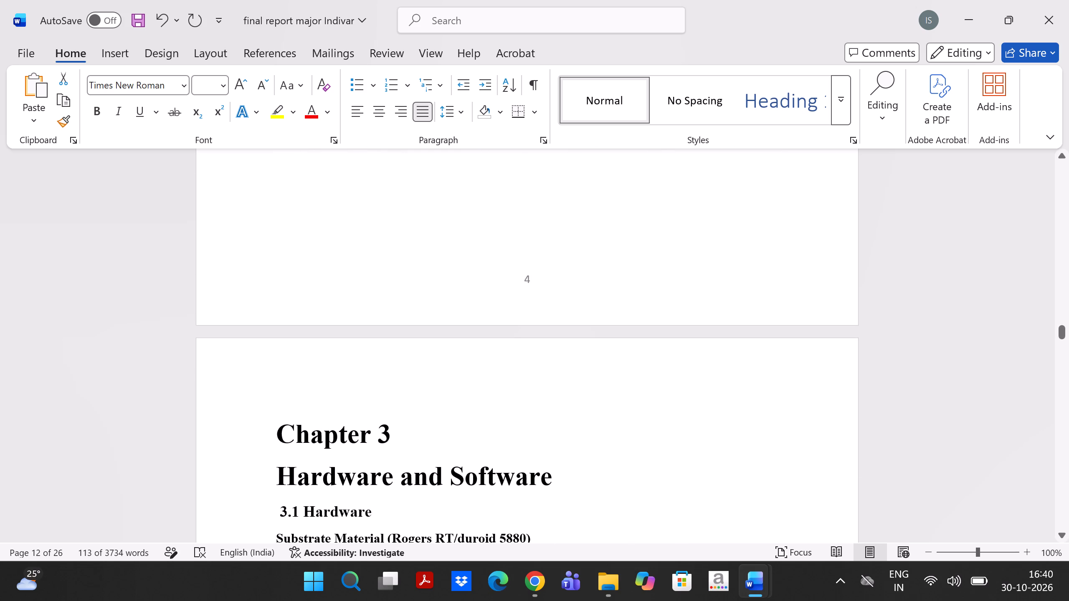
scroll(288, 509, down, 1)
drag(258, 435, 282, 436)
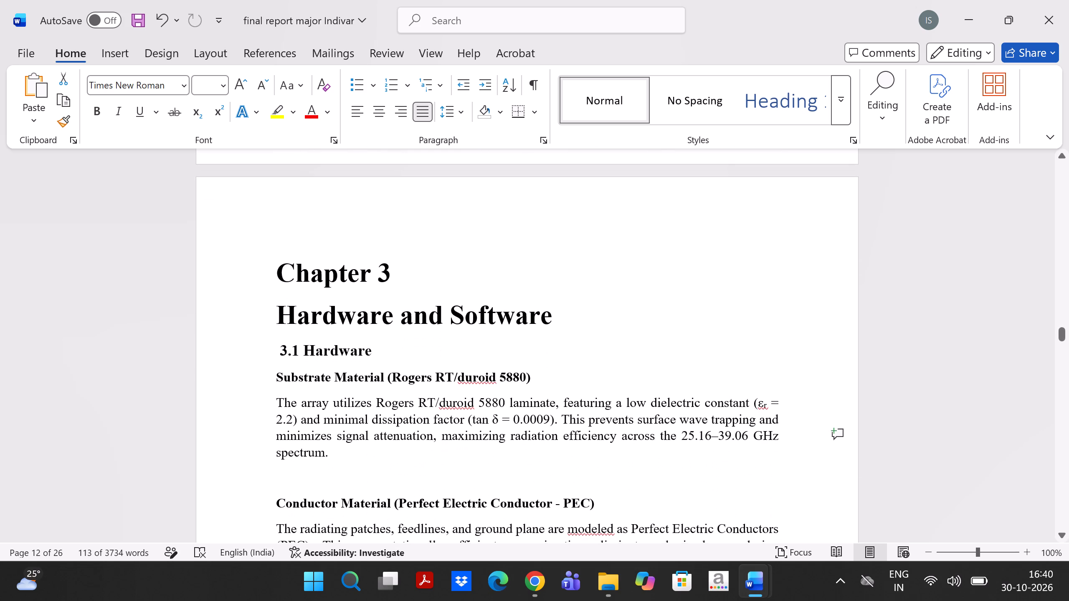
drag(282, 436, 351, 441)
click(397, 469)
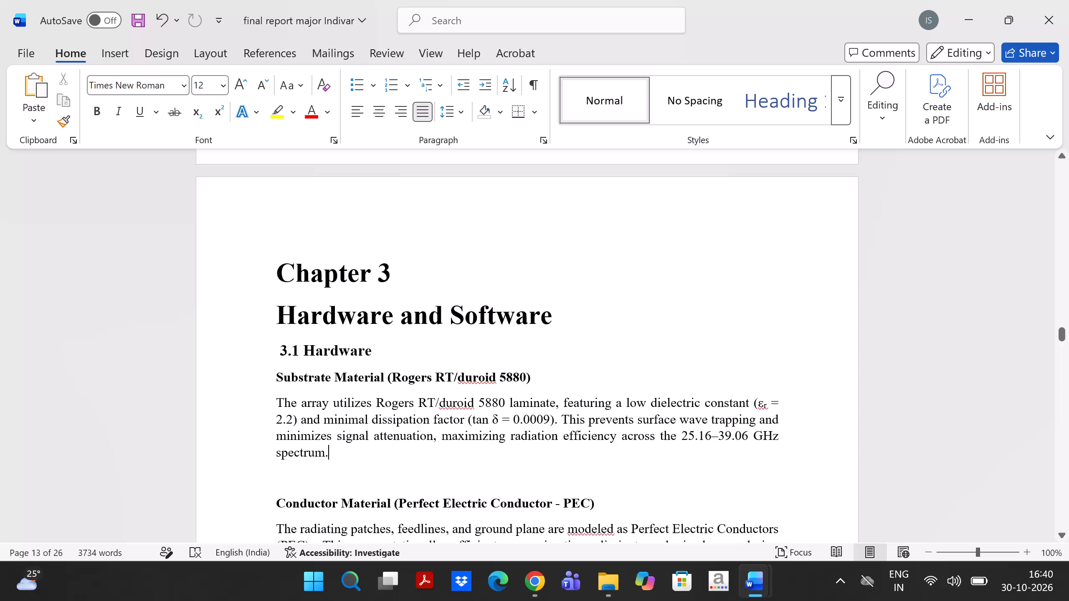
Print the report to a PDF document on the Desktop named "Final major project report".
click(23, 58)
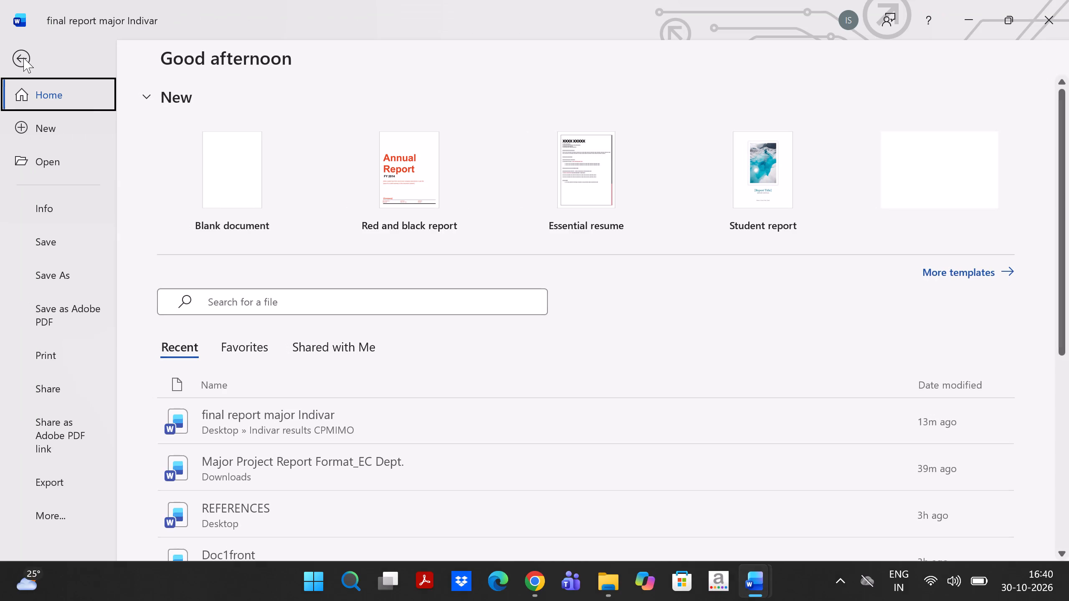
click(46, 363)
click(196, 119)
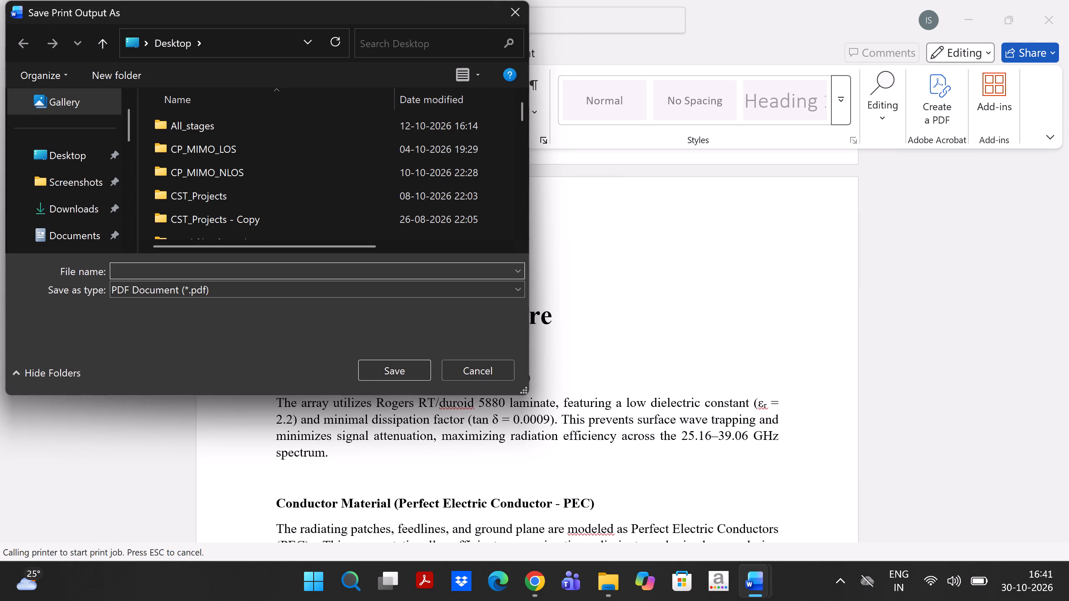
text(Final major pro)
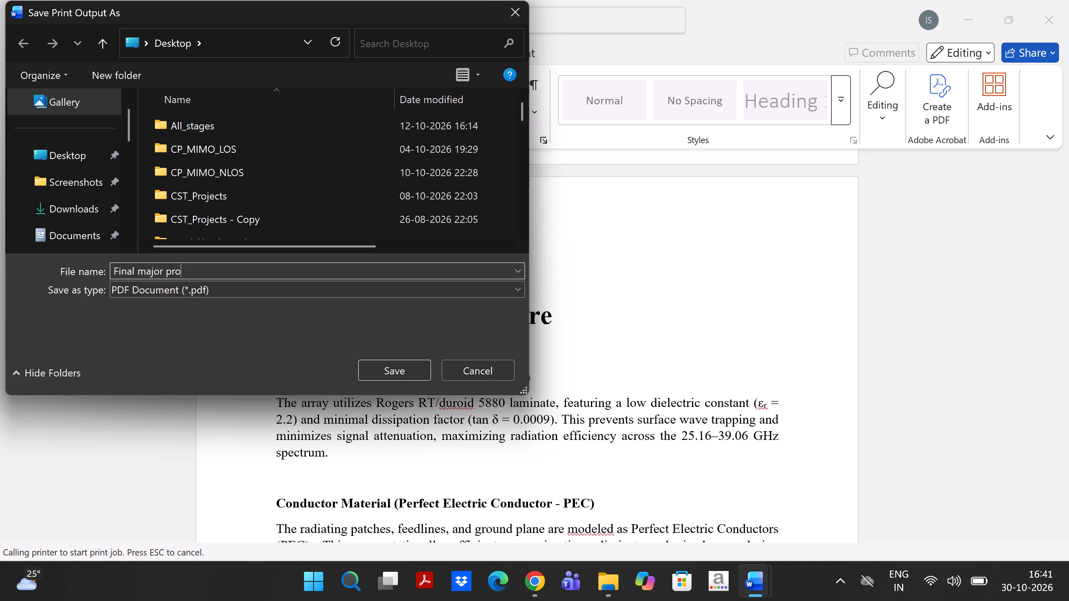
text(jecgt)
key(space)
key(BackSpace)
key(BackSpace)
key(BackSpace)
text(t report)
key(Return)
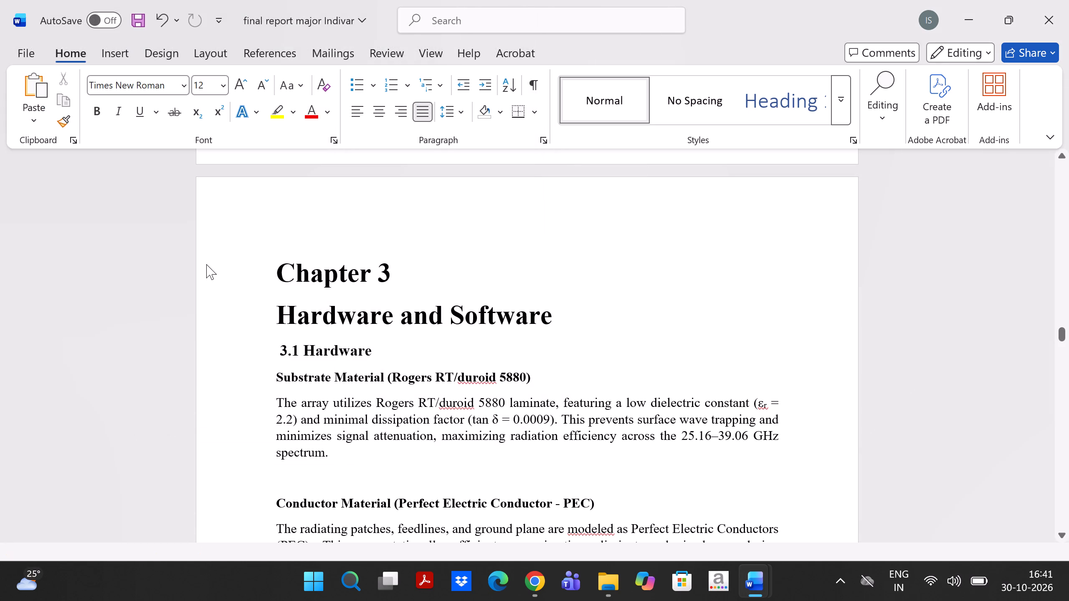
Refresh the desktop and move the "Final major project report" PDF to the desktop's upper-right corner.
right_click(880, 344)
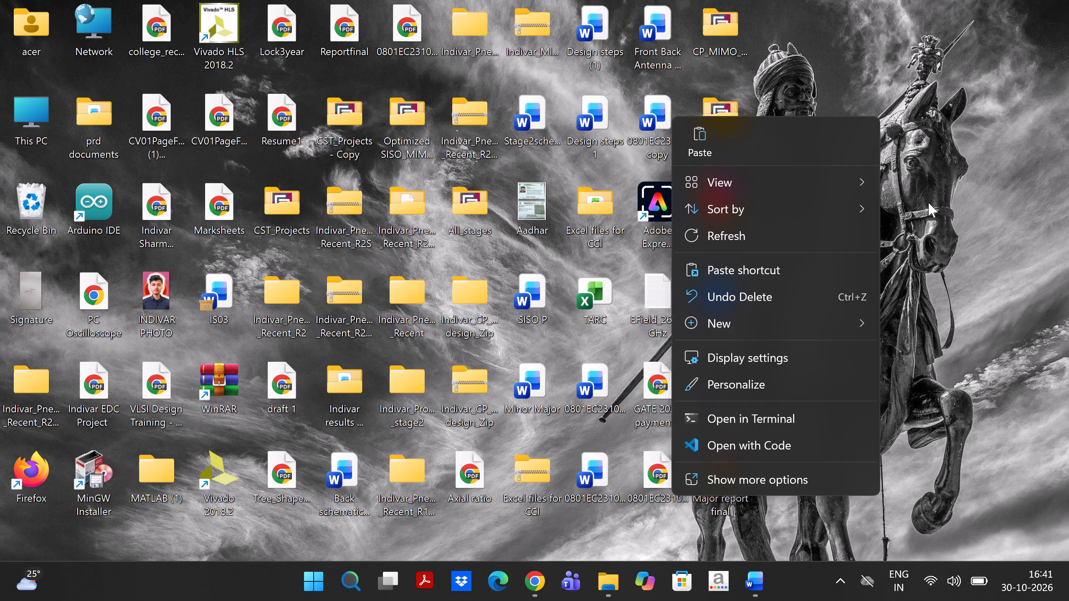
click(713, 236)
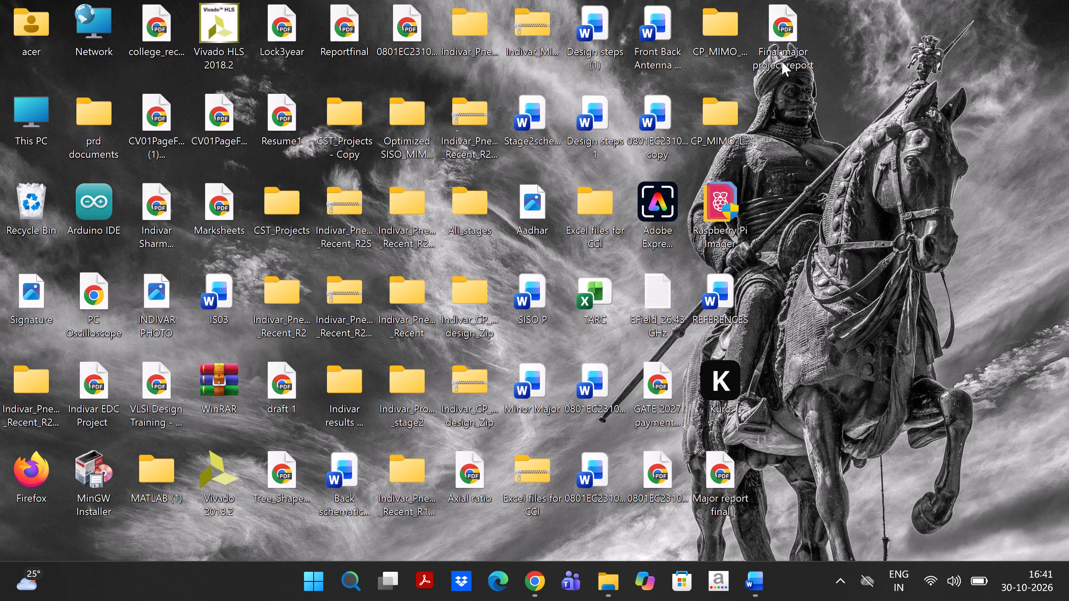
drag(792, 43, 1013, 63)
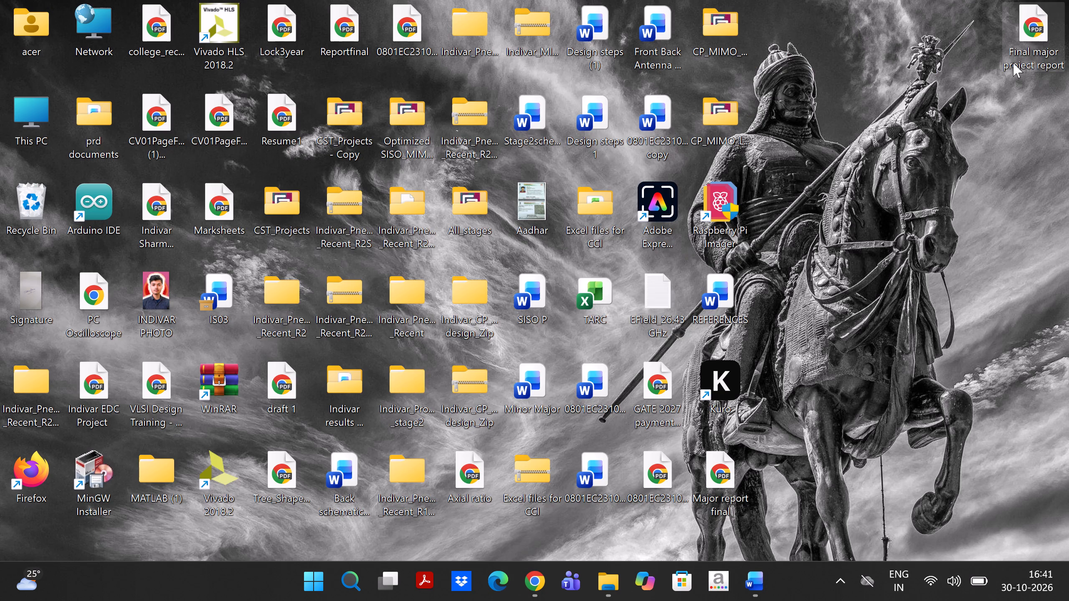
Open the "Final major project report" PDF in Chrome and review its cover page and the start of the Recommendation page.
double_click(1044, 28)
scroll(567, 350, down, 2)
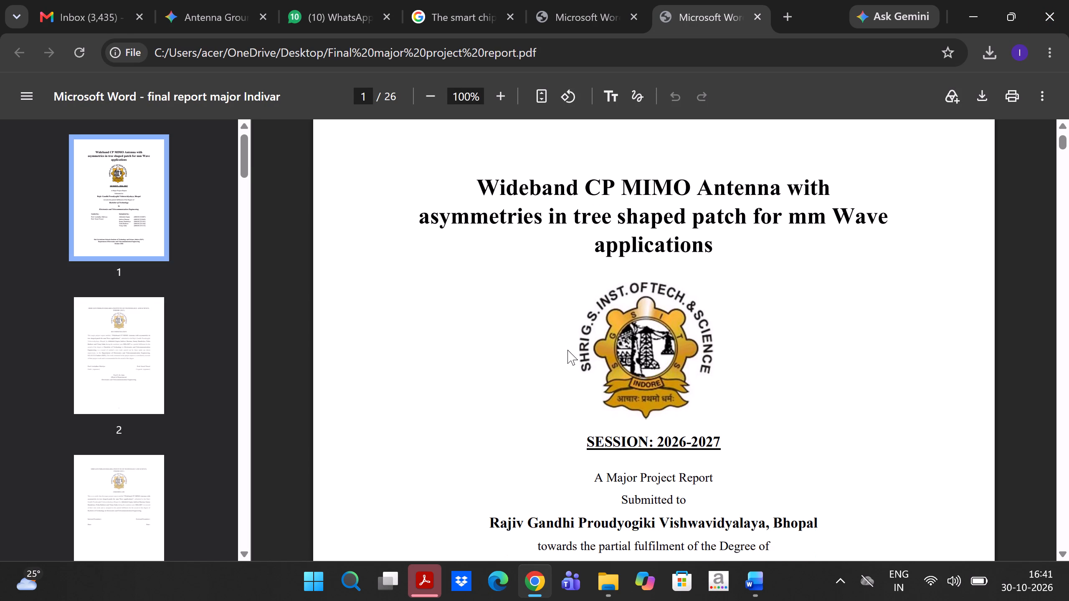
scroll(567, 350, down, 3)
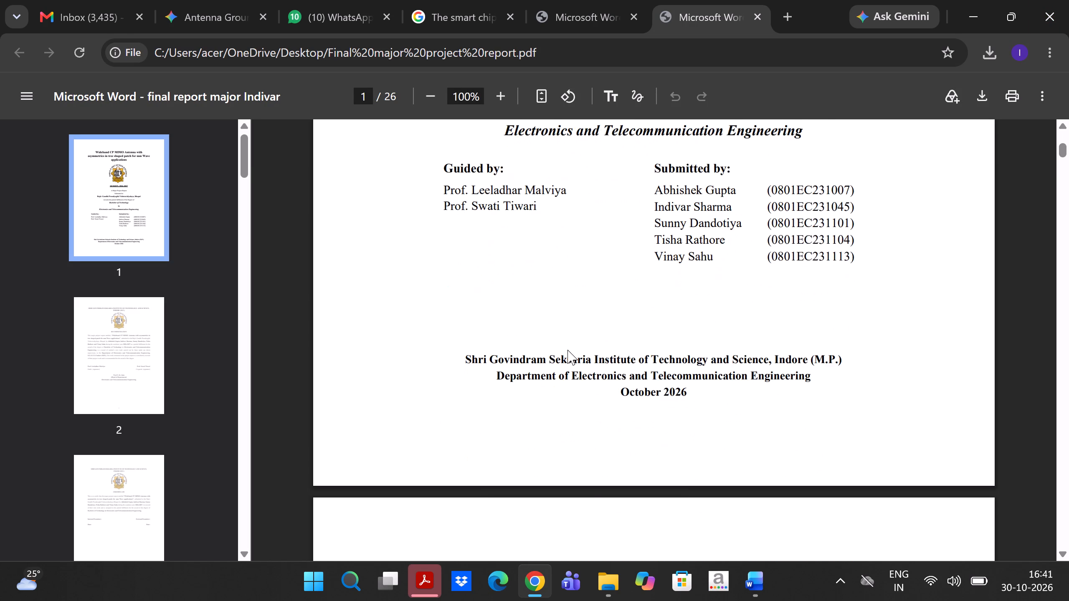
scroll(567, 350, down, 2)
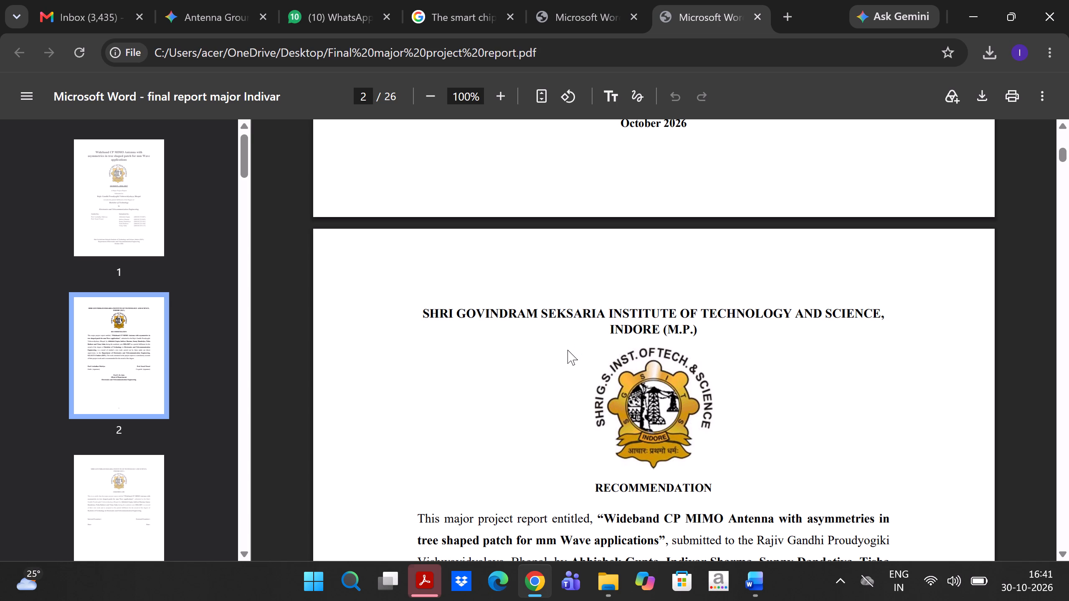
scroll(567, 350, up, 4)
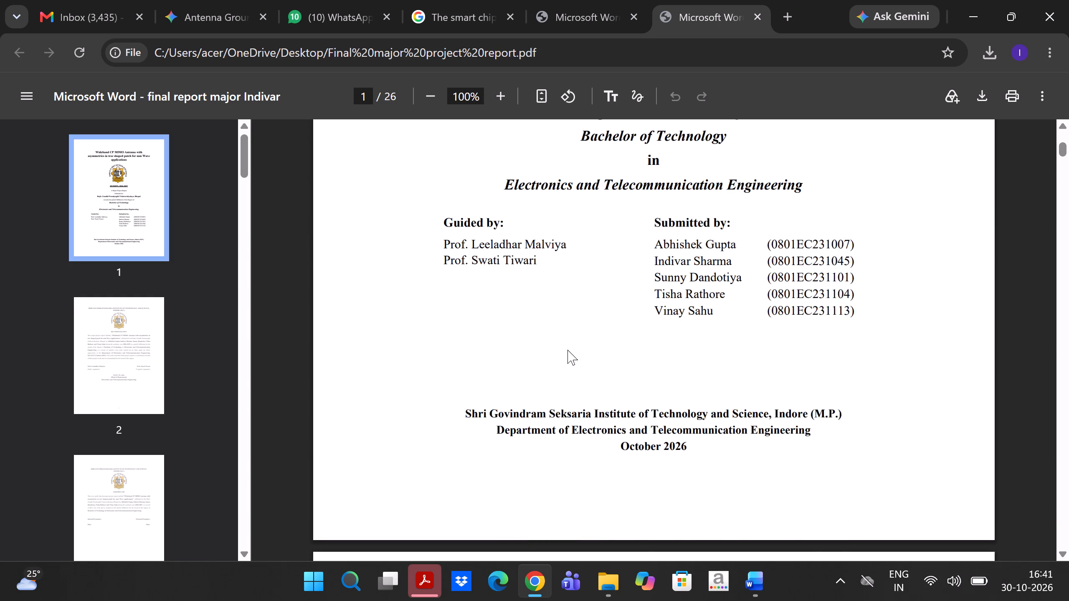
scroll(567, 350, up, 2)
scroll(567, 350, down, 3)
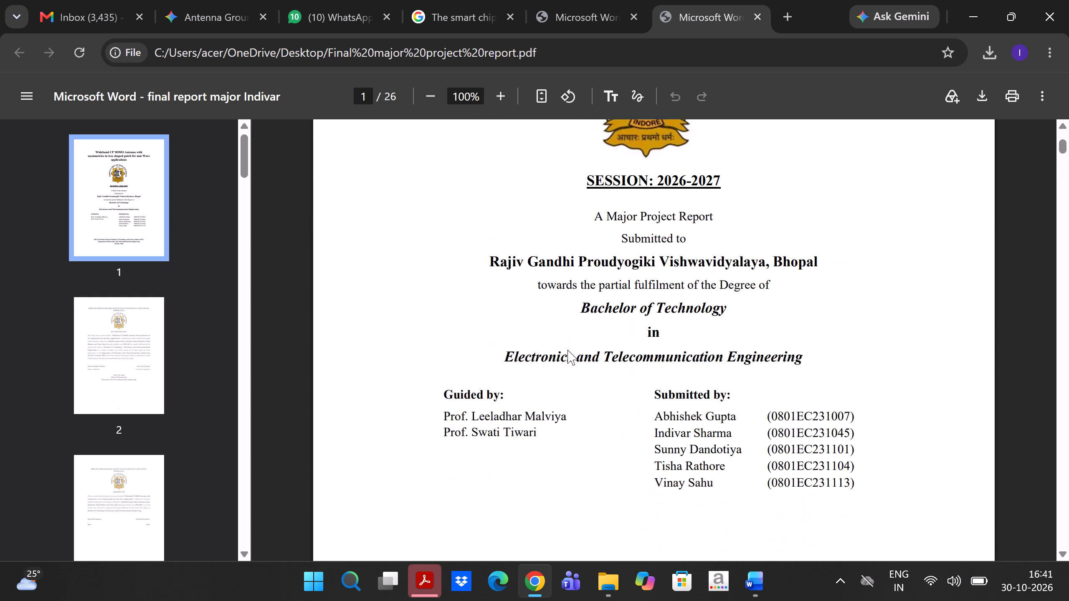
scroll(567, 350, down, 2)
click(567, 350)
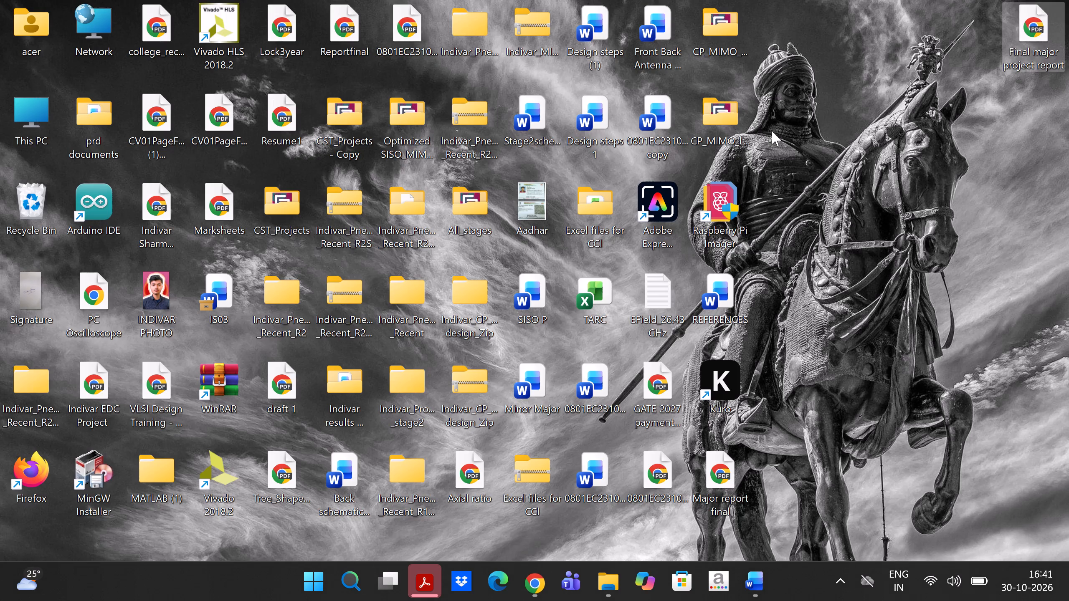
Copy the "Final major project report" PDF file from the desktop.
click(980, 200)
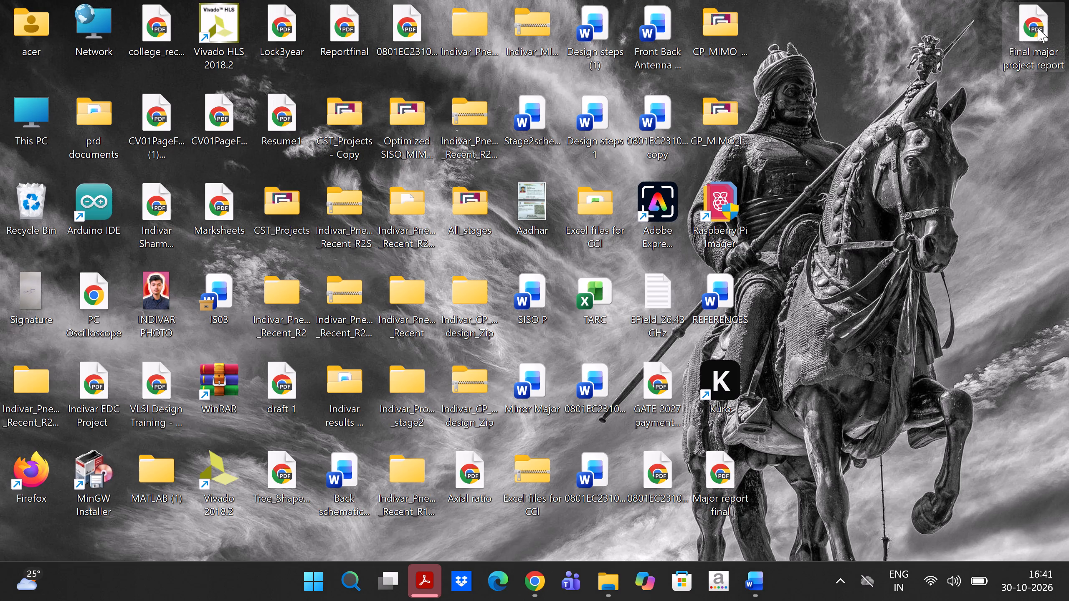
right_click(1038, 28)
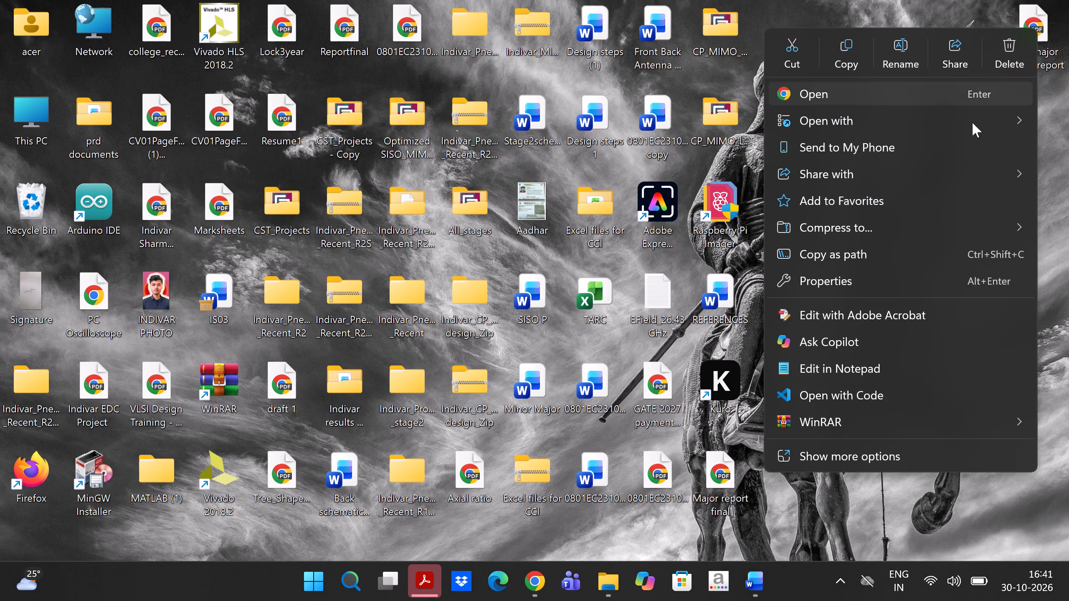
click(851, 45)
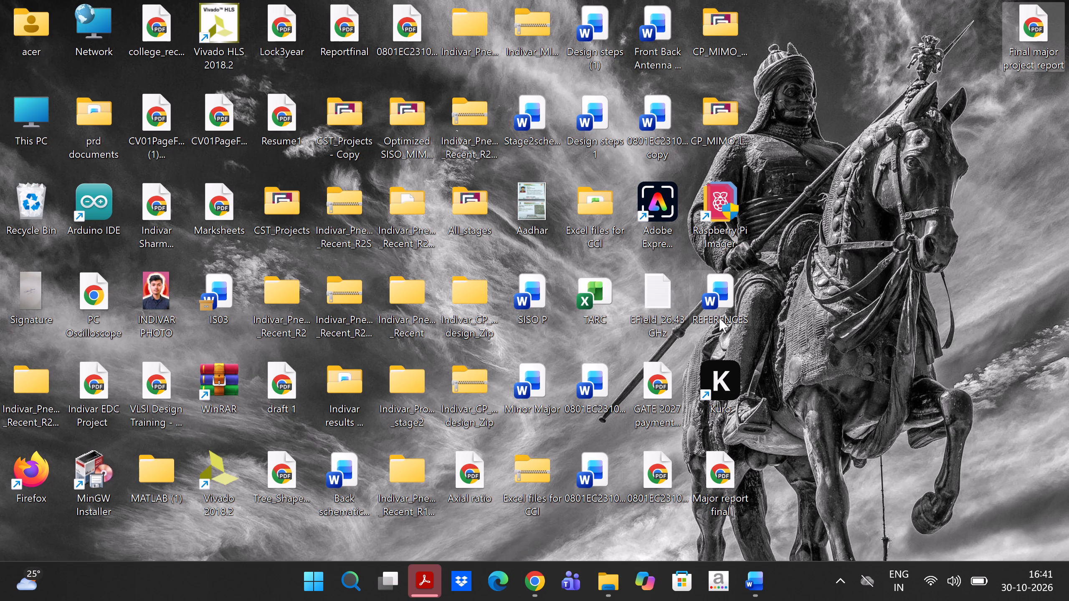
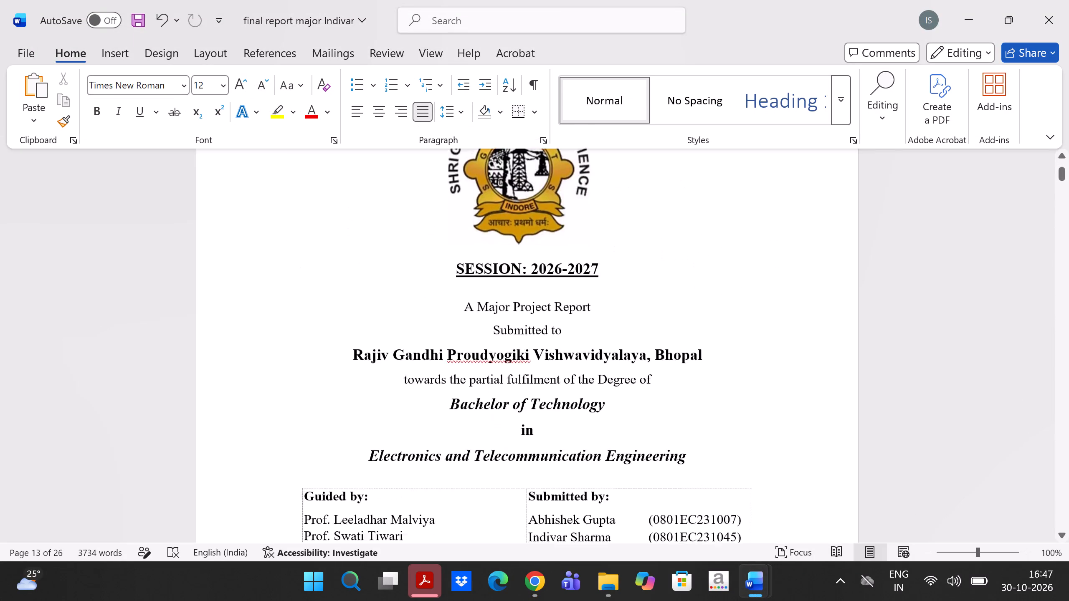
Copy the whole List of Abbreviations, from its heading through the VSWR entry, in the report.
scroll(283, 359, down, 6)
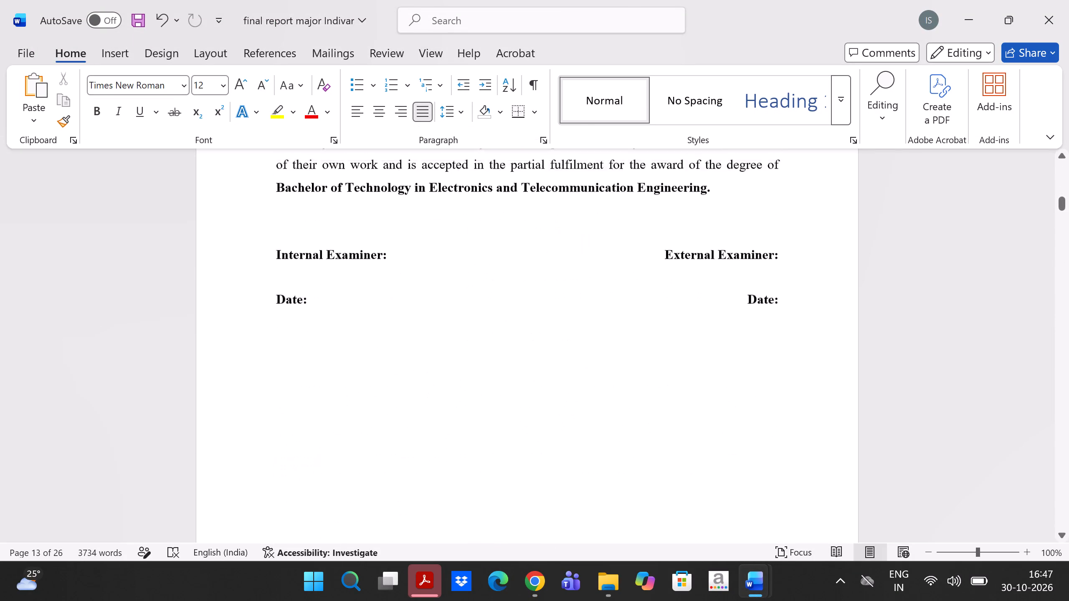
scroll(283, 359, down, 6)
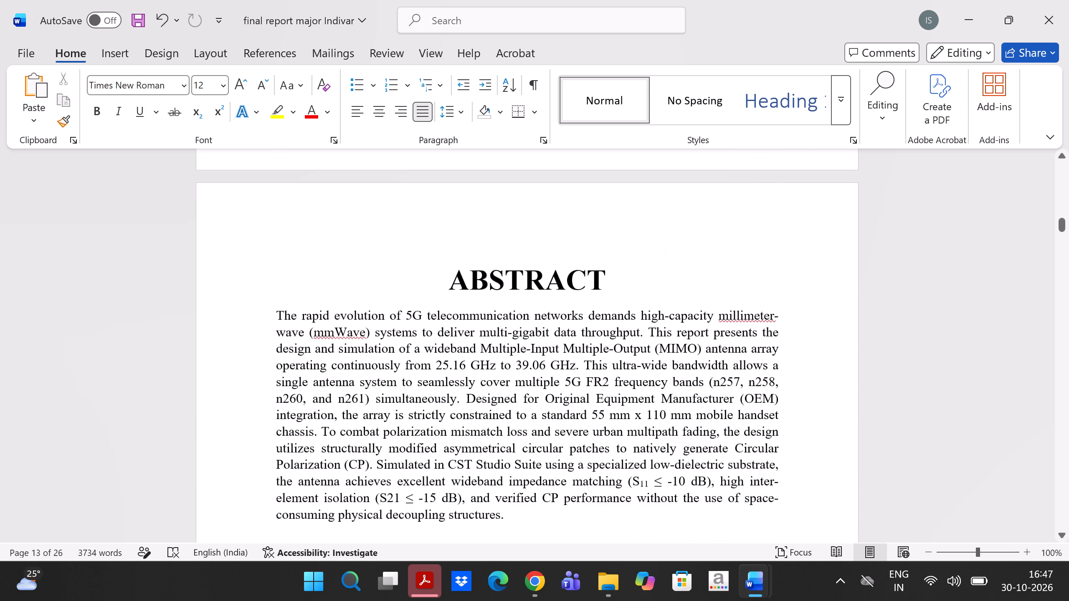
scroll(283, 359, down, 5)
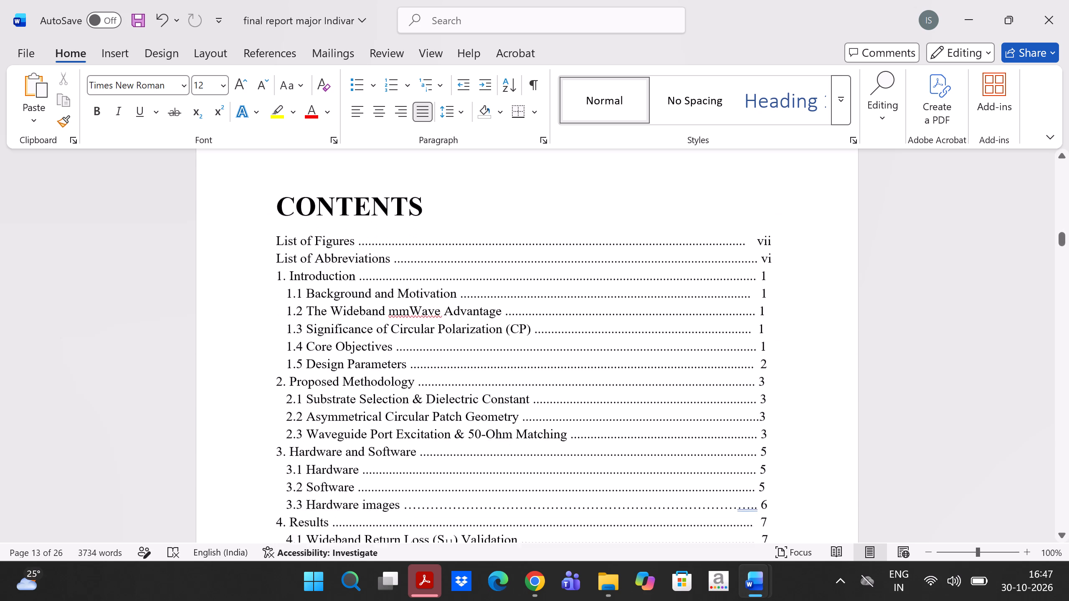
scroll(283, 359, down, 4)
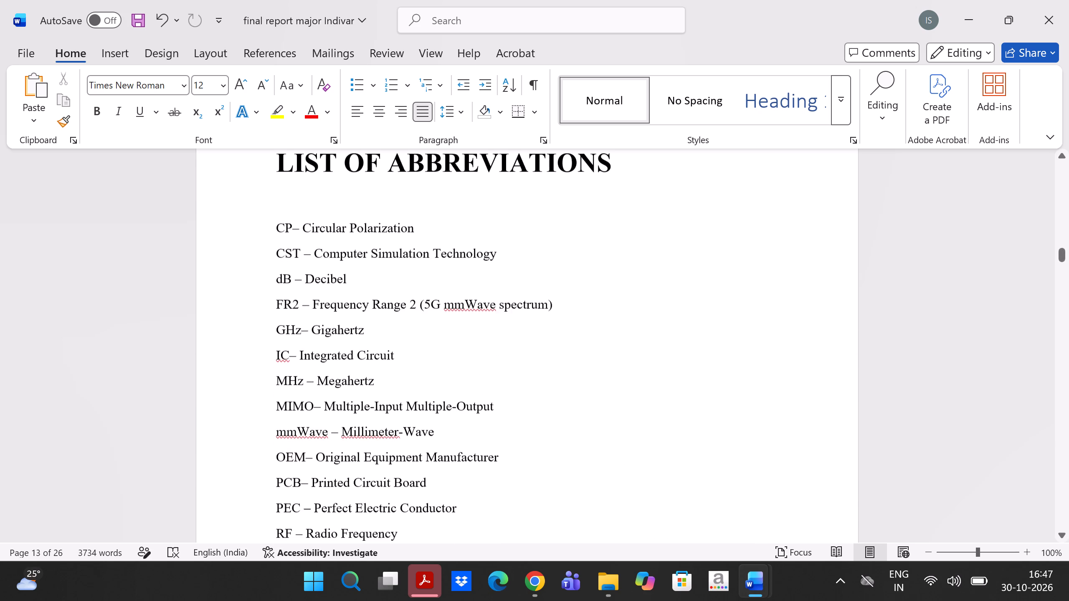
scroll(276, 204, up, 1)
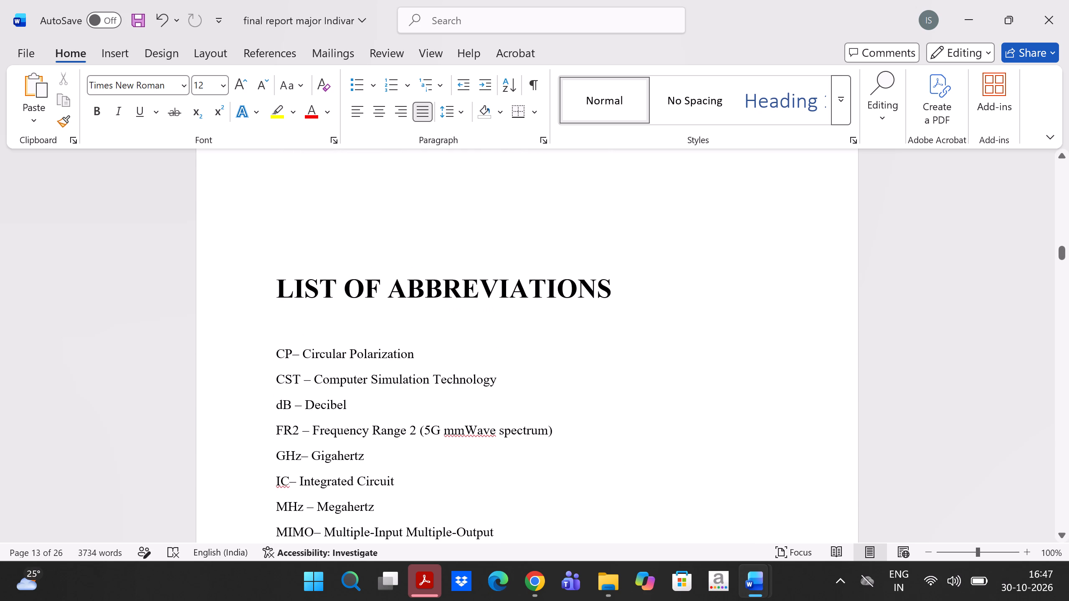
drag(276, 283, 426, 521)
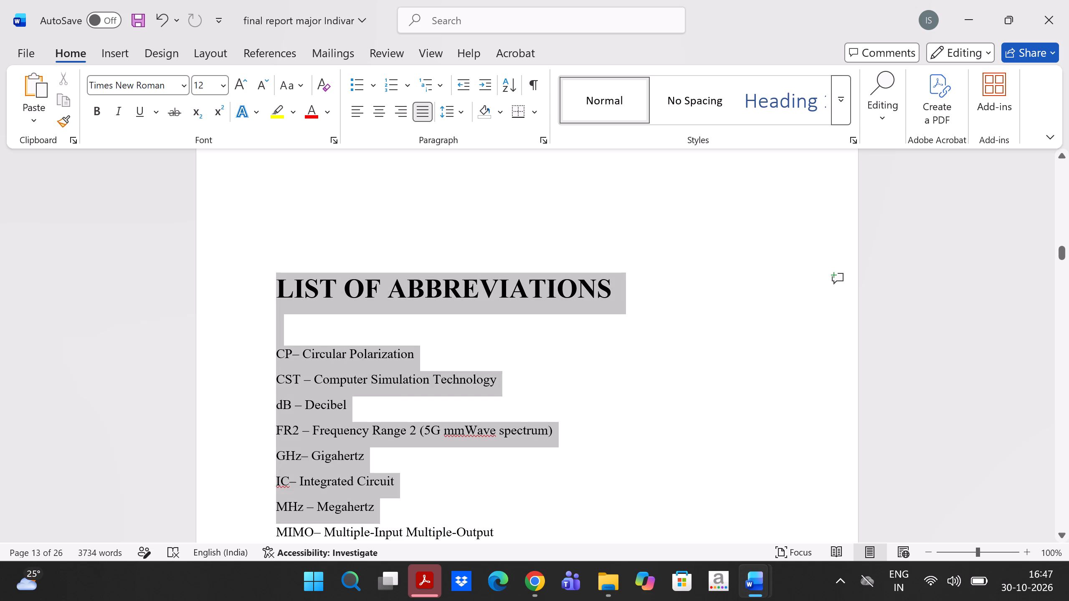
drag(426, 521, 442, 540)
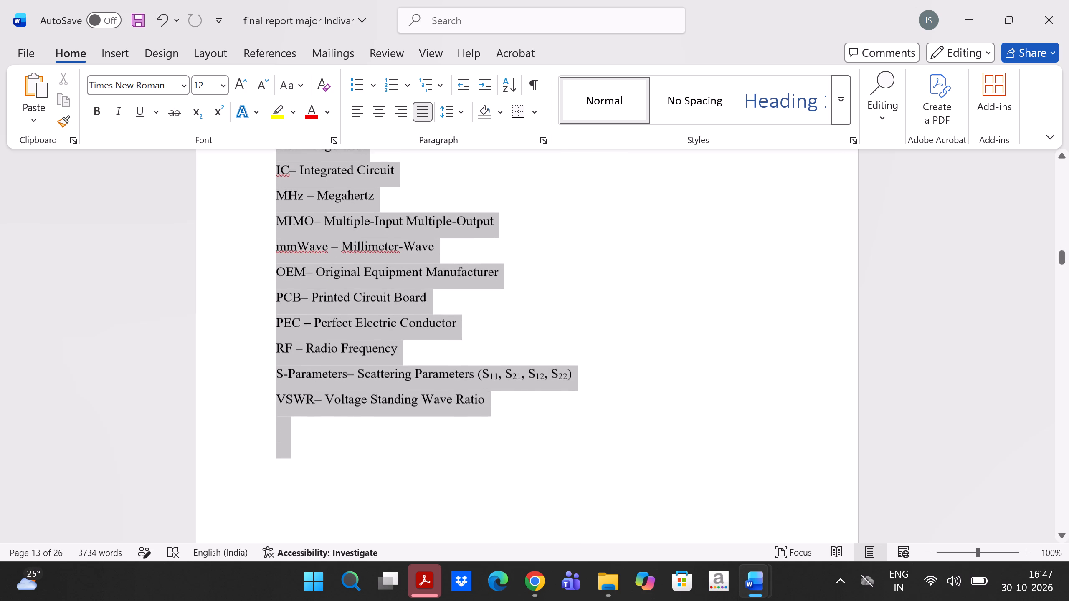
drag(442, 540, 495, 389)
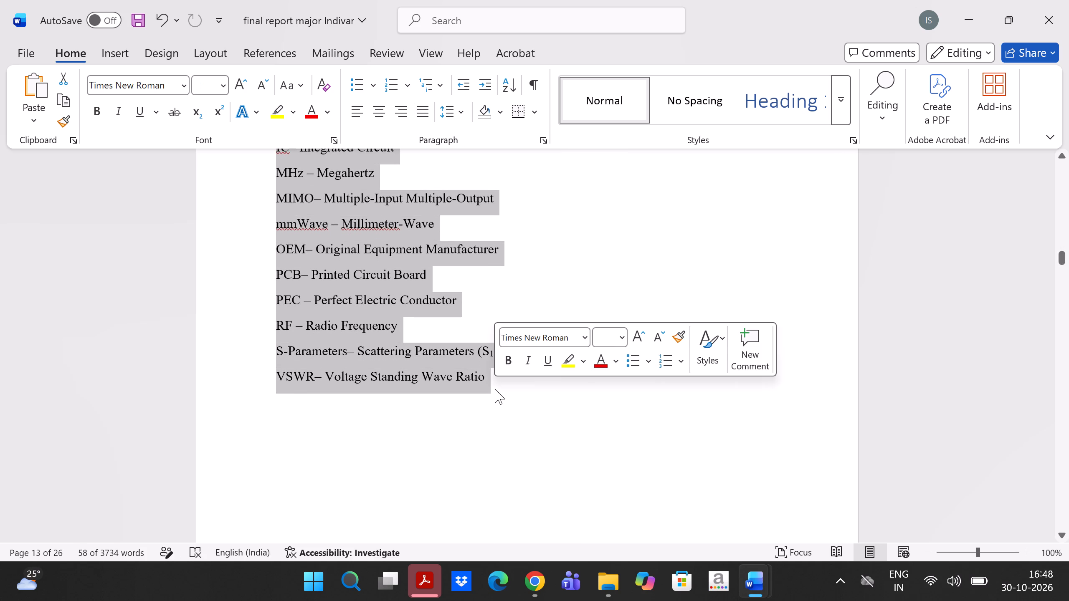
key(ctrl+c)
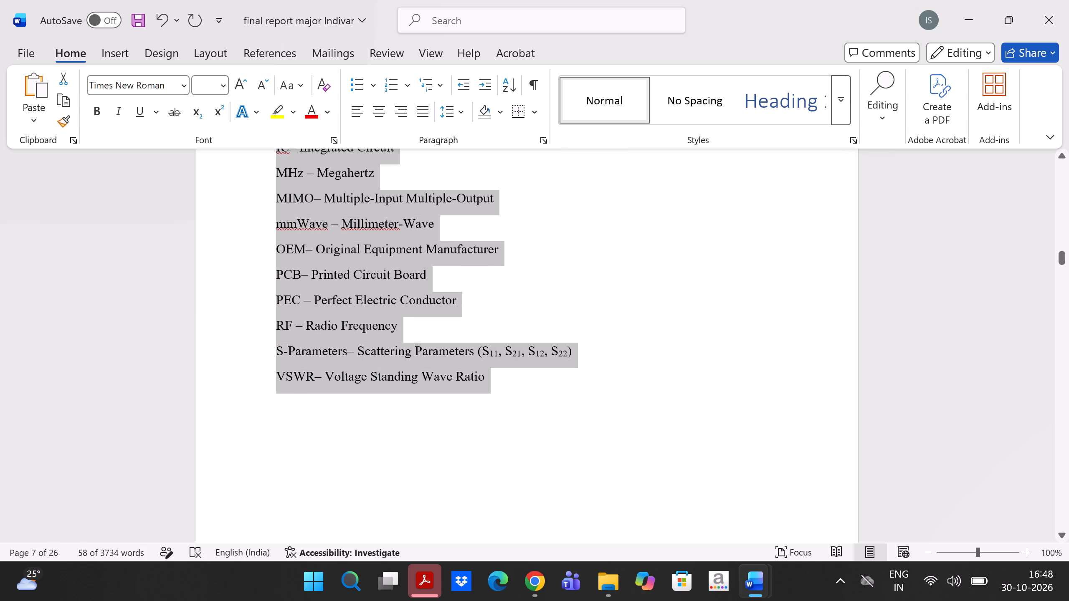
Create a new blank document and paste the copied List of Abbreviations into it.
click(25, 53)
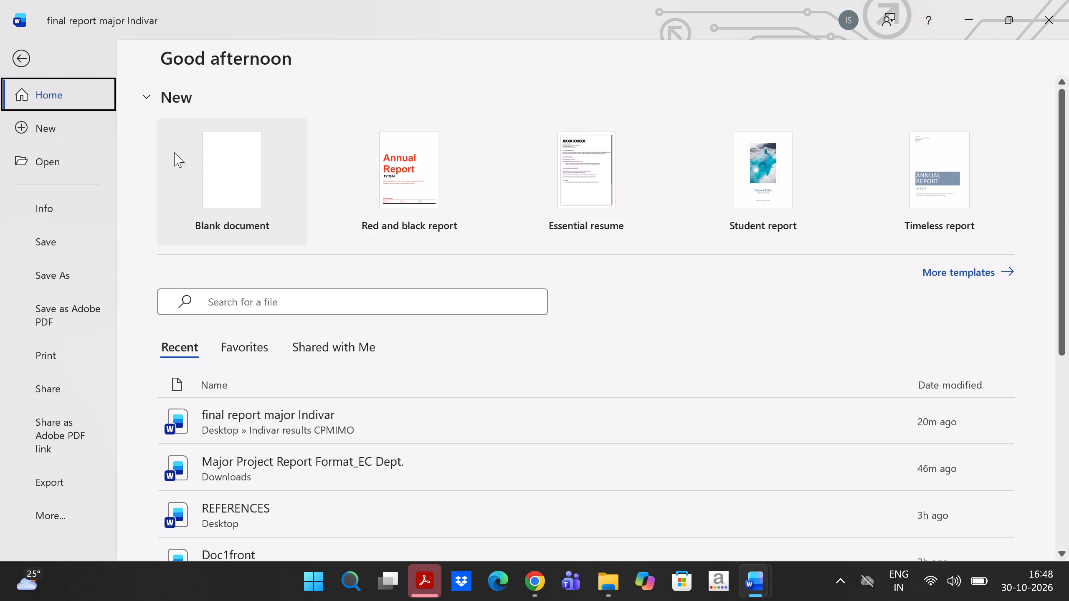
click(205, 160)
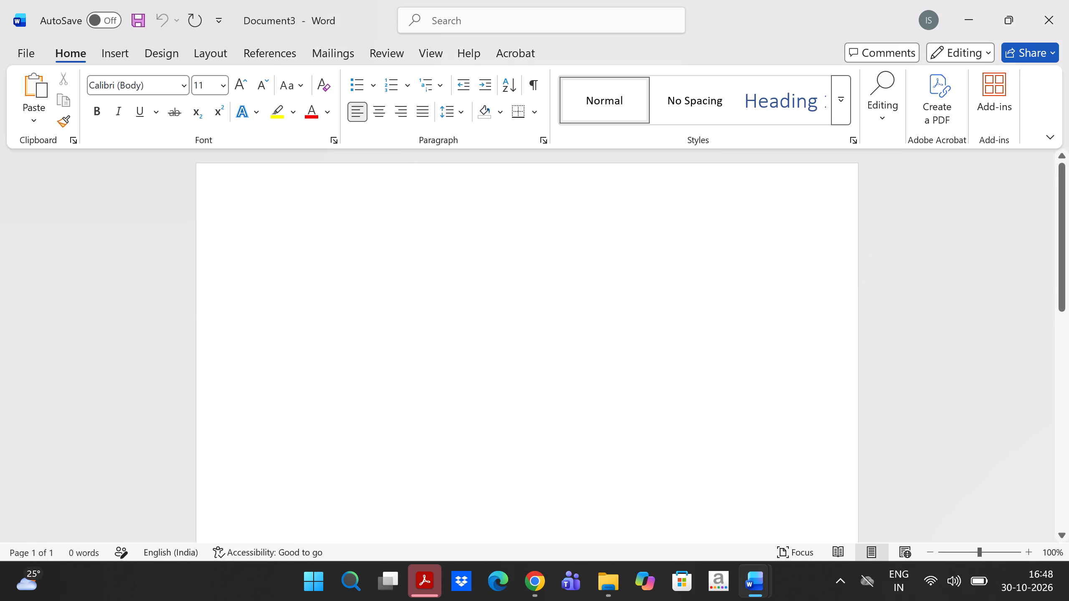
click(348, 229)
key(ctrl+v)
scroll(348, 229, up, 1)
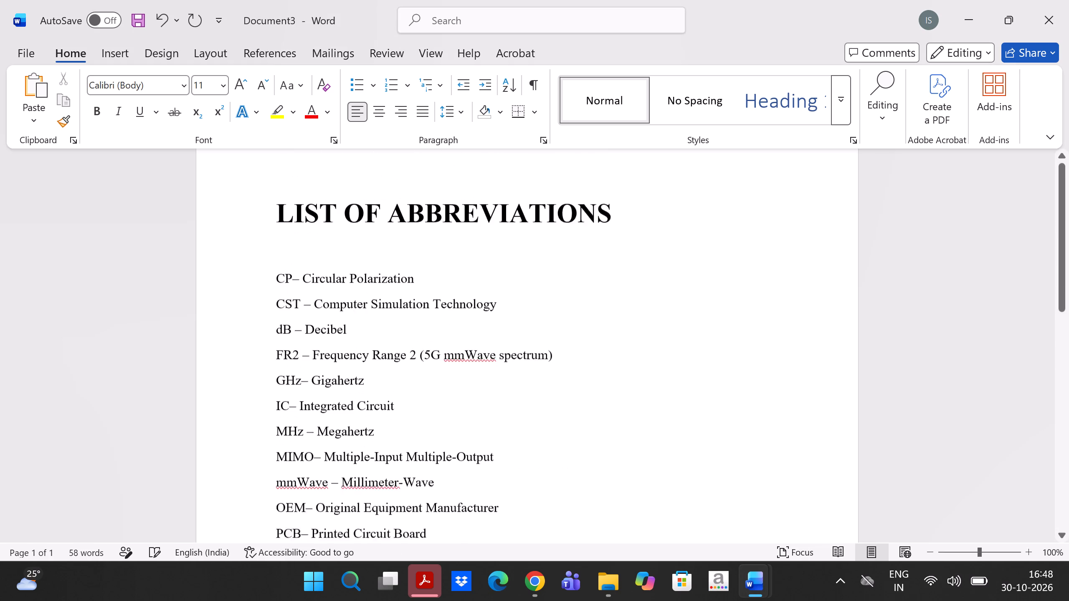
scroll(348, 229, up, 1)
scroll(348, 229, down, 2)
scroll(348, 229, up, 1)
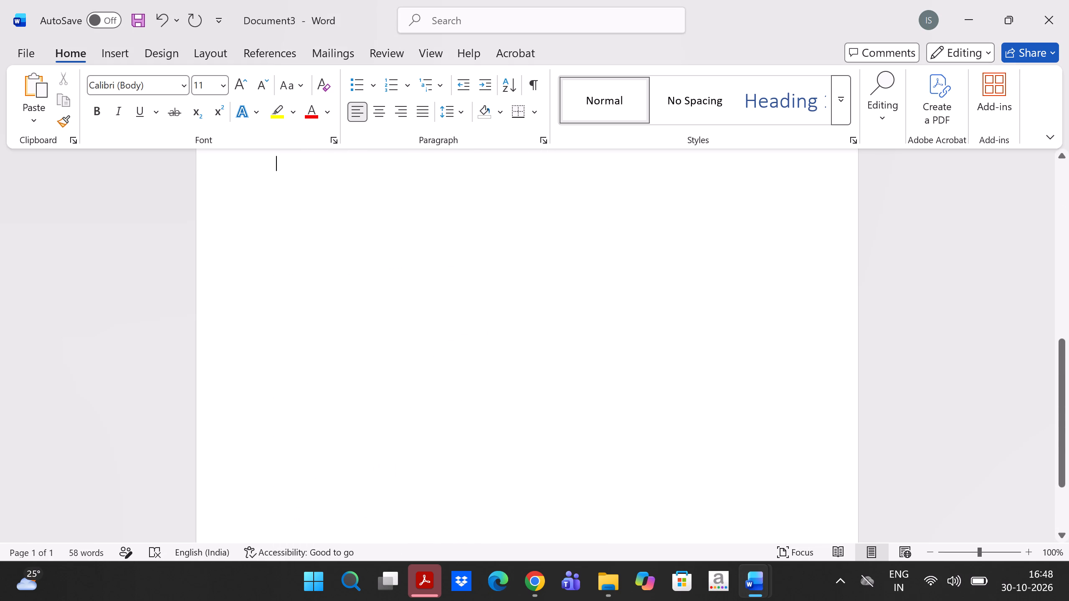
scroll(348, 229, up, 3)
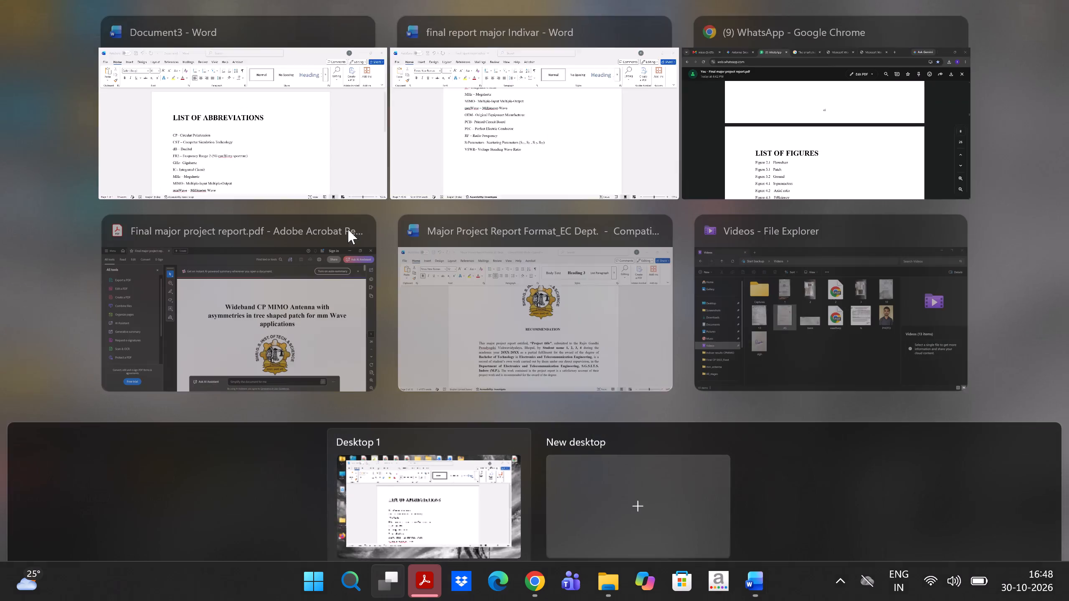
Return to the "final report major Indivar" document and copy the List of Figures with its heading and all entries.
click(485, 177)
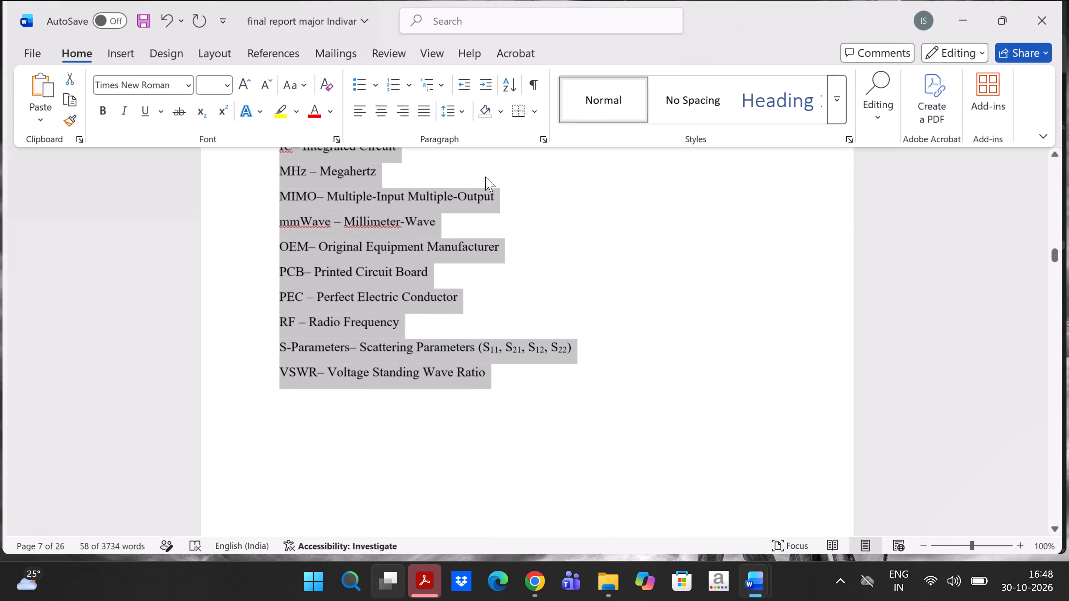
scroll(485, 177, down, 3)
scroll(485, 177, up, 1)
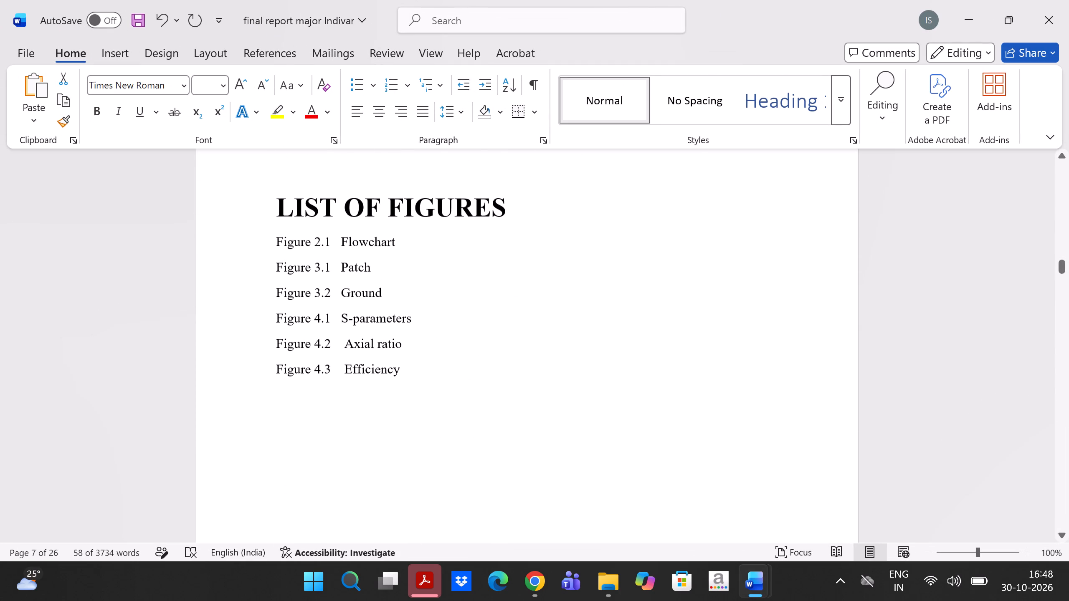
drag(273, 202, 382, 326)
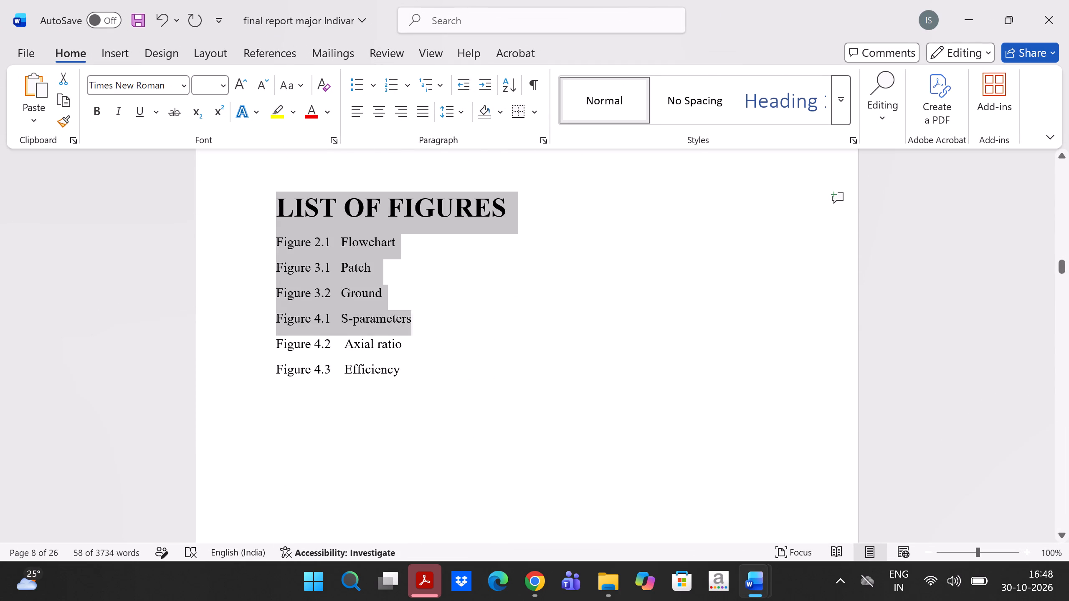
drag(382, 326, 410, 376)
key(ctrl+c)
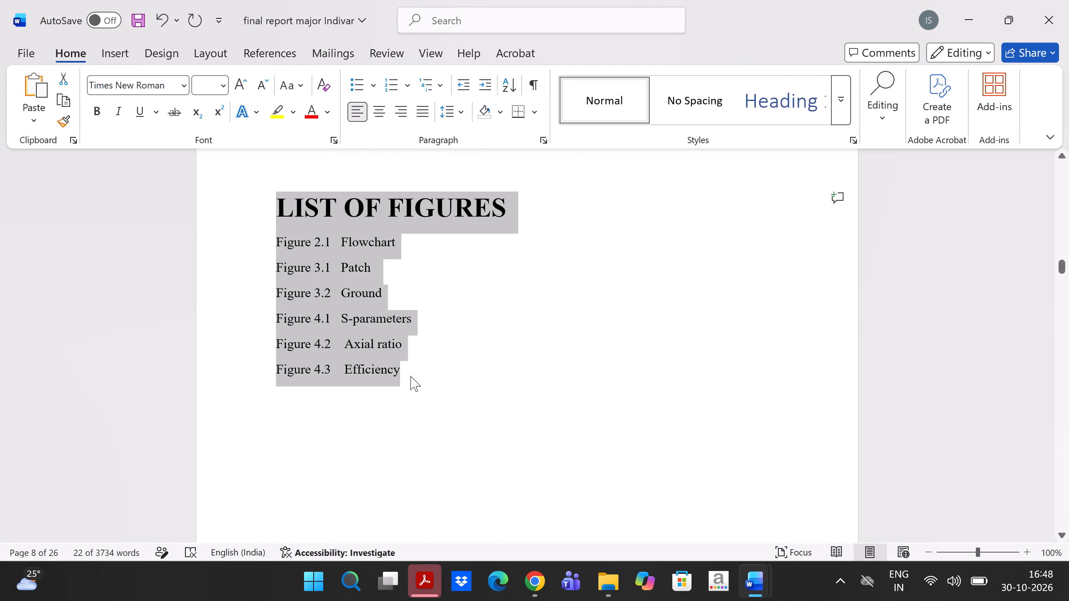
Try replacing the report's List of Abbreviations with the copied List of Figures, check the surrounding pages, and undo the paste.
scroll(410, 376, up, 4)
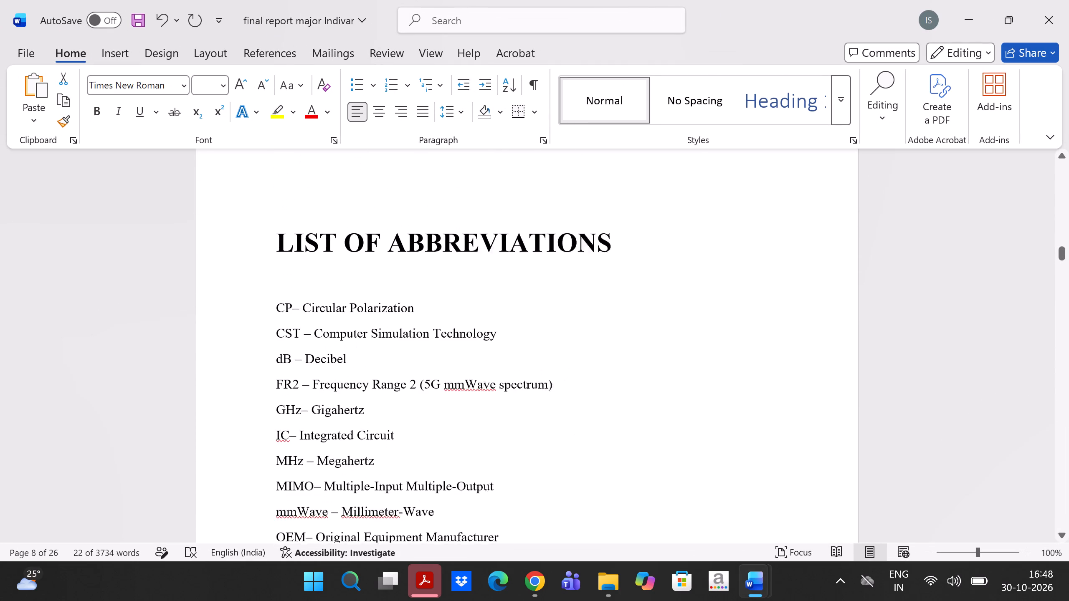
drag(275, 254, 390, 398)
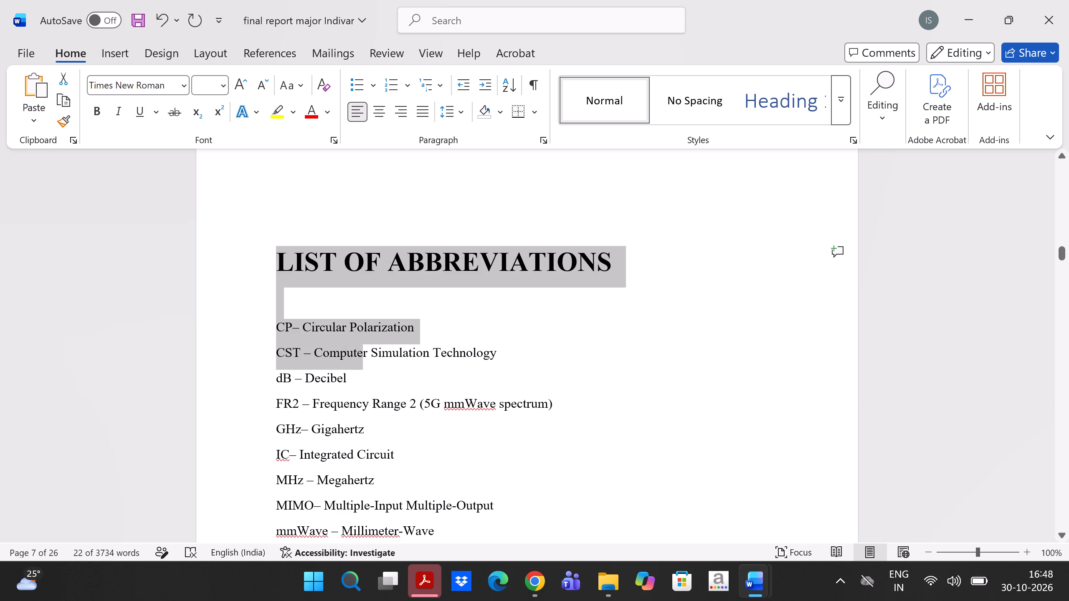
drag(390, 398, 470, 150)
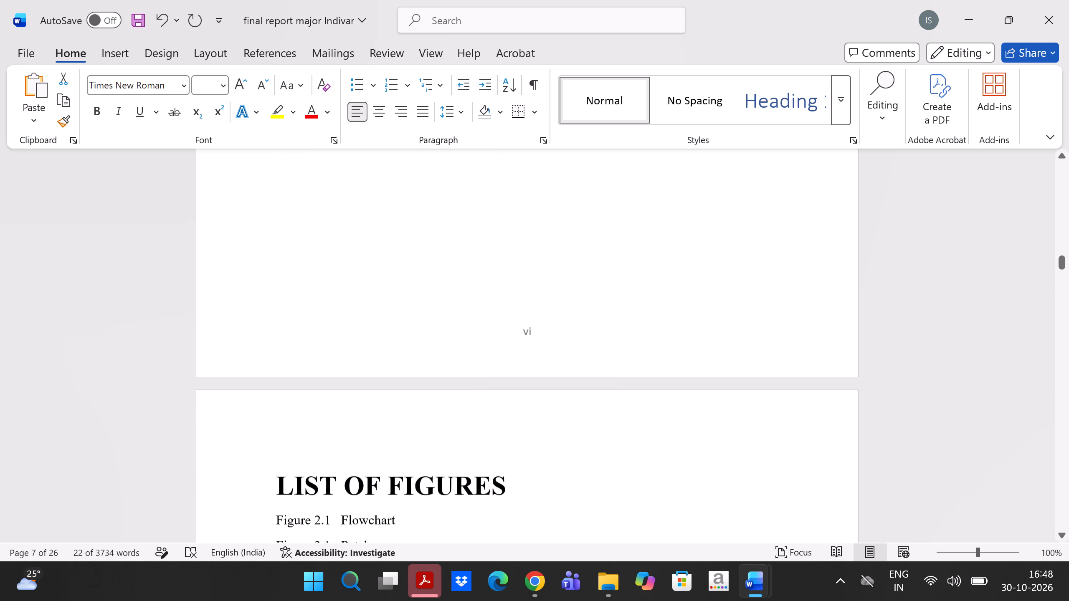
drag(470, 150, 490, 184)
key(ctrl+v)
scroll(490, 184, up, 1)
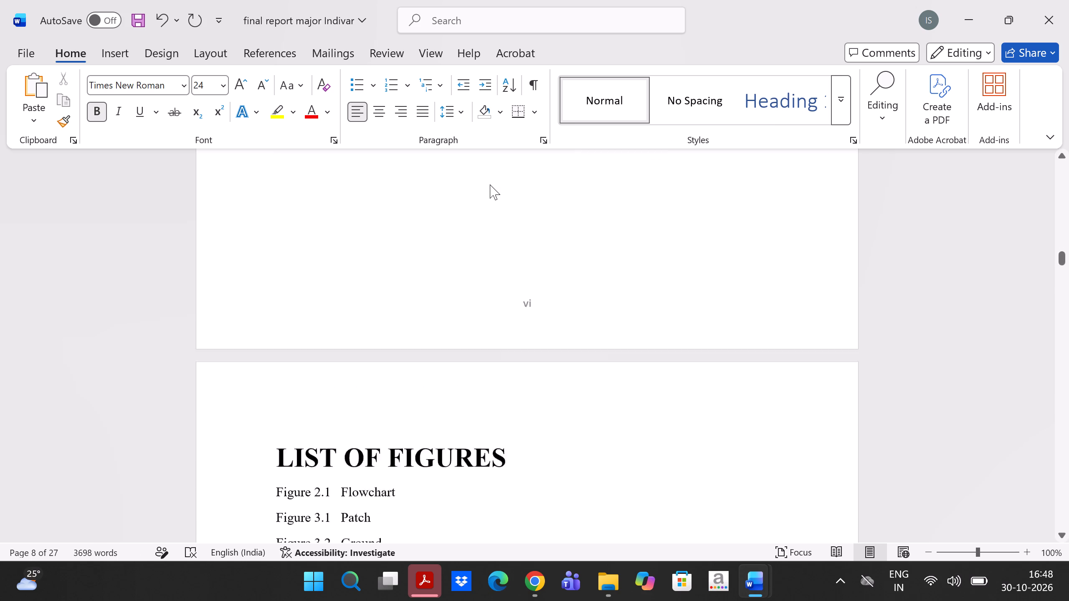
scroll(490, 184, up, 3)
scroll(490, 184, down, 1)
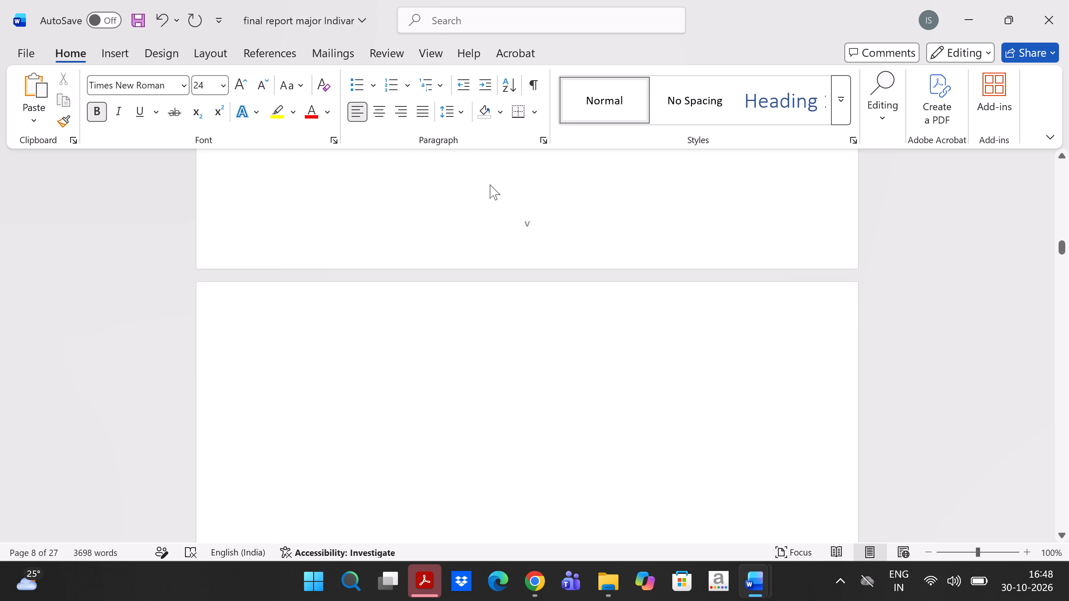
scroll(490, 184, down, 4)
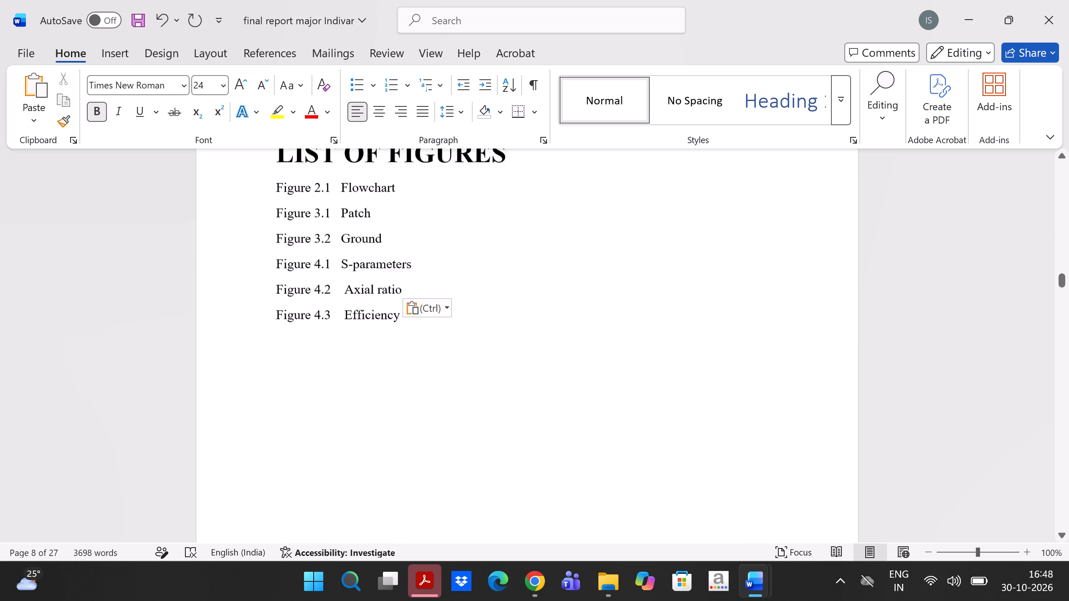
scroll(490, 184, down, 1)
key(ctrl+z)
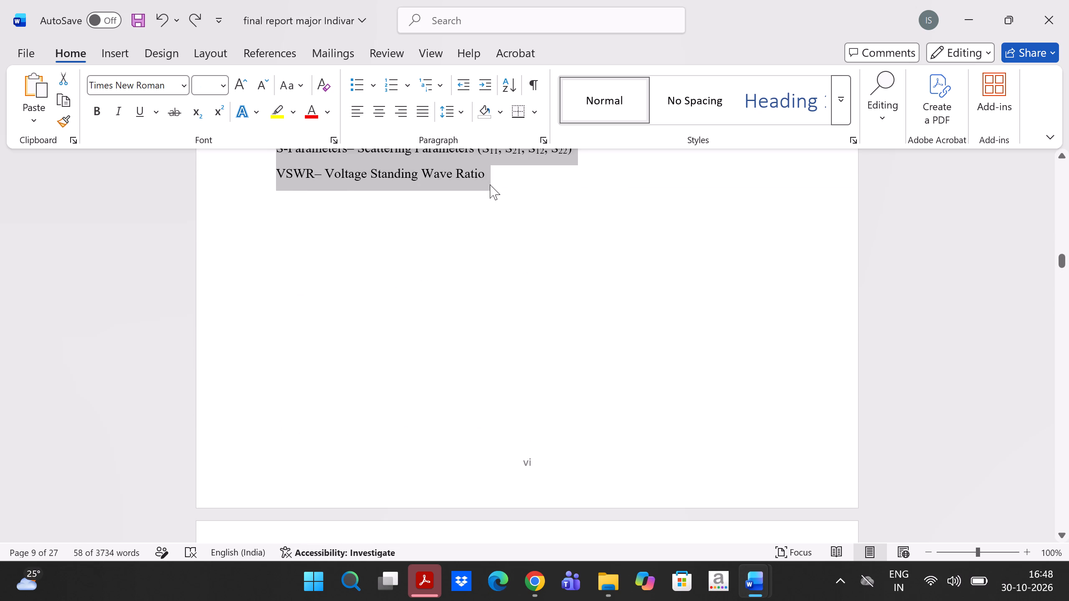
Delete the List of Abbreviations and the blank lines before it, and paste the List of Figures at the top of page vi.
scroll(490, 184, up, 5)
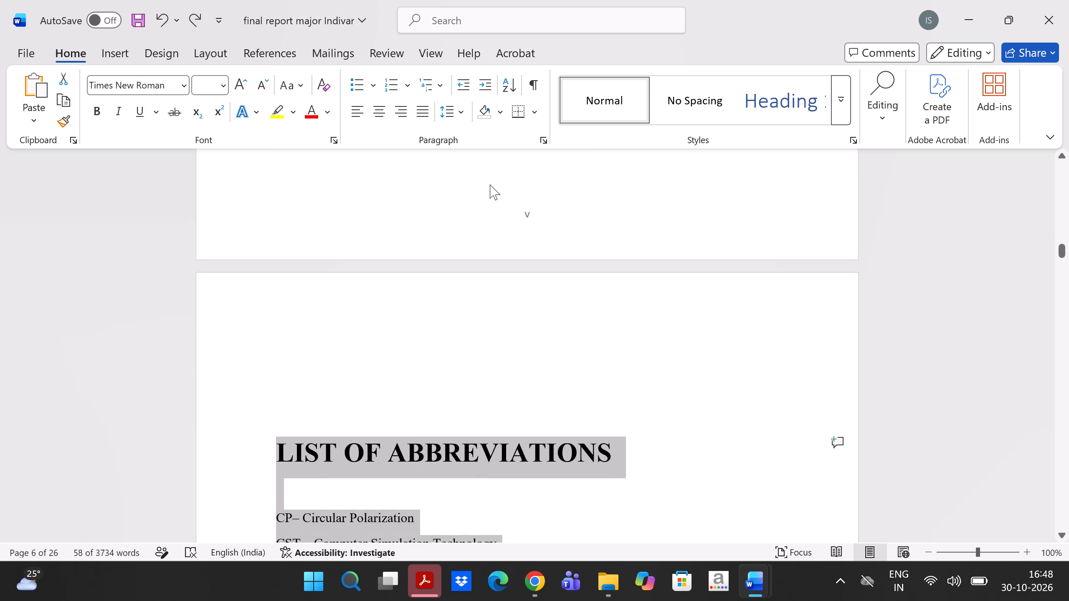
key(BackSpace)
key(BackSpace)
key(BackSpace)
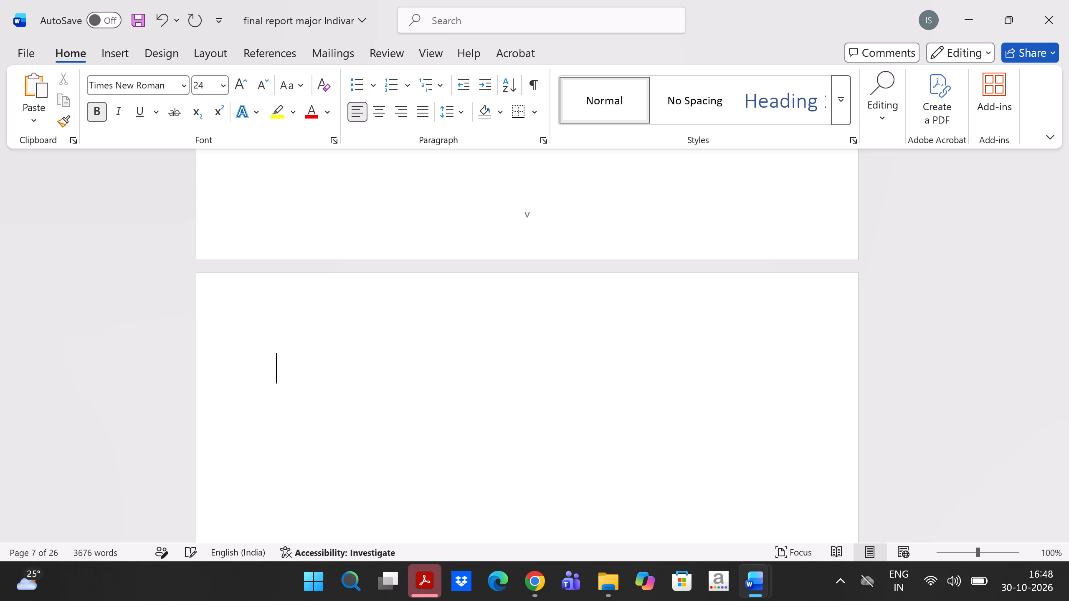
key(BackSpace)
key(Return)
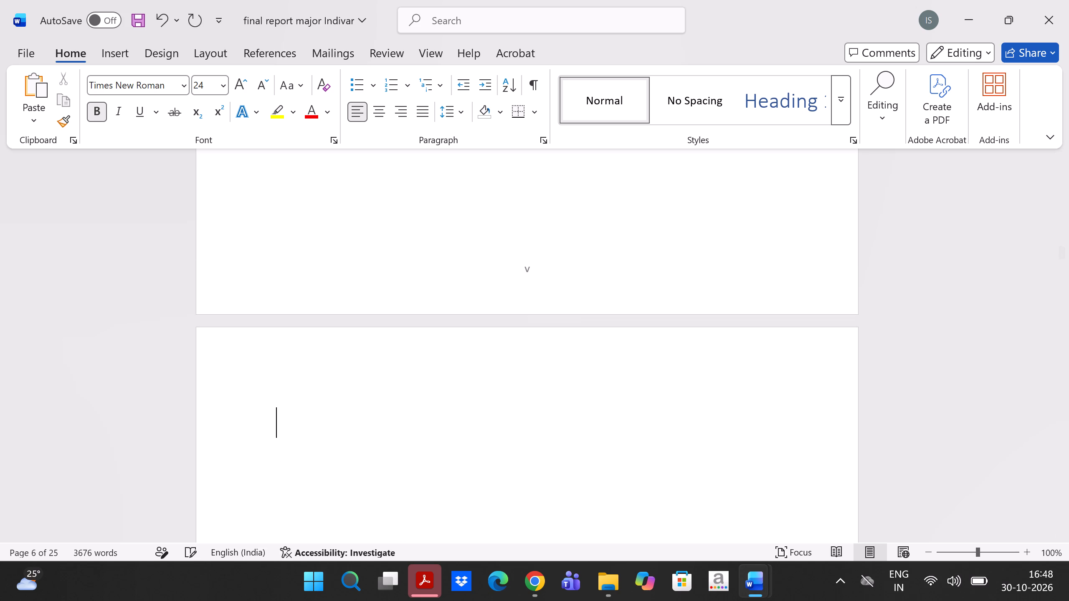
key(ctrl+v)
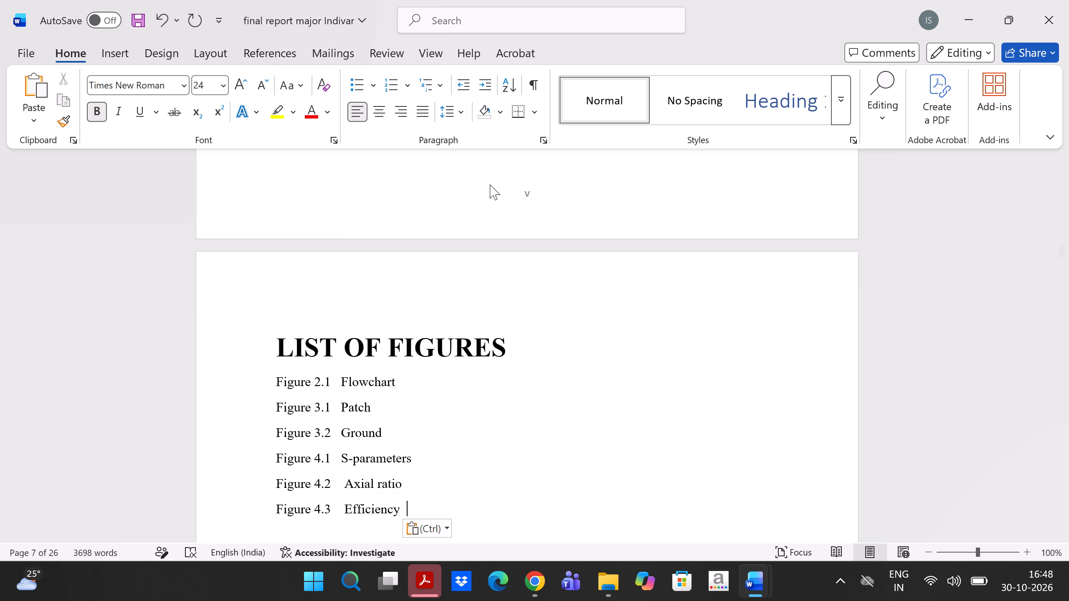
scroll(492, 177, down, 3)
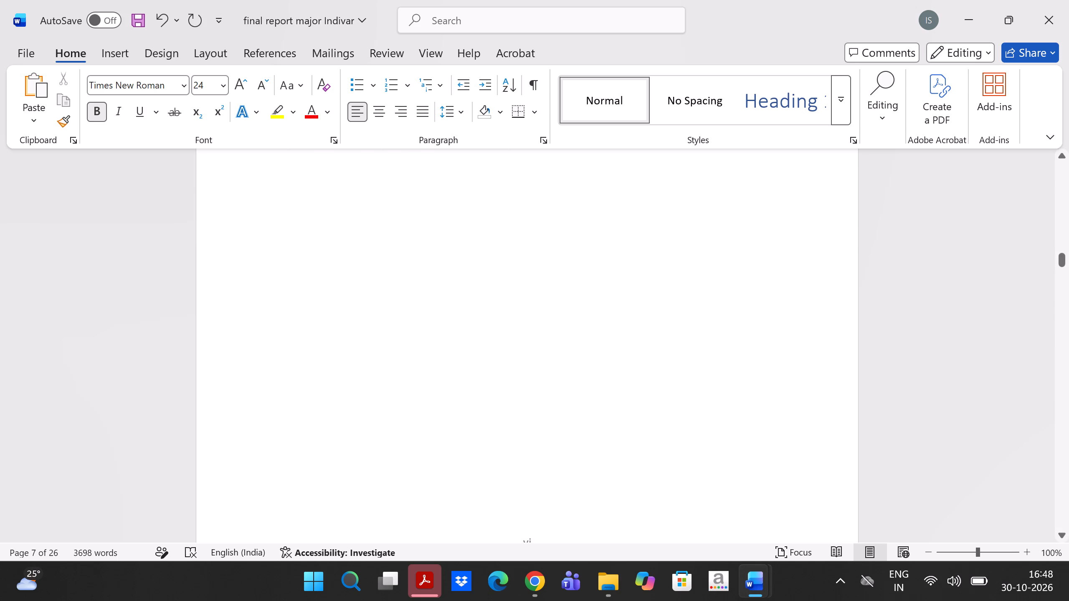
scroll(492, 177, down, 3)
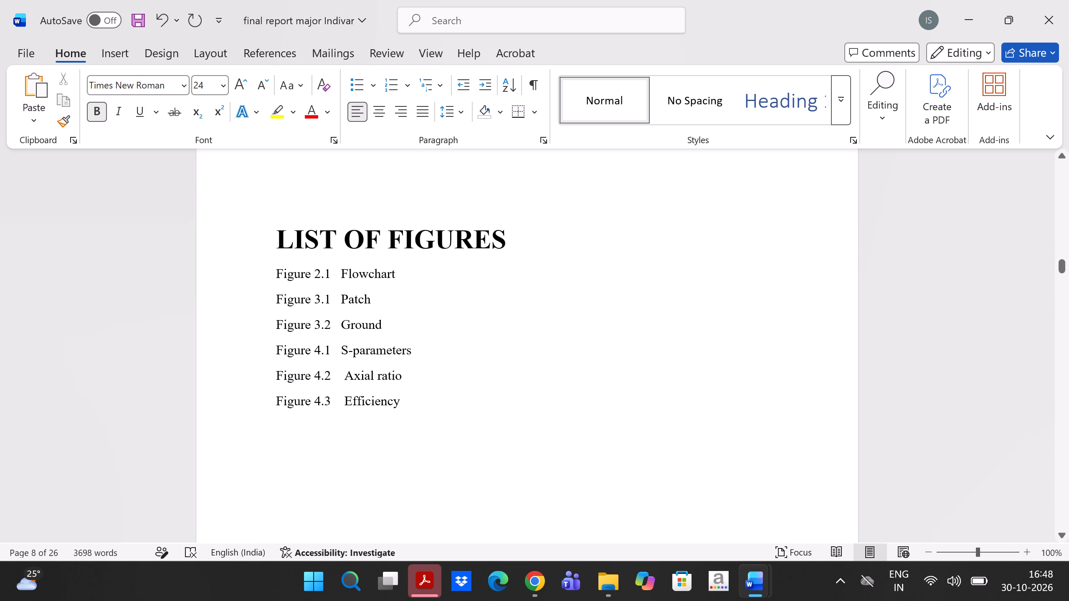
Switch to the new document holding the List of Abbreviations and copy its entire content.
click(555, 135)
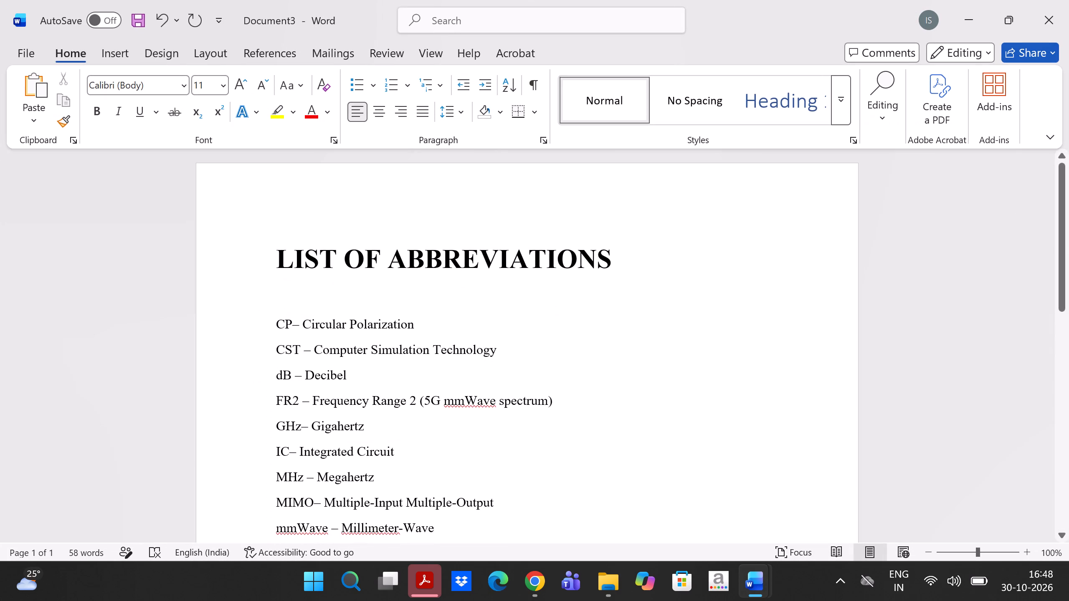
scroll(267, 254, down, 3)
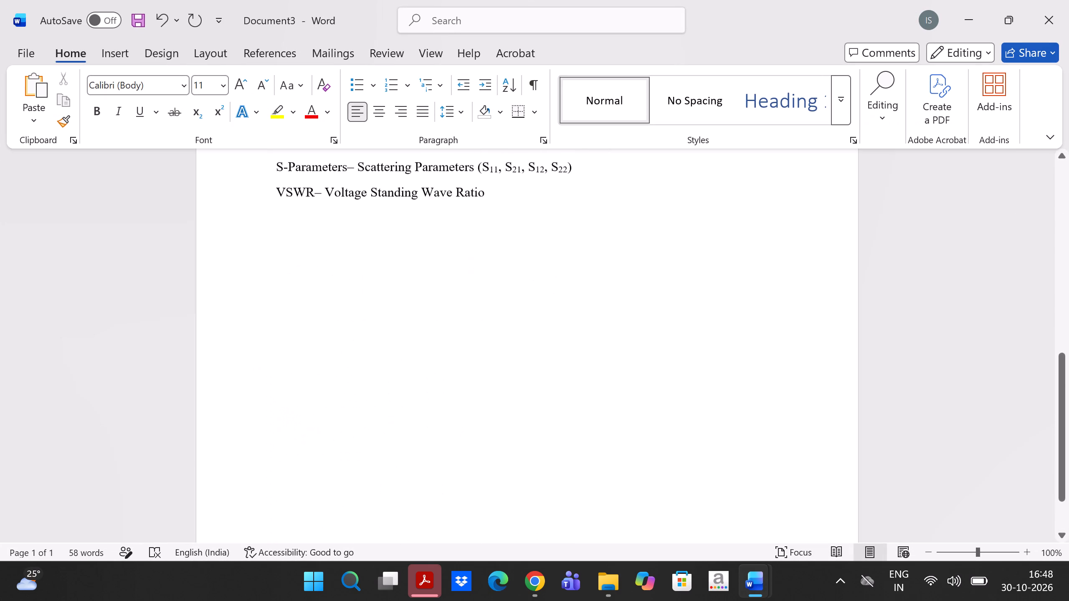
scroll(267, 254, down, 3)
scroll(267, 254, up, 1)
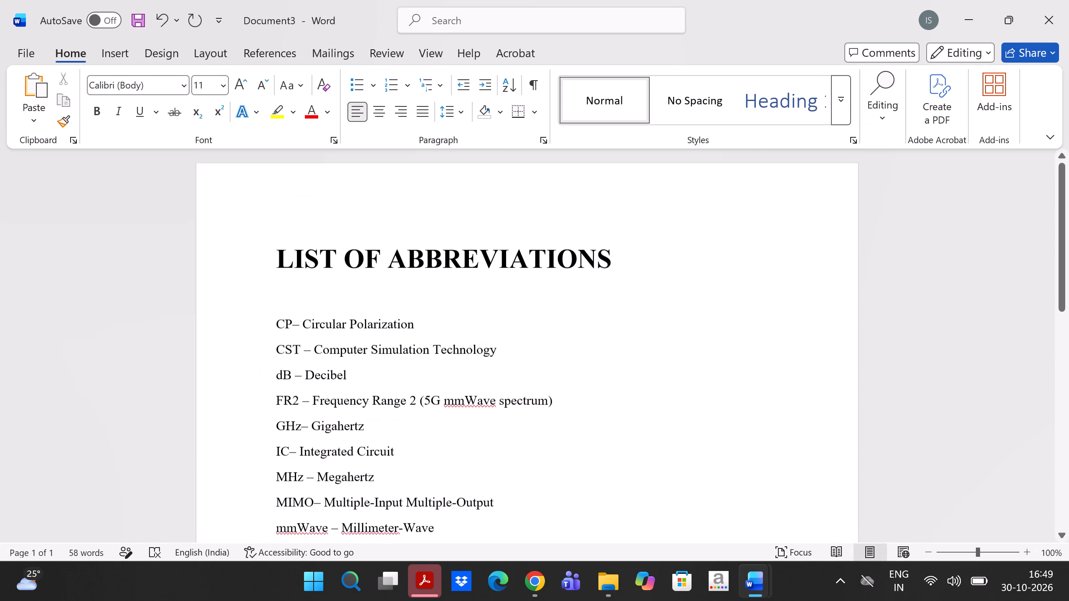
key(ctrl+a)
key(ctrl+c)
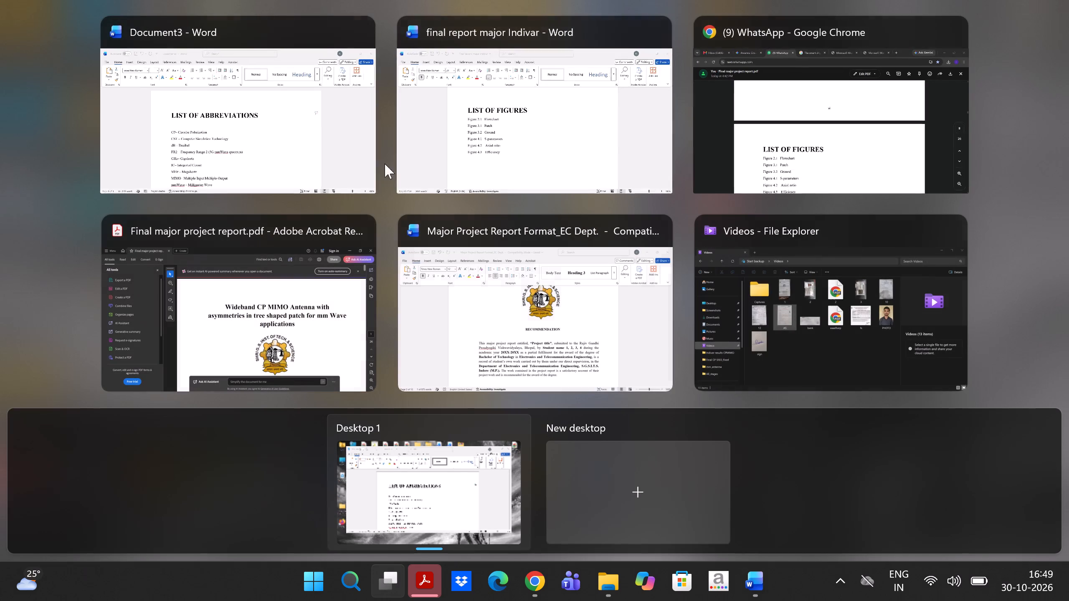
Return to the "final report major Indivar" document and replace the old List of Figures on page vii with the copied List of Abbreviations.
click(537, 111)
scroll(444, 238, up, 2)
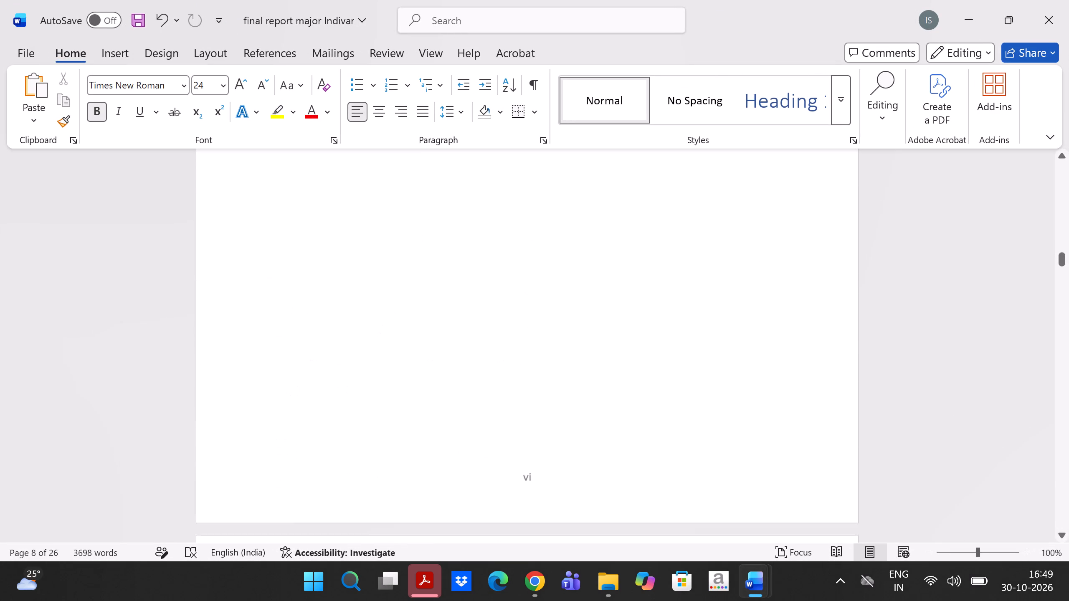
scroll(444, 238, up, 2)
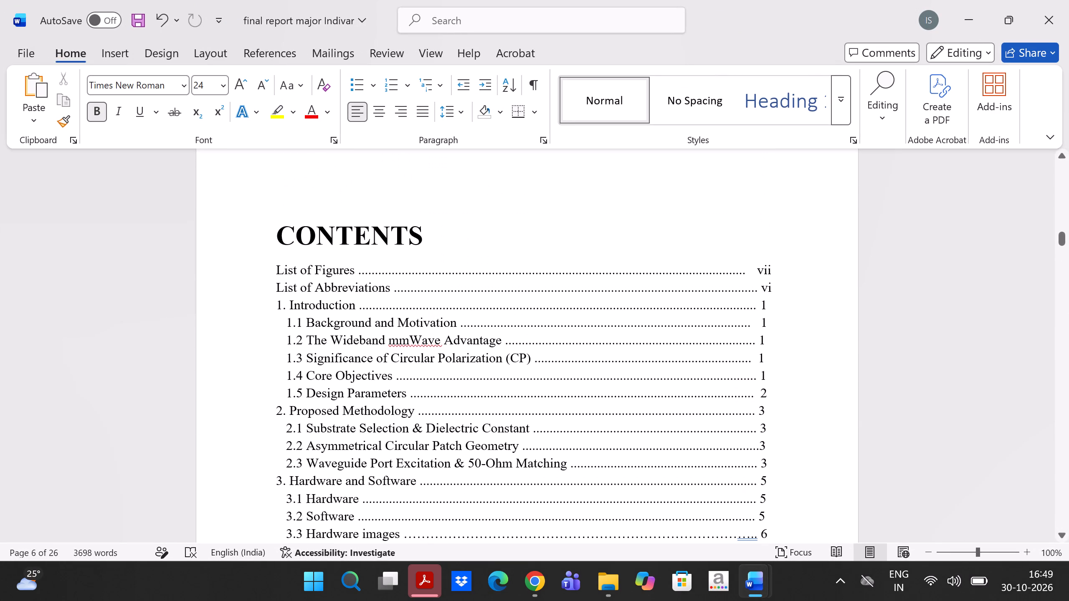
scroll(444, 238, down, 4)
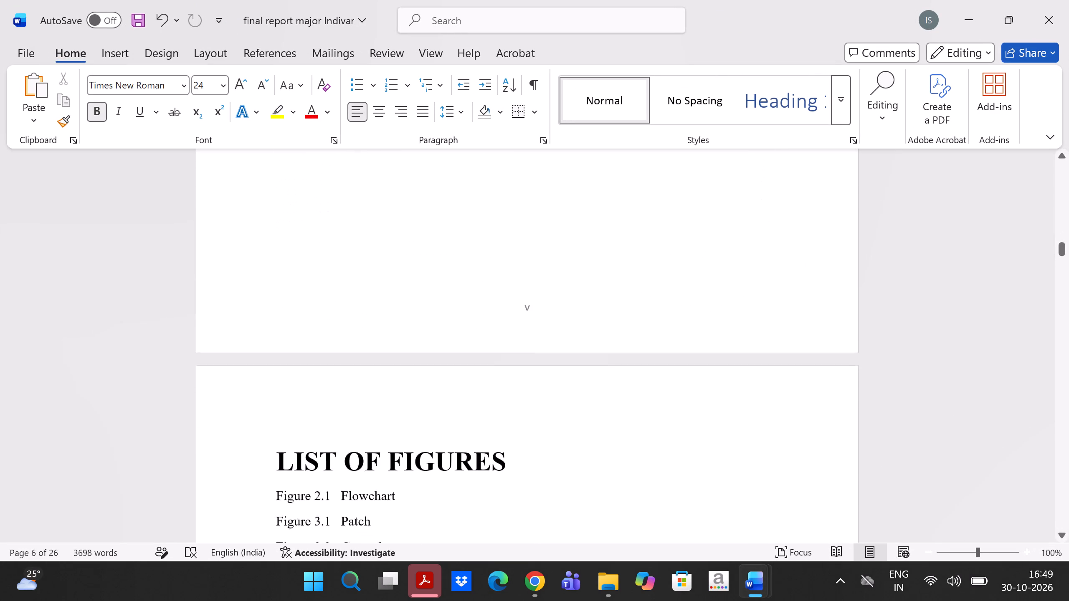
scroll(444, 238, down, 1)
scroll(444, 238, up, 1)
scroll(444, 238, down, 2)
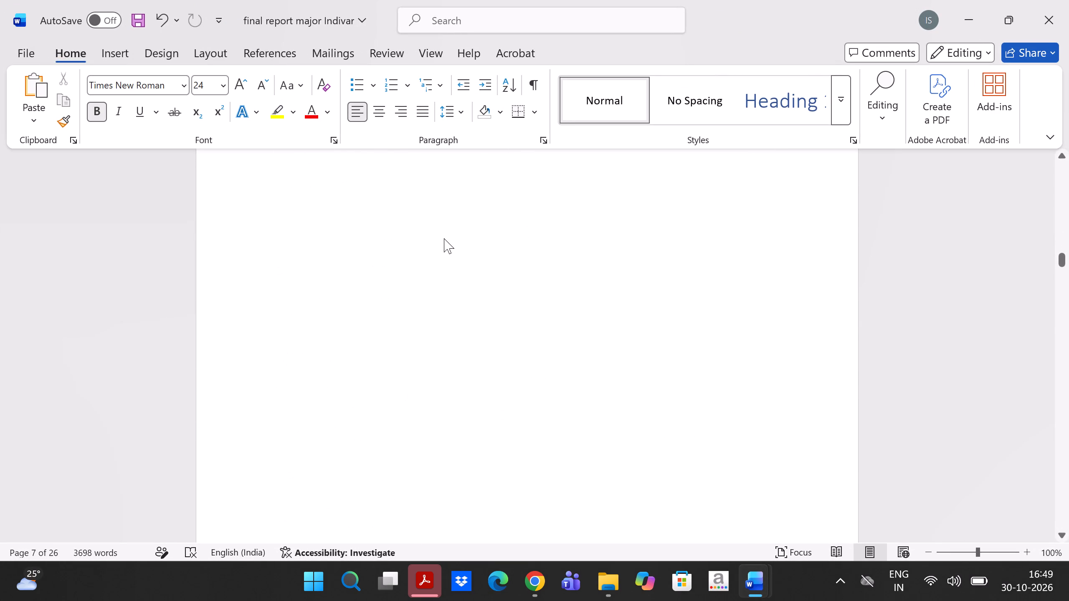
scroll(444, 238, down, 3)
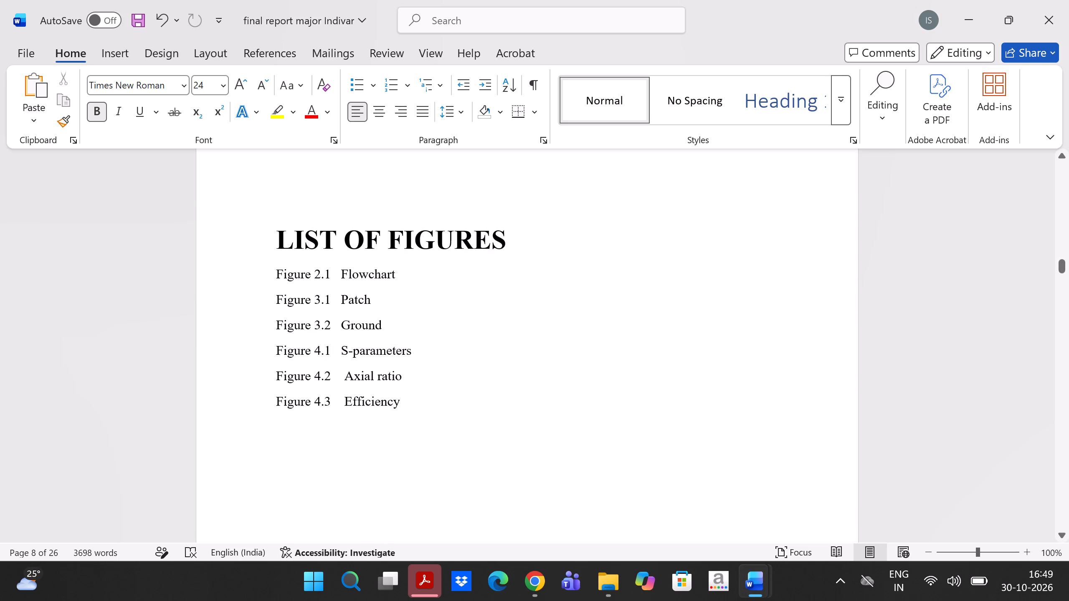
drag(275, 239, 401, 402)
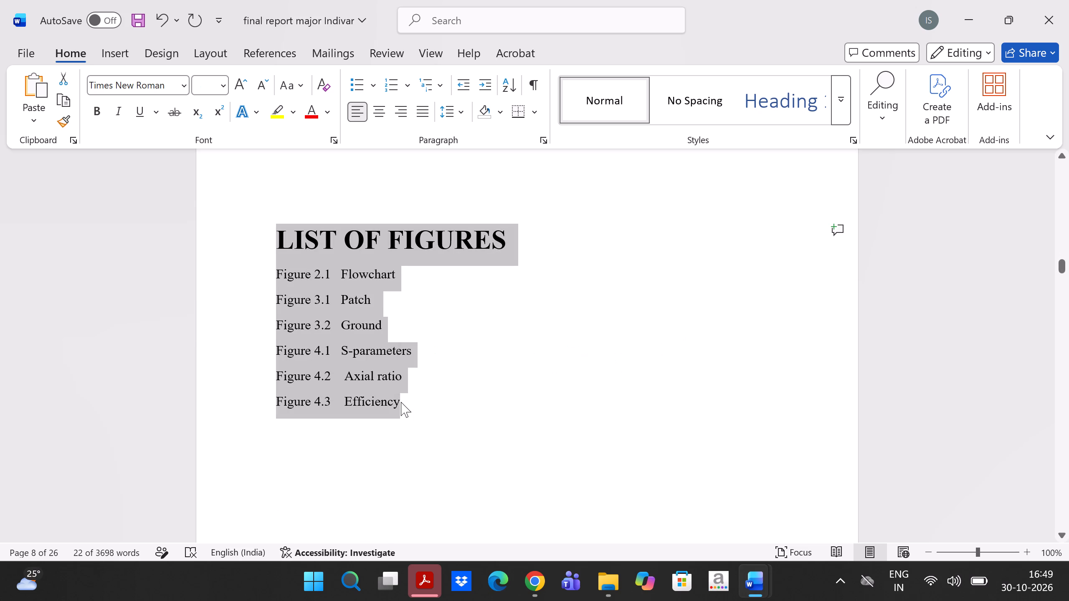
key(ctrl+v)
Check the pasted List of Abbreviations and the page breaks before and after it.
scroll(401, 402, up, 2)
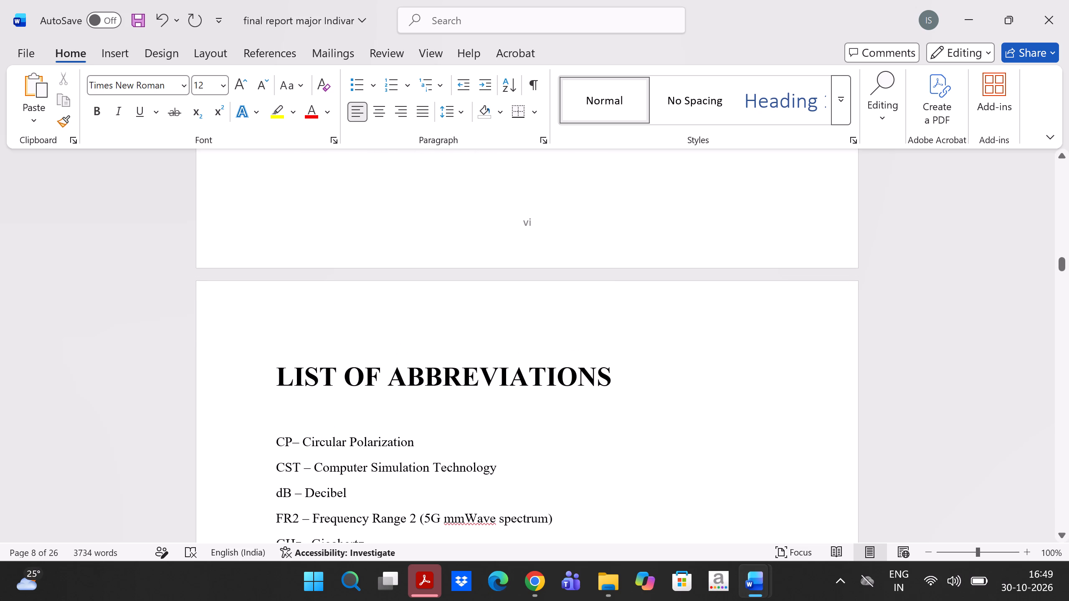
scroll(401, 402, down, 1)
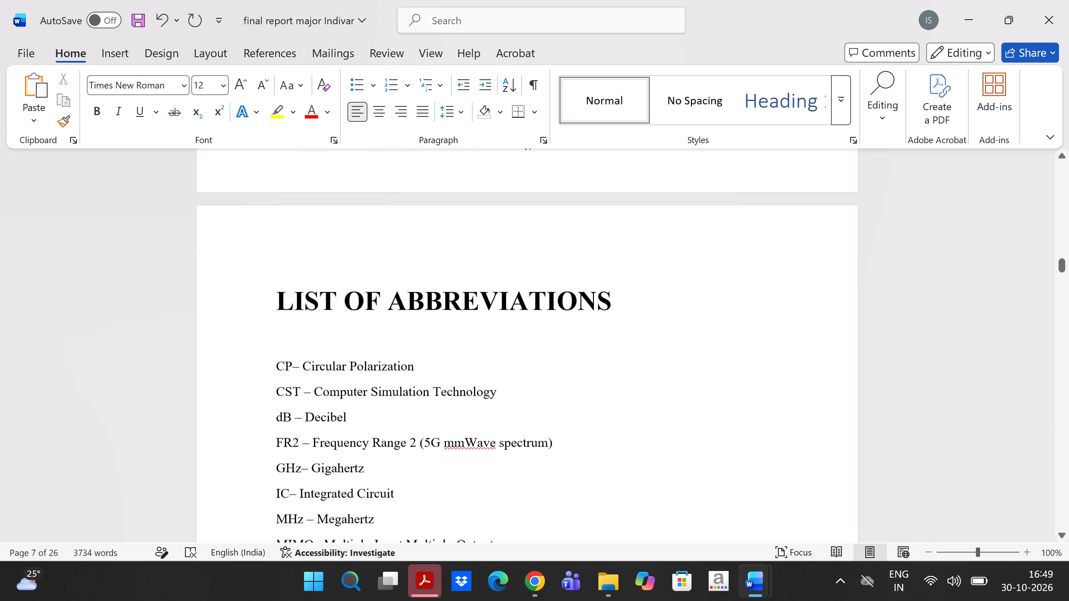
scroll(401, 402, down, 1)
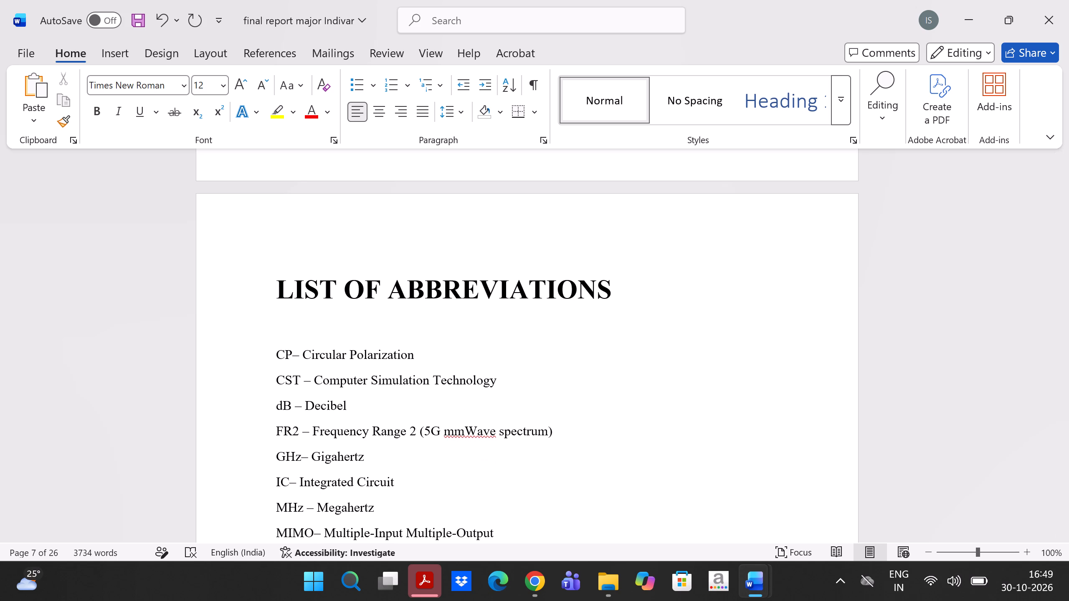
scroll(401, 402, up, 3)
scroll(401, 402, down, 3)
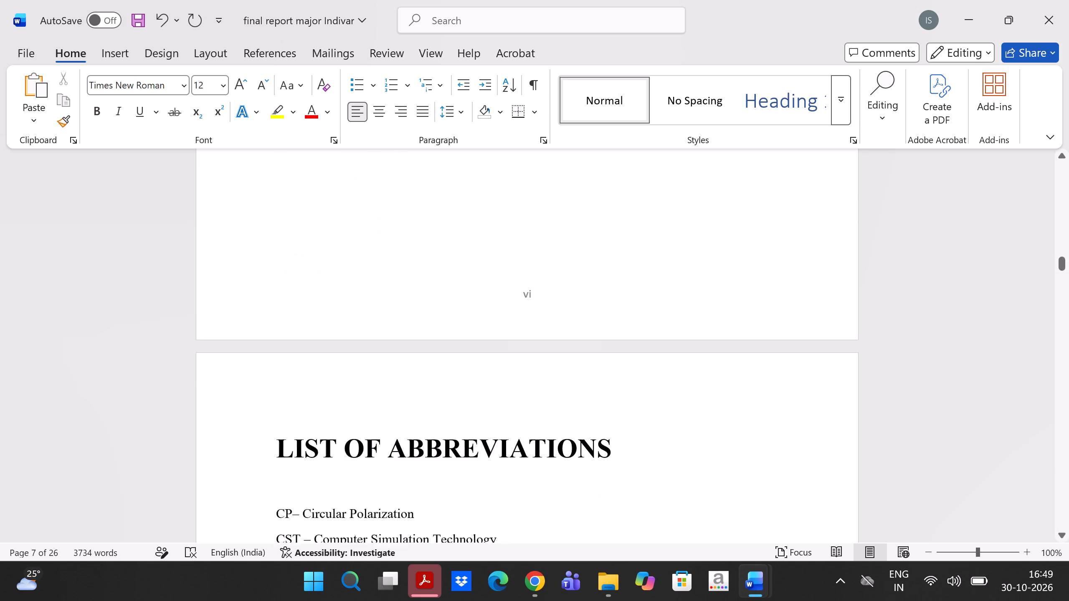
scroll(401, 402, down, 3)
scroll(401, 402, up, 2)
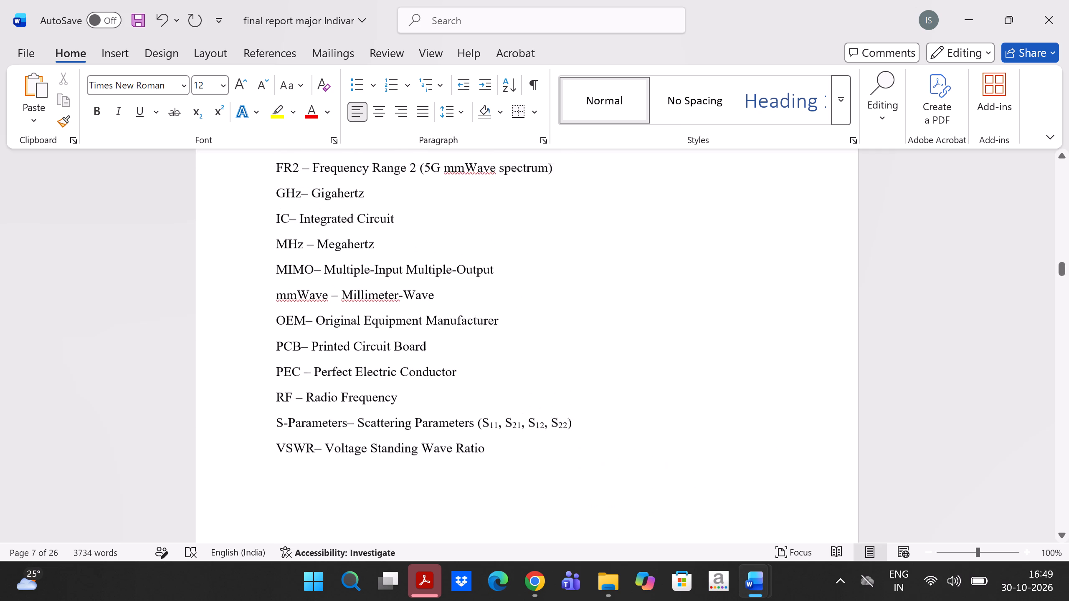
scroll(401, 402, up, 1)
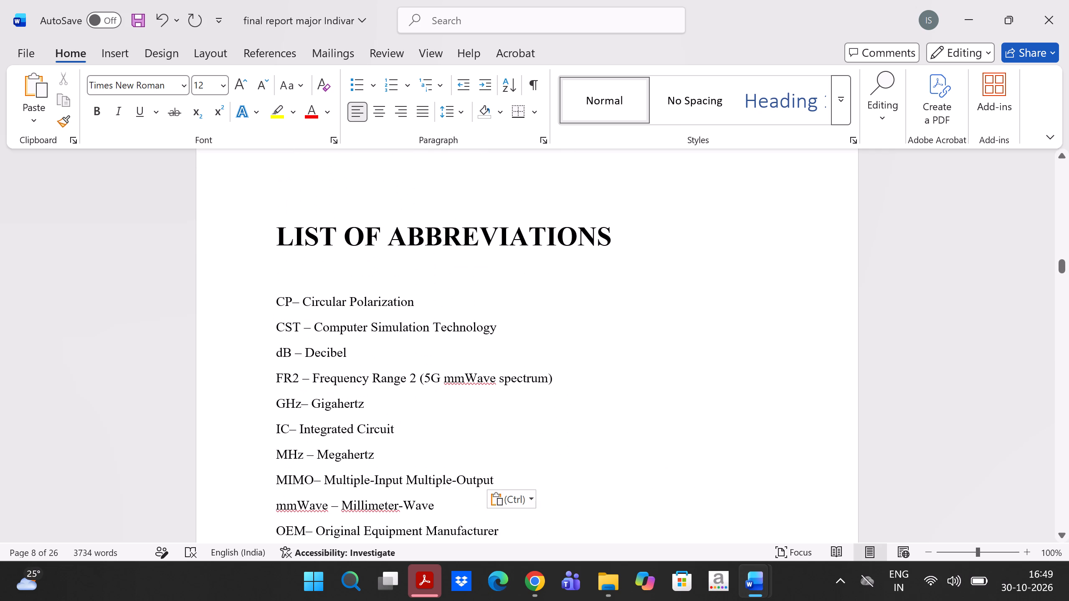
scroll(401, 402, down, 6)
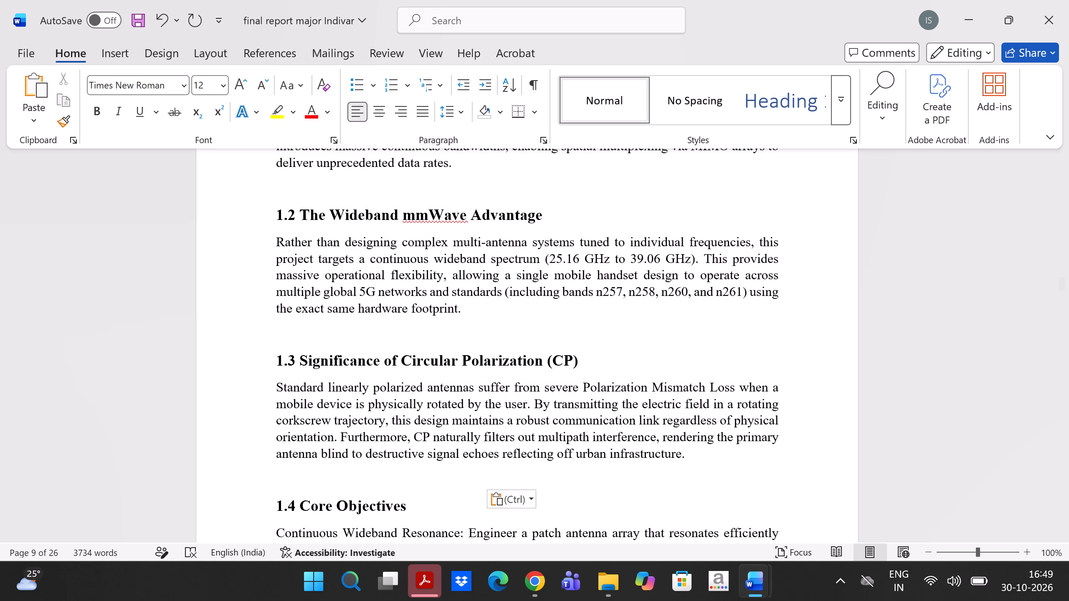
Review the pages from the Introduction back to the Abstract, comparing the order of the lists with the Contents entries.
scroll(401, 402, up, 1)
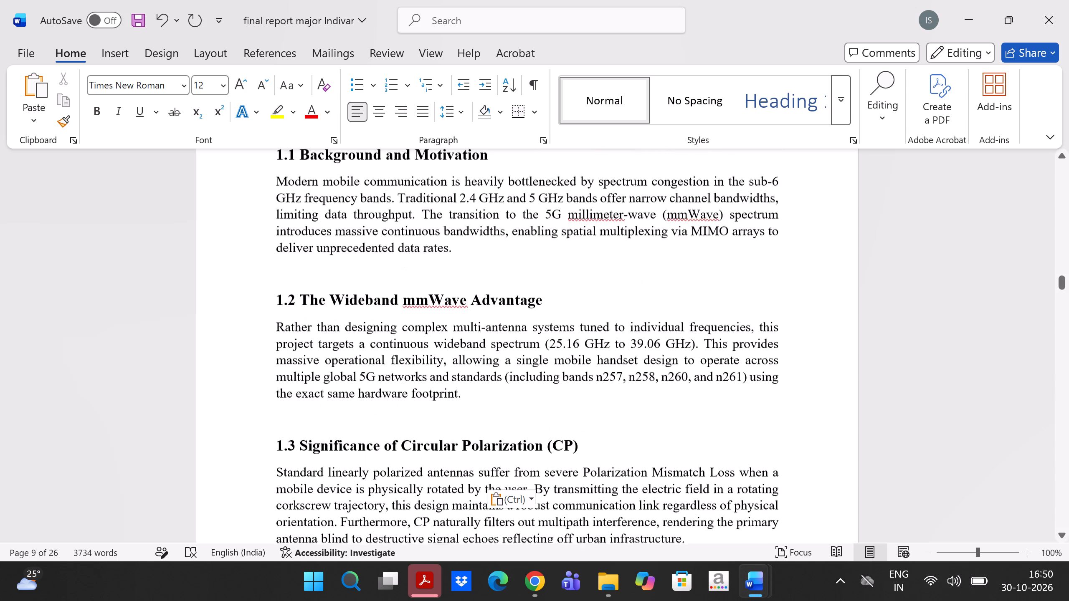
scroll(401, 402, up, 1)
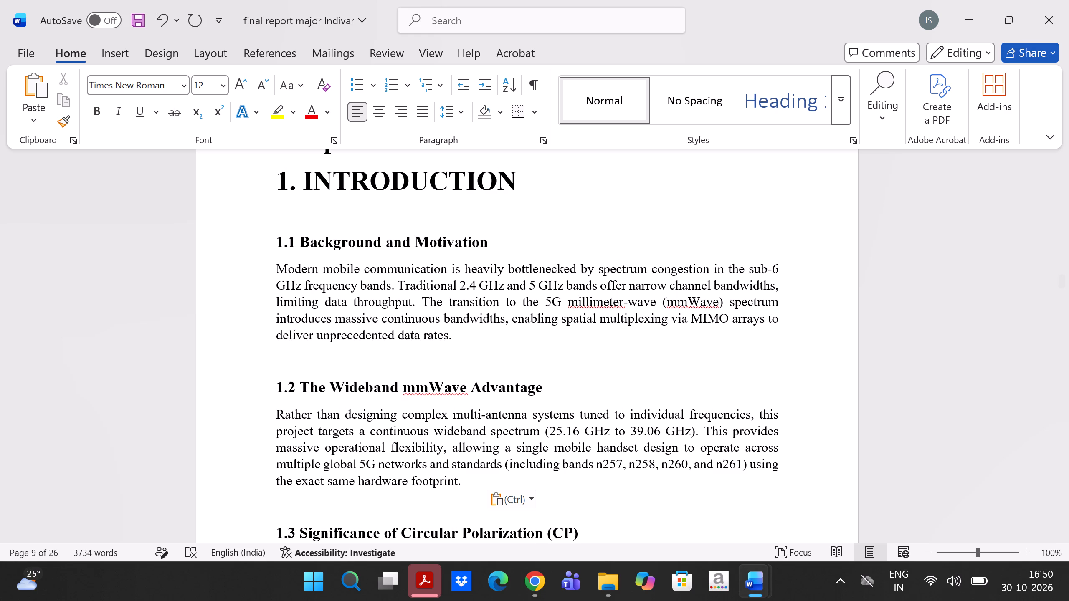
scroll(401, 402, up, 3)
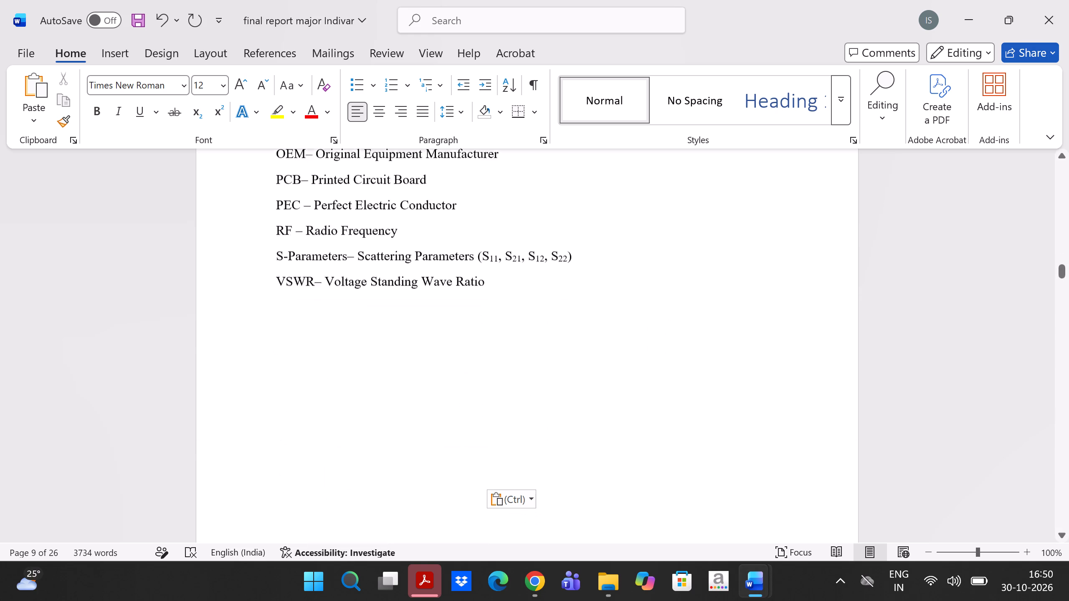
scroll(401, 402, up, 4)
scroll(401, 402, down, 2)
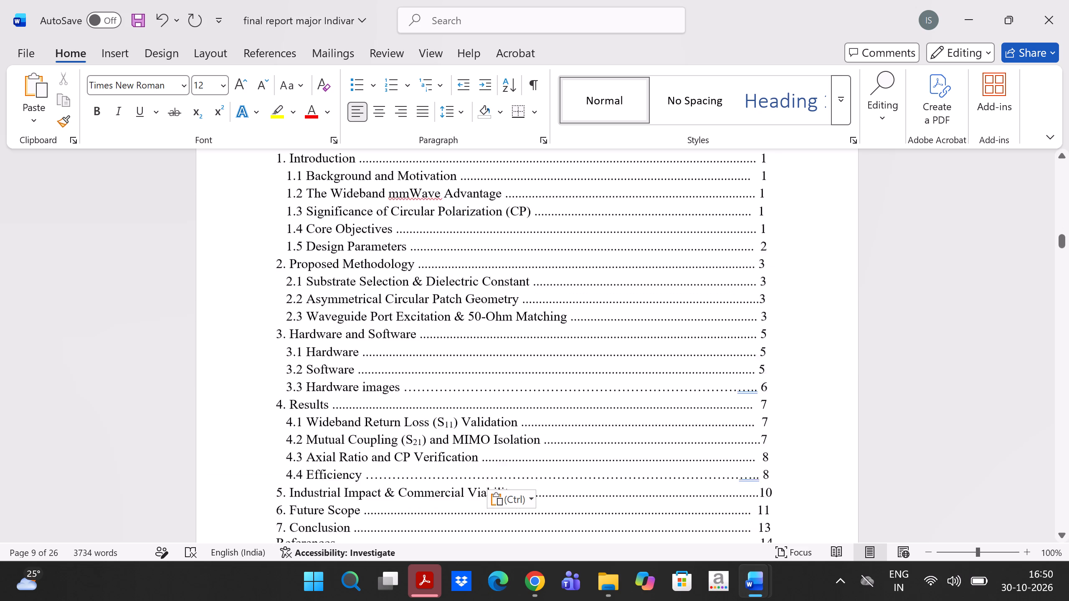
scroll(401, 402, down, 4)
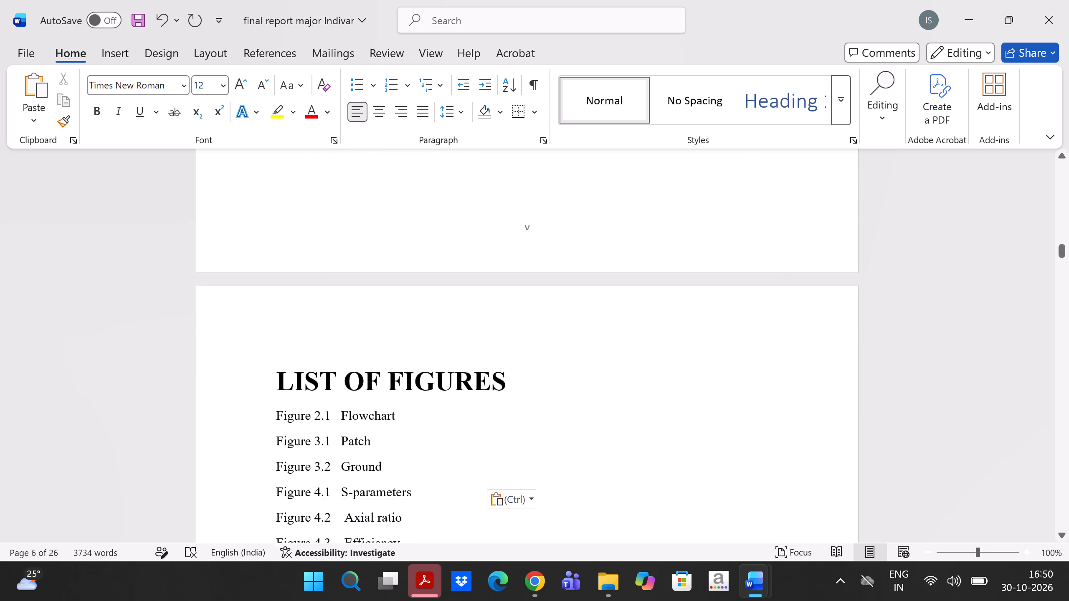
scroll(401, 402, down, 1)
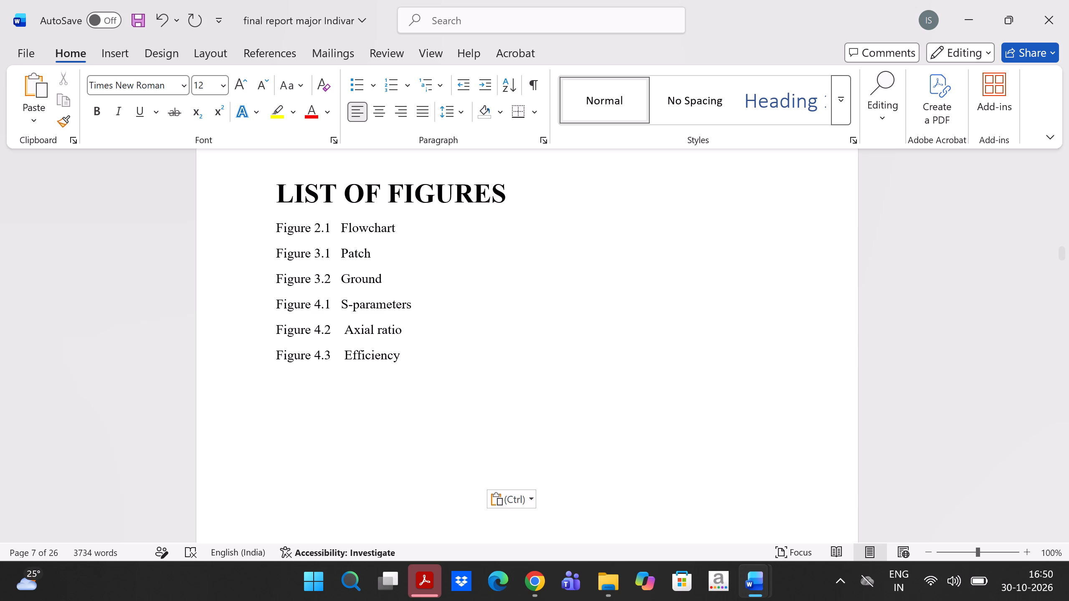
scroll(401, 402, up, 3)
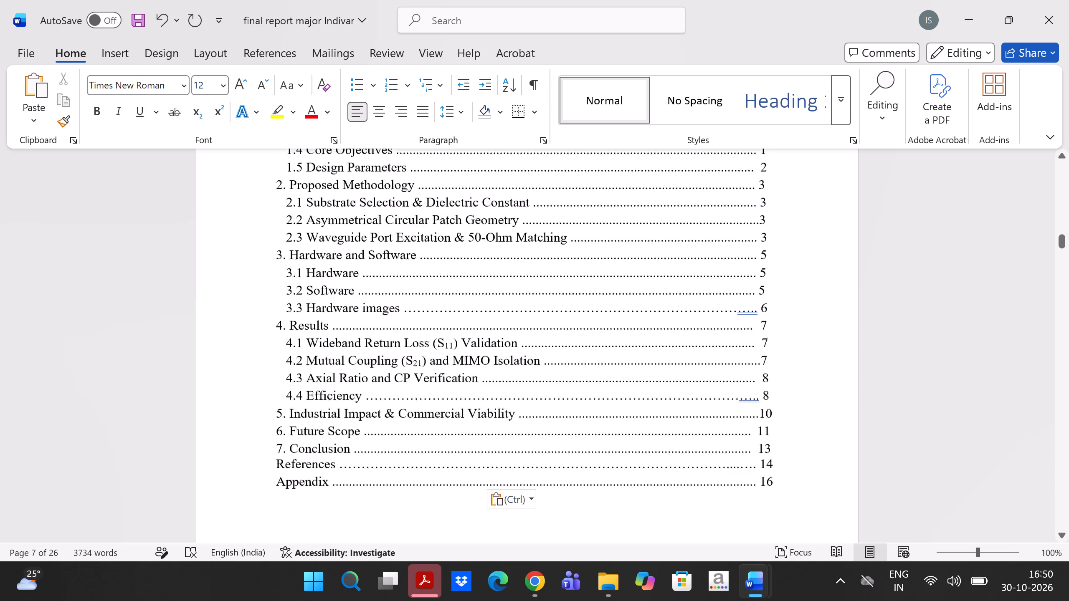
scroll(401, 402, up, 1)
scroll(401, 402, down, 2)
scroll(401, 402, up, 5)
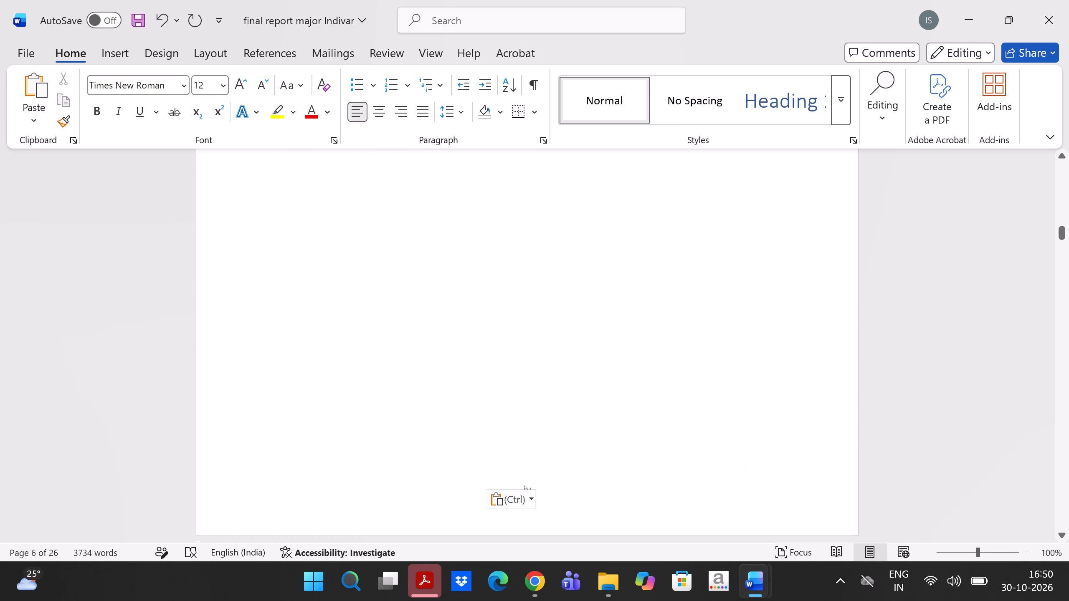
scroll(401, 402, up, 1)
scroll(401, 402, down, 5)
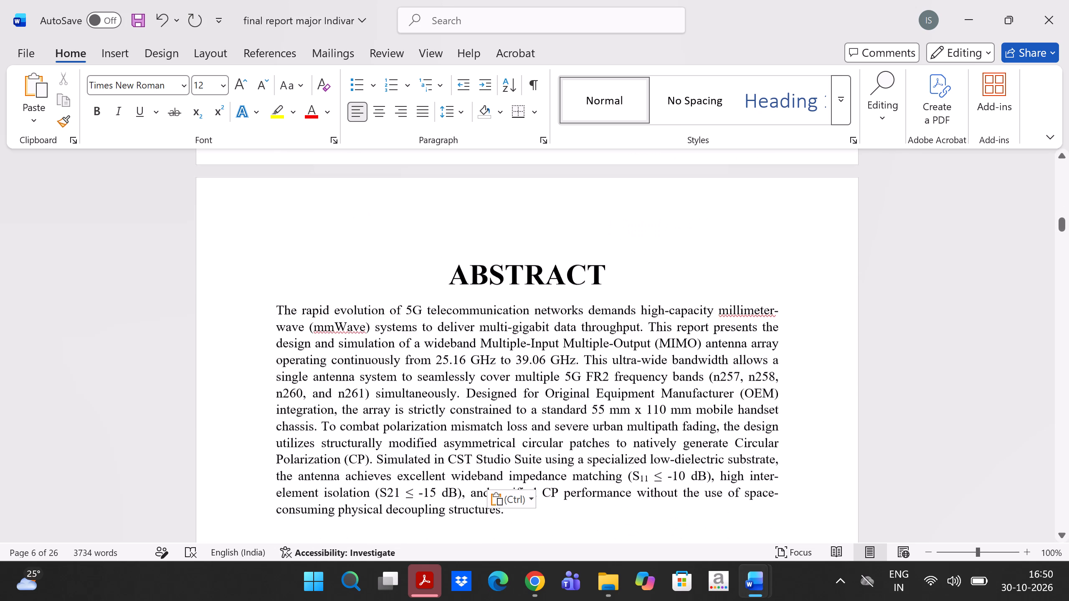
scroll(401, 402, down, 10)
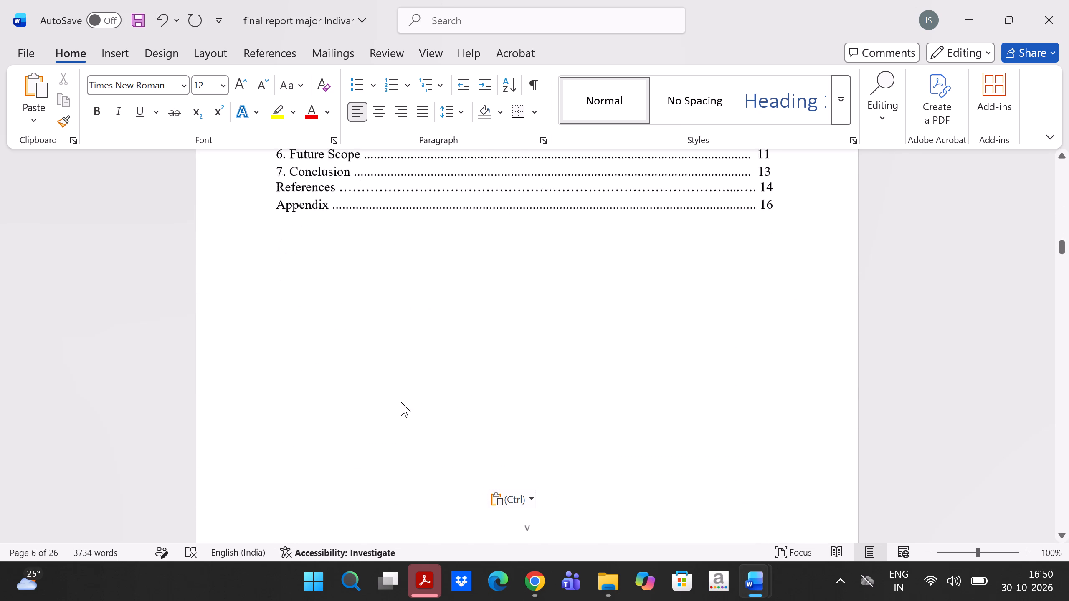
scroll(401, 402, down, 6)
scroll(401, 402, up, 4)
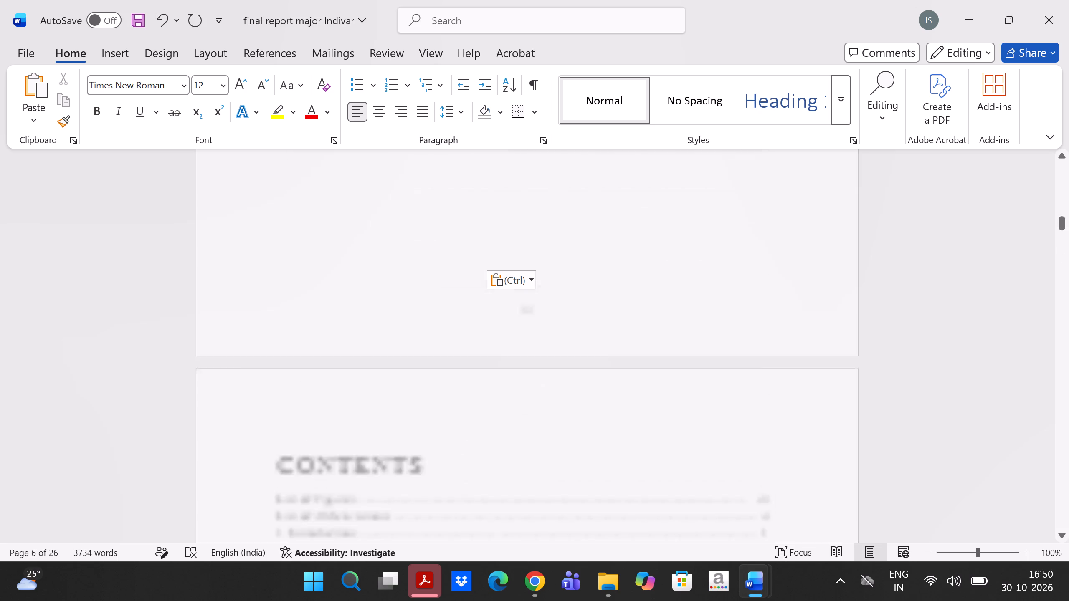
In the Contents, set the List of Figures page number to vi and the List of Abbreviations page number to vii.
scroll(401, 402, down, 6)
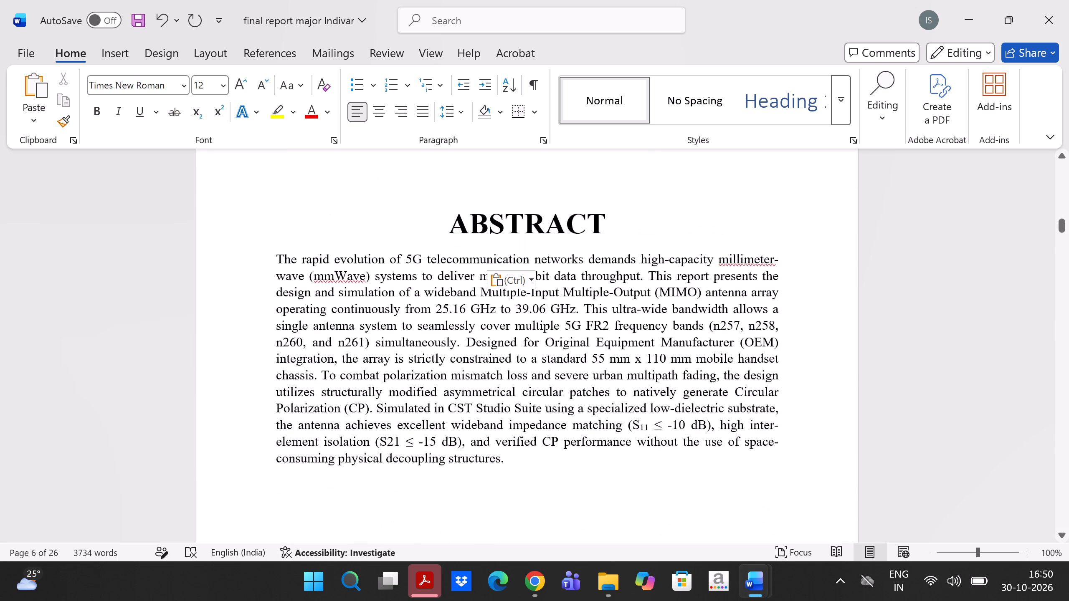
scroll(401, 402, down, 4)
scroll(401, 402, up, 2)
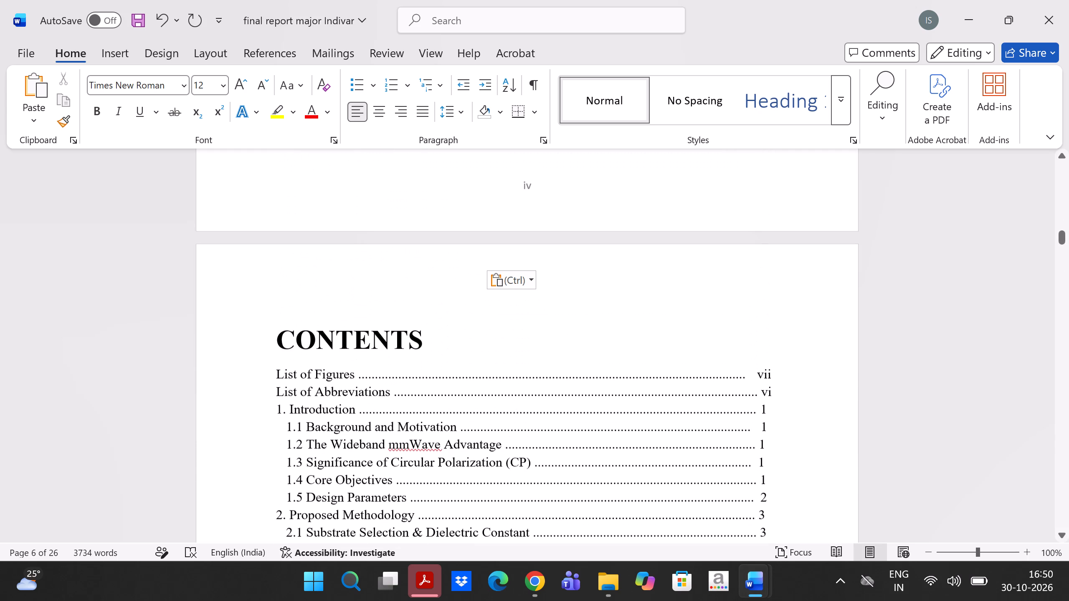
scroll(401, 402, down, 1)
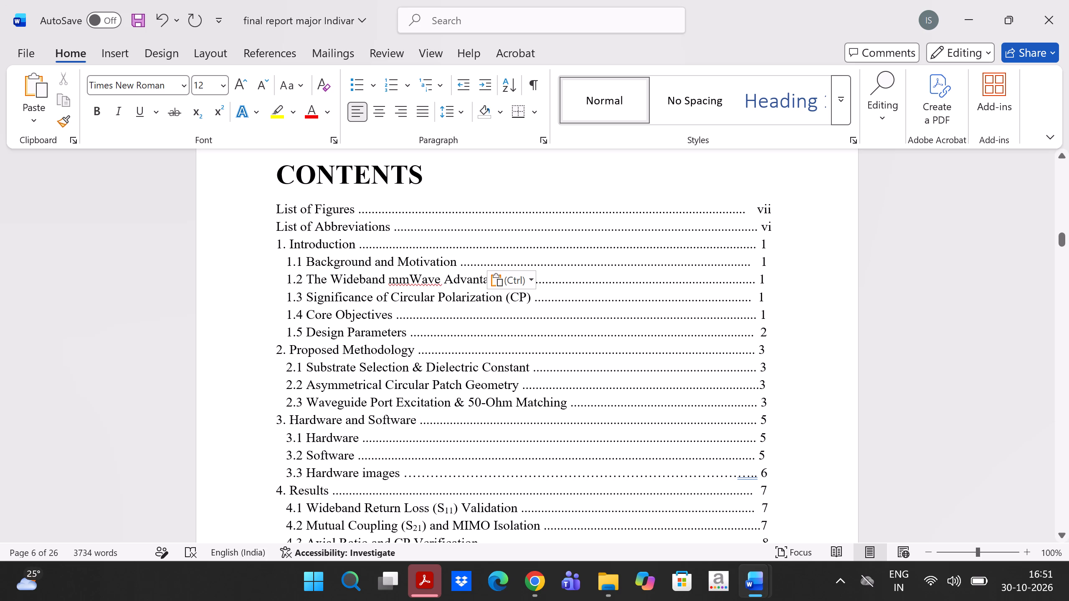
click(771, 211)
key(BackSpace)
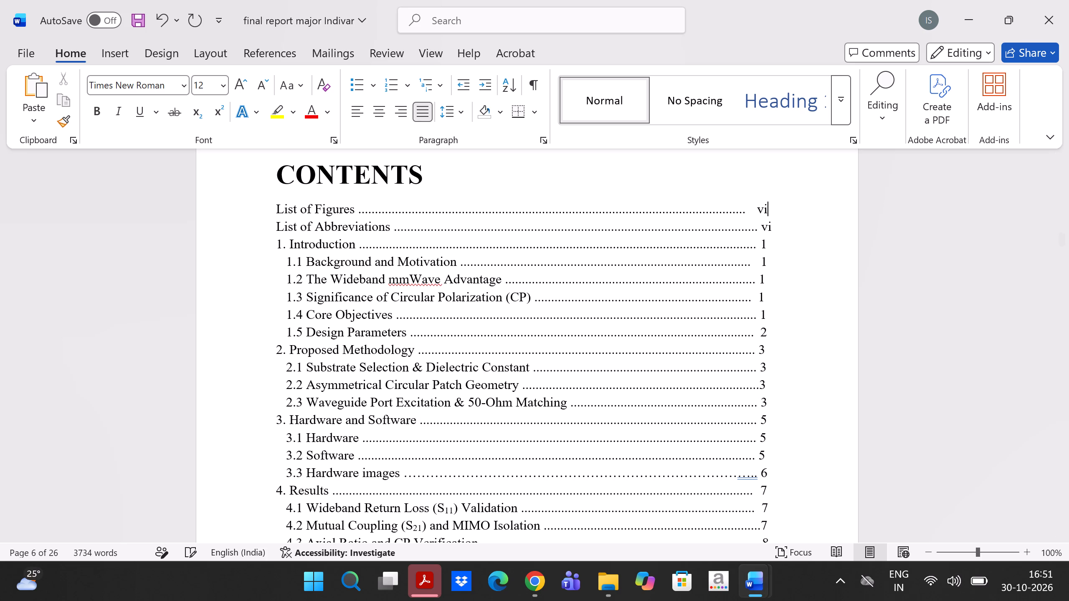
click(773, 232)
key(i)
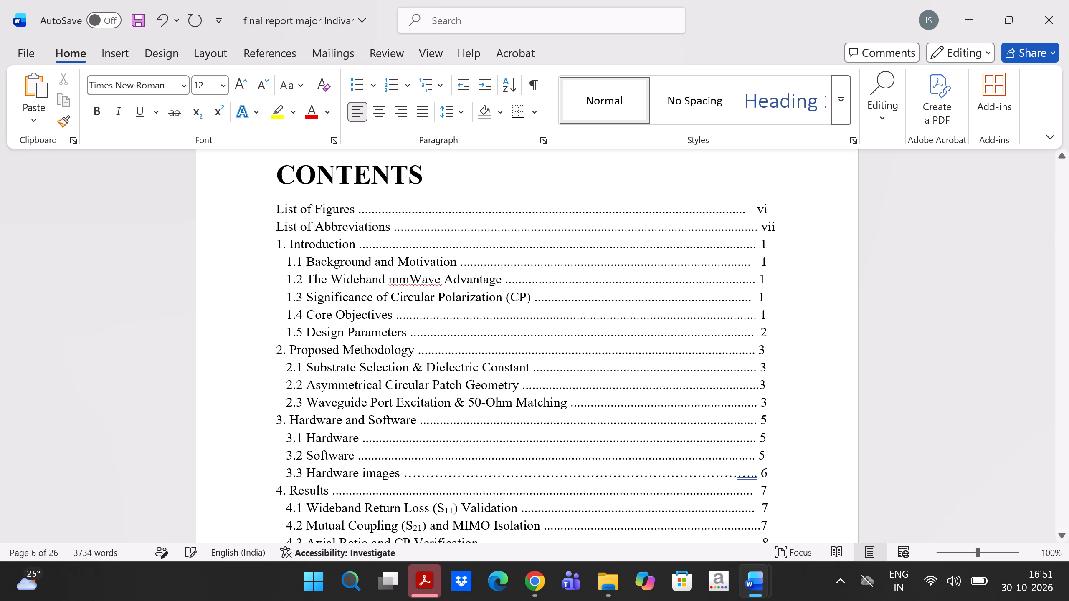
Look over the pages following the Contents, through the List of Abbreviations to section 1.5 Design Parameters.
scroll(765, 300, down, 8)
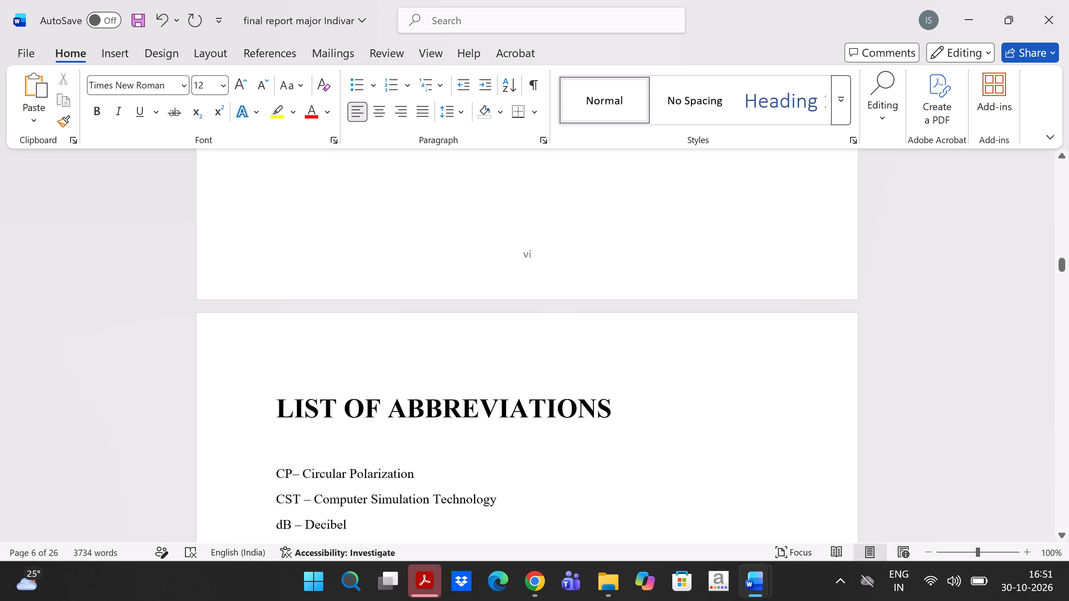
scroll(765, 300, down, 5)
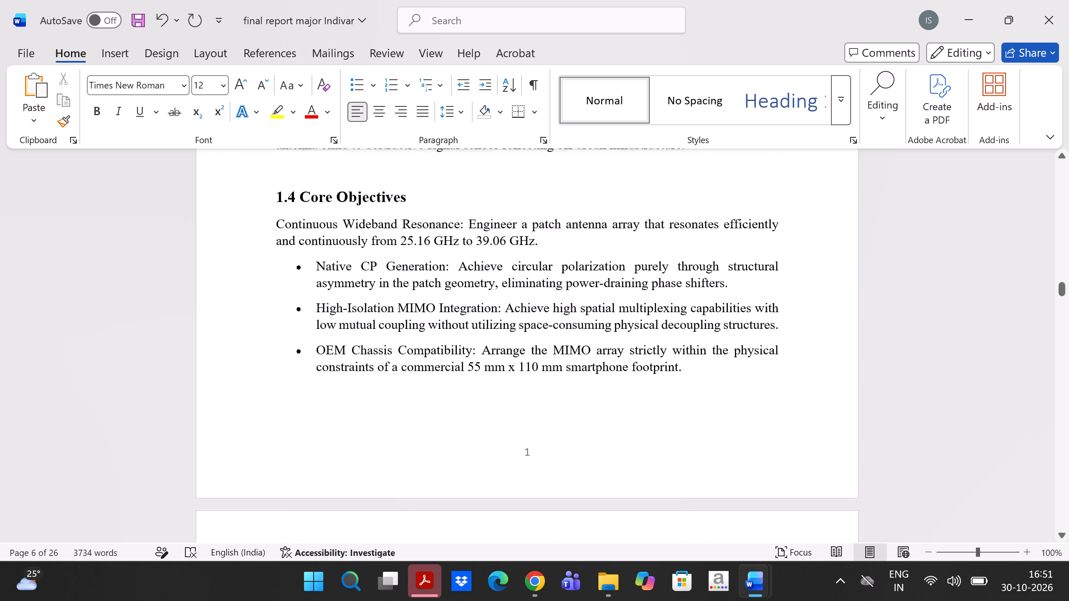
scroll(765, 300, down, 1)
scroll(765, 300, up, 1)
scroll(765, 300, down, 1)
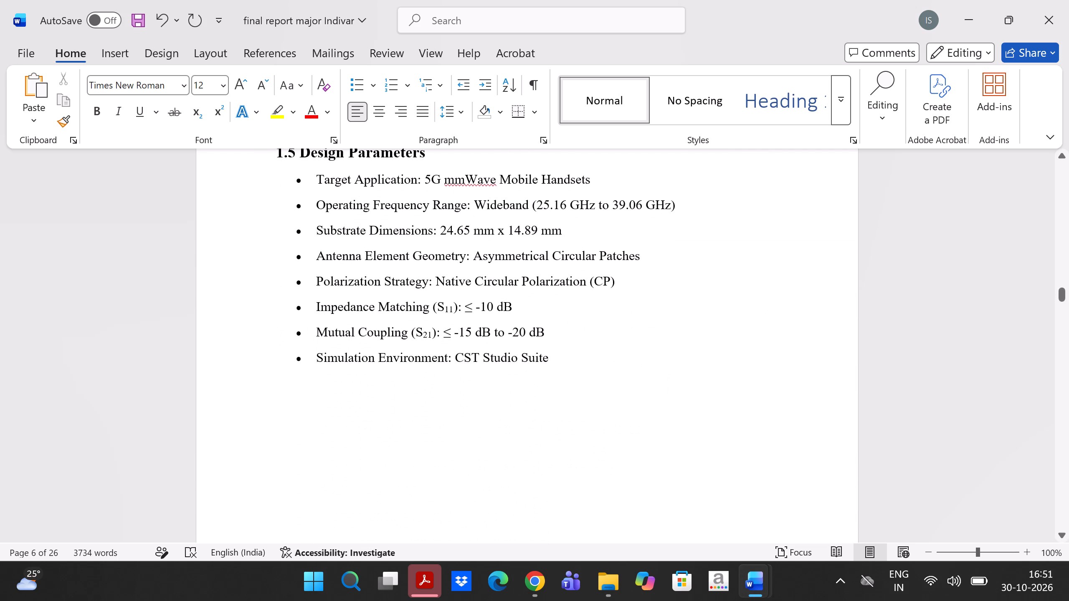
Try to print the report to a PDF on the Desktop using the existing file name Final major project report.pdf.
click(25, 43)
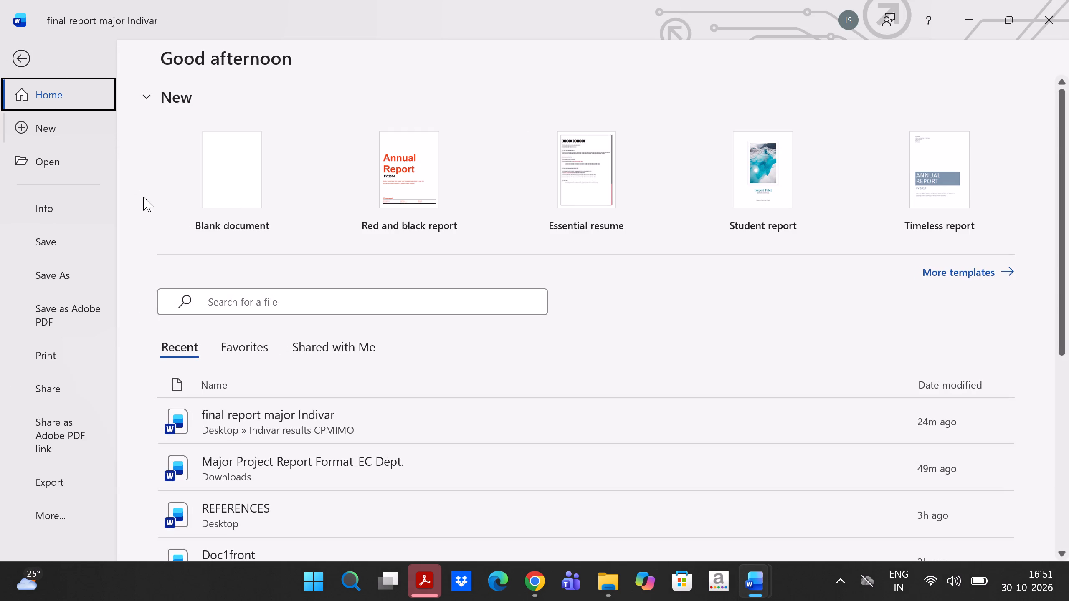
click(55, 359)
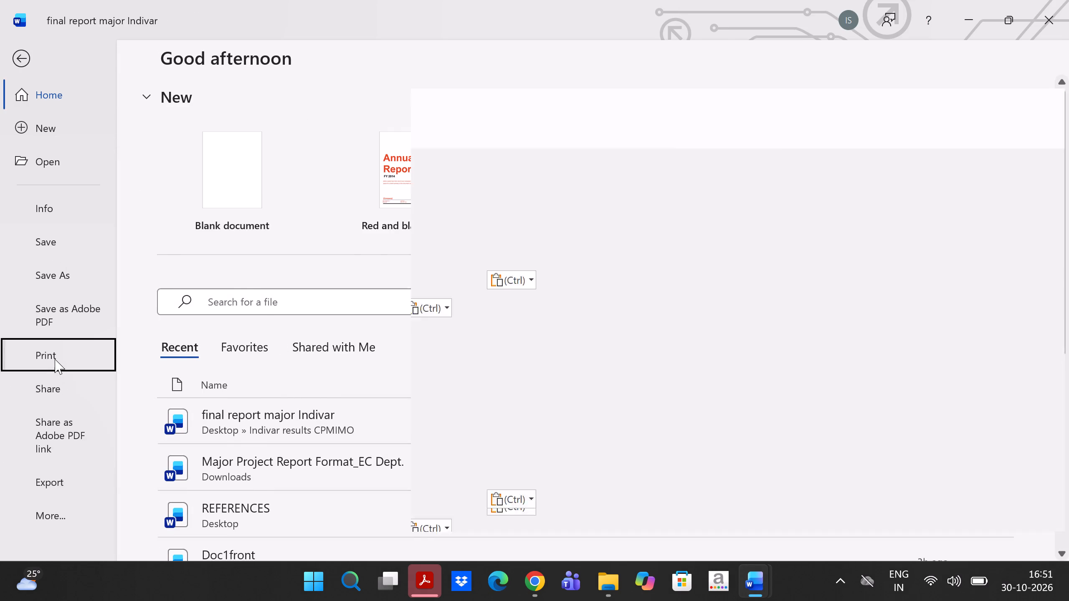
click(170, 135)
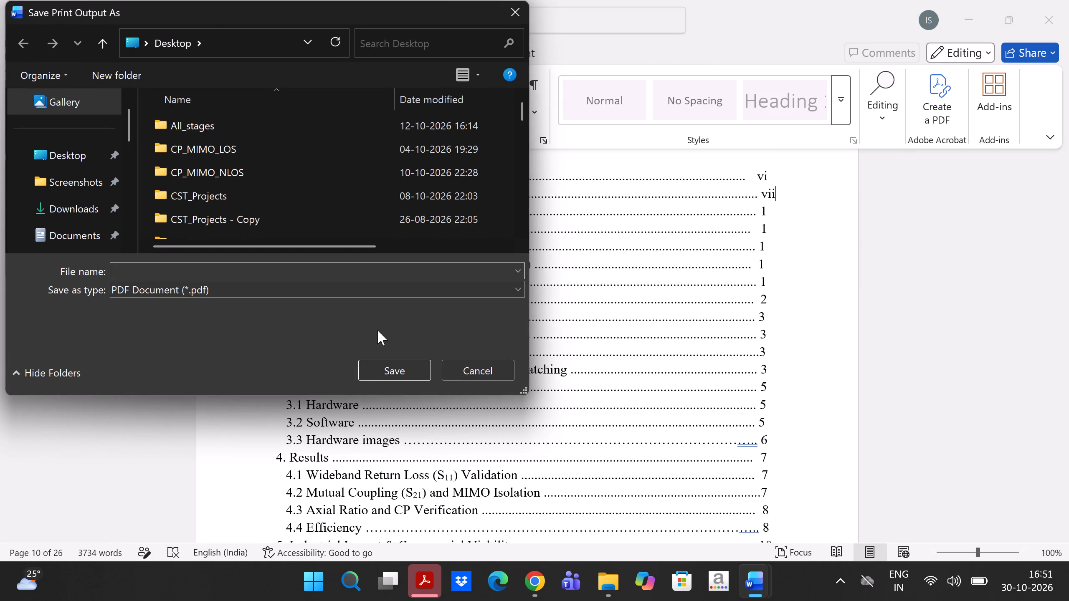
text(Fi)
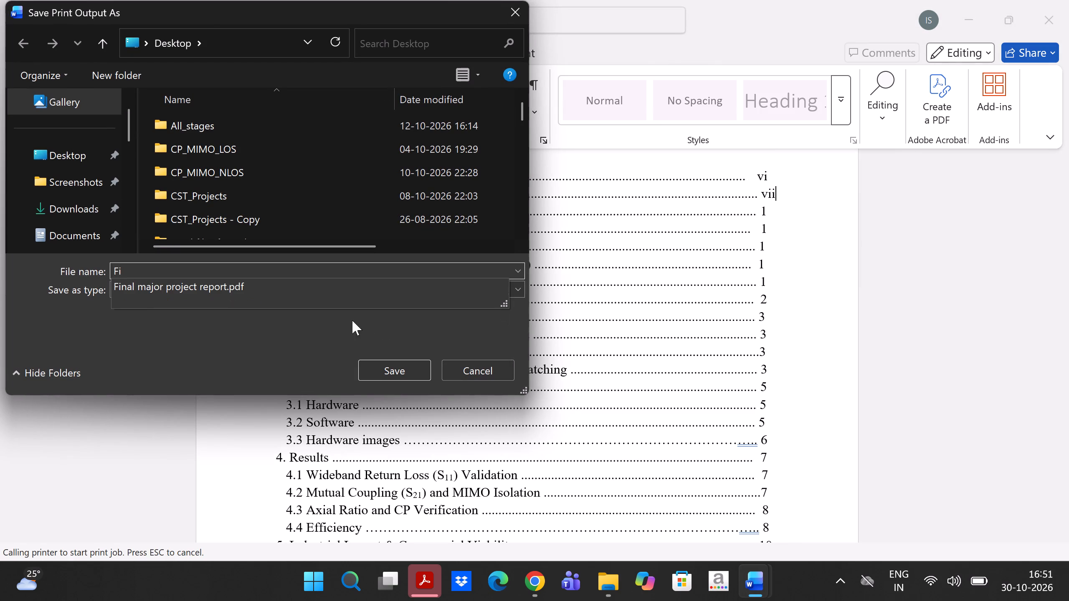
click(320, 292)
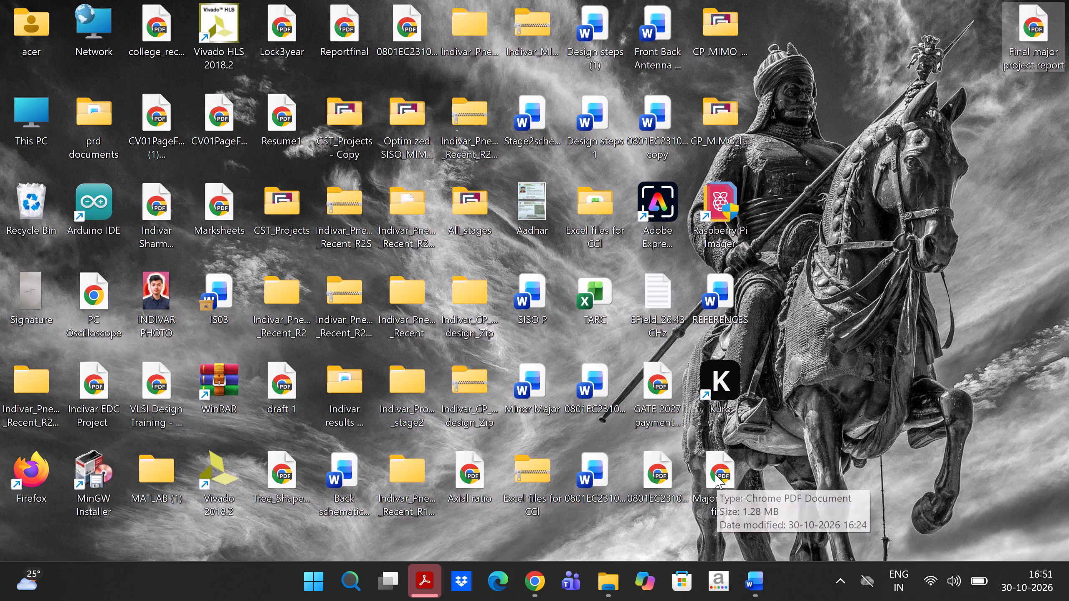
Delete the outdated Major report final PDF from the desktop.
right_click(715, 474)
click(938, 51)
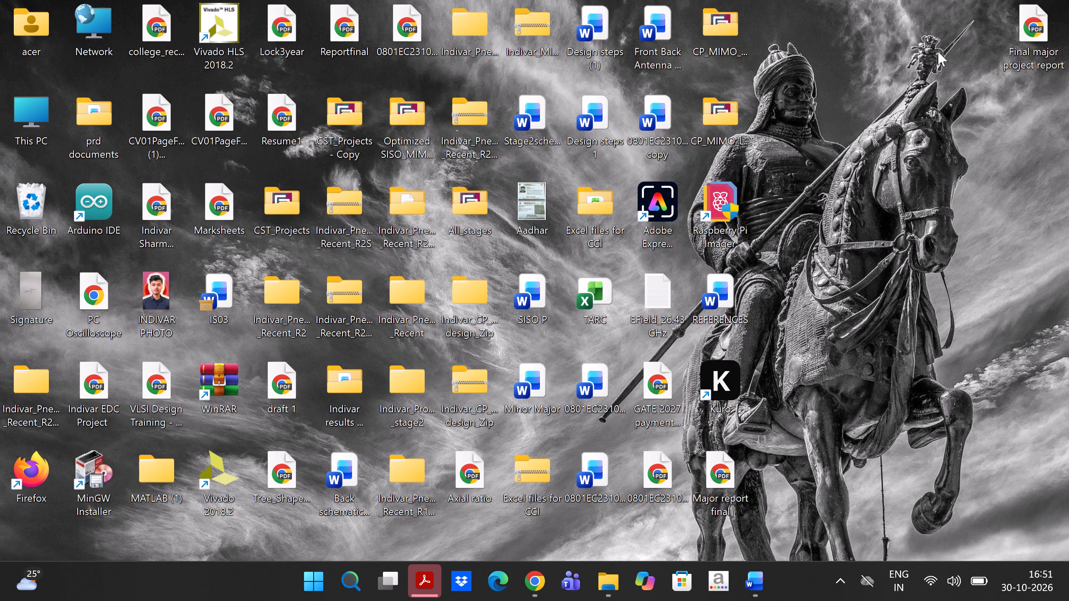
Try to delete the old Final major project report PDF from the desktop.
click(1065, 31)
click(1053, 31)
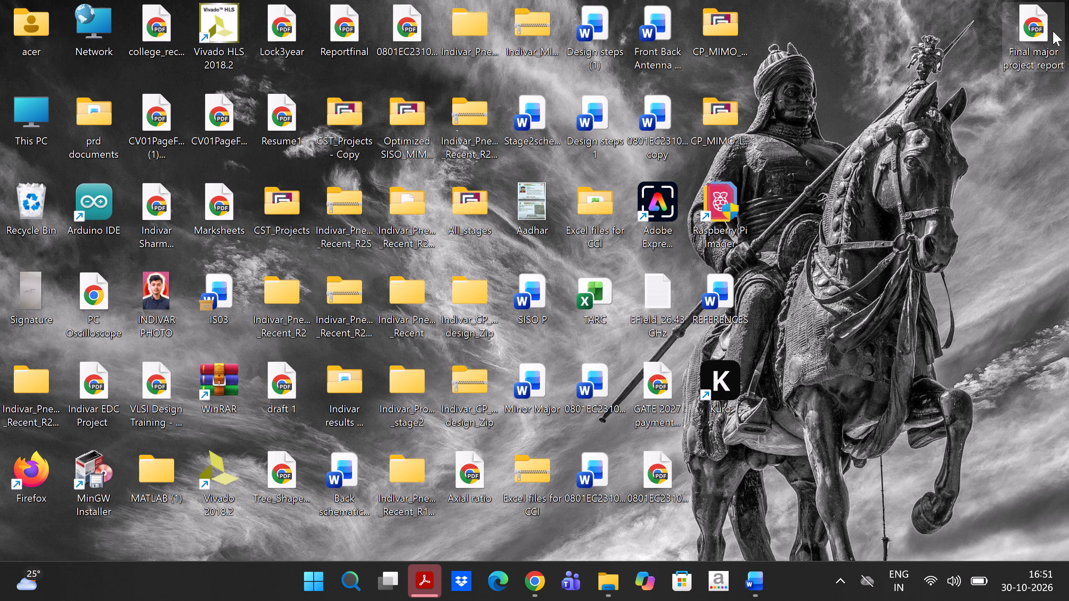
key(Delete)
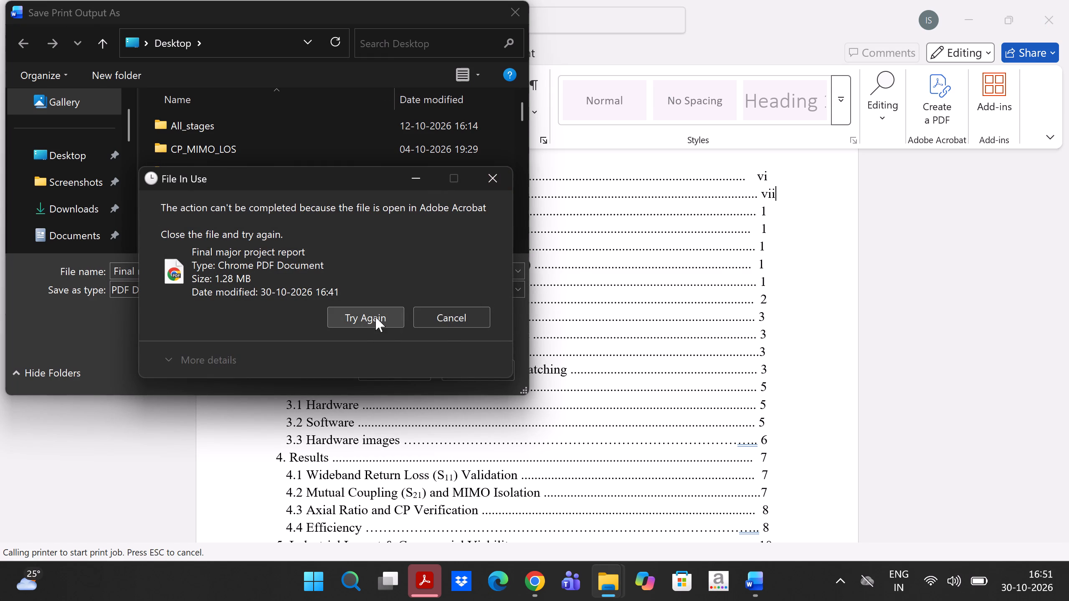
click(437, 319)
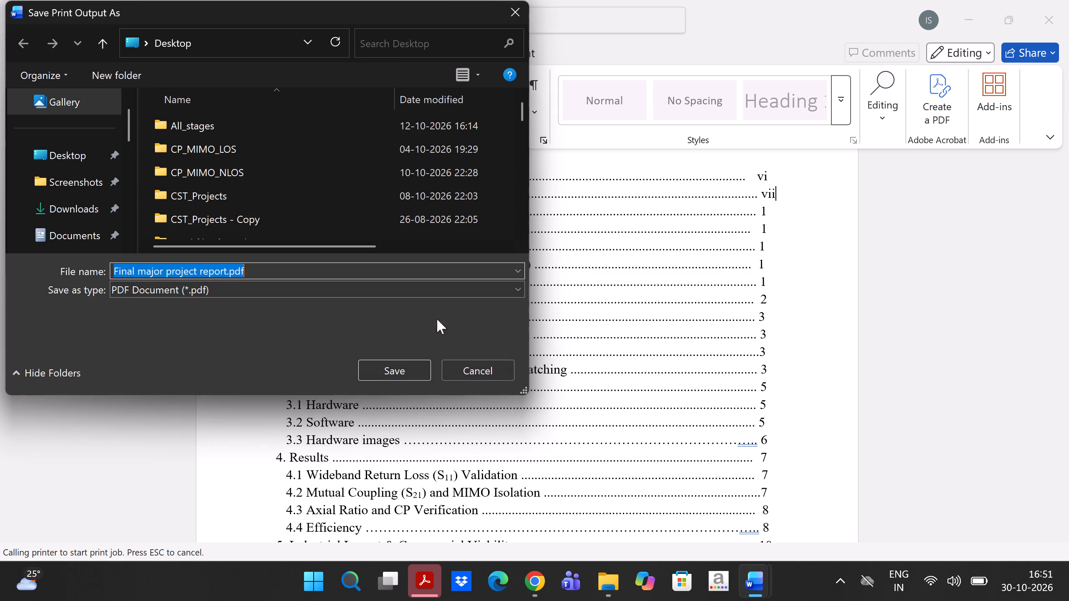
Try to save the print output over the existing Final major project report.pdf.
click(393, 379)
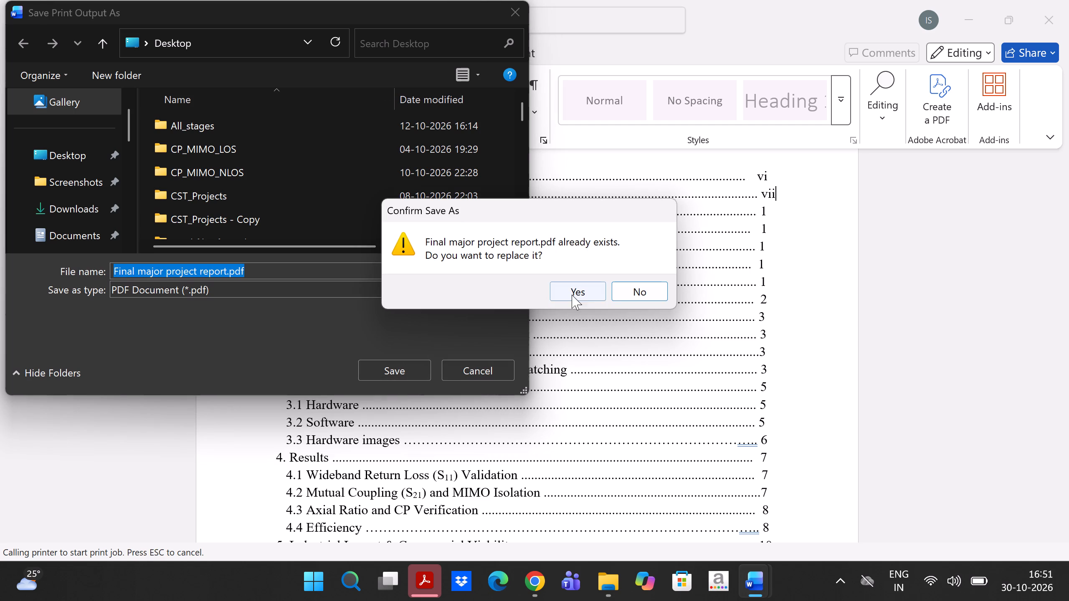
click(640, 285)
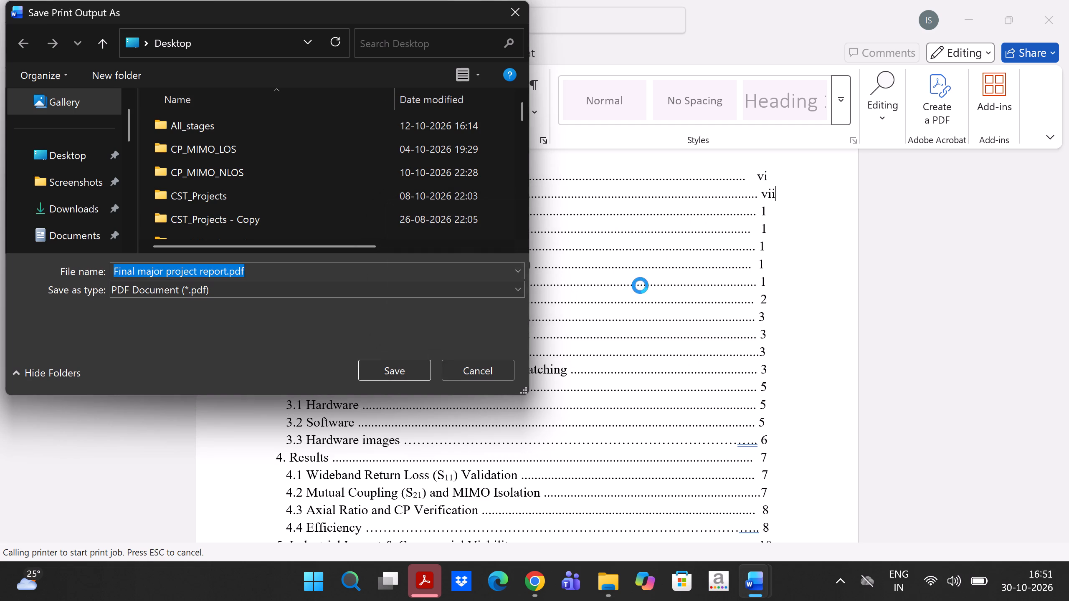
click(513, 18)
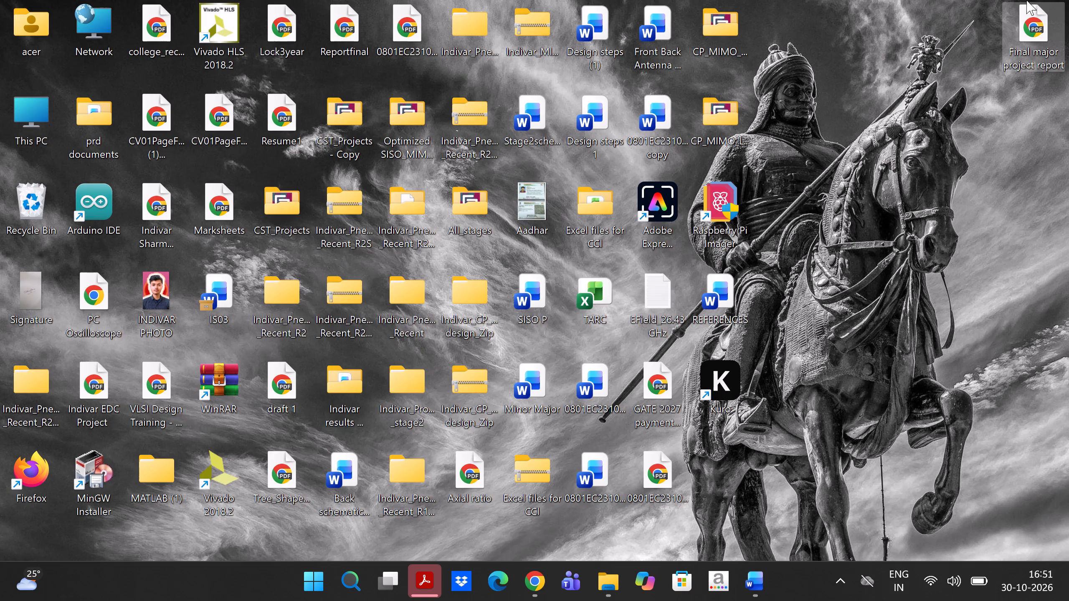
Delete the old Final major project report PDF from the desktop, closing its Adobe Acrobat window to release the file.
key(Delete)
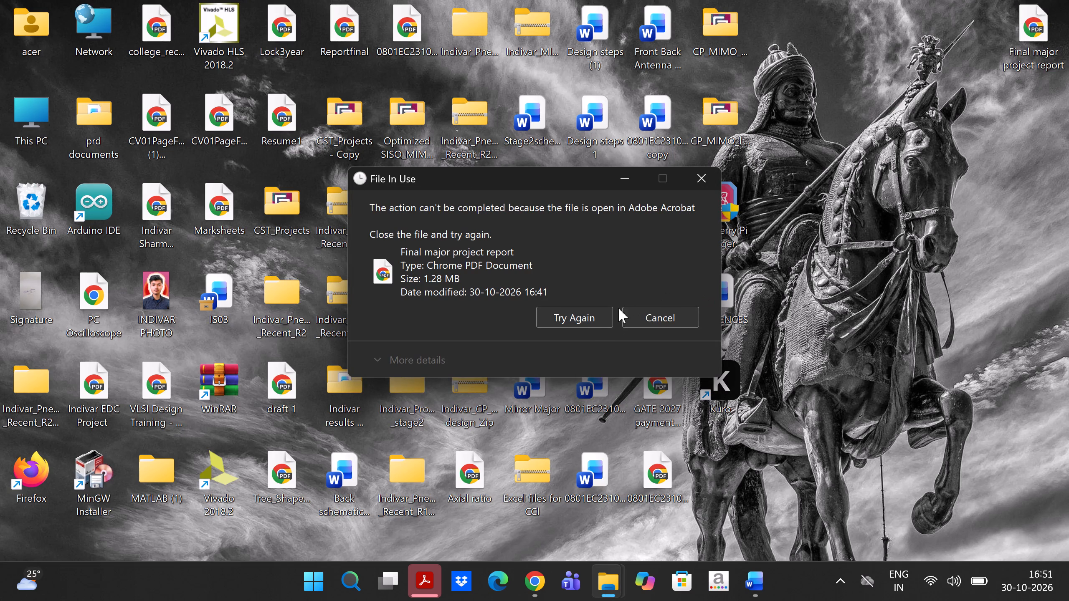
click(585, 323)
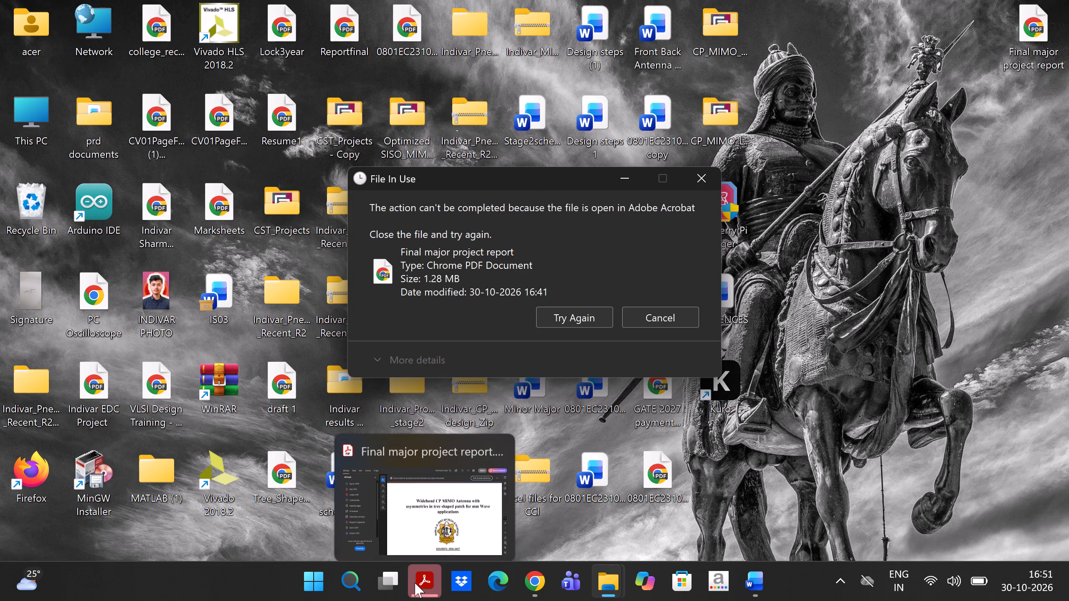
click(487, 439)
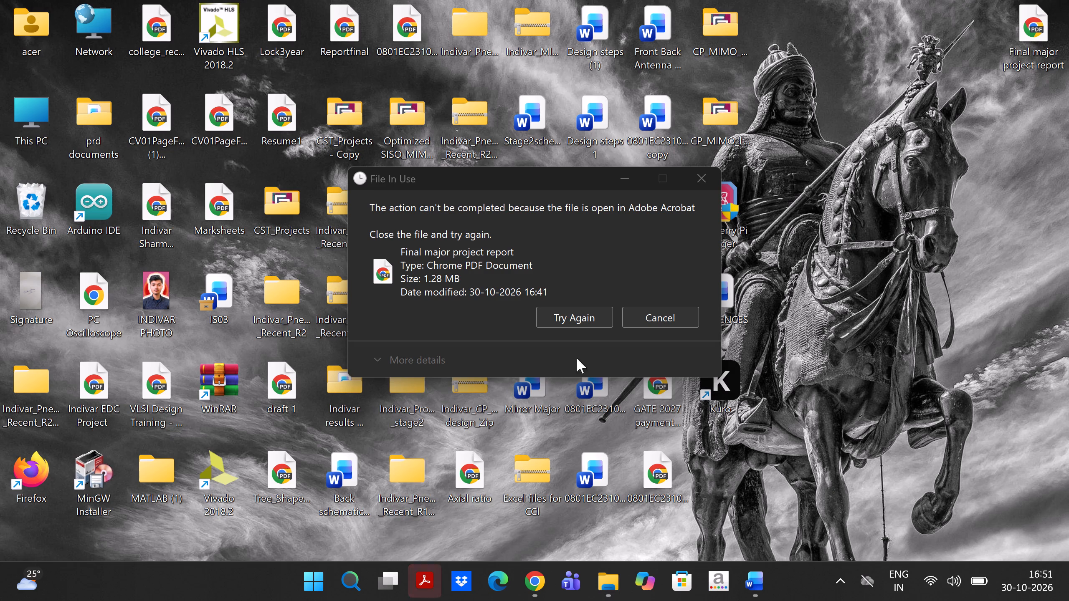
drag(619, 306, 595, 315)
click(595, 315)
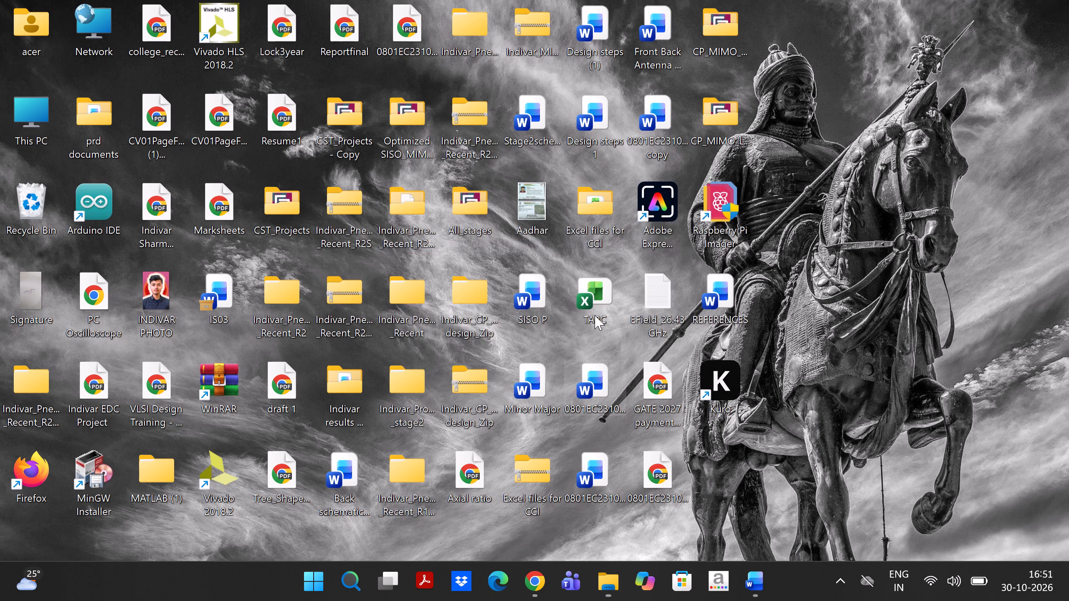
right_click(817, 386)
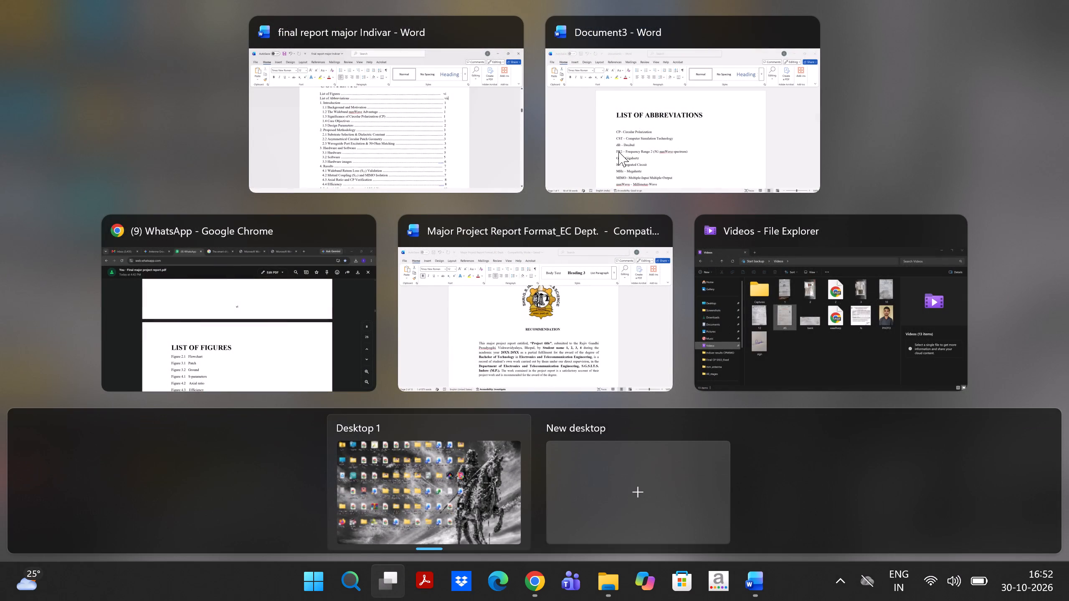
Close Document3, the scratch document holding the List of Abbreviations, without saving it, and return to the final report.
click(810, 34)
click(680, 168)
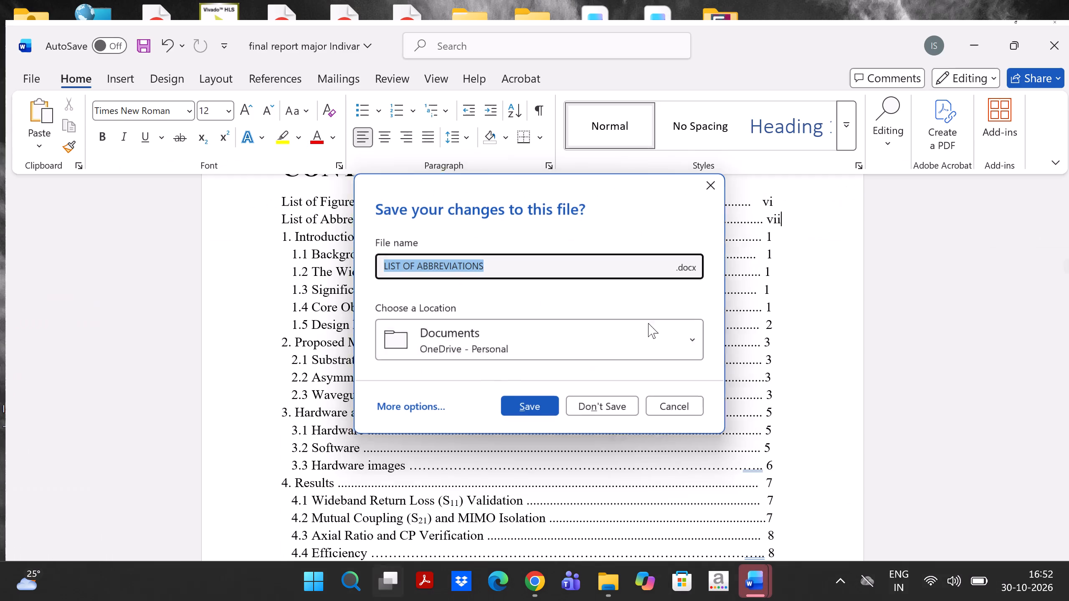
click(603, 404)
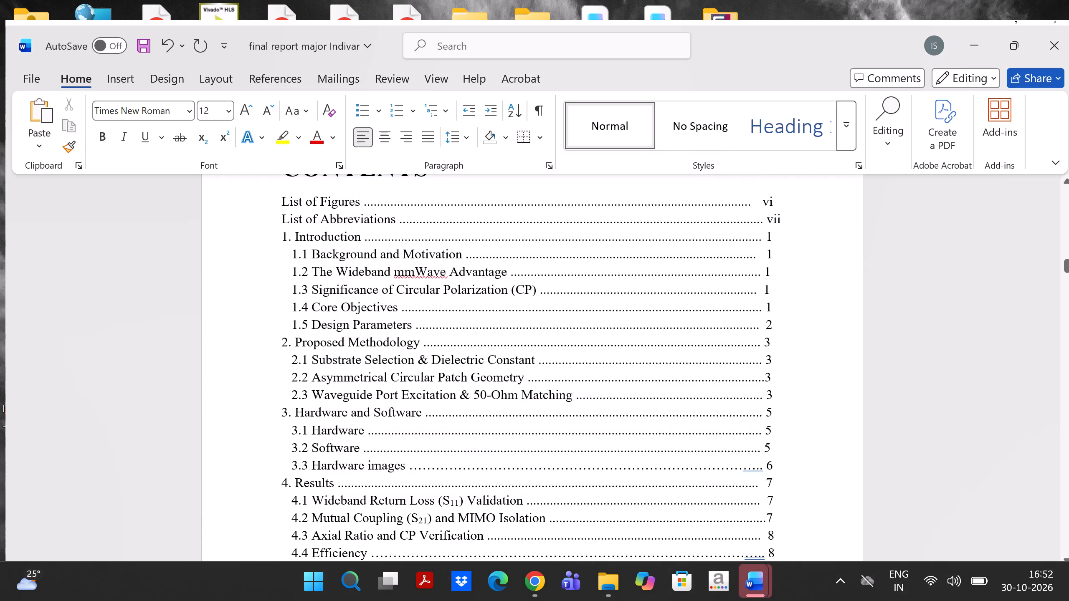
Print the final report from Word to a PDF on the Desktop named Final major project report.
scroll(603, 404, up, 6)
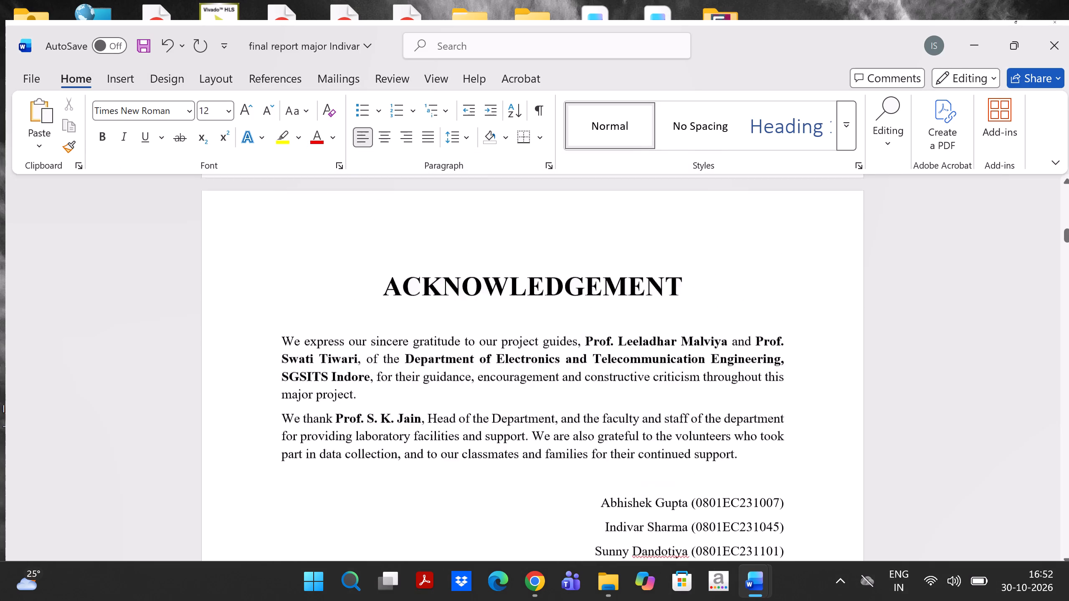
scroll(603, 404, up, 4)
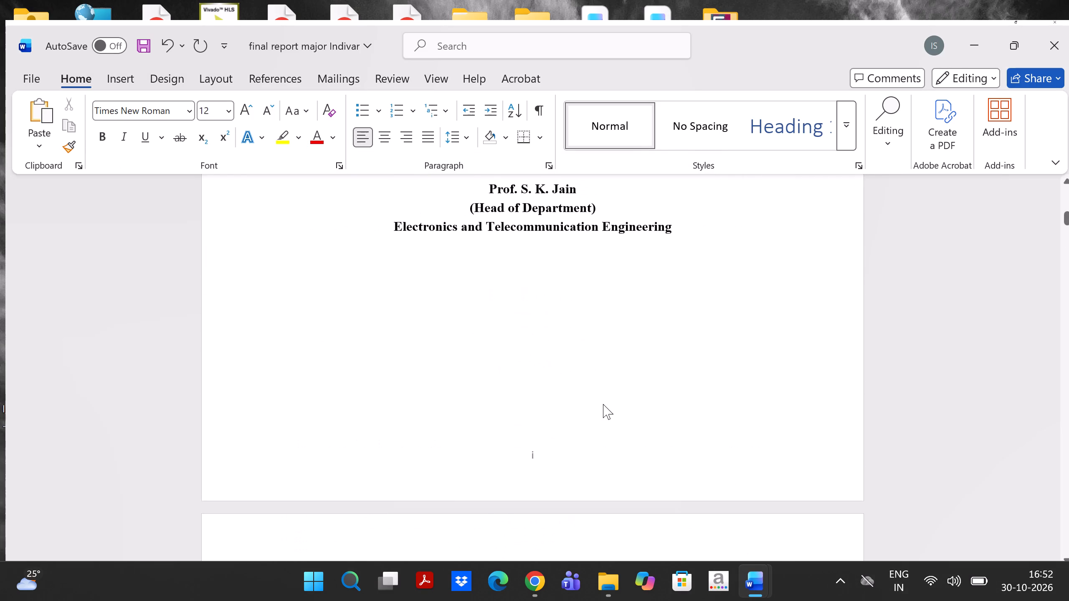
scroll(603, 404, up, 7)
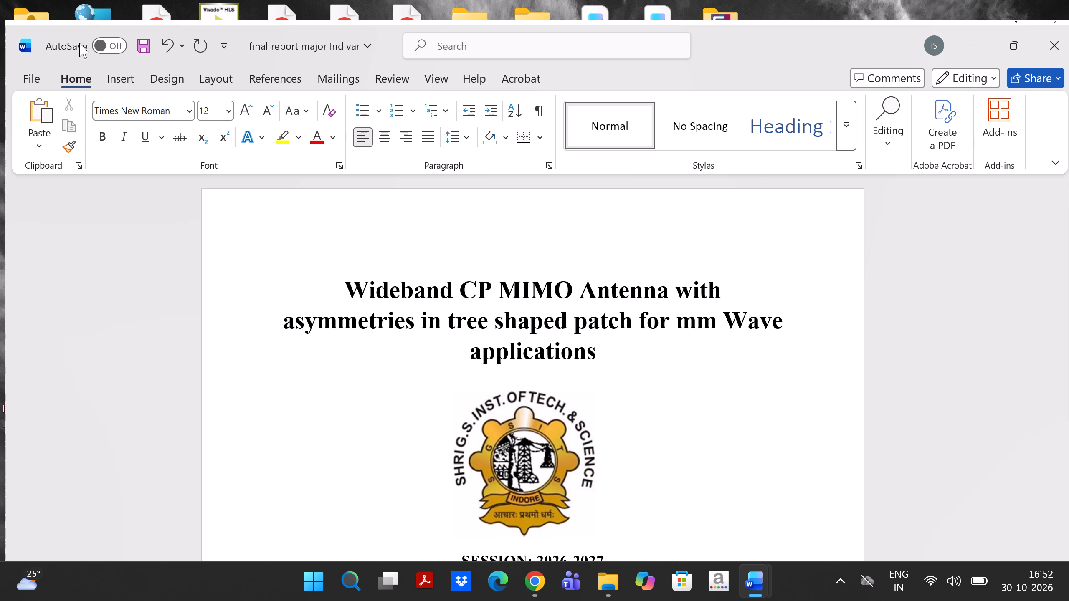
click(32, 80)
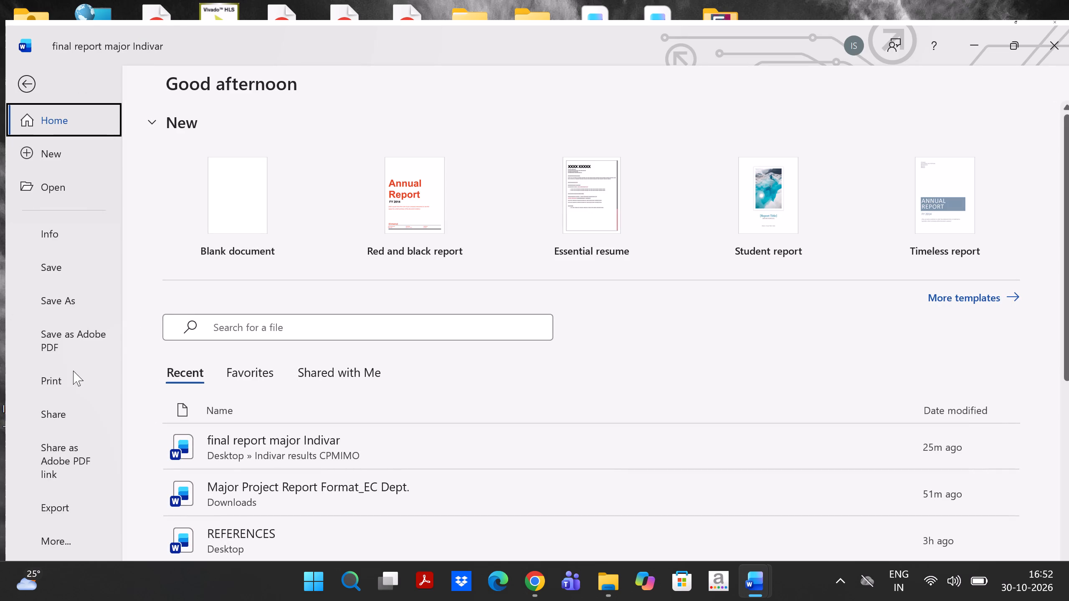
click(60, 376)
click(215, 119)
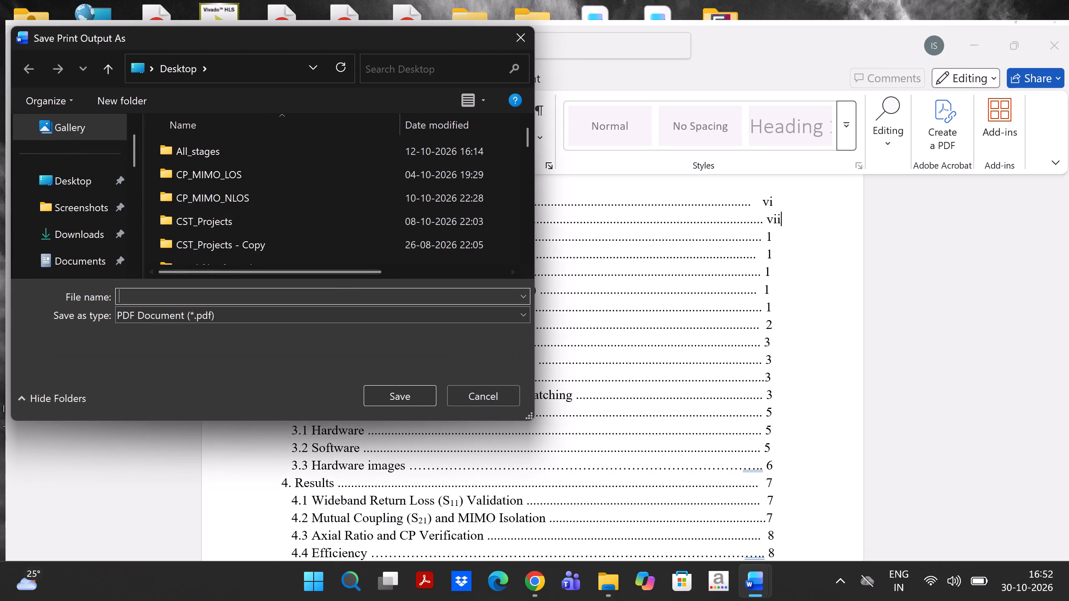
text(Final)
key(space)
text(major project)
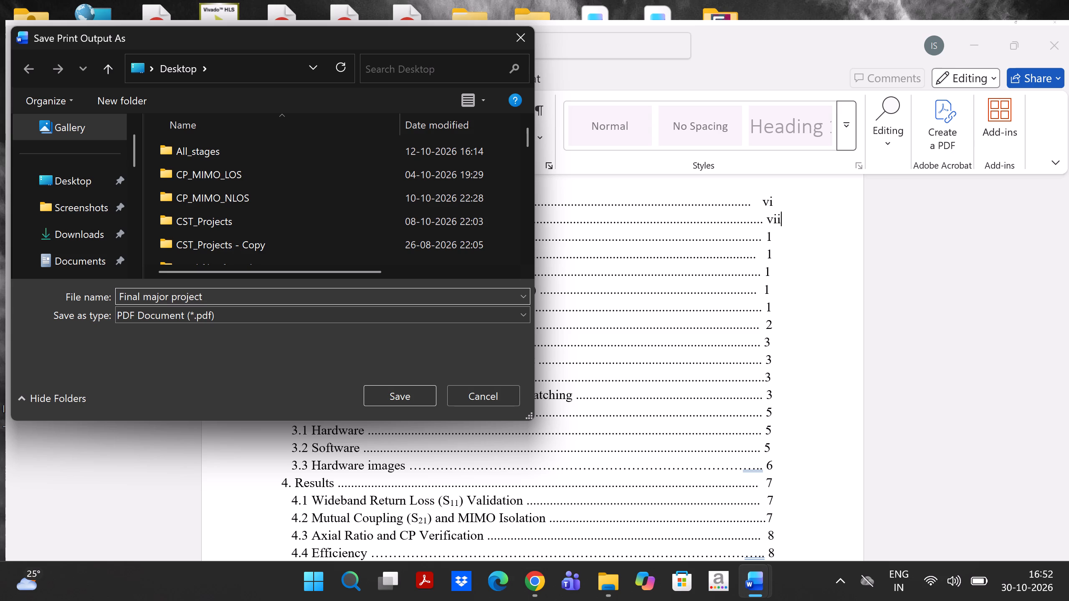
key(space)
text(report)
key(Return)
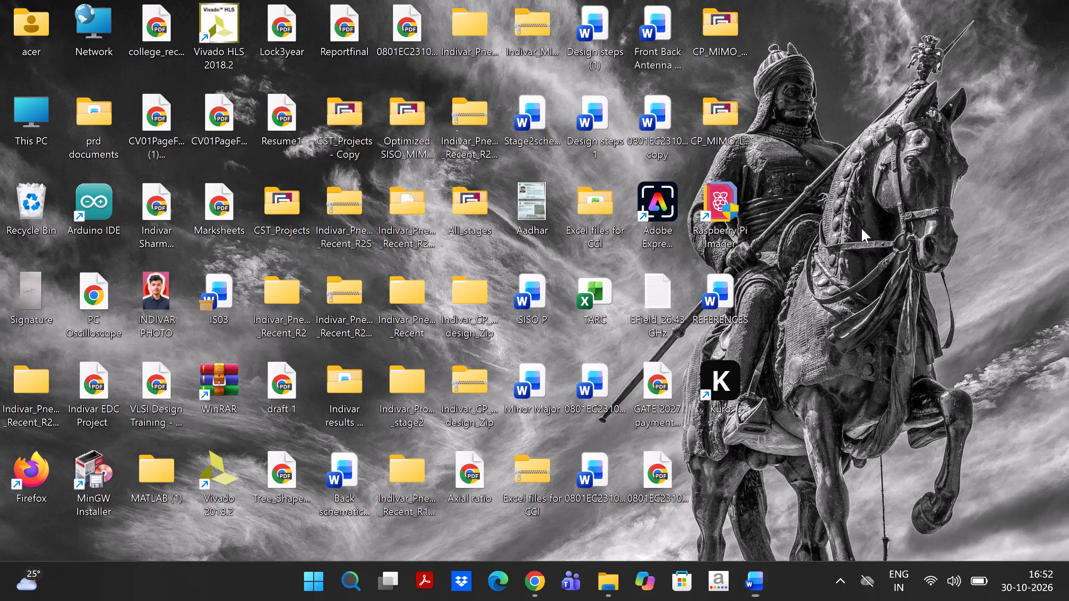
Refresh the desktop and open the new Final major project report PDF.
right_click(861, 228)
drag(861, 228, 844, 353)
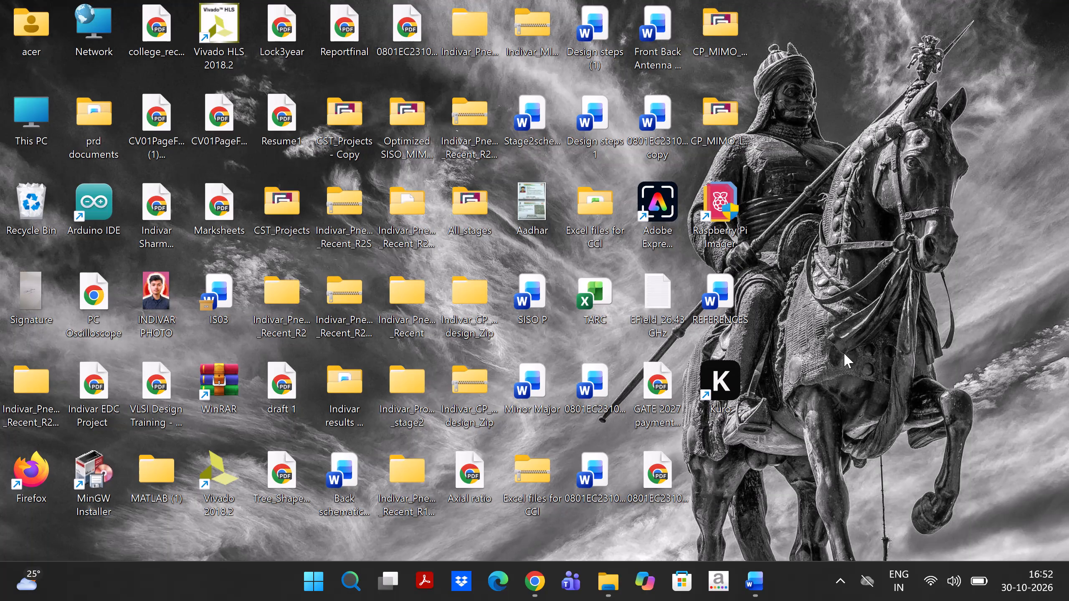
right_click(844, 353)
click(907, 270)
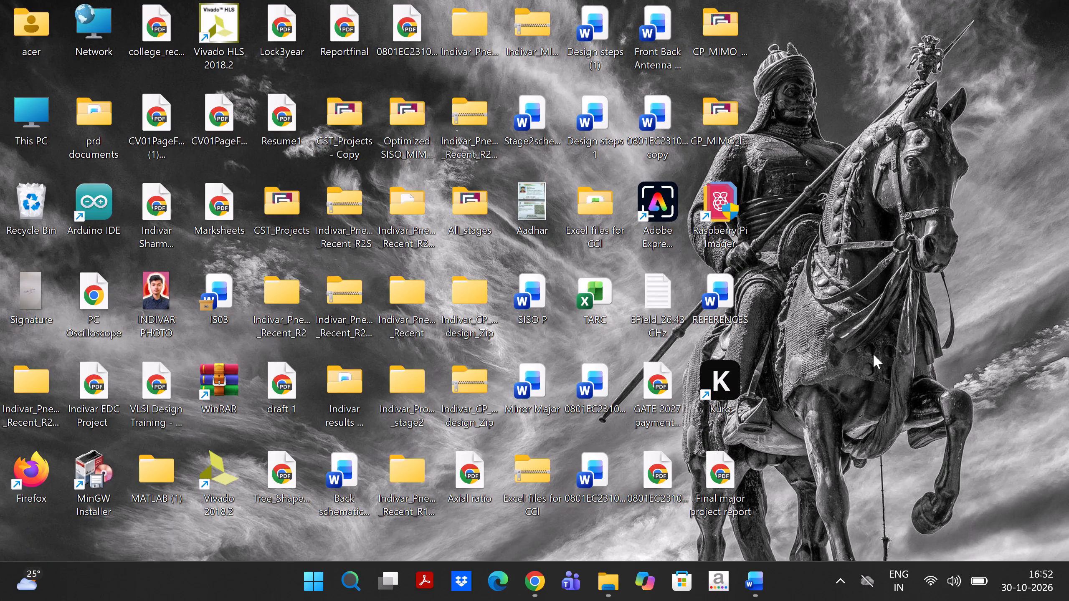
double_click(728, 456)
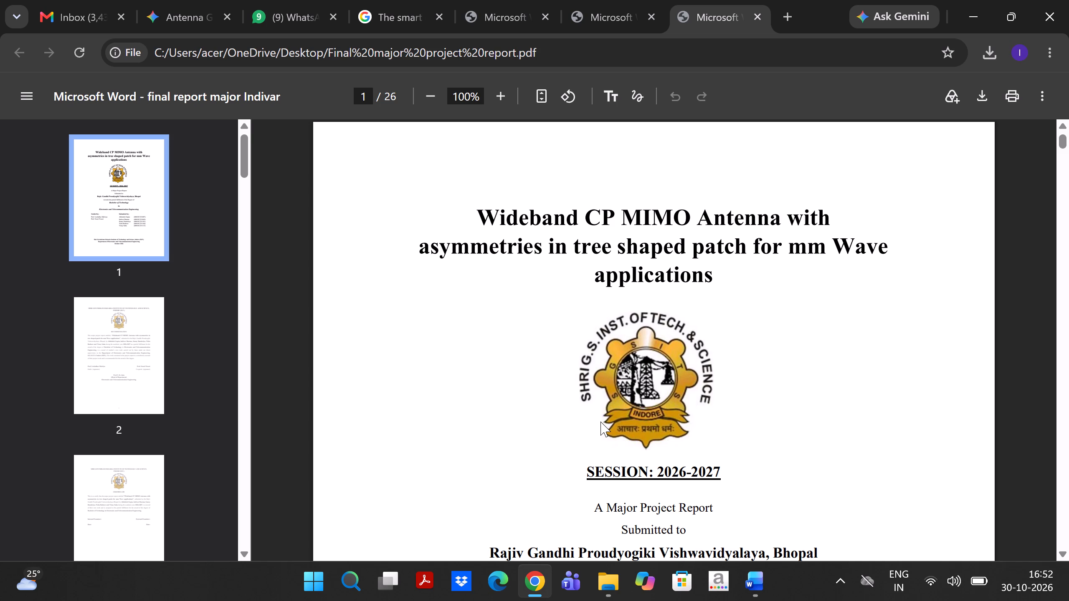
Review the exported PDF from the title page through the front matter and Chapter 1 to the Figure 2.1 flowchart.
scroll(600, 422, down, 1)
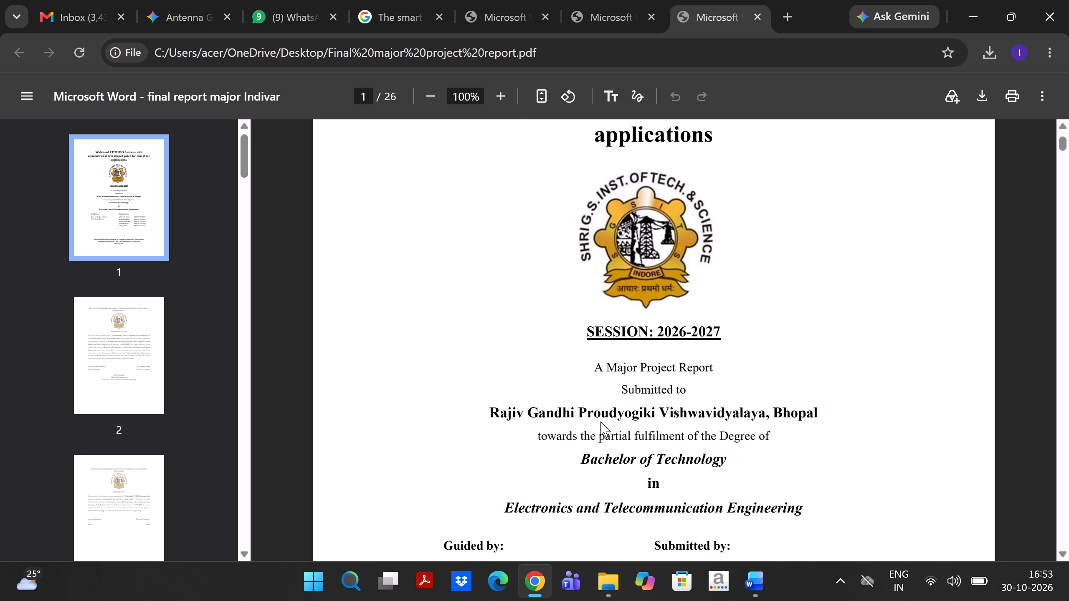
scroll(600, 600, up, 3)
scroll(728, 477, up, 1)
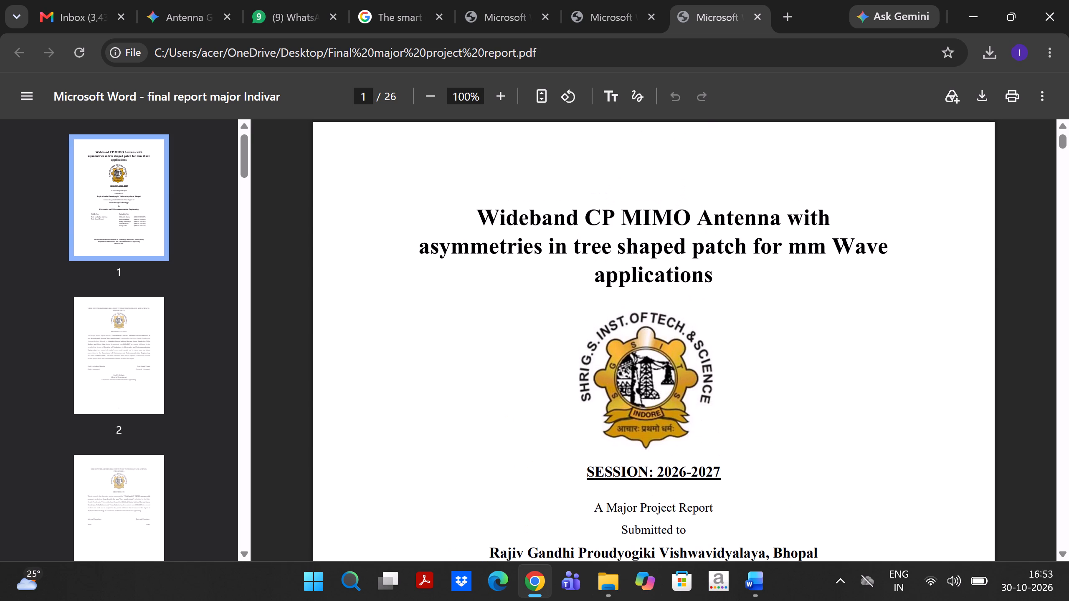
scroll(728, 477, down, 4)
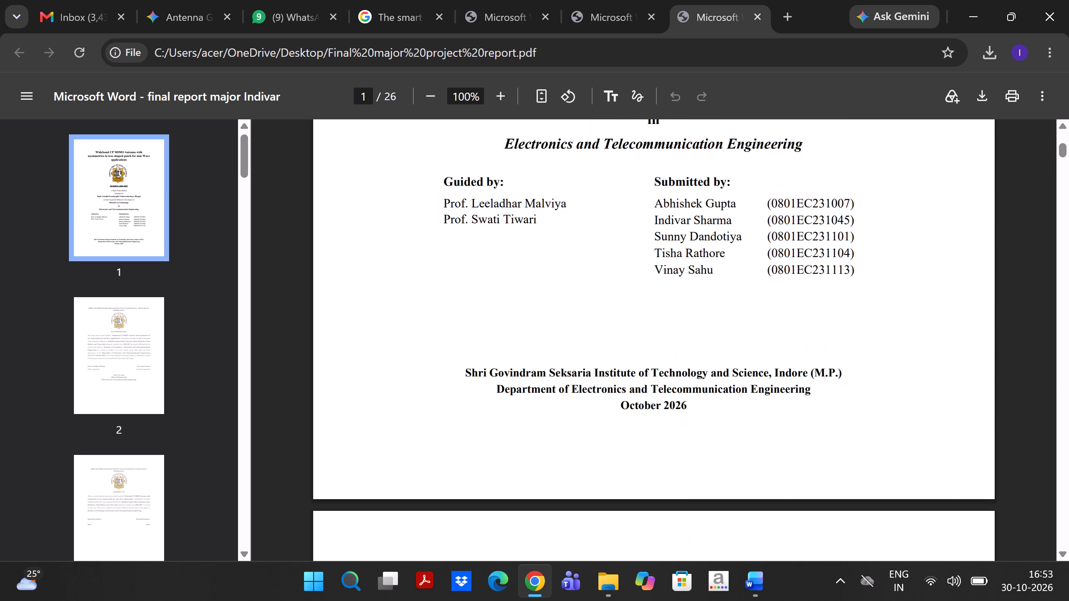
scroll(728, 477, down, 8)
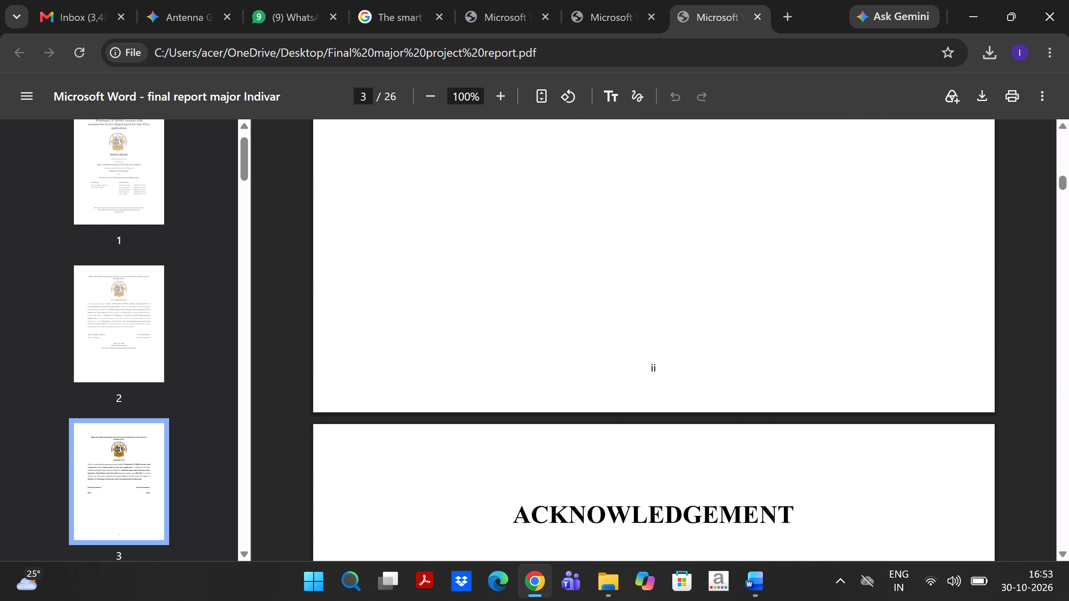
scroll(728, 477, down, 5)
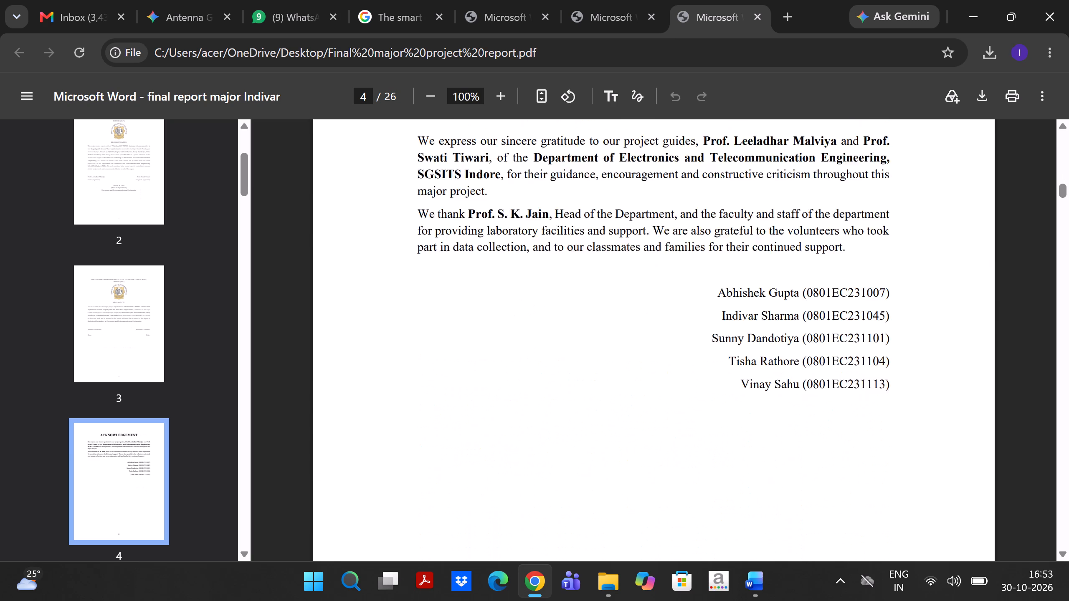
scroll(728, 477, down, 3)
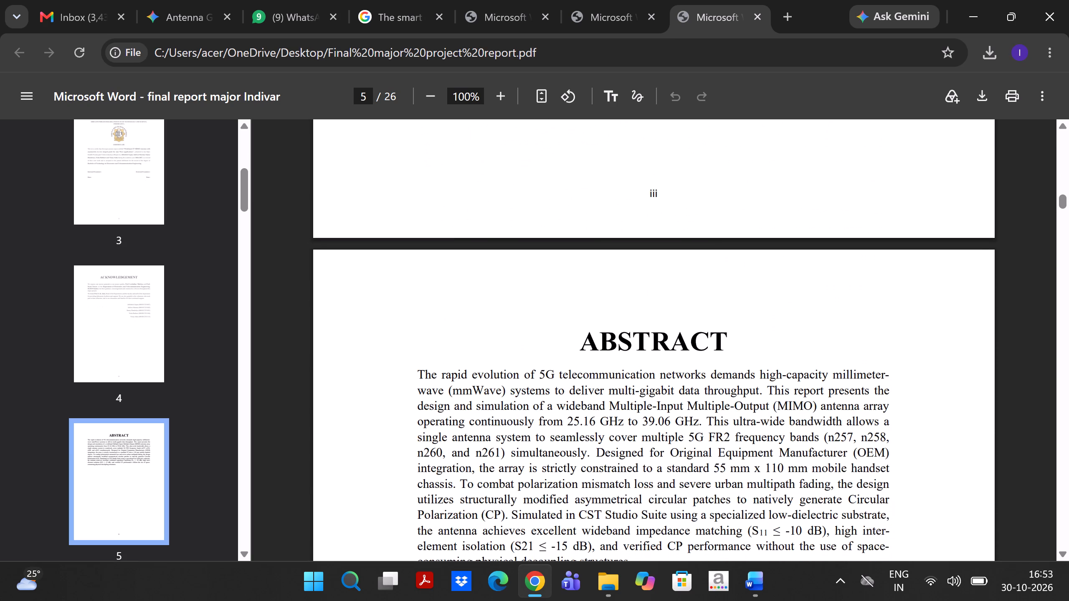
scroll(728, 477, down, 9)
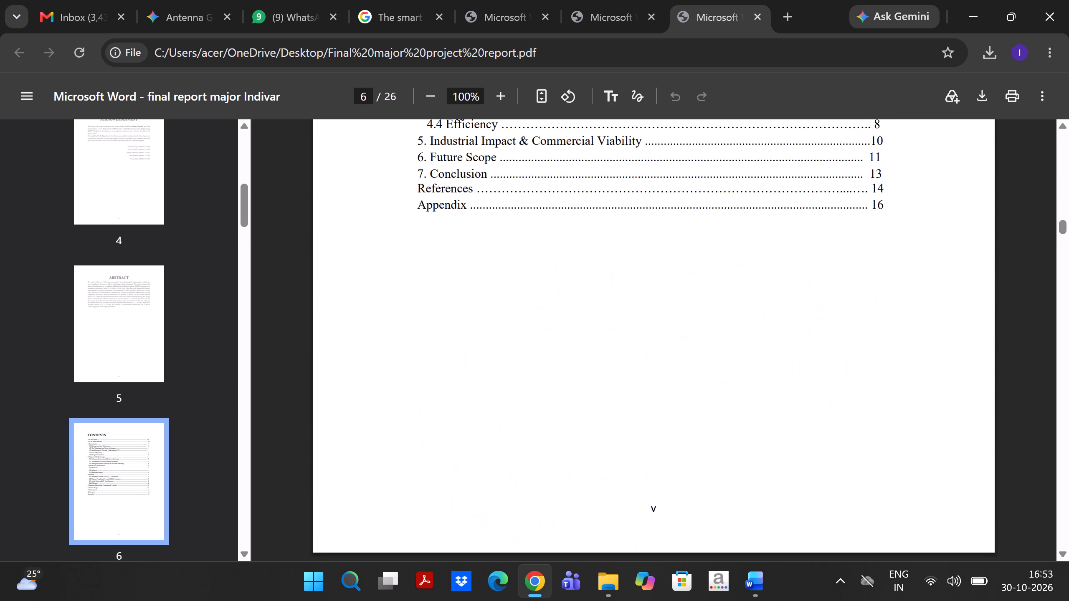
scroll(728, 477, down, 3)
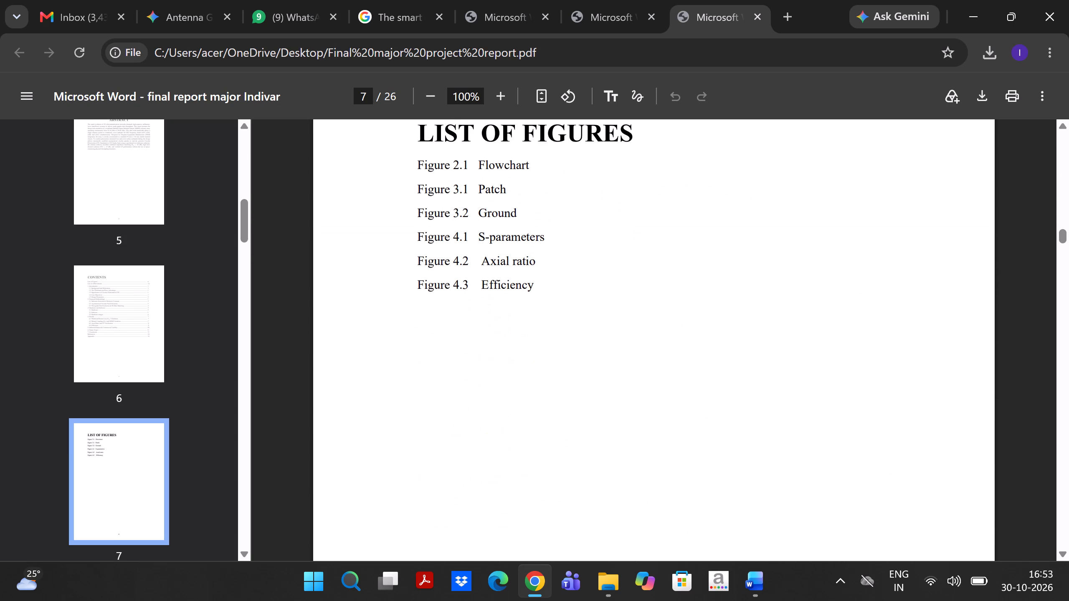
scroll(728, 477, down, 8)
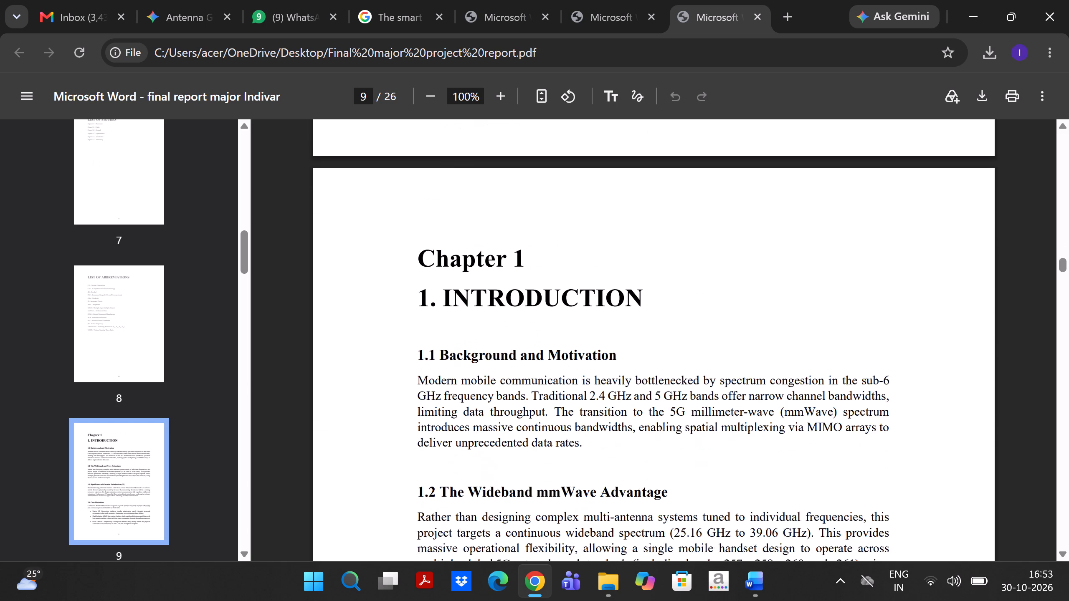
scroll(728, 477, up, 7)
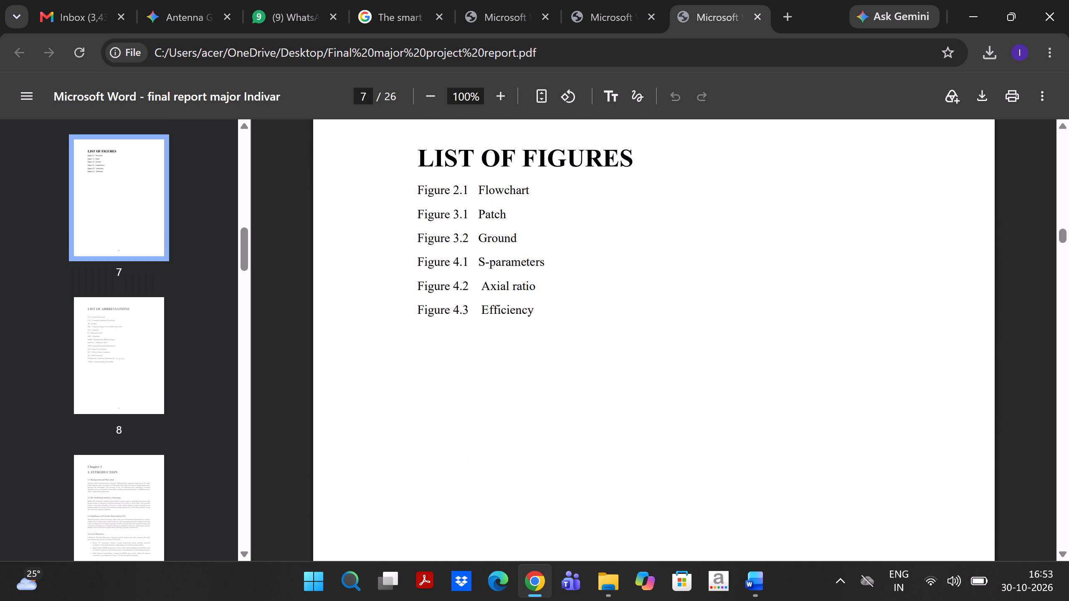
scroll(728, 477, down, 6)
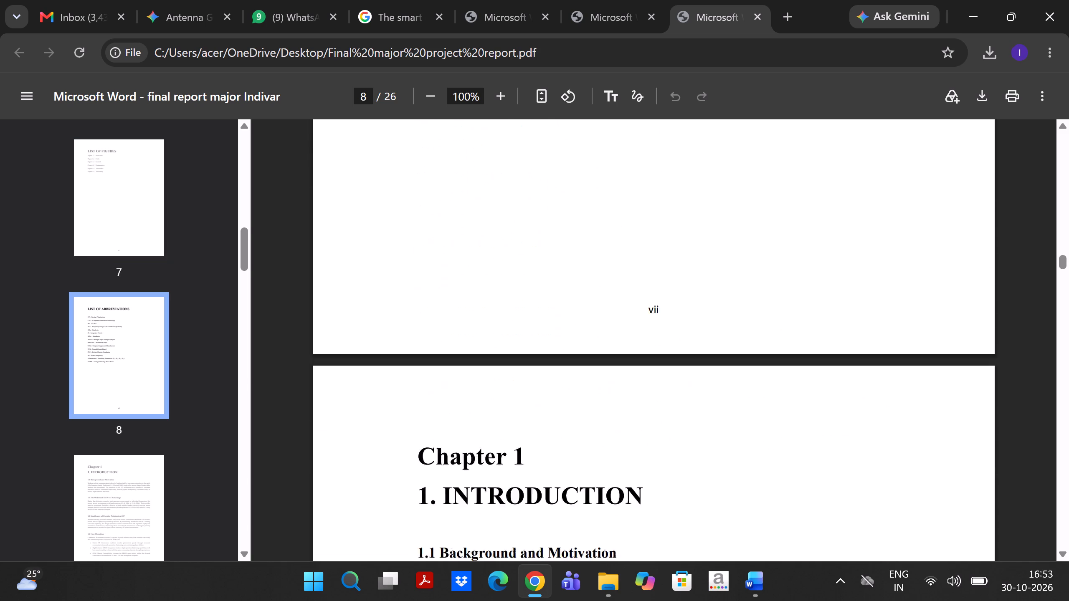
scroll(728, 477, down, 6)
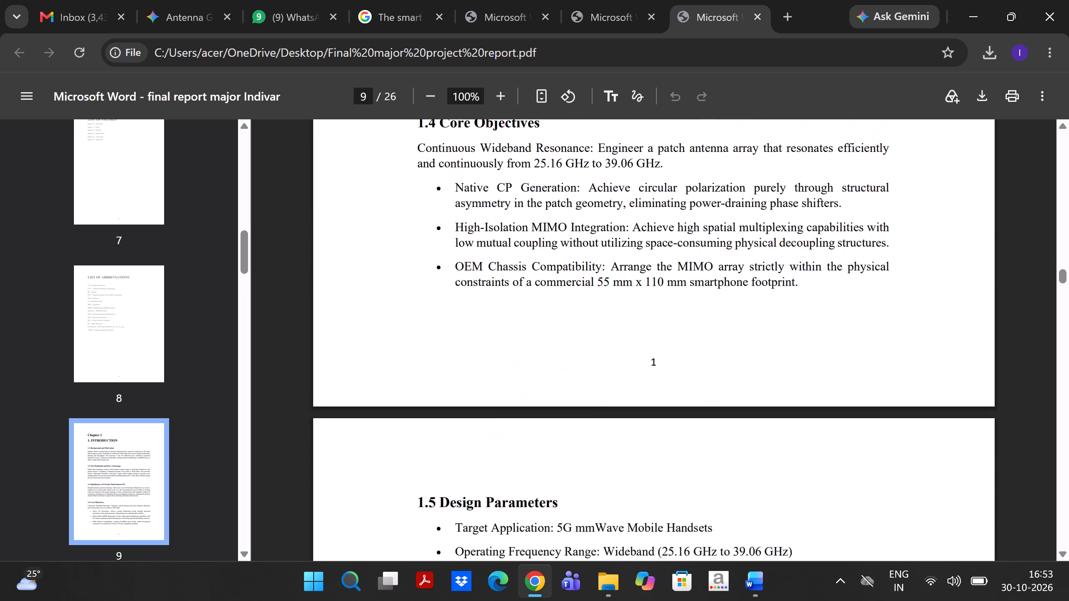
scroll(728, 477, down, 6)
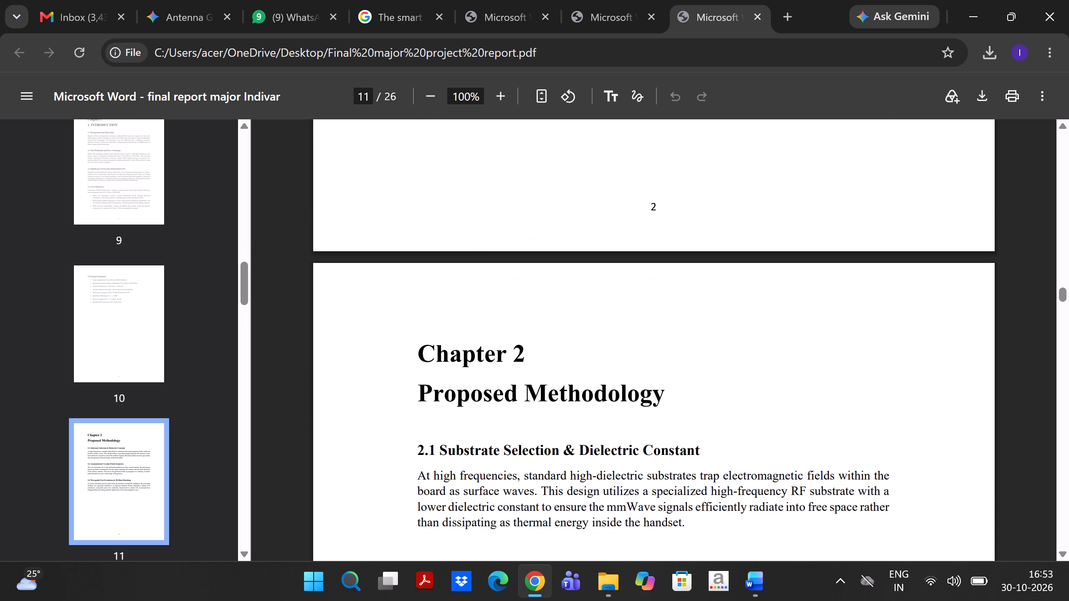
scroll(728, 477, down, 4)
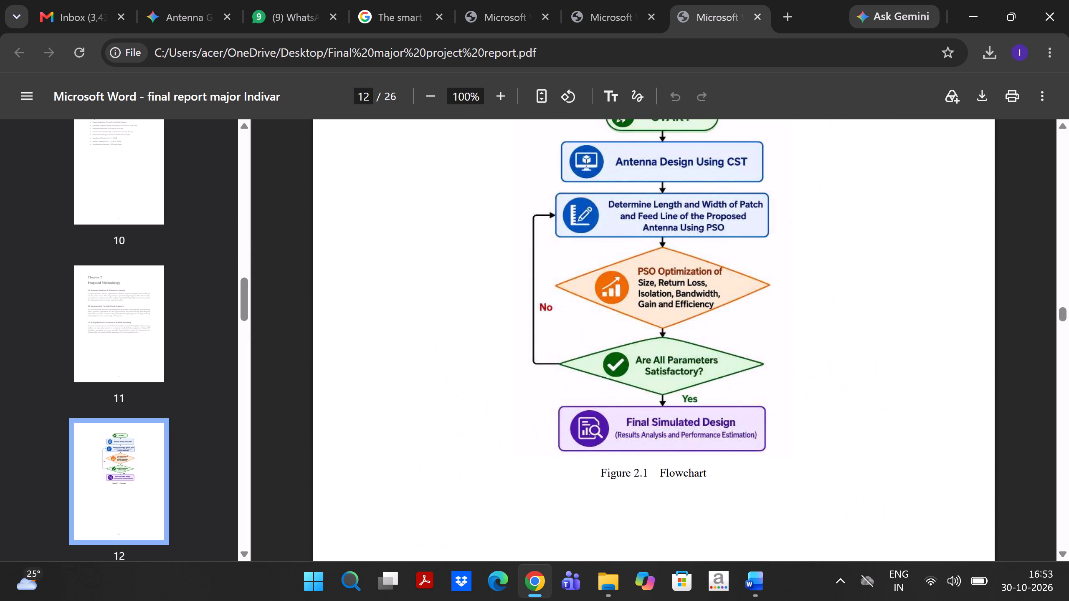
scroll(728, 477, down, 1)
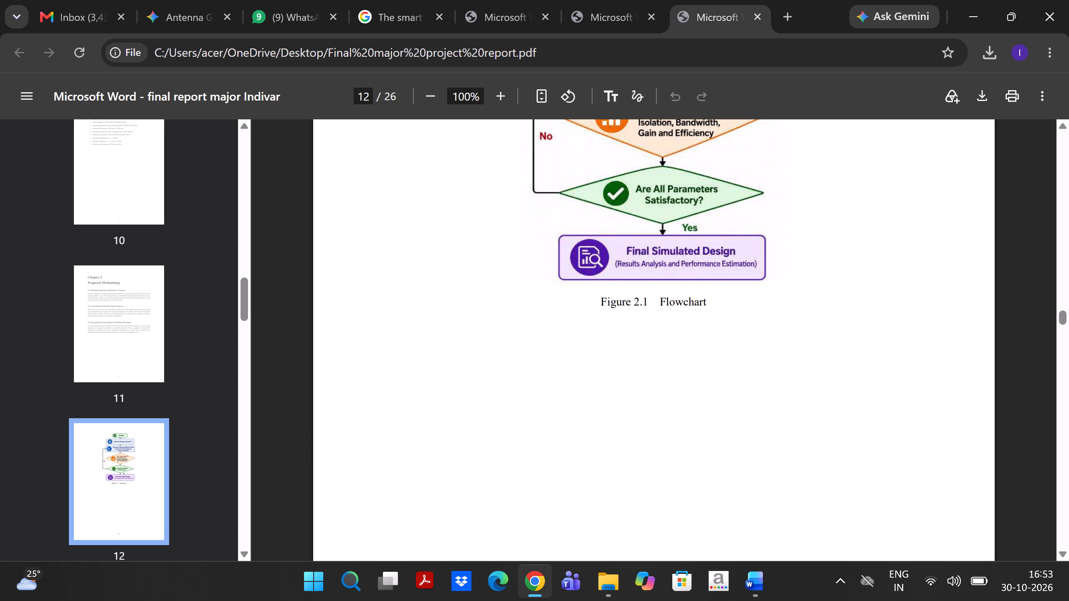
Switch to the final report in Word and examine the List of Figures, the Chapter 2 flowchart page and the List of Abbreviations.
click(682, 156)
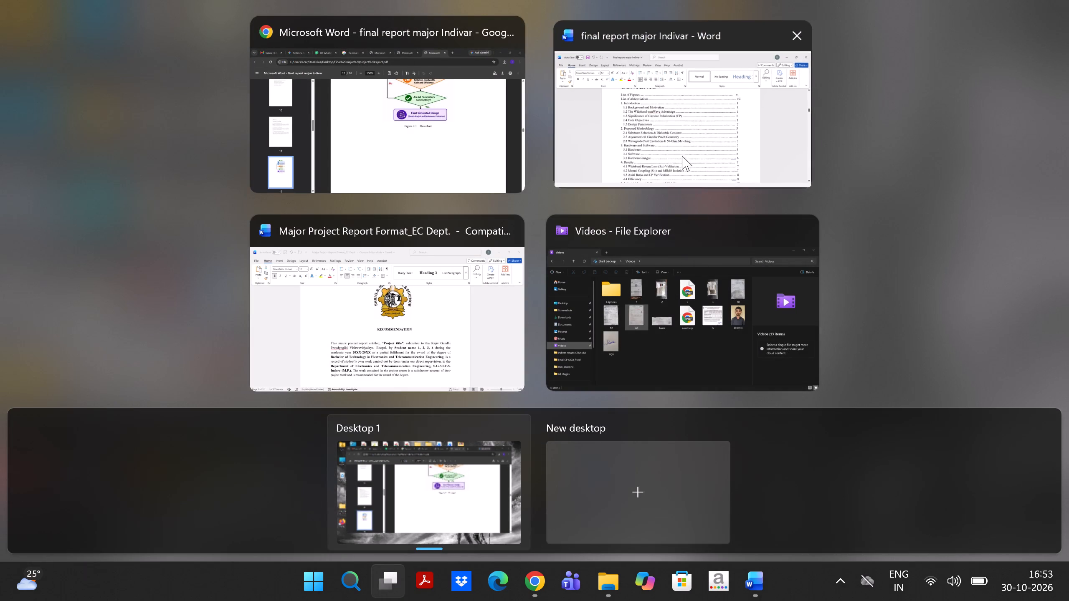
scroll(631, 339, down, 3)
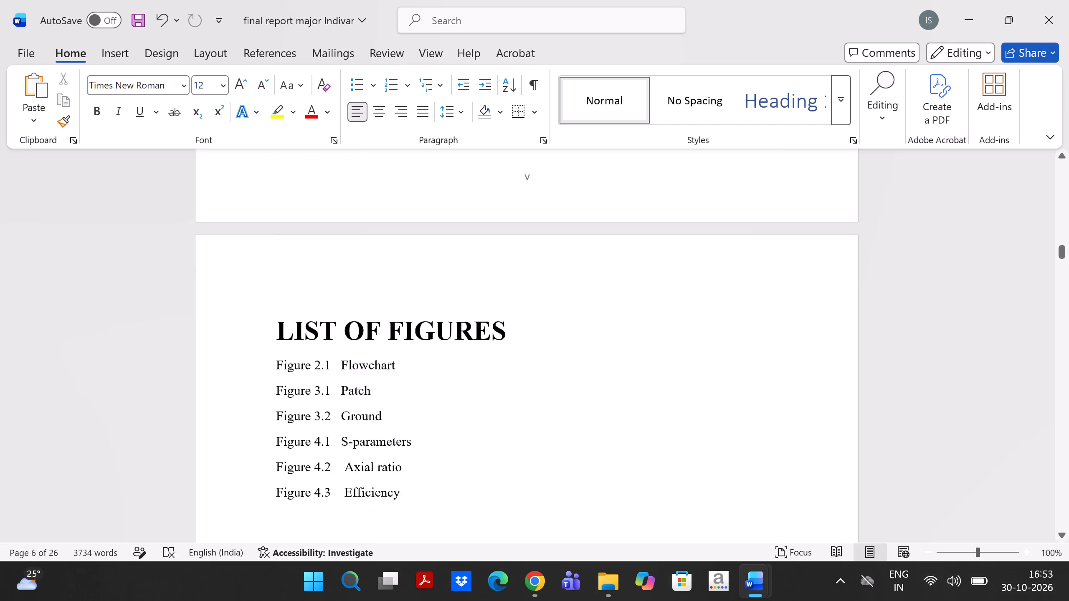
scroll(631, 339, down, 2)
scroll(631, 339, up, 1)
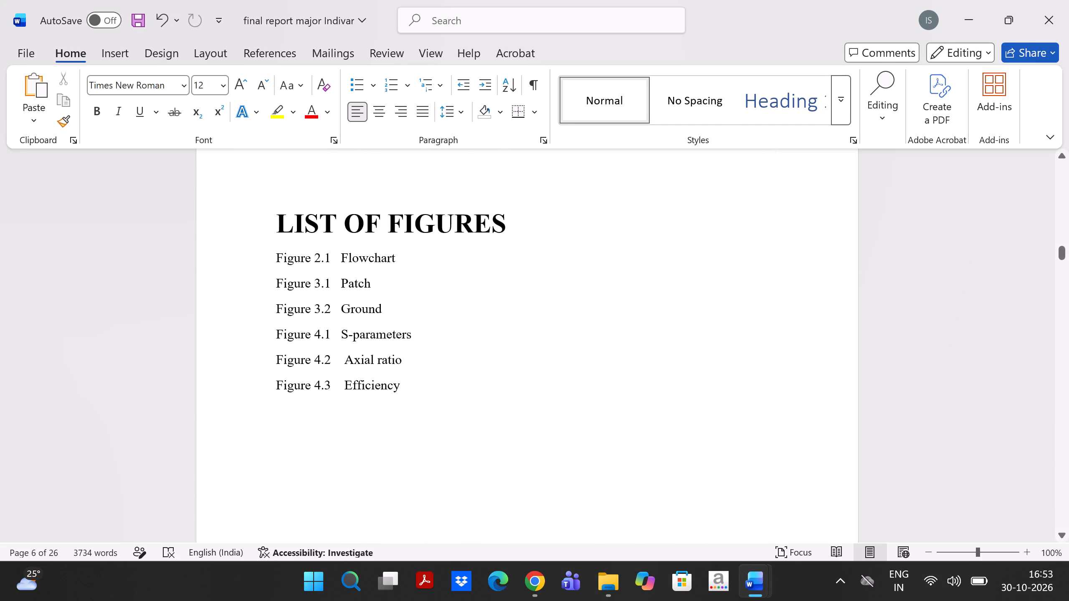
scroll(631, 339, down, 5)
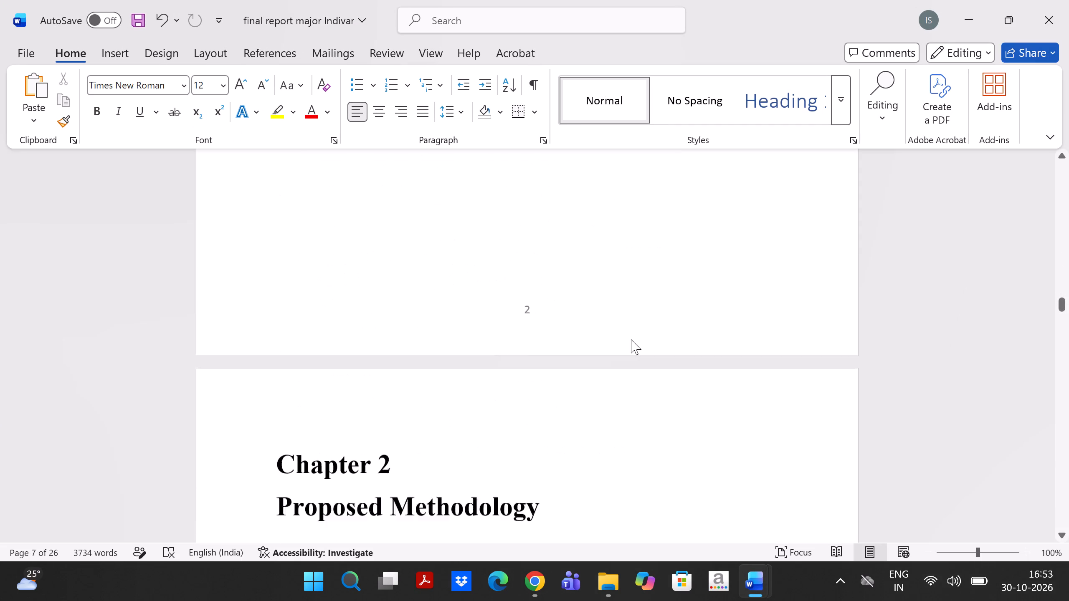
scroll(631, 339, down, 6)
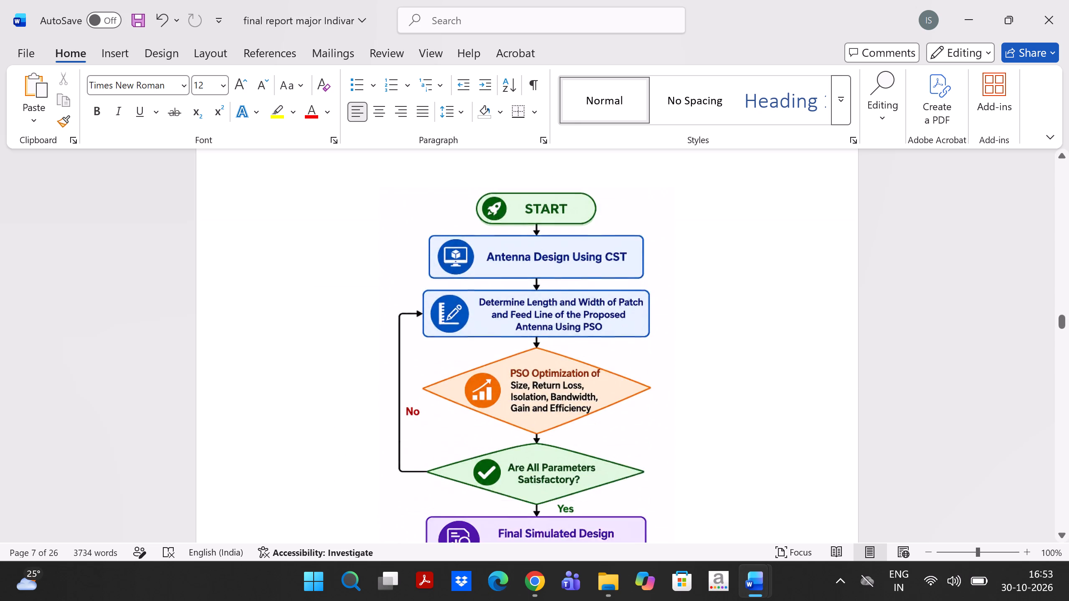
scroll(631, 339, down, 4)
scroll(631, 339, up, 9)
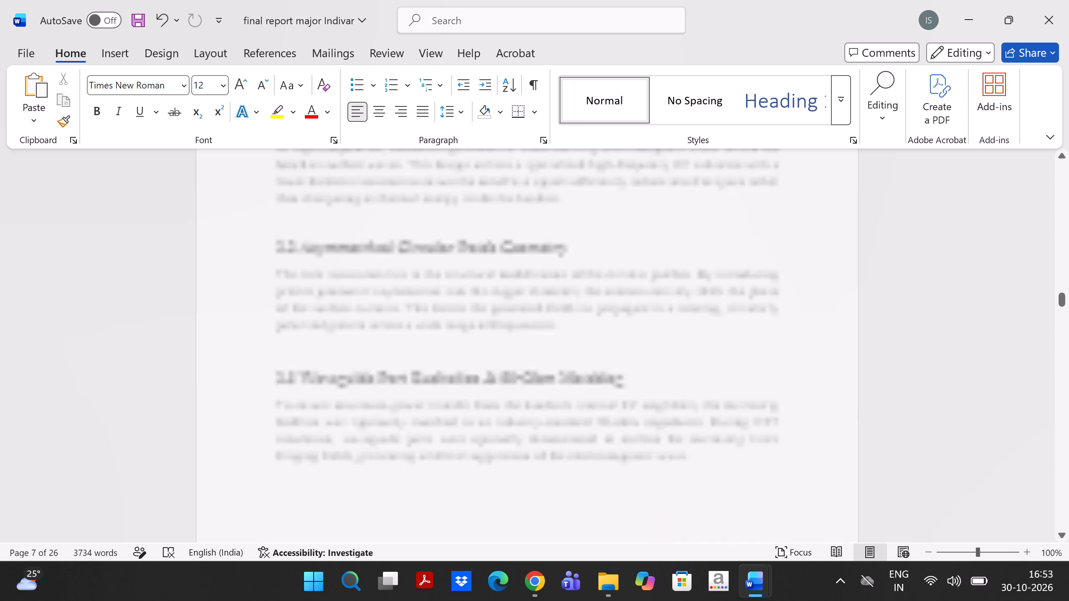
scroll(631, 339, up, 2)
scroll(631, 339, down, 1)
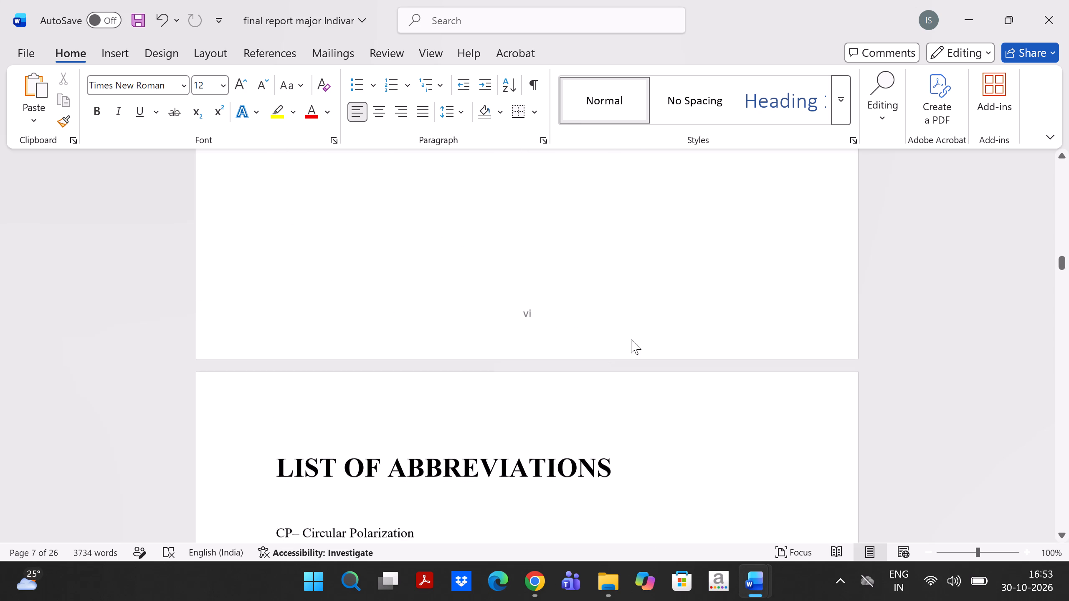
scroll(631, 339, down, 1)
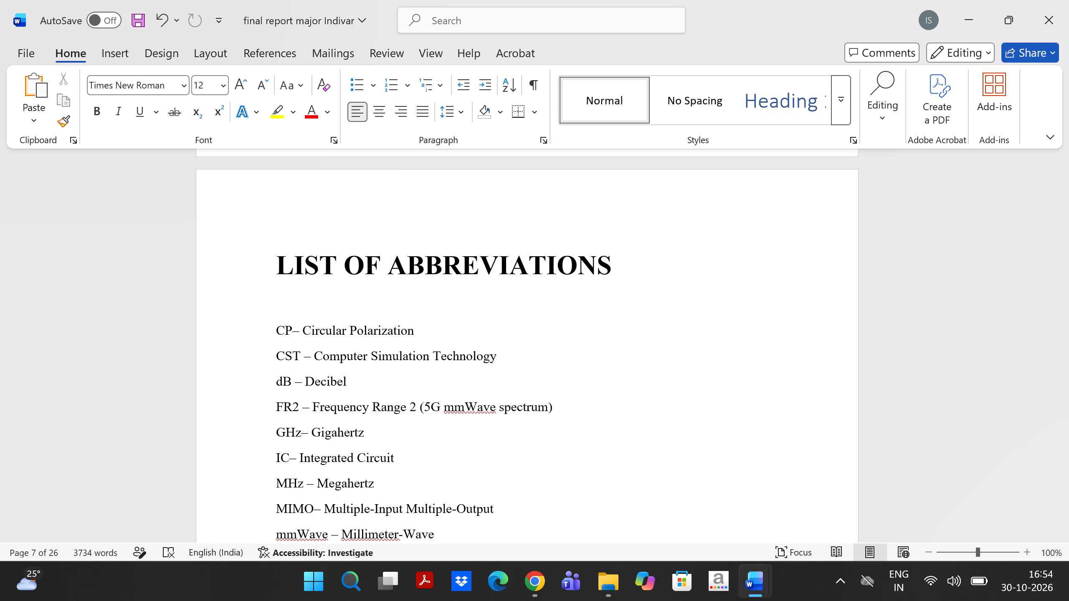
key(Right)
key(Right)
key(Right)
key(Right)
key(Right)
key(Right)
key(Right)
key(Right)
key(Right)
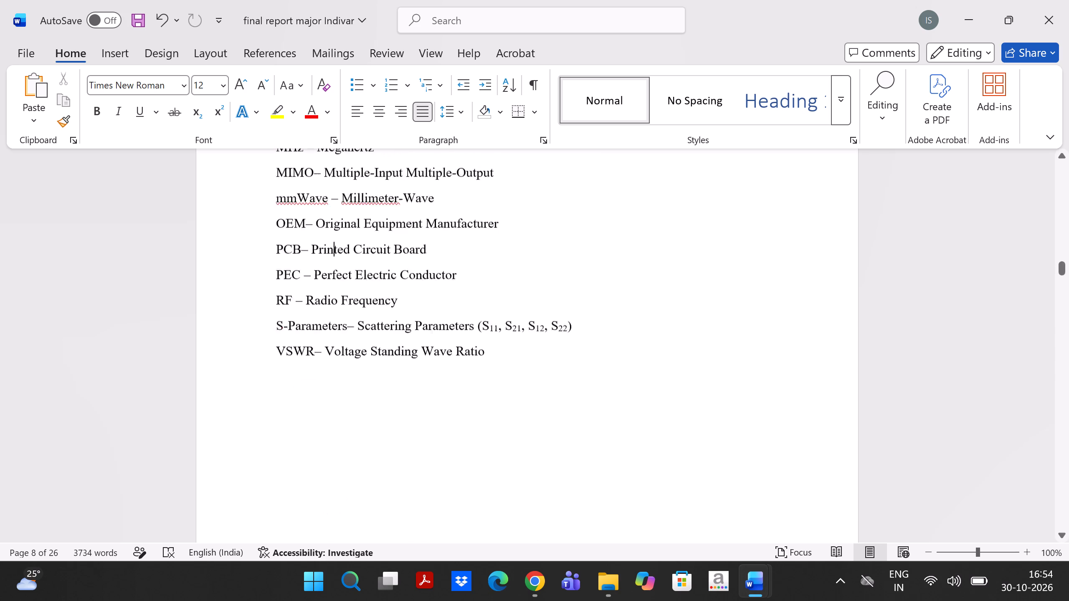
Add a dot leader and page number 5 after the Figure 2.1 Flowchart entry in the List of Figures.
scroll(631, 339, up, 4)
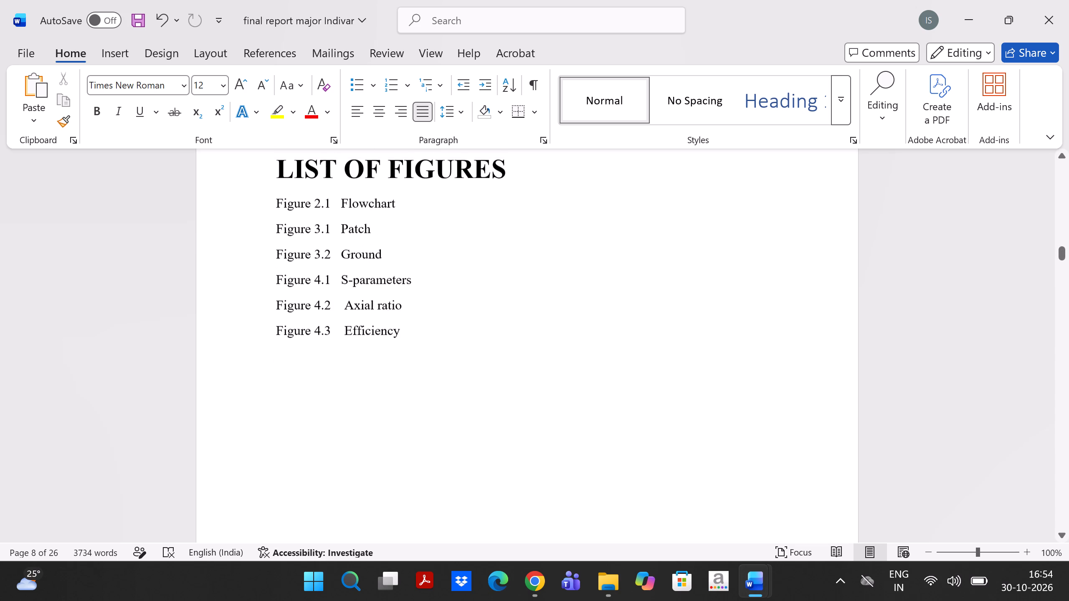
click(410, 209)
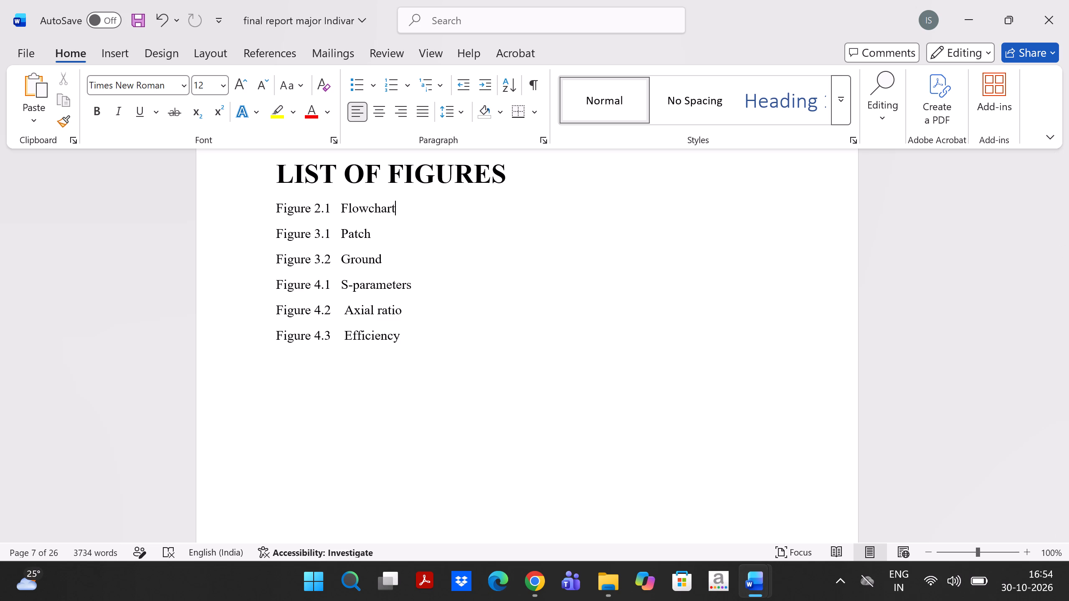
key(period)
key(period)
key(period)
key(period)
key(period)
key(period)
key(period)
key(period)
key(period)
key(period)
key(period)
key(period)
key(period)
key(period)
key(period)
key(period)
key(period)
key(period)
key(period)
key(period)
key(5)
Look through the report from Chapter 1 to Chapter 4 to find the page numbers of the flowchart, Patch and Ground figures.
scroll(410, 209, down, 4)
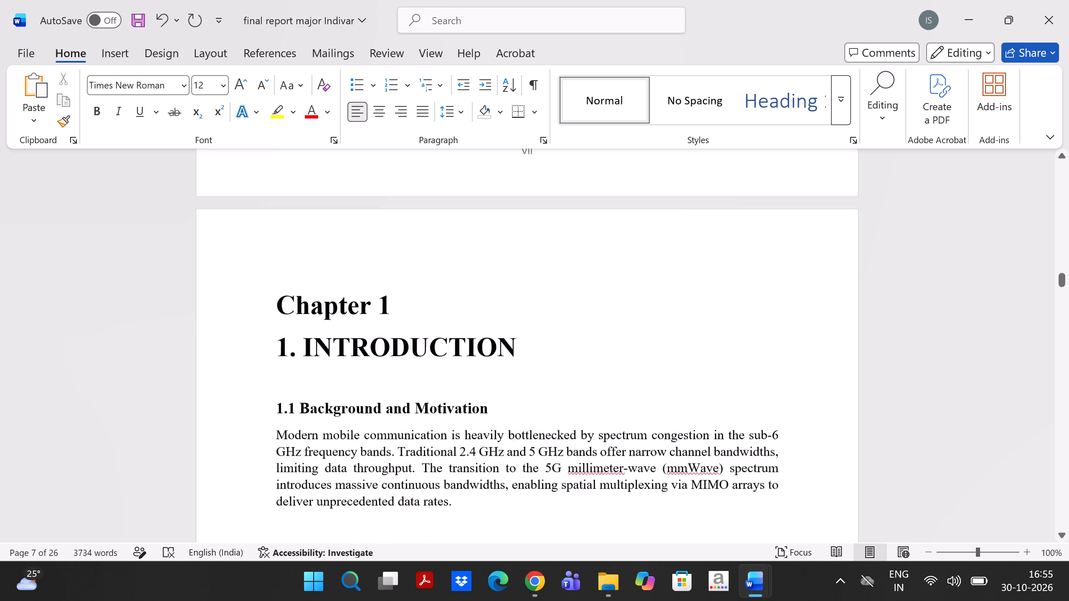
scroll(410, 209, down, 9)
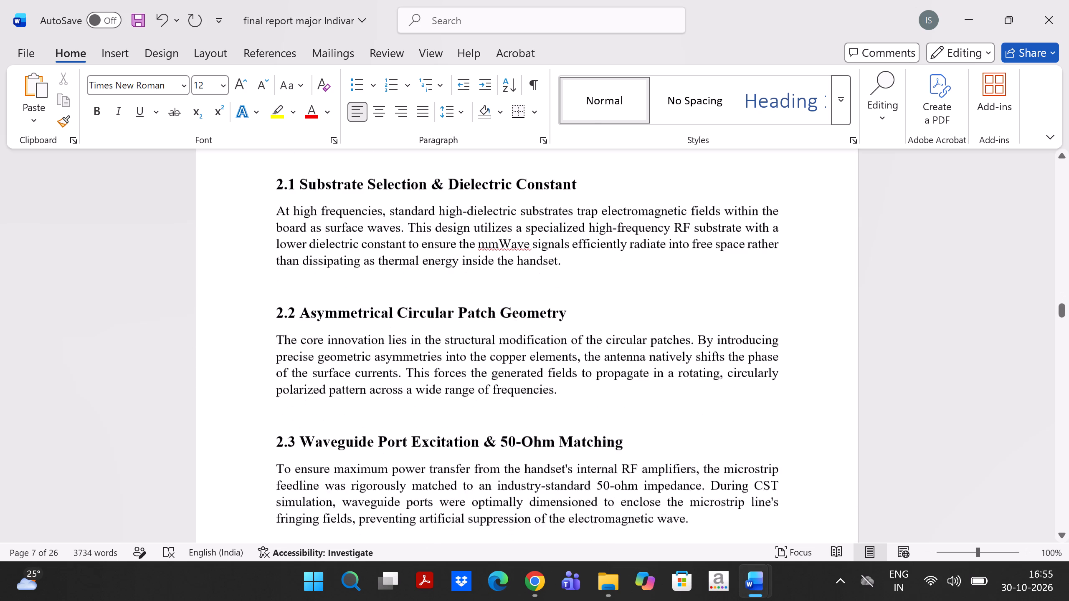
scroll(410, 209, down, 6)
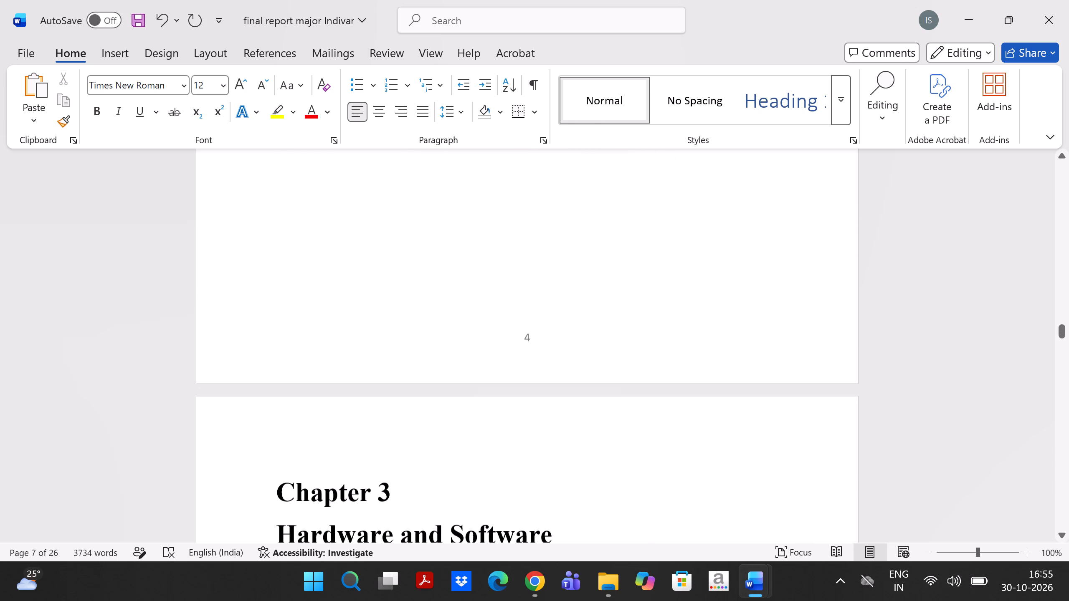
scroll(410, 209, down, 2)
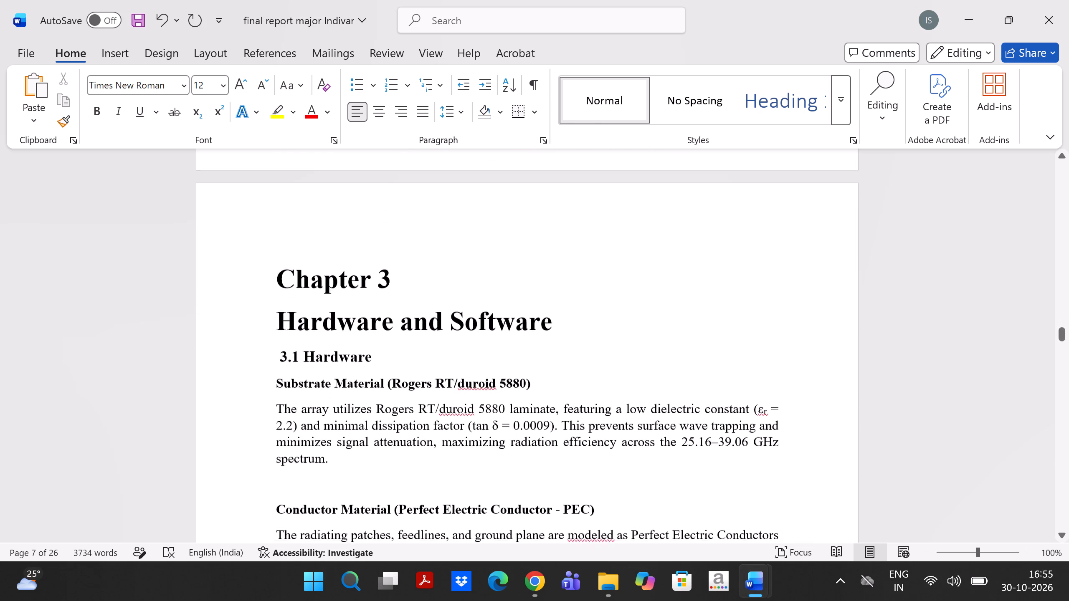
scroll(410, 209, down, 3)
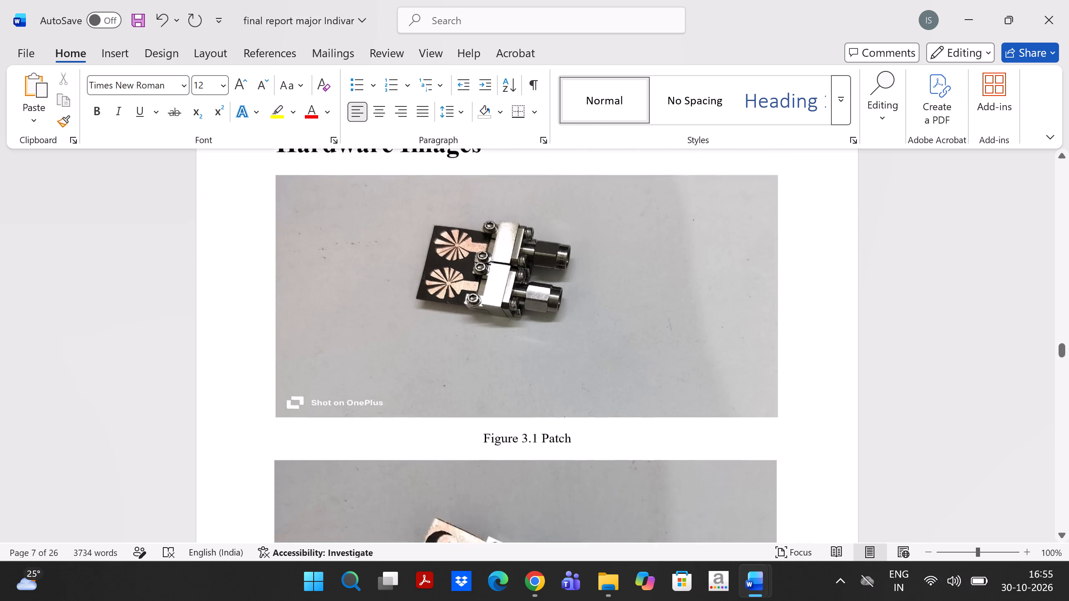
scroll(410, 209, down, 3)
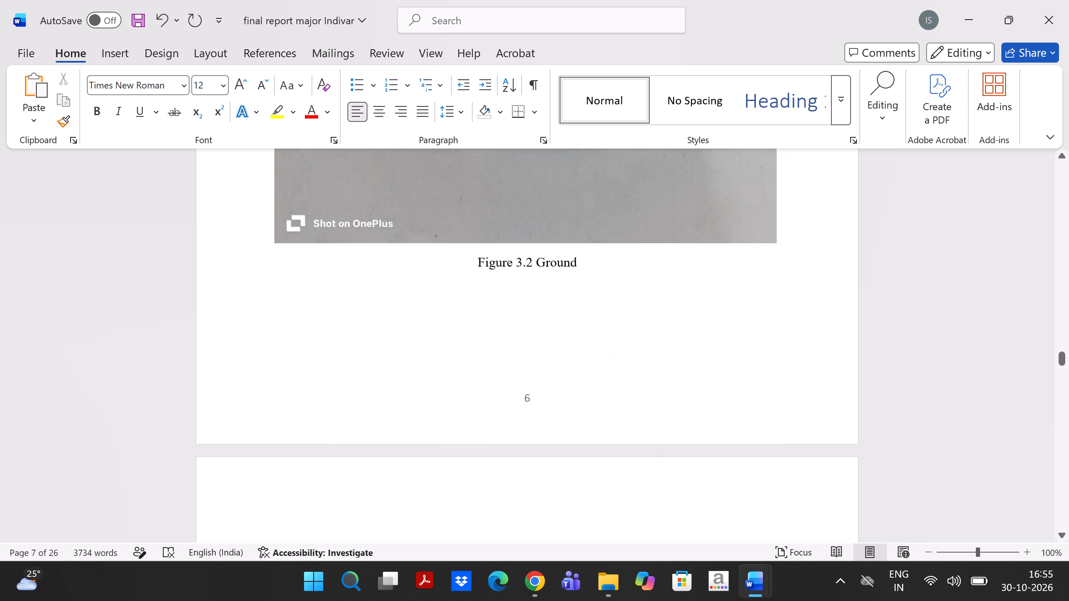
scroll(410, 209, down, 1)
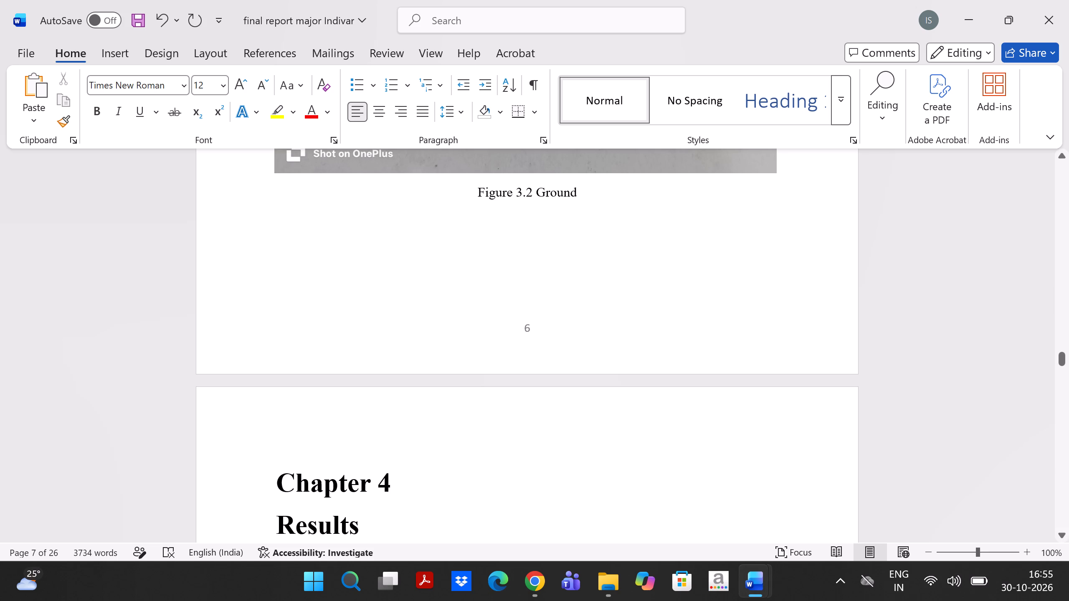
scroll(453, 250, up, 12)
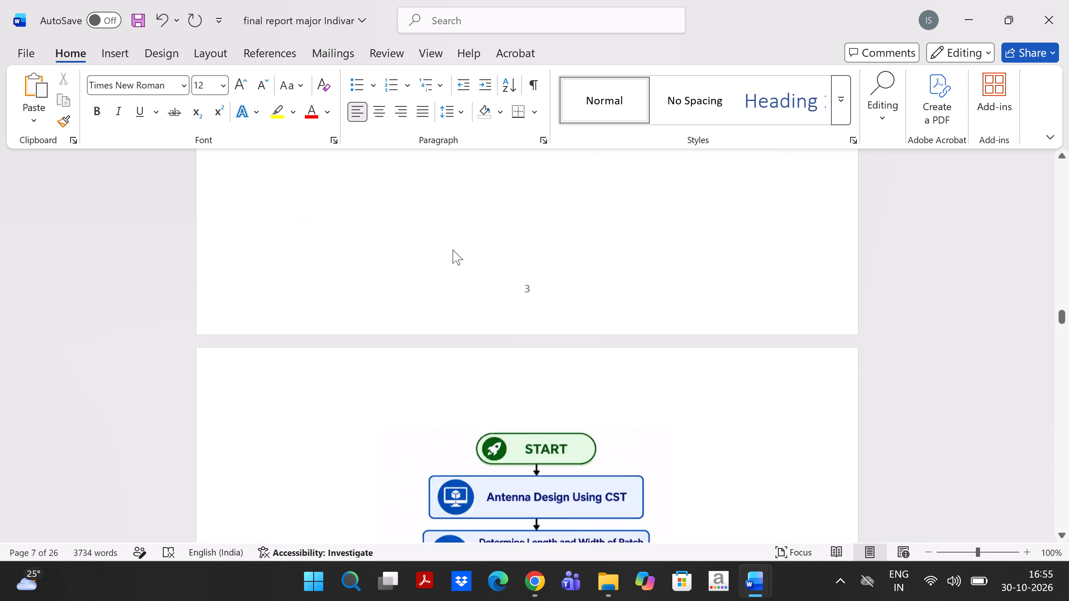
scroll(453, 250, up, 4)
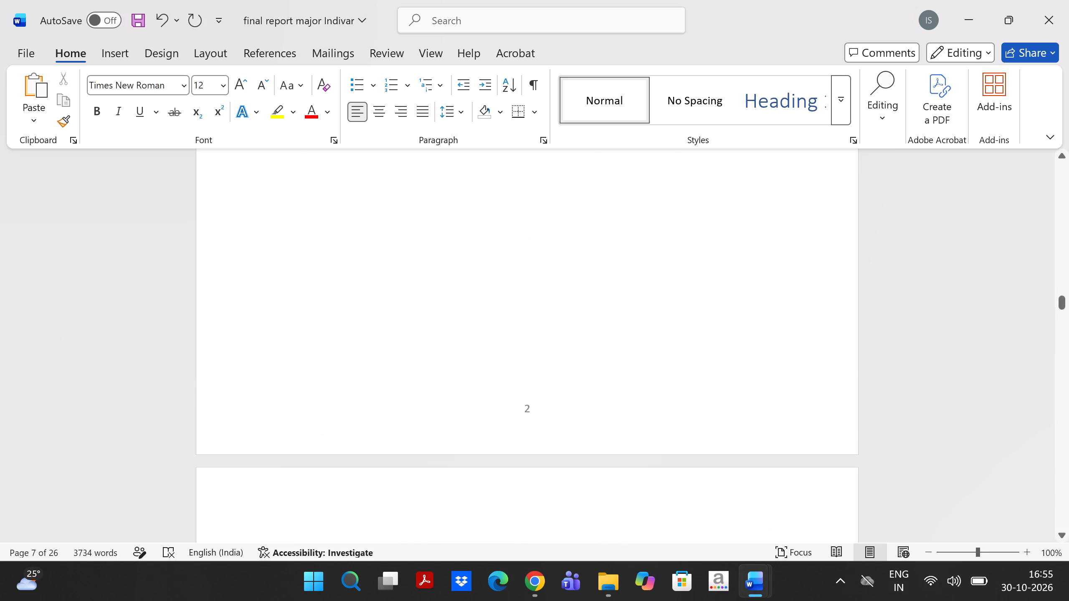
scroll(453, 250, up, 5)
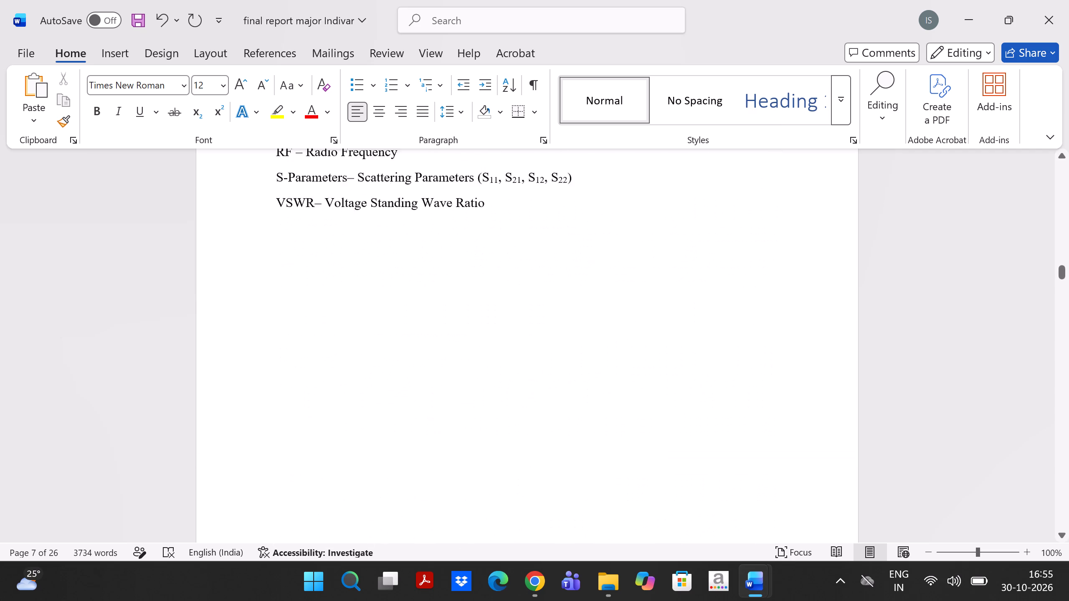
scroll(453, 250, up, 1)
scroll(453, 250, down, 2)
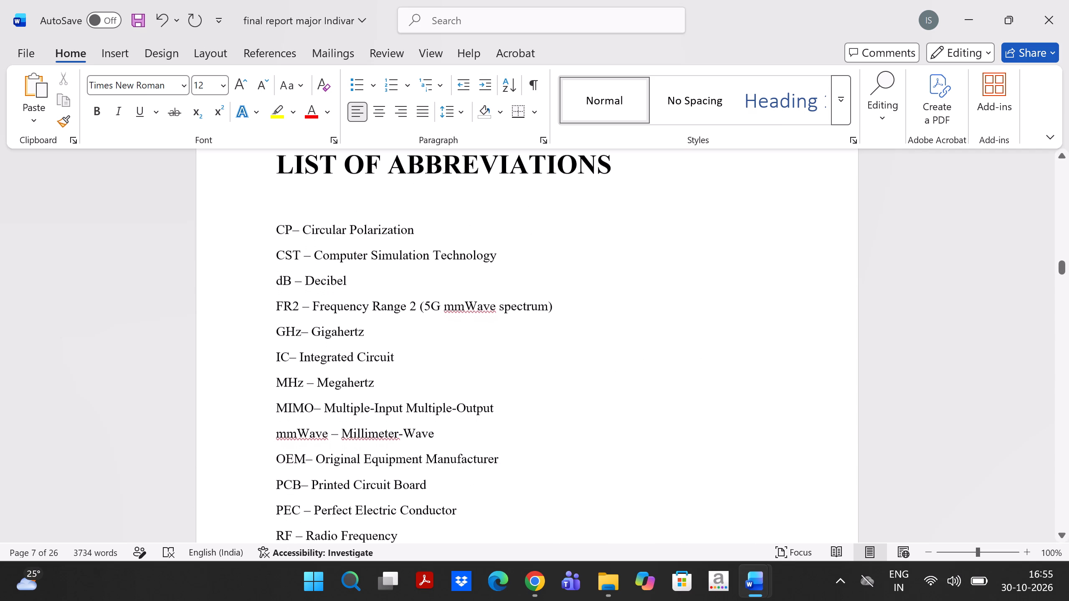
scroll(453, 250, up, 2)
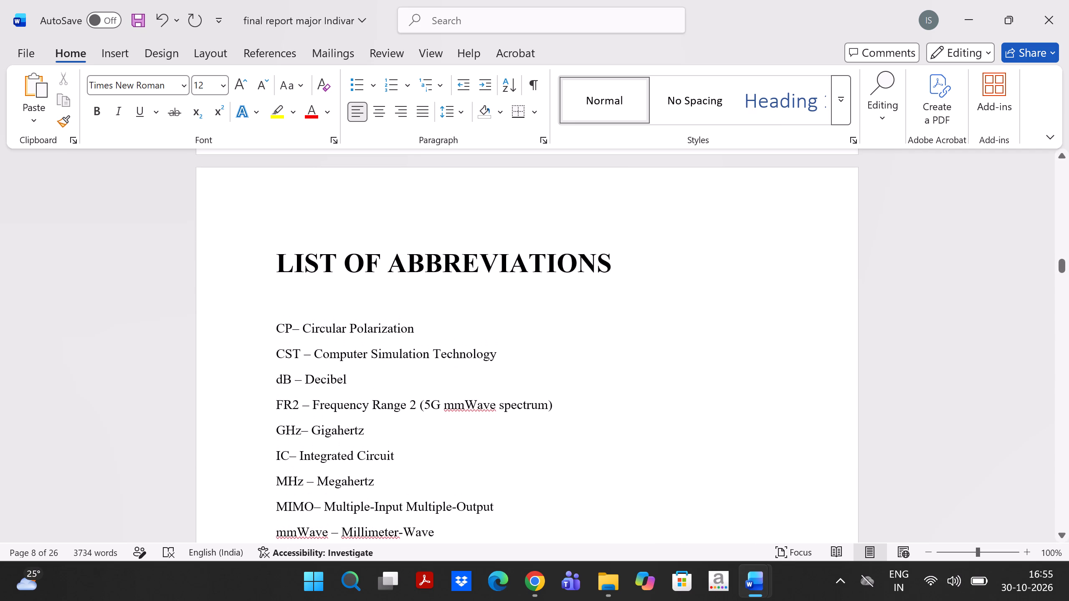
scroll(453, 250, up, 1)
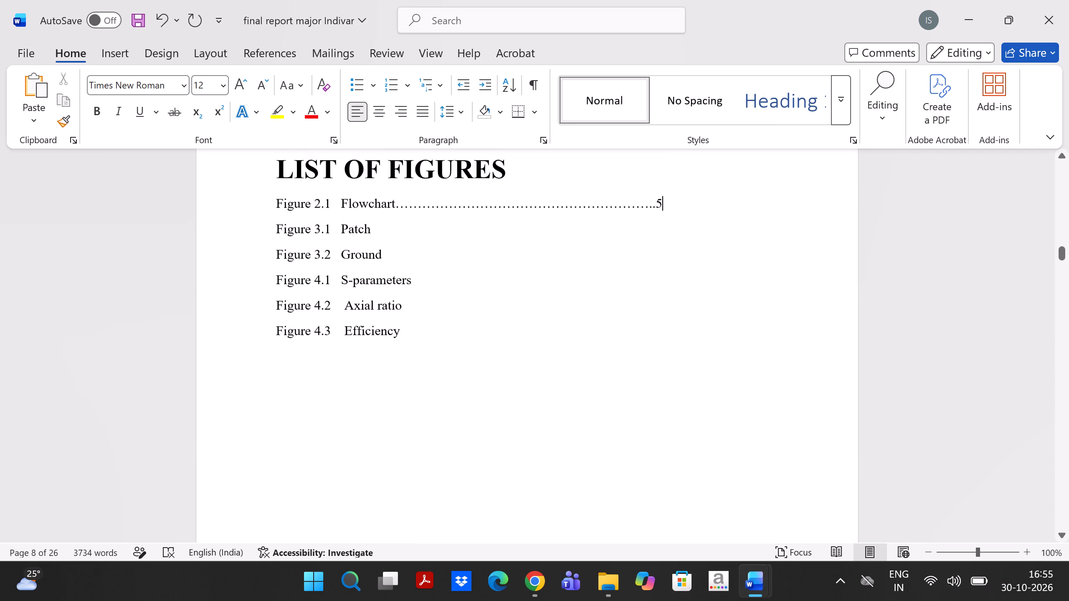
Change the Figure 2.1 Flowchart page number to 4 in the List of Figures and lengthen its dot leader.
key(BackSpace)
key(4)
key(Left)
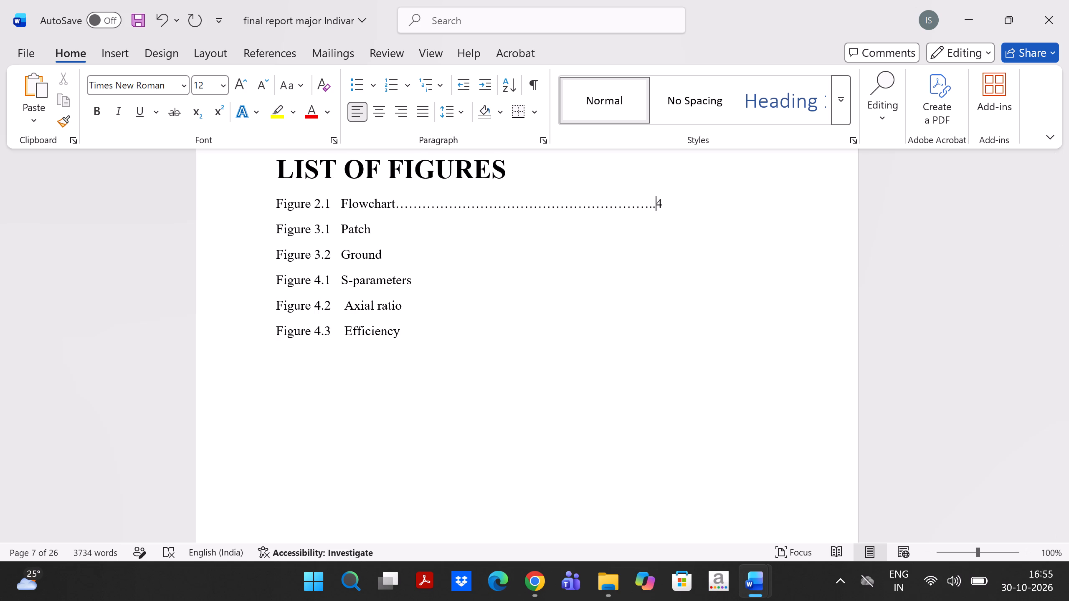
key(period)
key(period)
key(period)
key(period)
key(period)
key(period)
key(period)
key(period)
text(.......)
Add a dot leader and page number 6 directly after the Figure 3.1 Patch entry, removing its trailing spaces.
key(Down)
key(BackSpace)
key(BackSpace)
key(period)
key(period)
key(period)
key(period)
key(period)
key(period)
key(period)
key(period)
key(period)
key(period)
key(period)
key(period)
key(period)
key(period)
key(period)
key(period)
key(period)
key(period)
key(period)
key(period)
text(...)
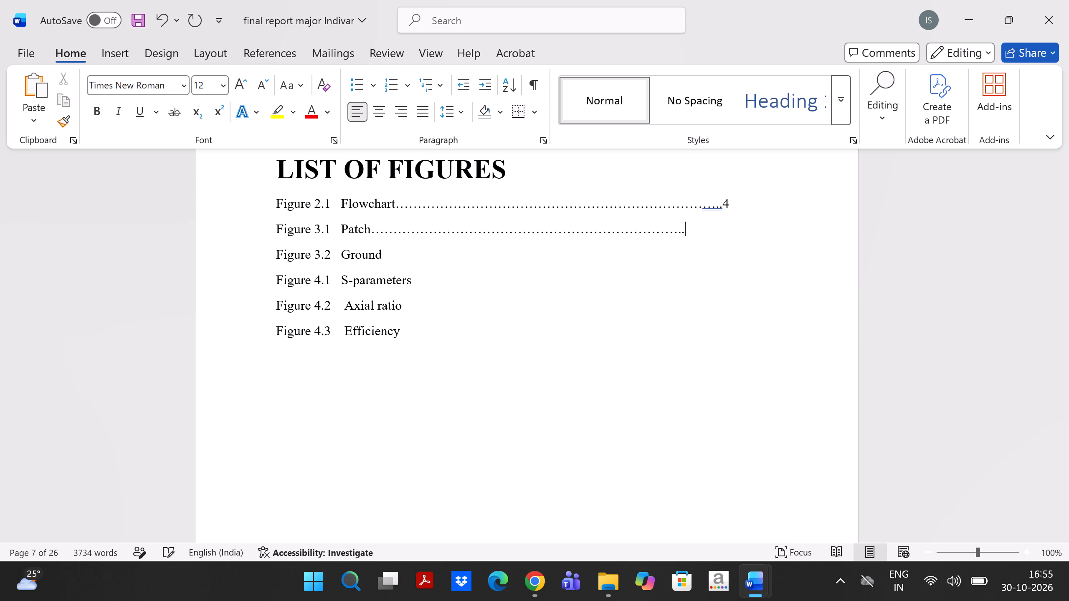
key(BackSpace)
key(BackSpace)
key(period)
key(period)
key(6)
Add a dot leader and page number 6 after the Figure 3.2 Ground entry, adjusting the leader's length to match the entries above.
key(Down)
key(period)
key(period)
key(period)
key(period)
key(period)
key(period)
key(period)
key(period)
key(period)
key(period)
key(period)
key(period)
key(period)
key(period)
key(period)
key(period)
key(period)
key(period)
key(period)
key(period)
text(......6)
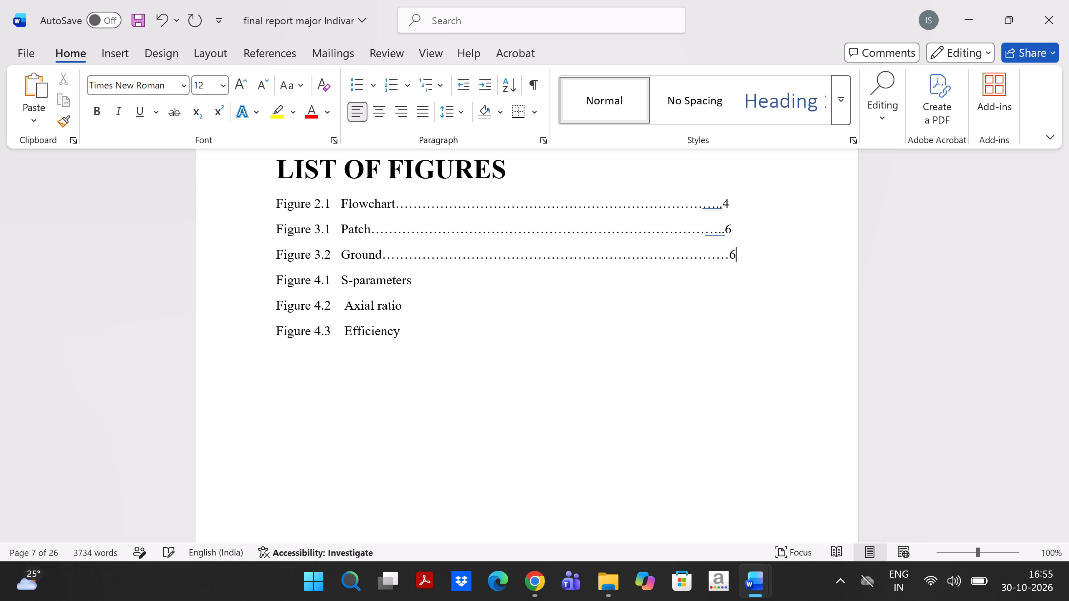
key(BackSpace)
key(BackSpace)
text(...6)
key(BackSpace)
key(BackSpace)
key(6)
key(Left)
text(..)
key(period)
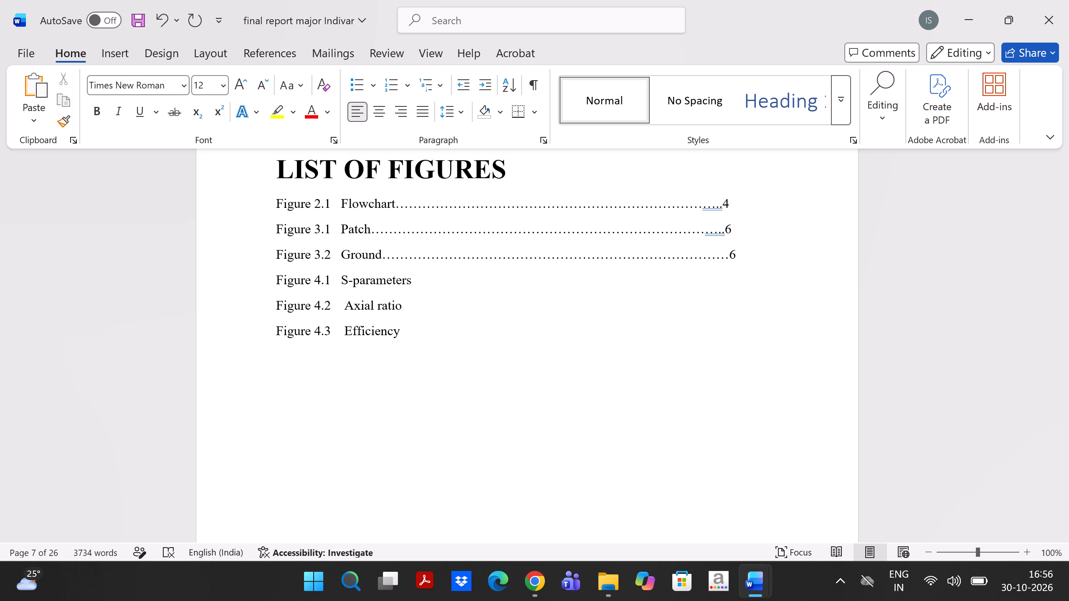
Add a dot leader and page number 8 after the Figure 4.1 S-parameters entry, trimming the leader to align the number.
click(418, 281)
key(period)
key(period)
key(period)
key(period)
key(period)
key(period)
key(period)
key(period)
key(period)
key(period)
key(period)
key(period)
key(period)
key(period)
key(period)
key(period)
key(period)
key(period)
key(period)
key(period)
text(...)
key(8)
scroll(418, 281, down, 1)
key(Left)
key(BackSpace)
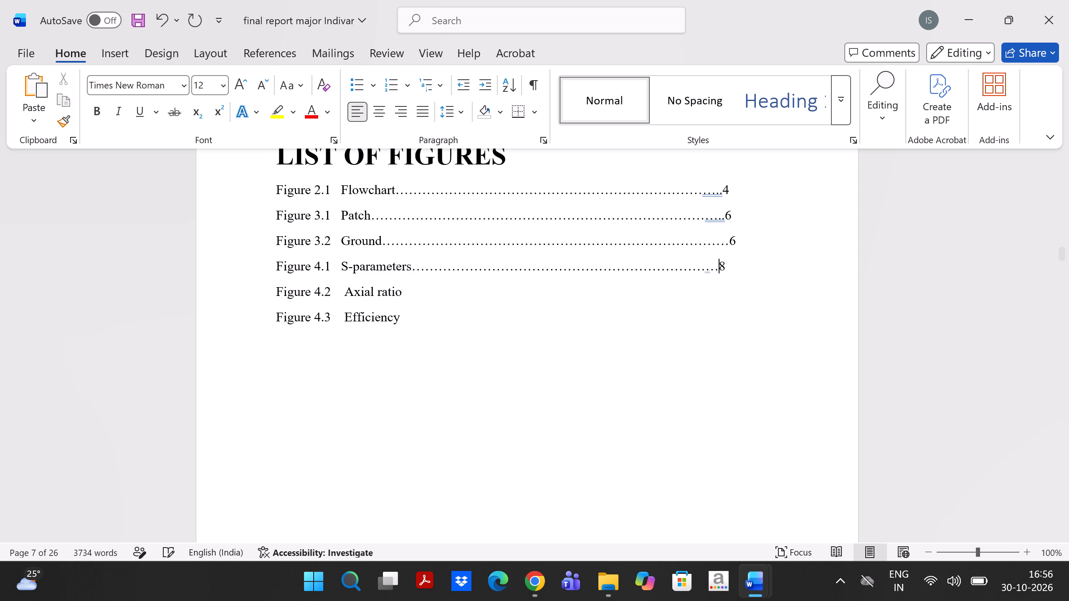
Shorten the dot leader of the Figure 3.2 Ground entry so its page number lines up with Figure 4.1.
key(Up)
key(BackSpace)
key(BackSpace)
key(ctrl+z)
key(BackSpace)
key(ctrl+z)
Shorten the Figure 3.1 Patch and Figure 2.1 Flowchart dot leaders, fine-tuning with single dots to align their page numbers.
key(Up)
key(BackSpace)
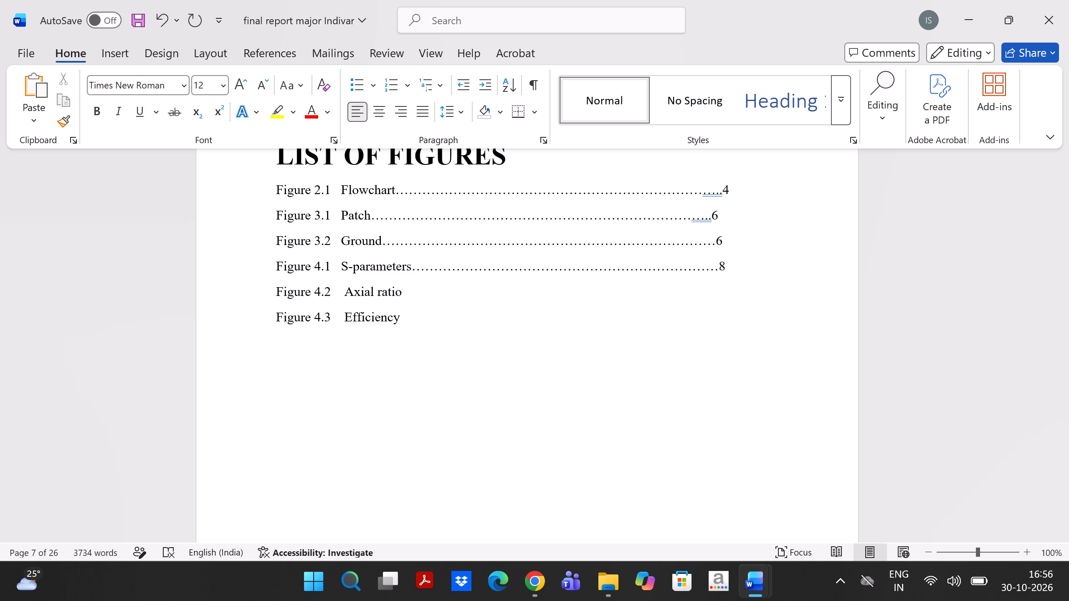
key(Up)
key(BackSpace)
key(period)
key(Down)
key(period)
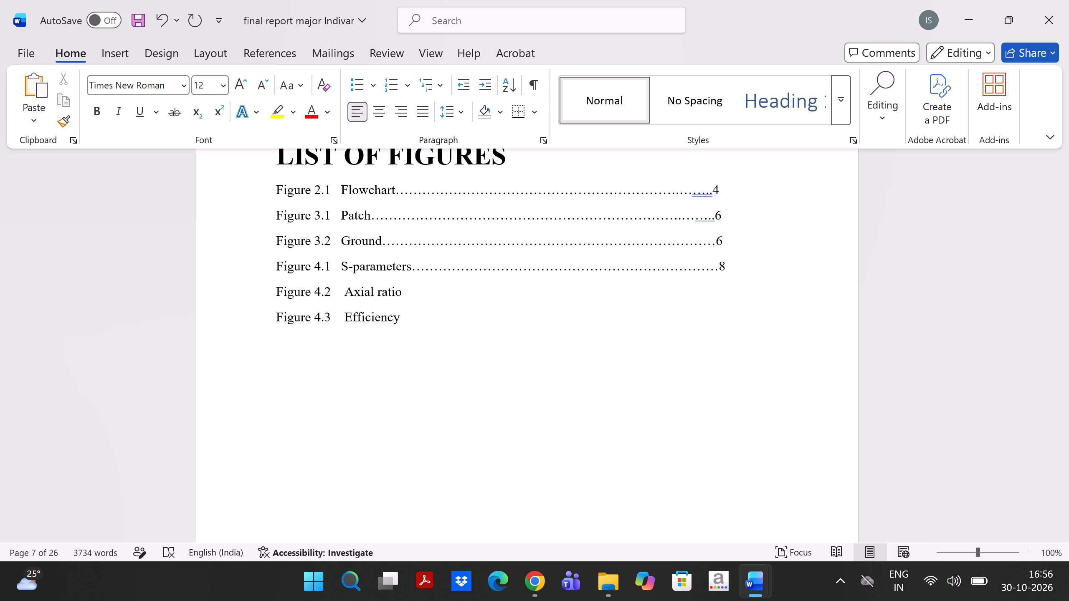
key(Up)
key(period)
Look through the report chapters and table of contents for the page numbers of the Chapter 4 figures.
scroll(418, 281, down, 1)
scroll(357, 362, down, 11)
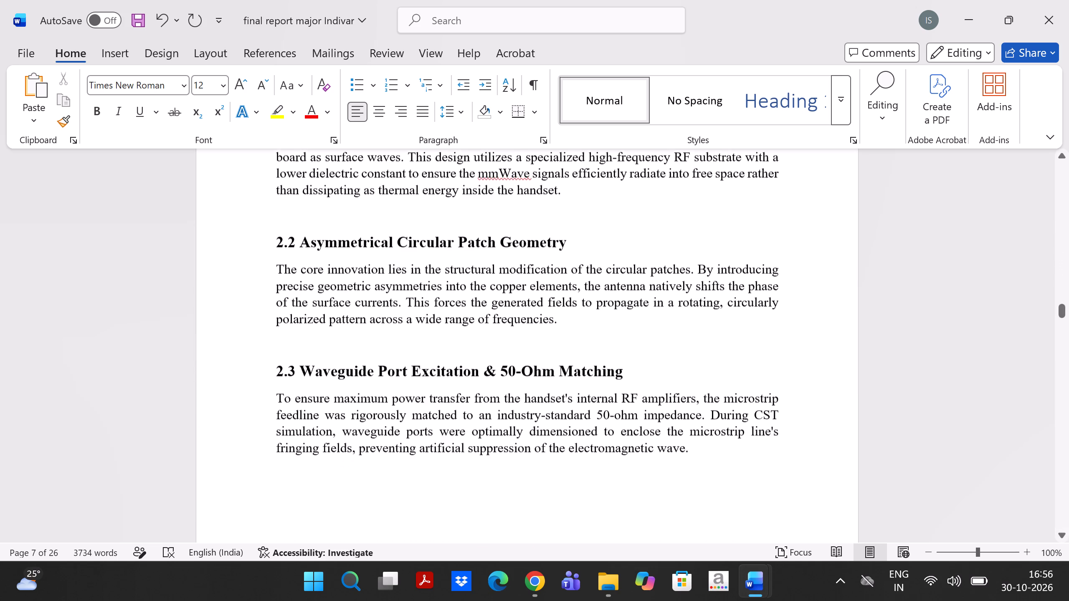
scroll(357, 362, down, 5)
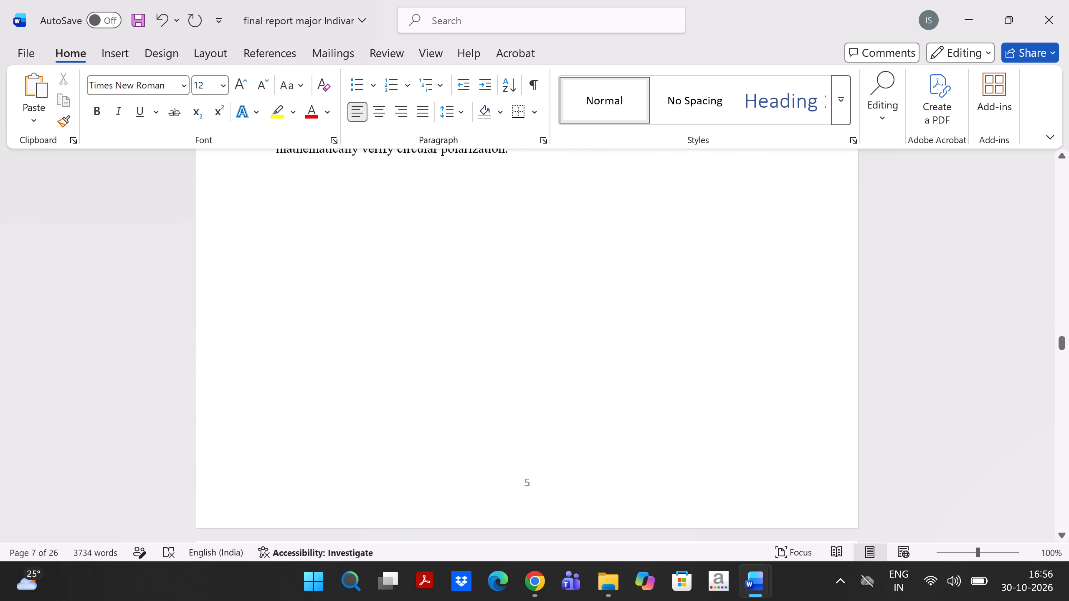
scroll(357, 362, down, 5)
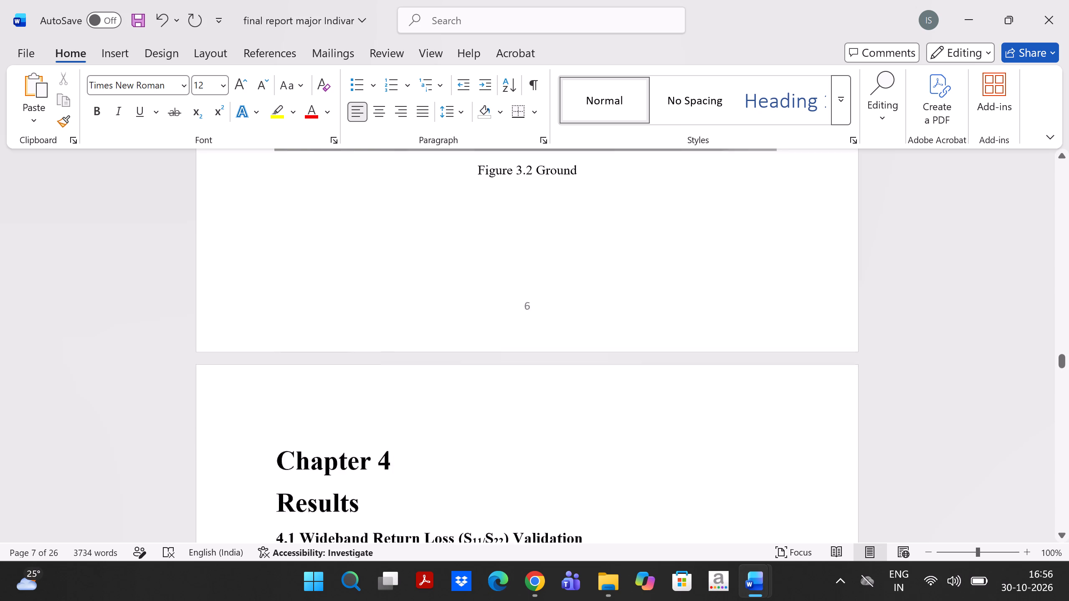
scroll(357, 362, down, 4)
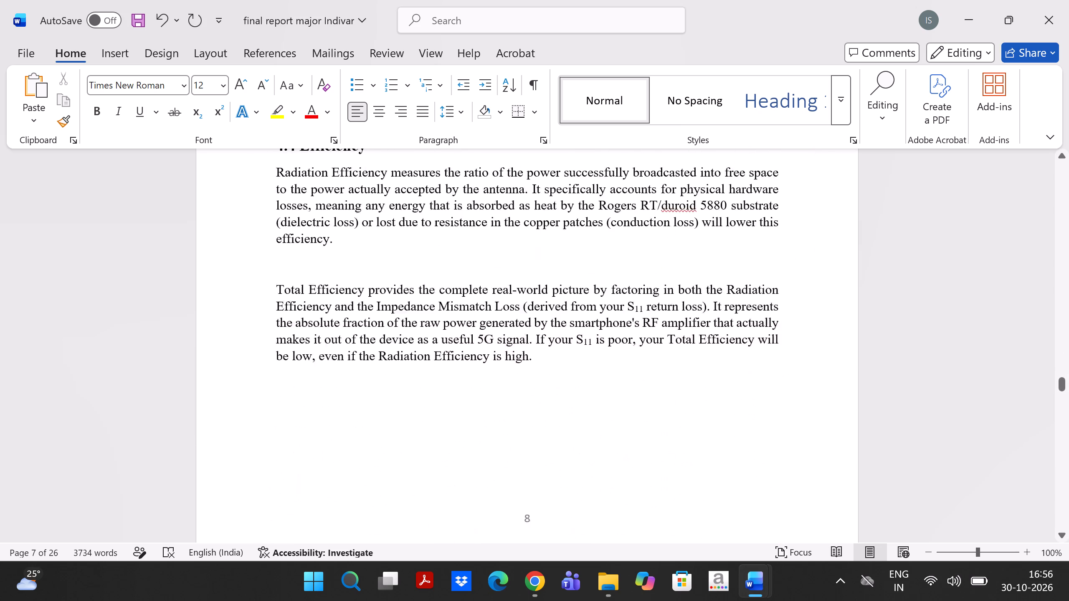
scroll(357, 362, down, 1)
scroll(357, 362, up, 1)
scroll(357, 362, down, 4)
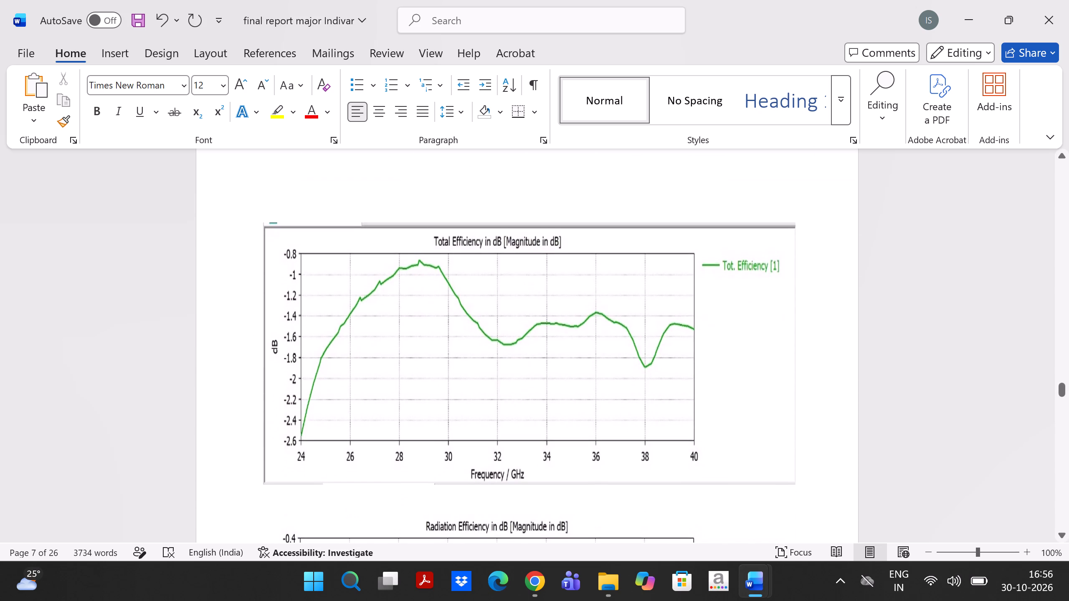
scroll(357, 362, up, 13)
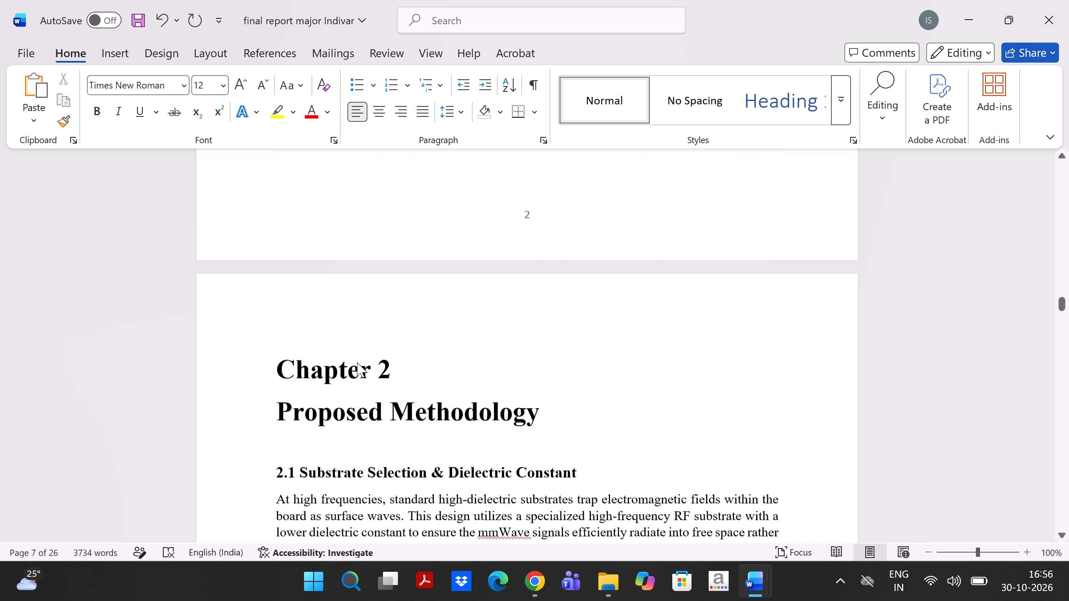
scroll(357, 362, up, 4)
scroll(357, 362, down, 1)
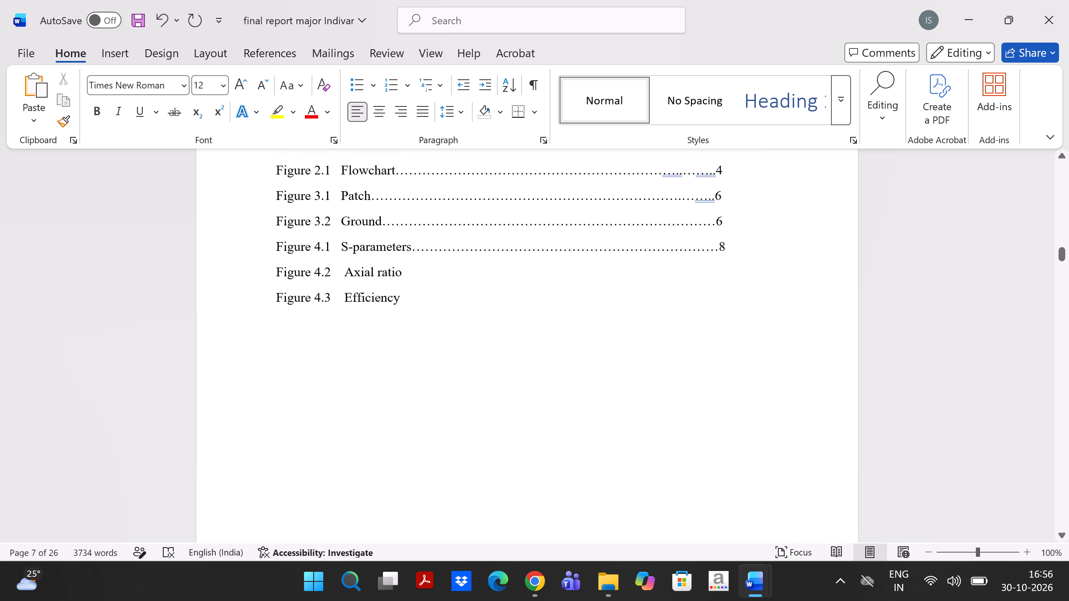
scroll(357, 362, down, 3)
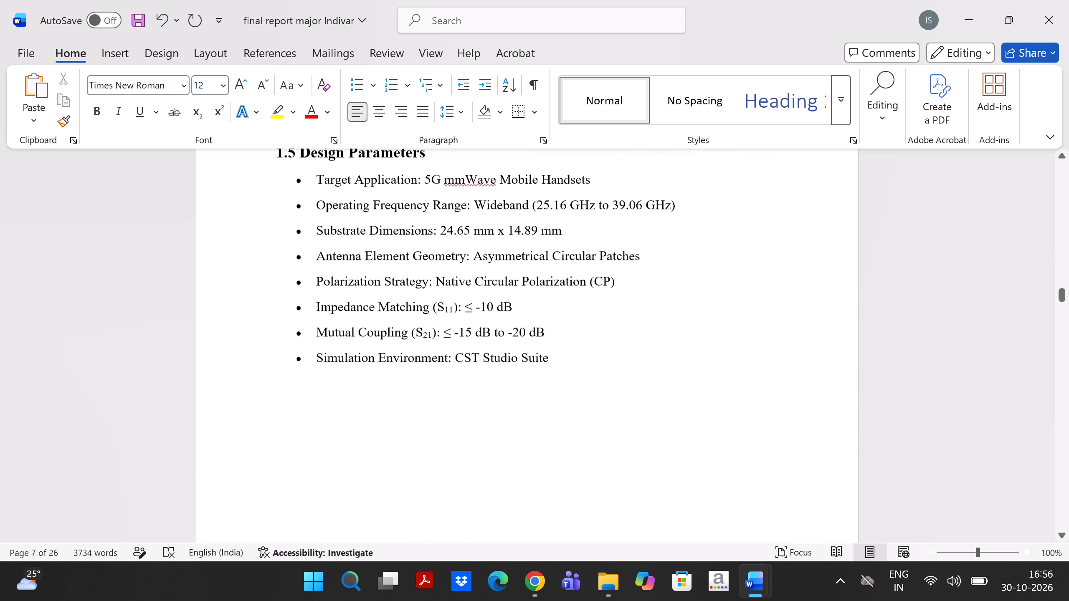
scroll(357, 362, down, 2)
scroll(357, 362, up, 3)
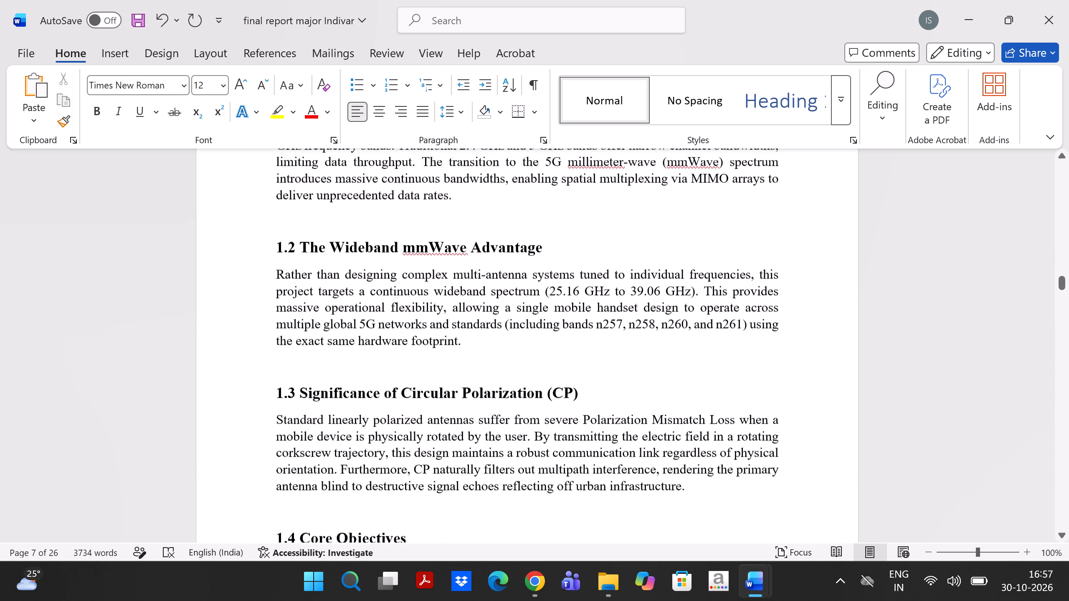
scroll(357, 362, up, 4)
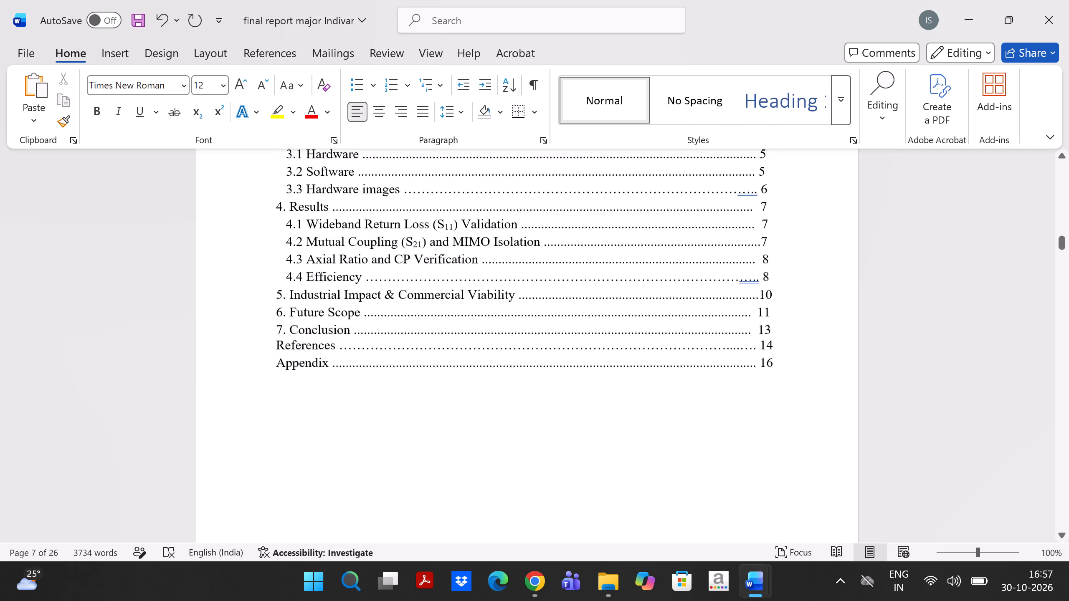
scroll(357, 362, down, 2)
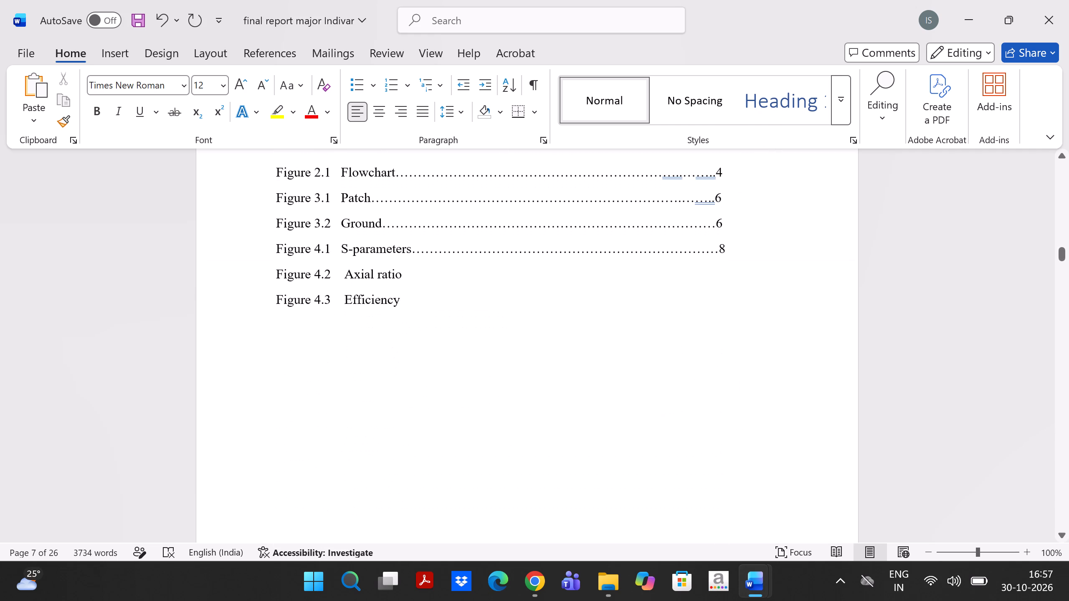
Change the Figure 4.1 S-parameters page number to 7 and add a dot leader with page number 8 after Figure 4.2 Axial ratio.
click(724, 250)
key(BackSpace)
key(Down)
key(period)
key(period)
key(period)
key(period)
key(period)
key(period)
key(period)
key(period)
key(period)
key(period)
key(period)
key(period)
key(period)
key(period)
key(period)
key(period)
key(period)
key(period)
key(period)
key(period)
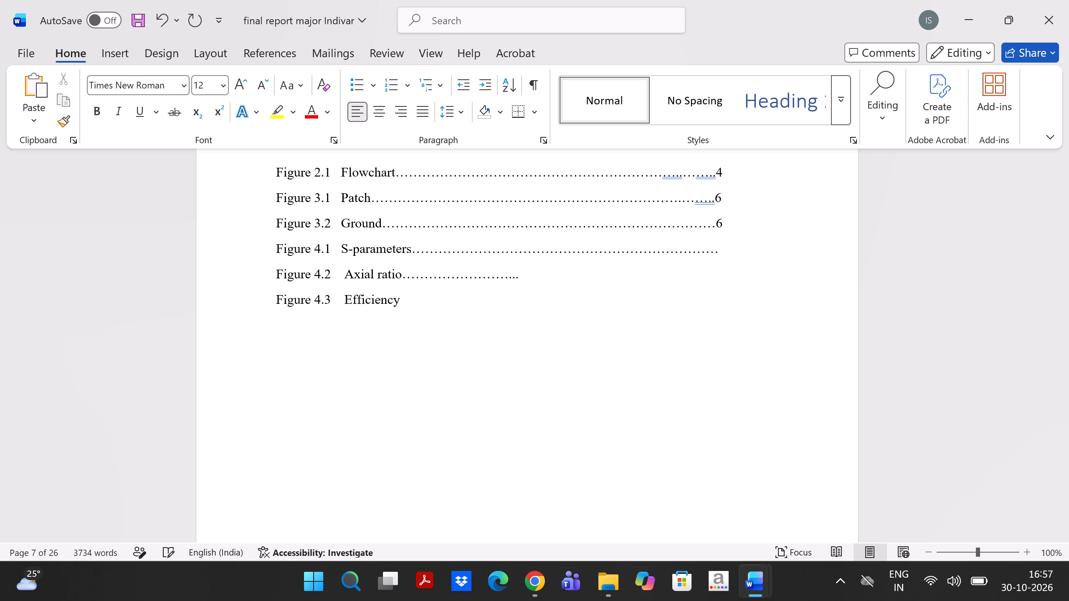
text(.....)
key(Up)
key(7)
key(Down)
key(8)
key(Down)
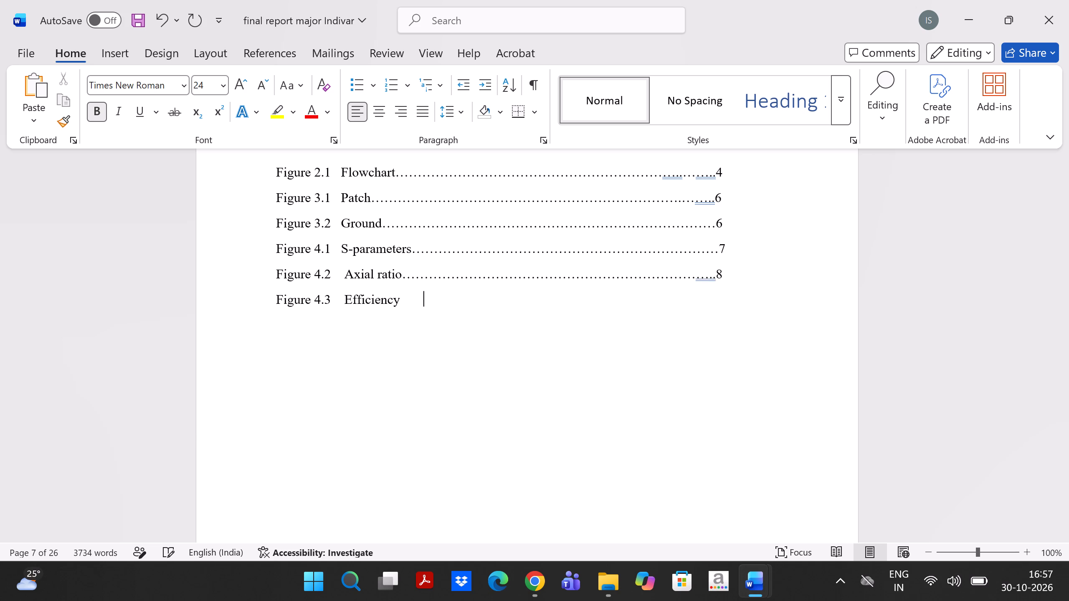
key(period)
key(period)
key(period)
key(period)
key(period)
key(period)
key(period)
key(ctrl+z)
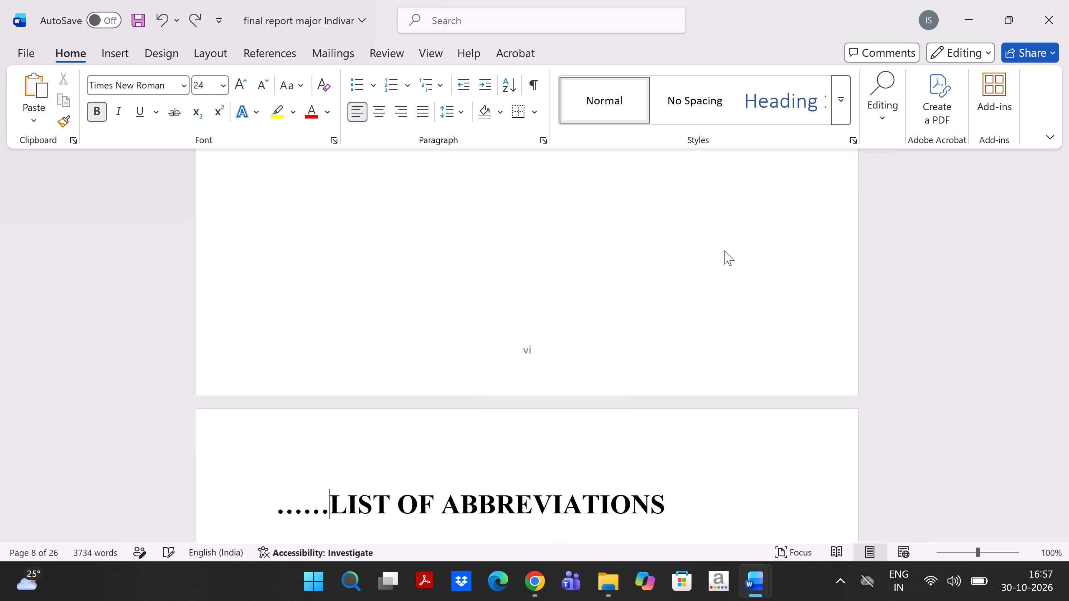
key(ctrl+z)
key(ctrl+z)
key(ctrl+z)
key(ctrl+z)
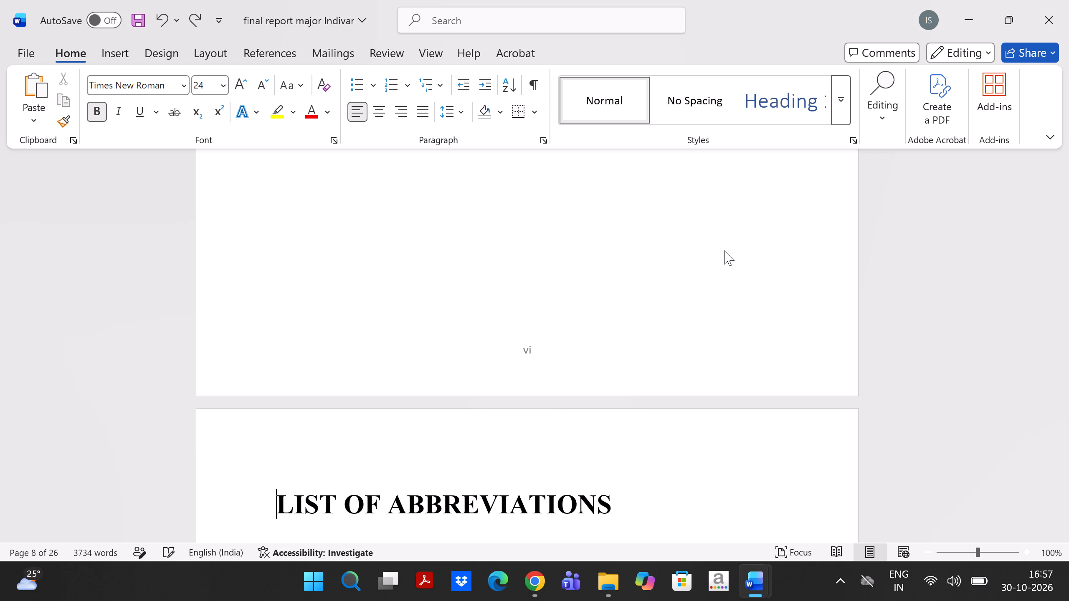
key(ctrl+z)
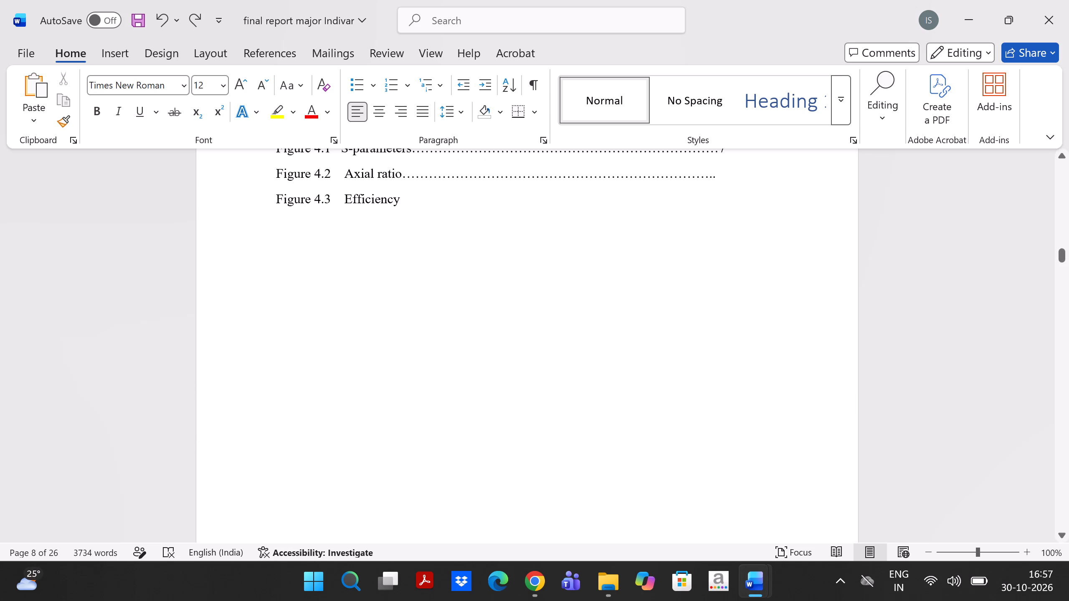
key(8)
Add a dot leader and page number 9 directly after the word Efficiency in the Figure 4.3 entry.
scroll(724, 250, up, 1)
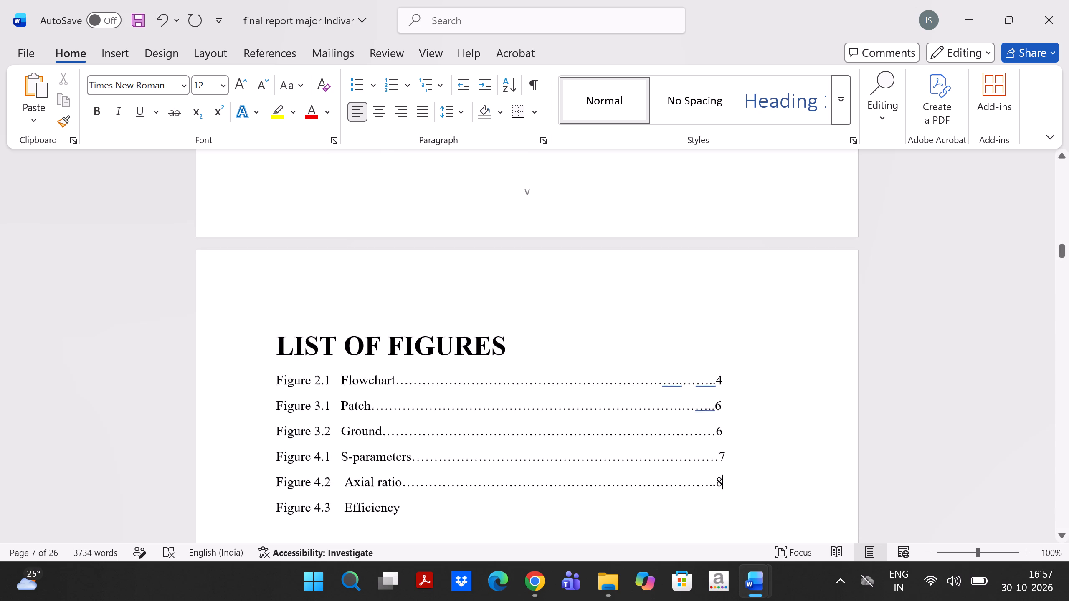
key(Down)
key(Left)
key(Left)
key(Left)
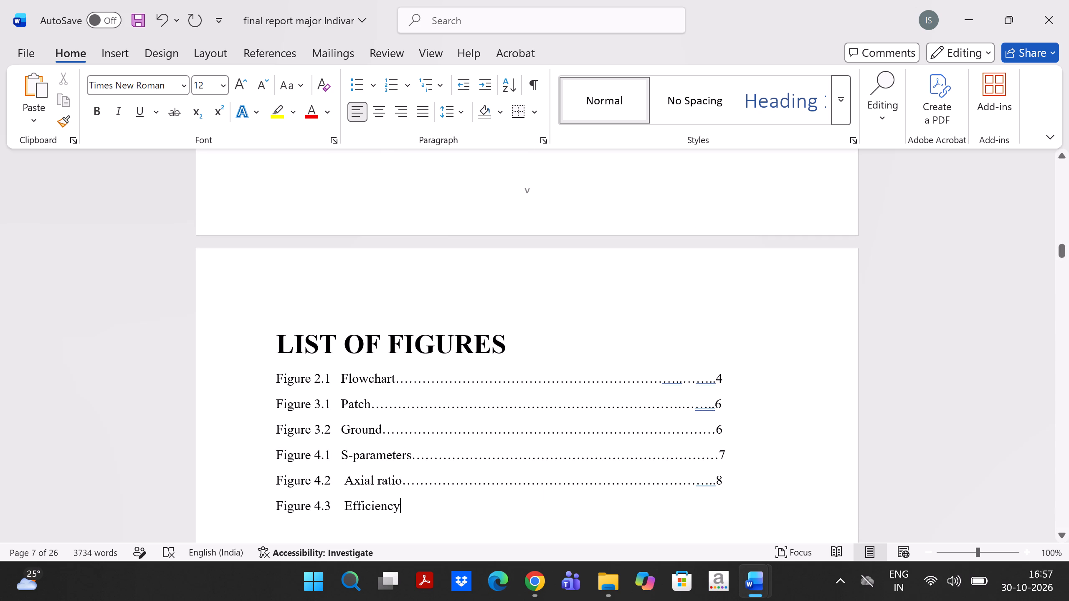
key(Left)
key(Right)
key(period)
key(period)
key(period)
key(period)
key(period)
key(period)
key(period)
key(period)
key(period)
key(period)
key(period)
key(period)
key(period)
key(period)
key(period)
key(period)
key(period)
key(period)
key(period)
key(period)
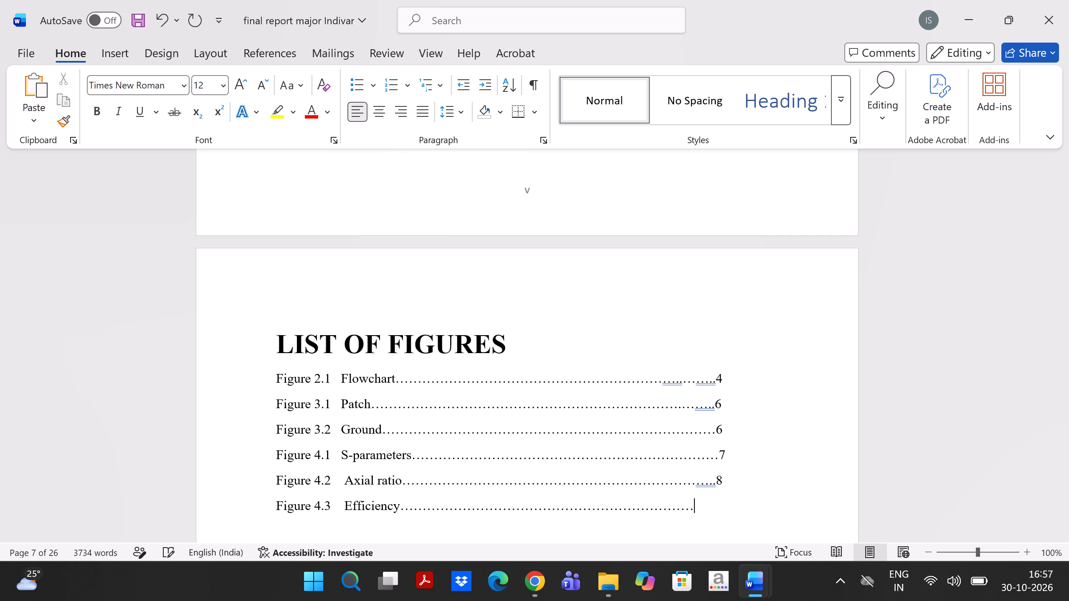
text(.....)
text(.9)
Extend the Figure 4.2 Axial ratio dot leader slightly so page number 8 lines up with the neighbouring entries.
scroll(724, 250, down, 1)
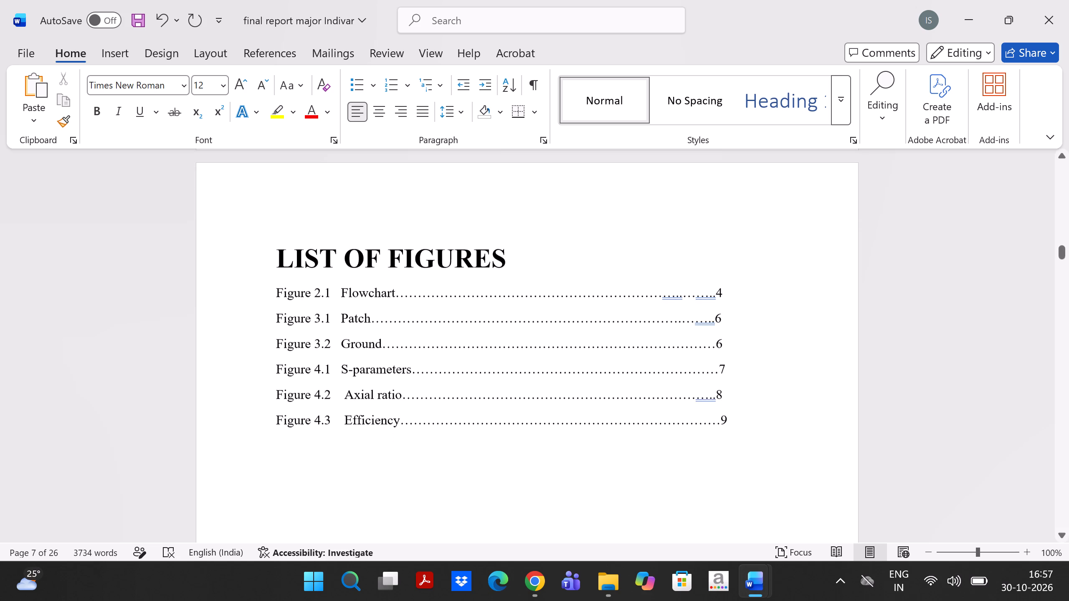
scroll(724, 250, down, 1)
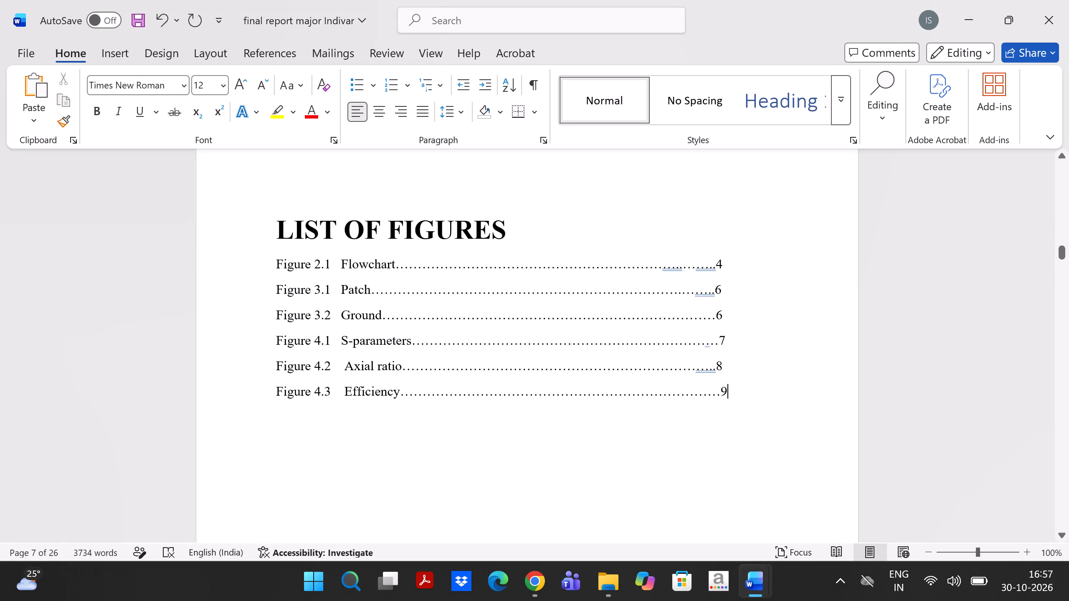
click(715, 373)
key(period)
key(BackSpace)
scroll(715, 373, up, 1)
scroll(715, 373, down, 1)
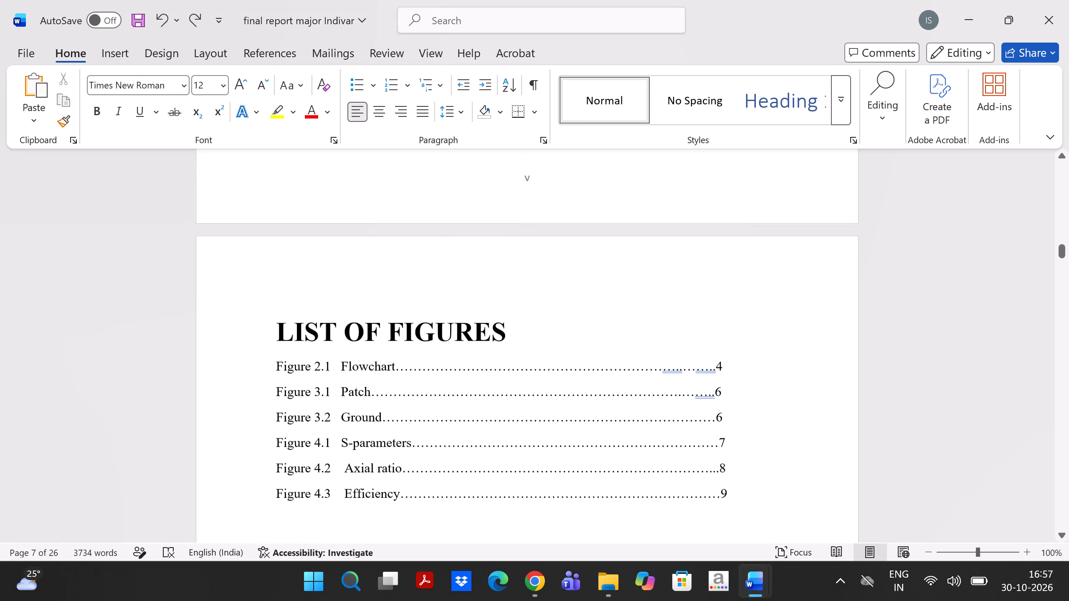
Print the whole report with Microsoft Print to PDF and save it on the Desktop as Major project report.pdf.
click(29, 56)
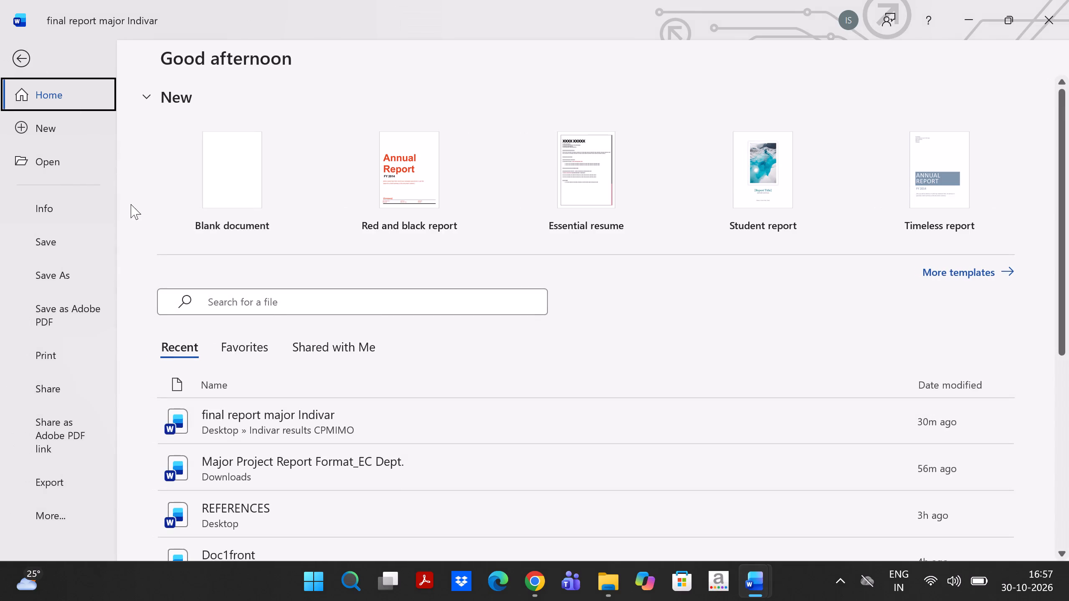
click(57, 280)
click(44, 354)
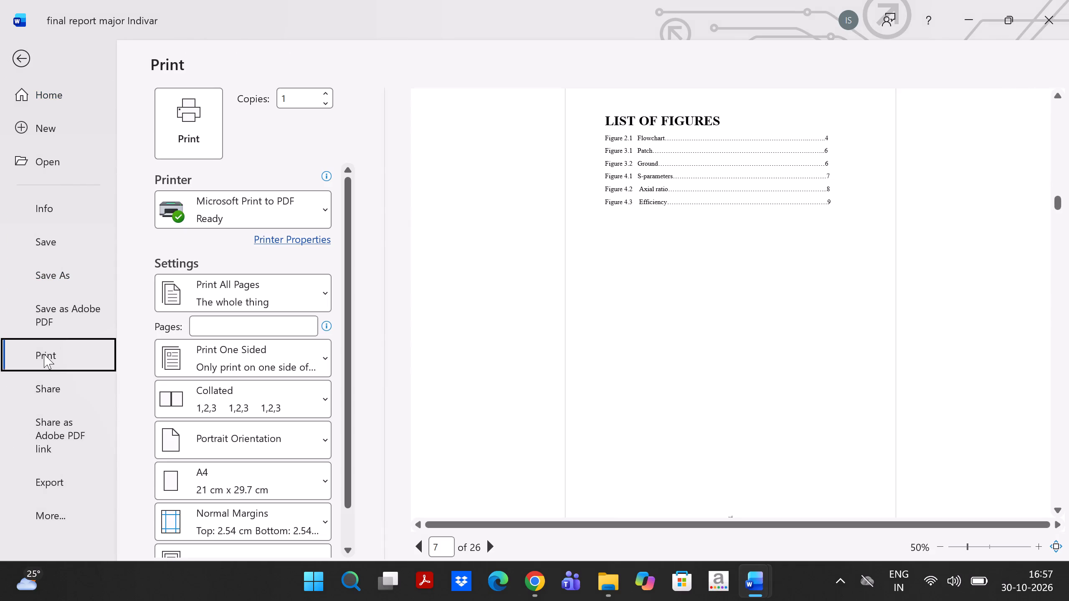
click(182, 141)
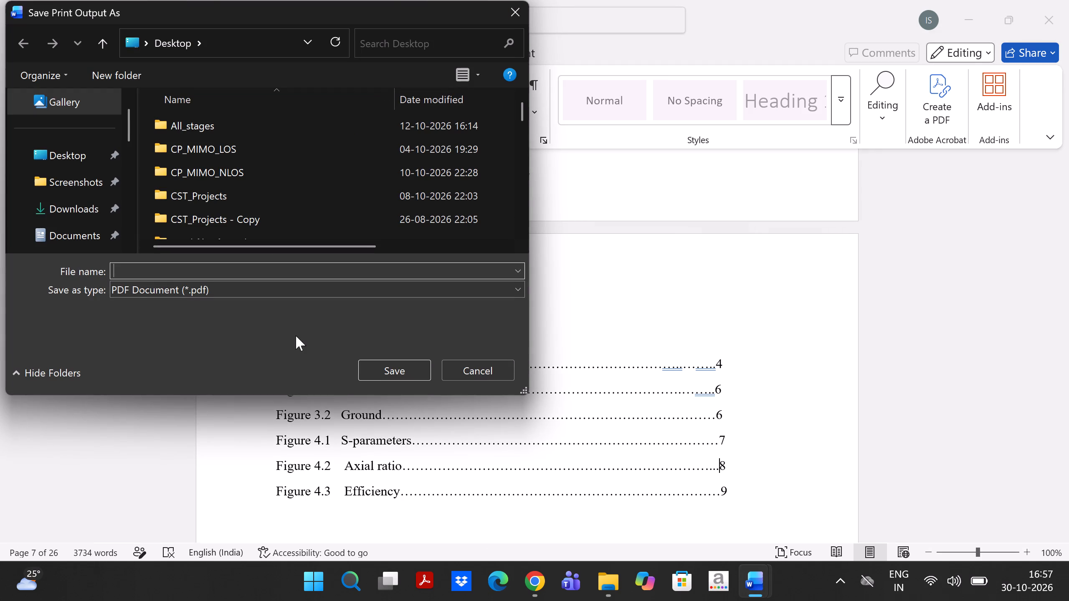
text(Ma)
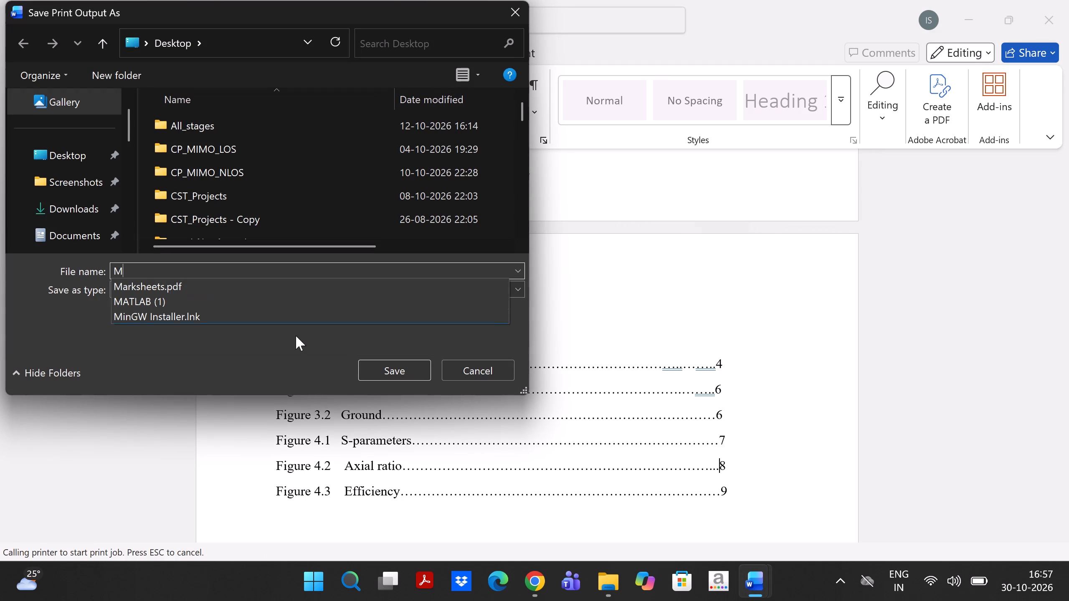
key(BackSpace)
key(BackSpace)
text(Fi)
click(255, 290)
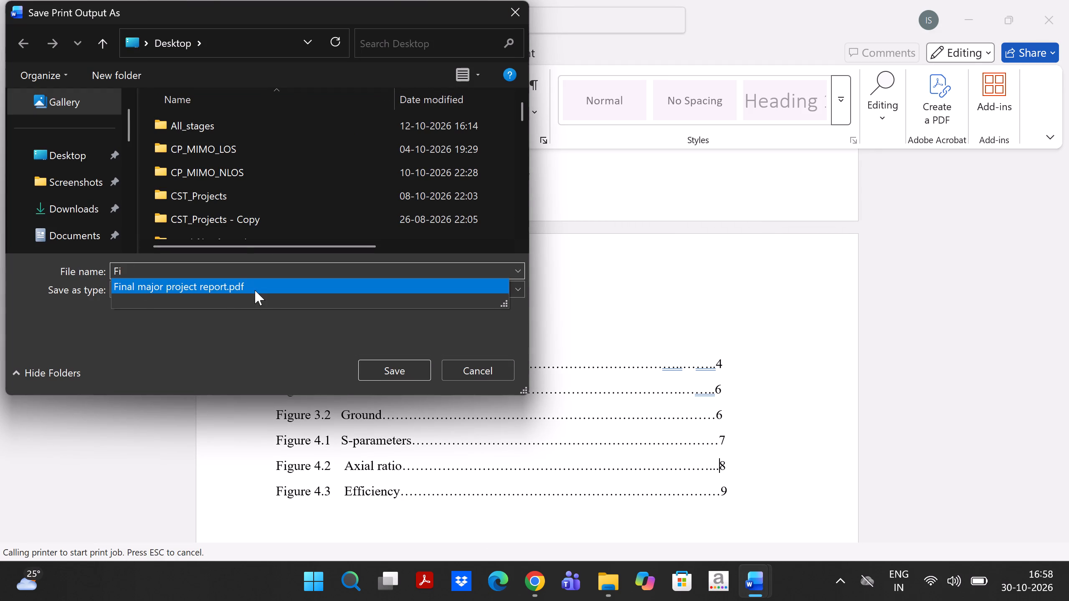
click(142, 273)
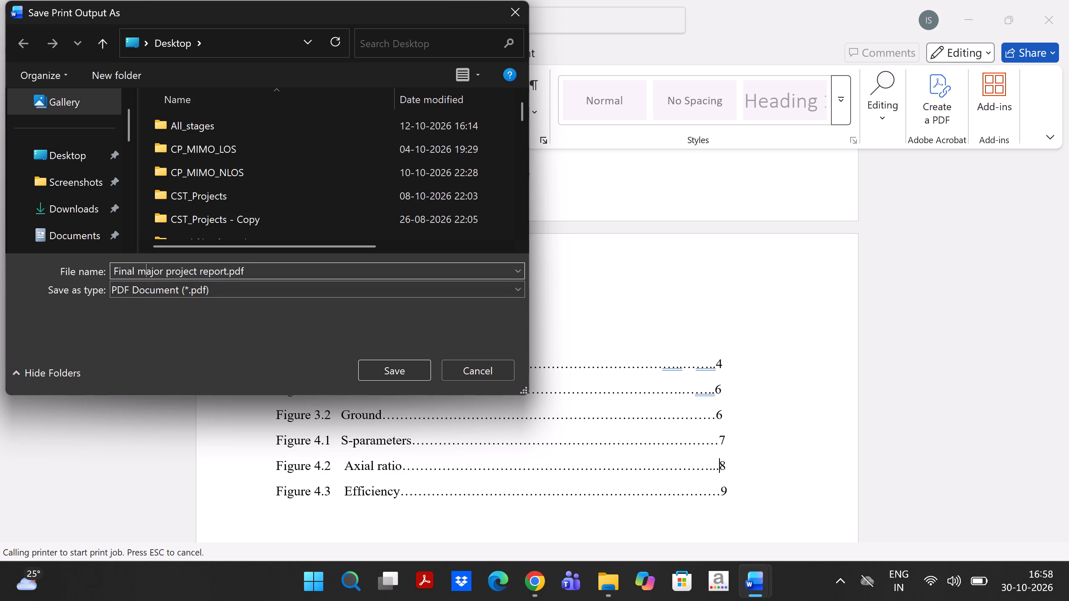
key(BackSpace)
key(BackSpace)
key(BackSpace)
key(BackSpace)
key(BackSpace)
key(BackSpace)
key(BackSpace)
key(BackSpace)
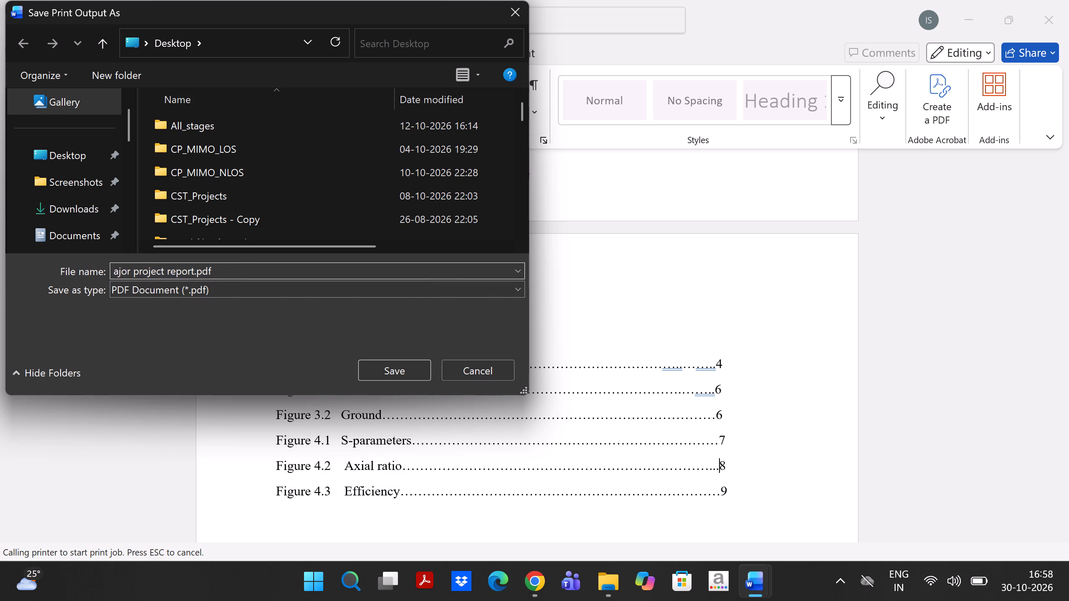
key(shift+m)
key(Return)
Switch to the desktop and delete the outdated Final major project report PDF.
scroll(142, 273, up, 3)
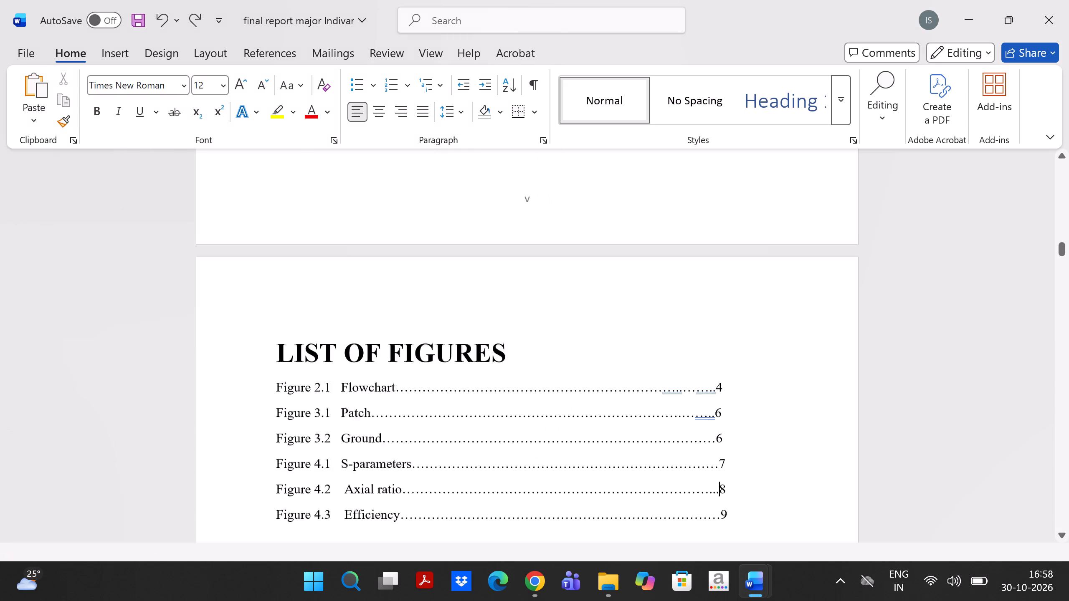
scroll(142, 273, up, 2)
right_click(841, 255)
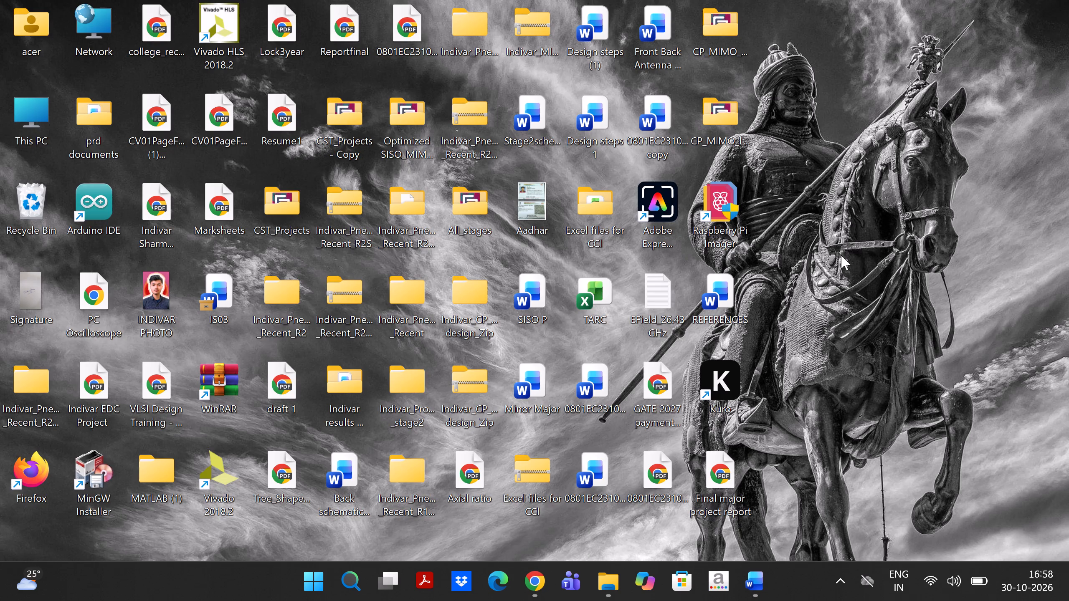
click(724, 476)
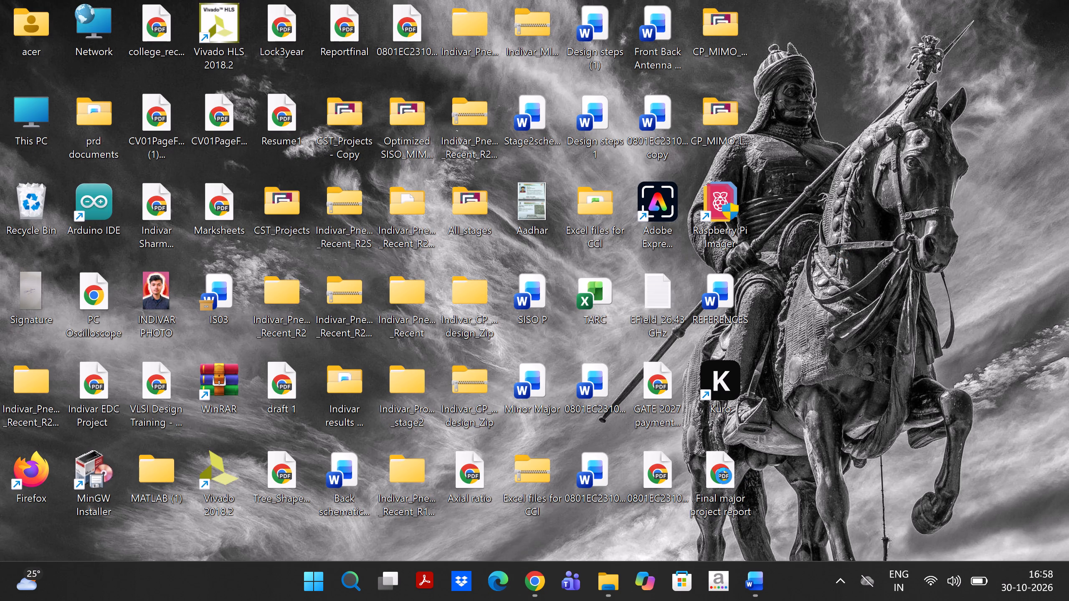
click(724, 476)
key(Delete)
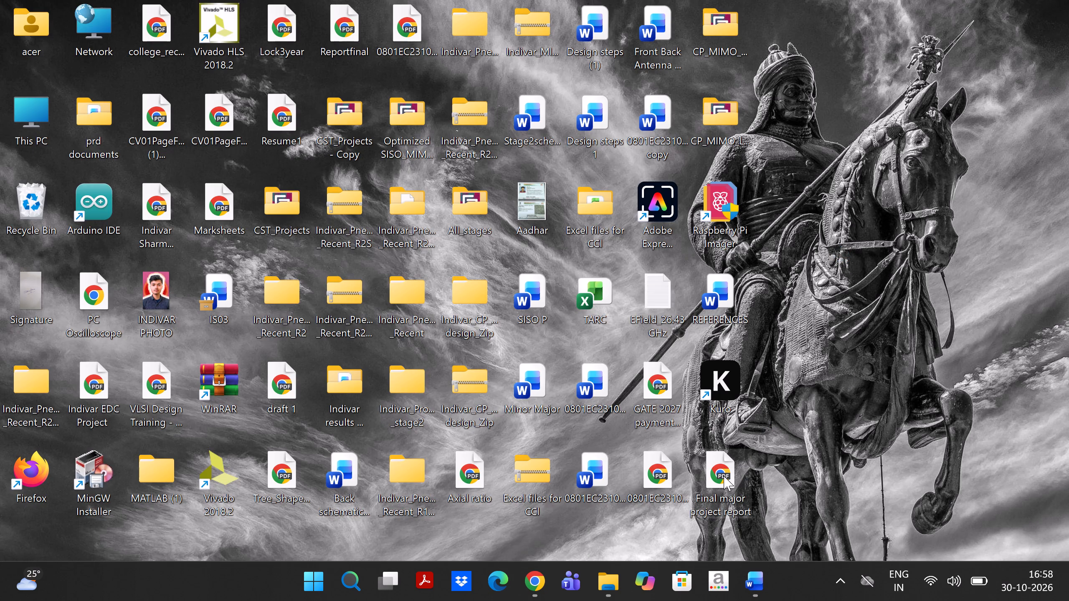
Refresh the desktop, open Major project report.pdf in Chrome and check its front matter from the cover through the Abstract.
key(ctrl+v)
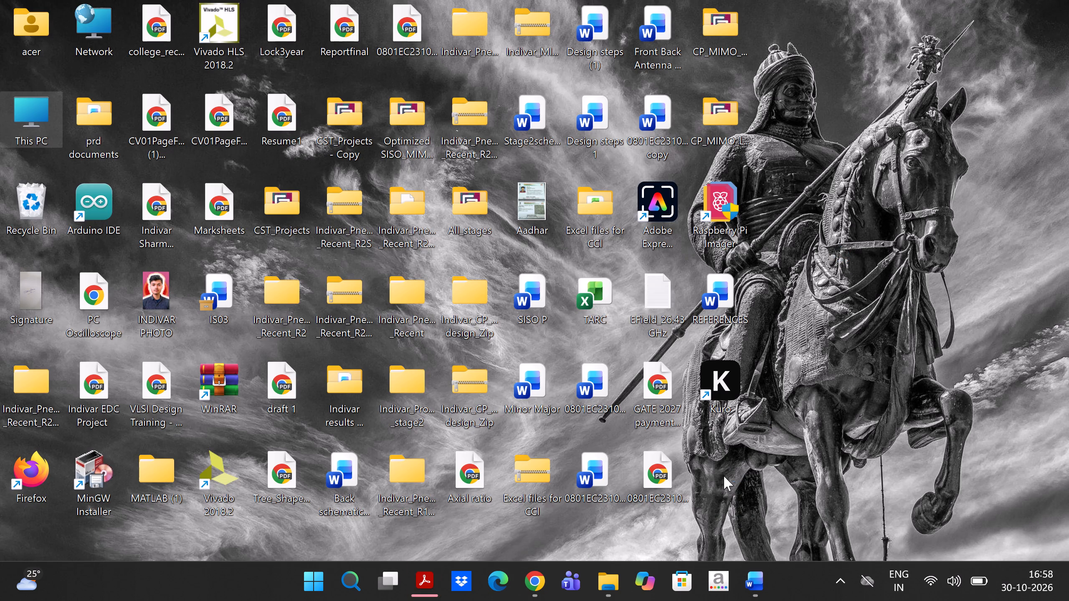
right_click(724, 476)
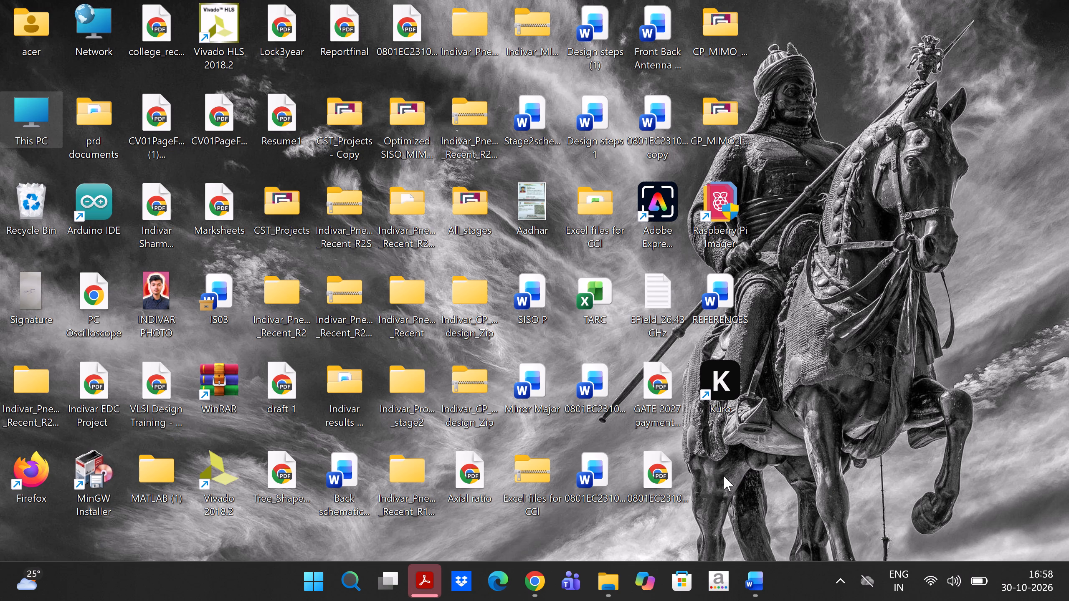
click(796, 243)
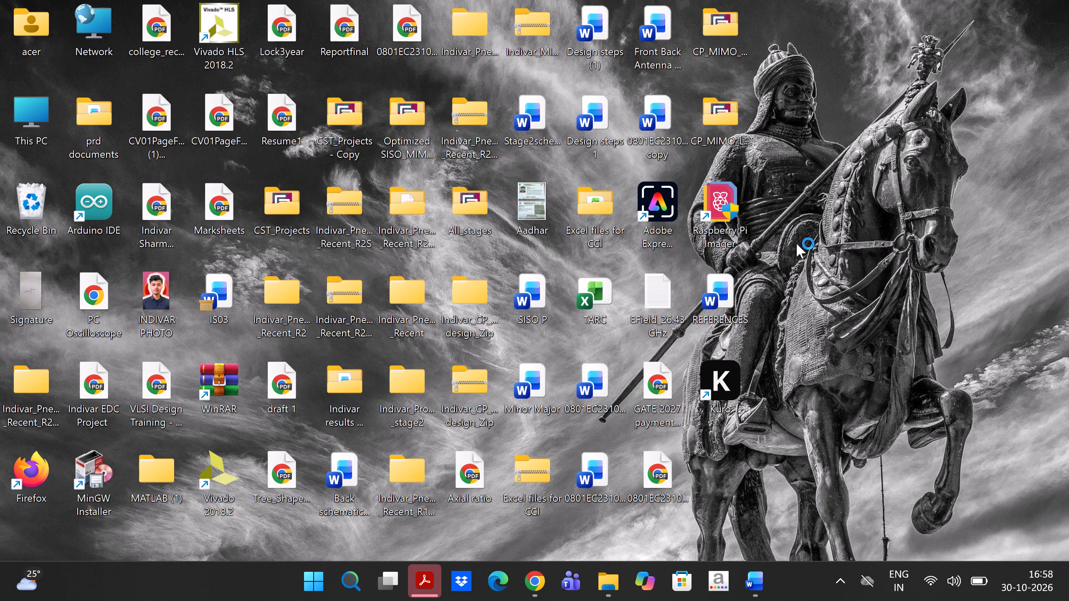
double_click(724, 467)
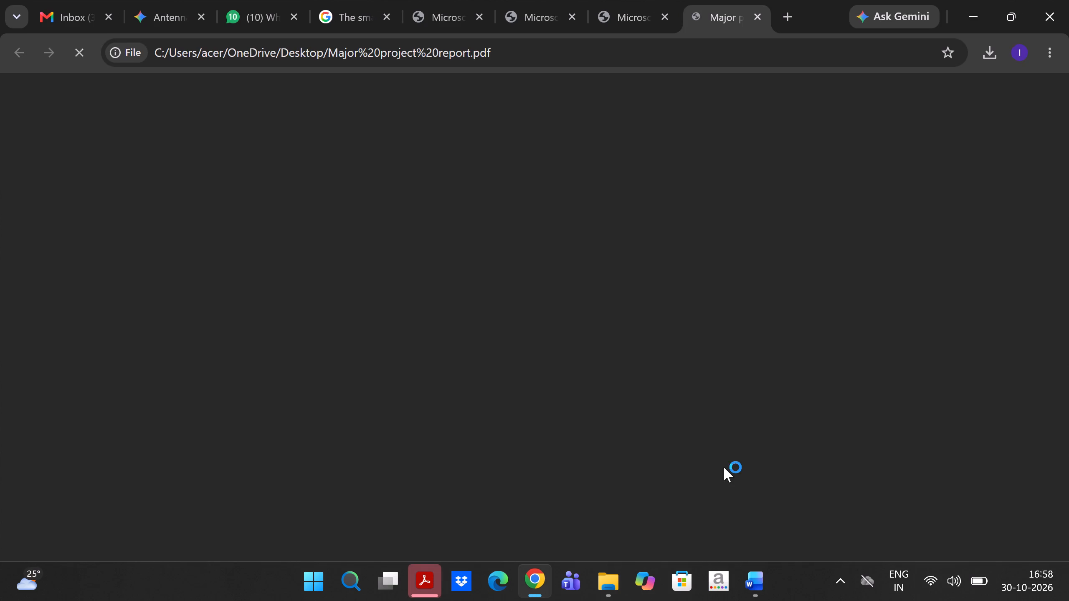
scroll(522, 435, down, 3)
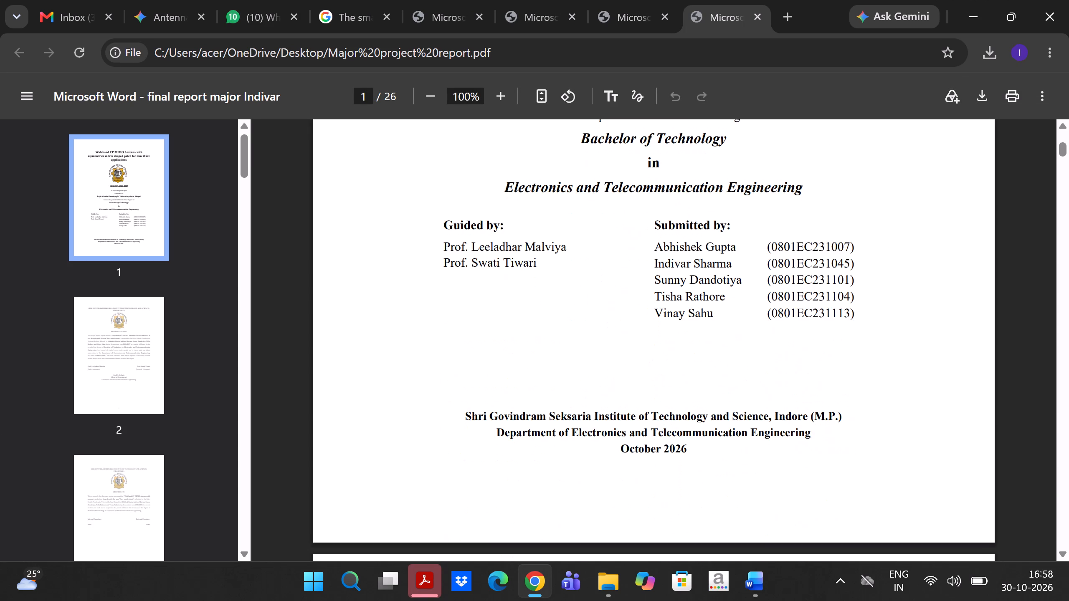
scroll(522, 402, down, 6)
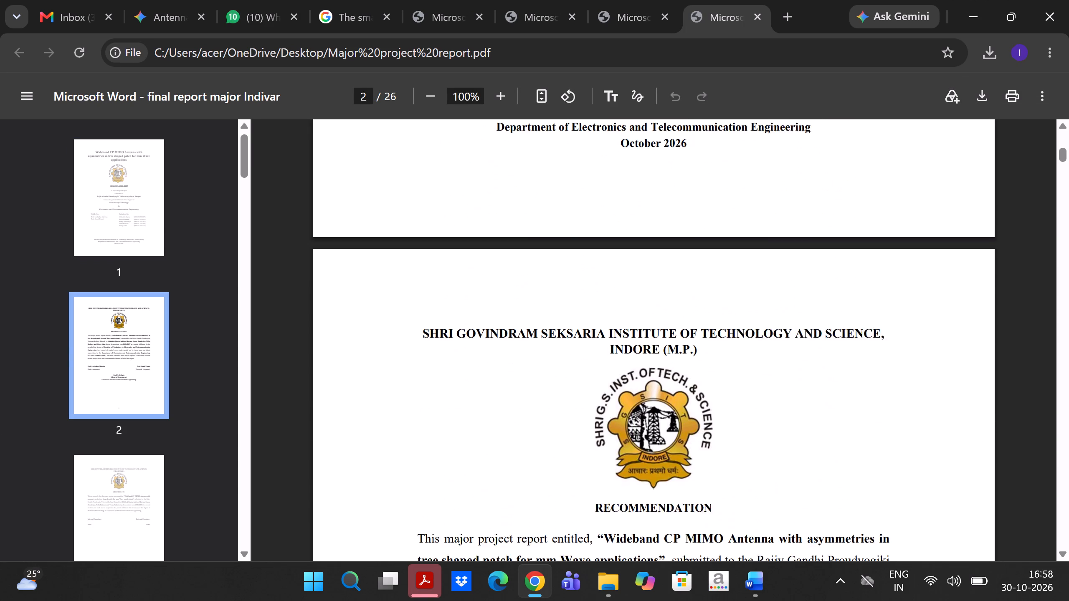
scroll(522, 402, down, 7)
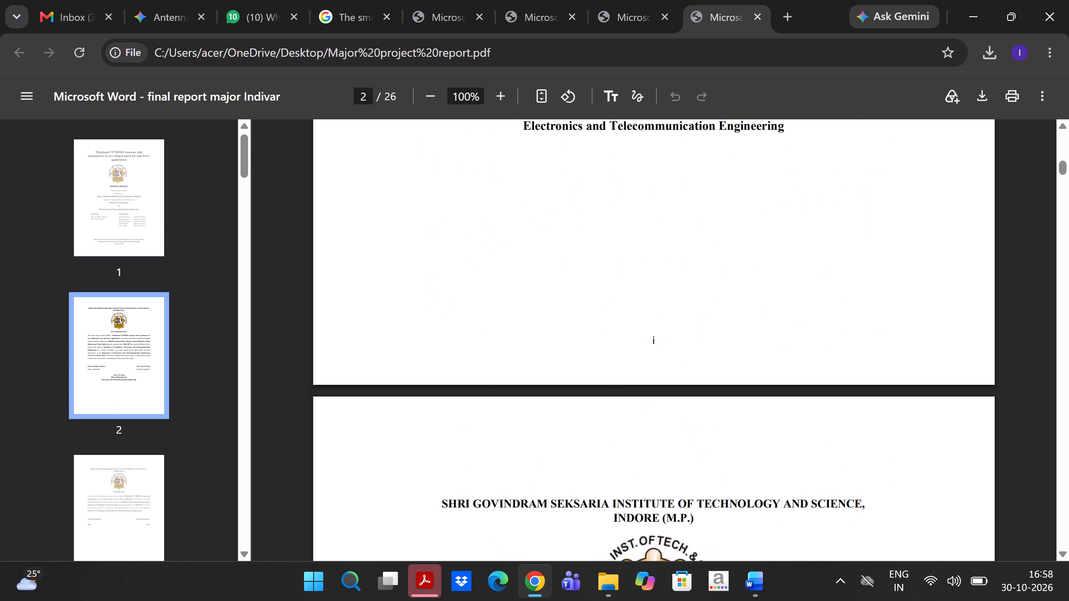
scroll(522, 402, down, 7)
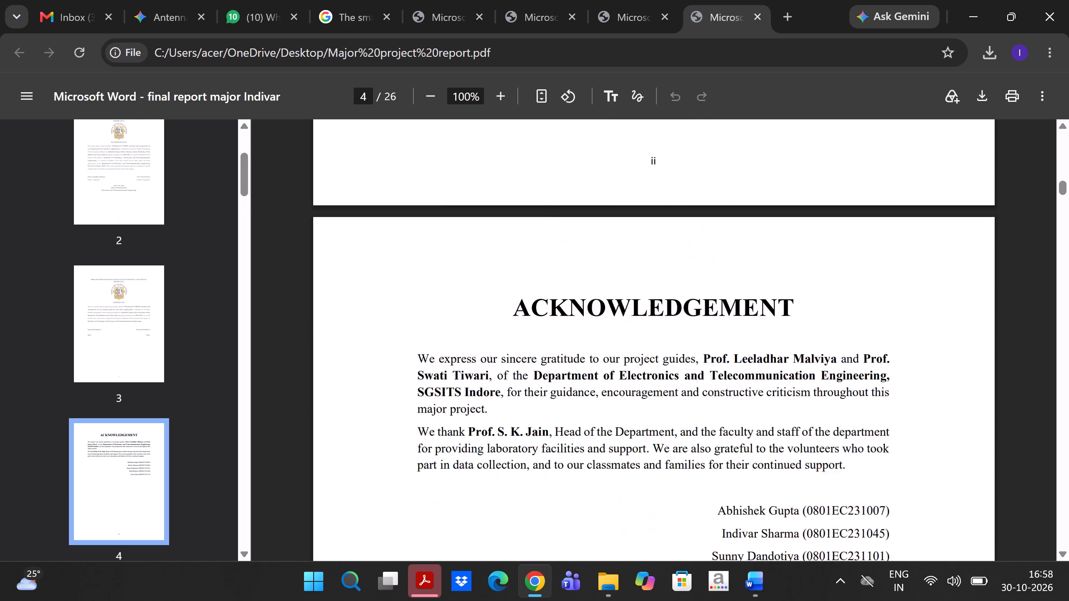
scroll(522, 402, down, 3)
scroll(522, 402, up, 2)
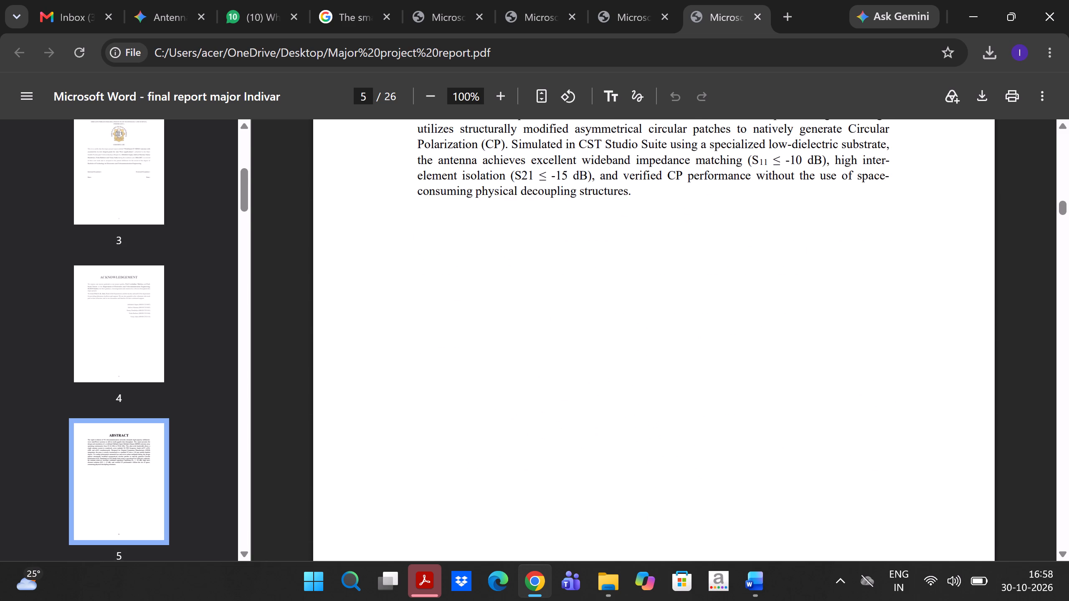
scroll(522, 402, down, 2)
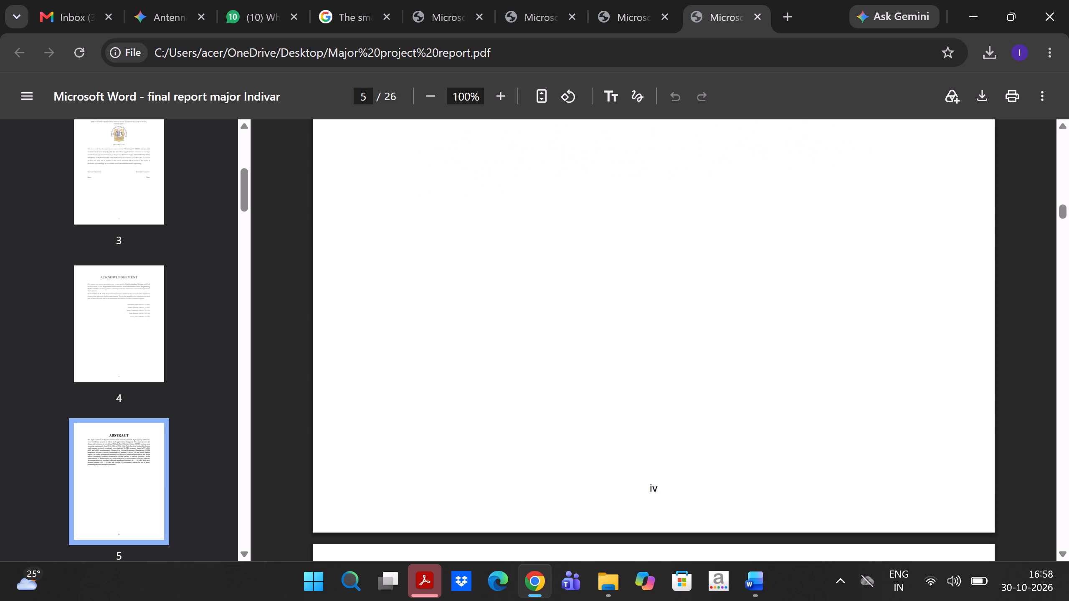
scroll(595, 406, down, 4)
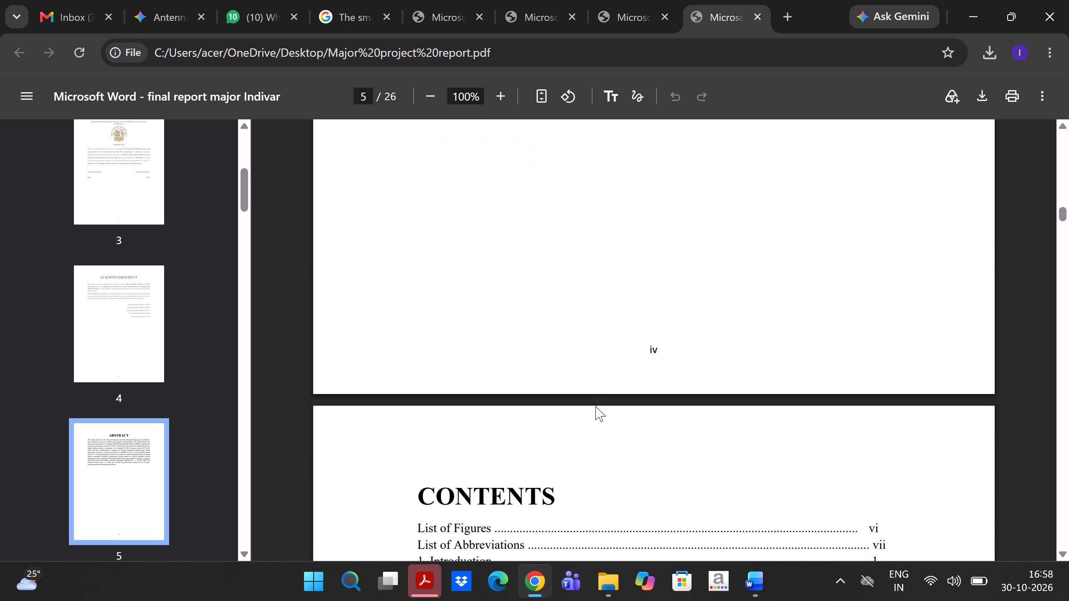
Check the Contents, List of Figures and List of Abbreviations pages of the exported PDF.
scroll(595, 406, down, 2)
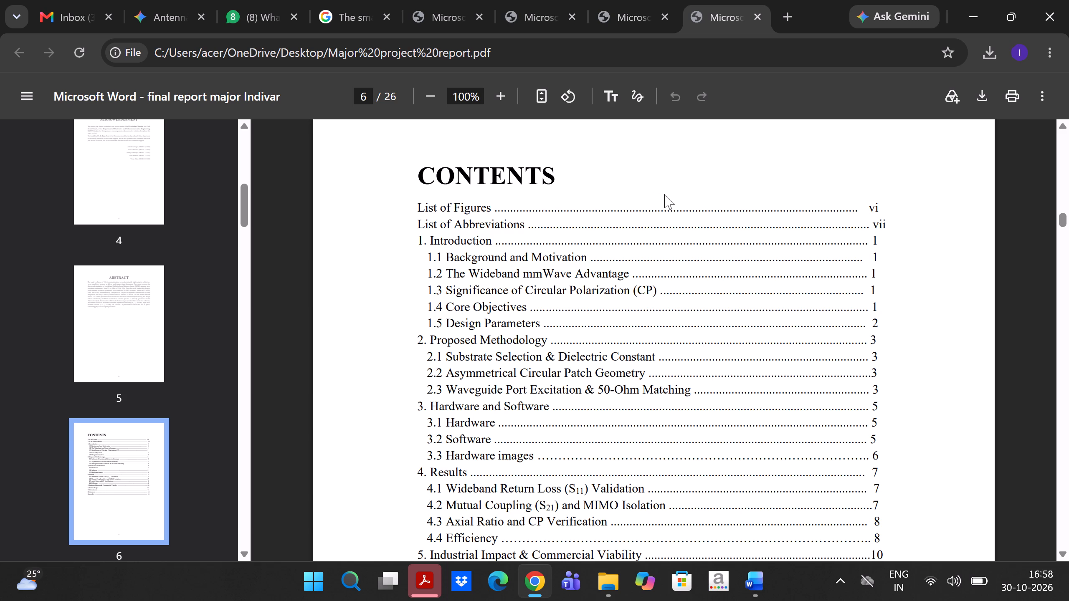
scroll(664, 194, down, 5)
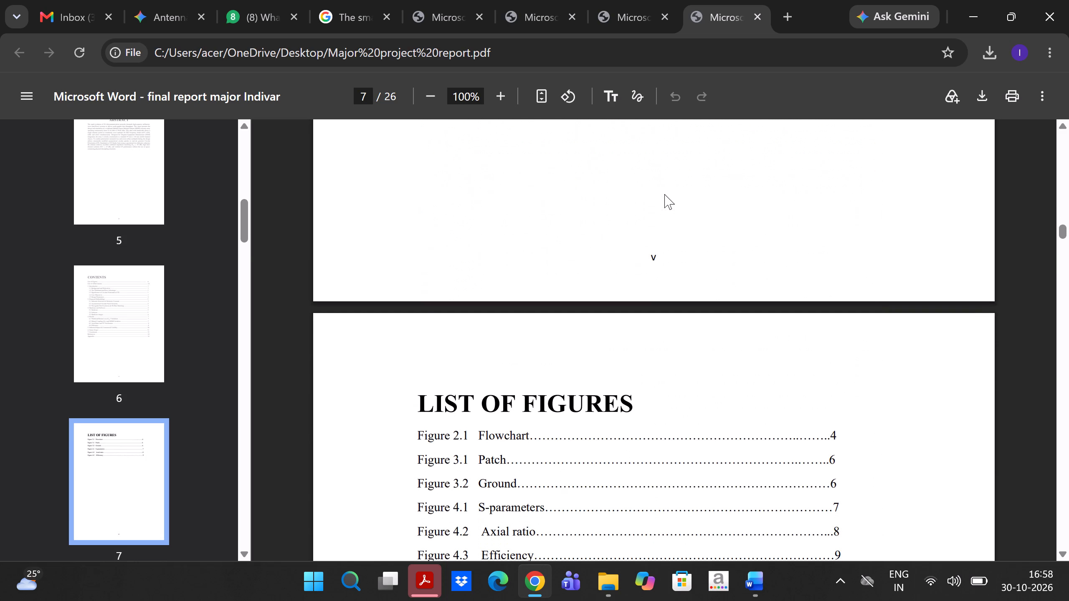
scroll(664, 194, down, 4)
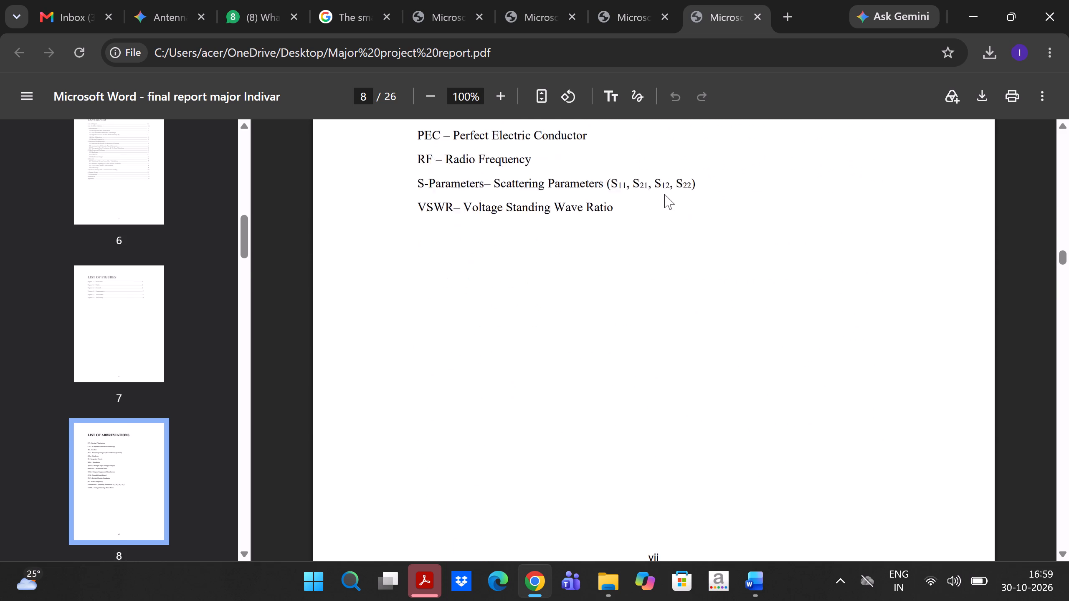
Review Chapter 1 Introduction and Chapter 2 Proposed Methodology, including the Figure 2.1 flowchart.
scroll(664, 194, down, 7)
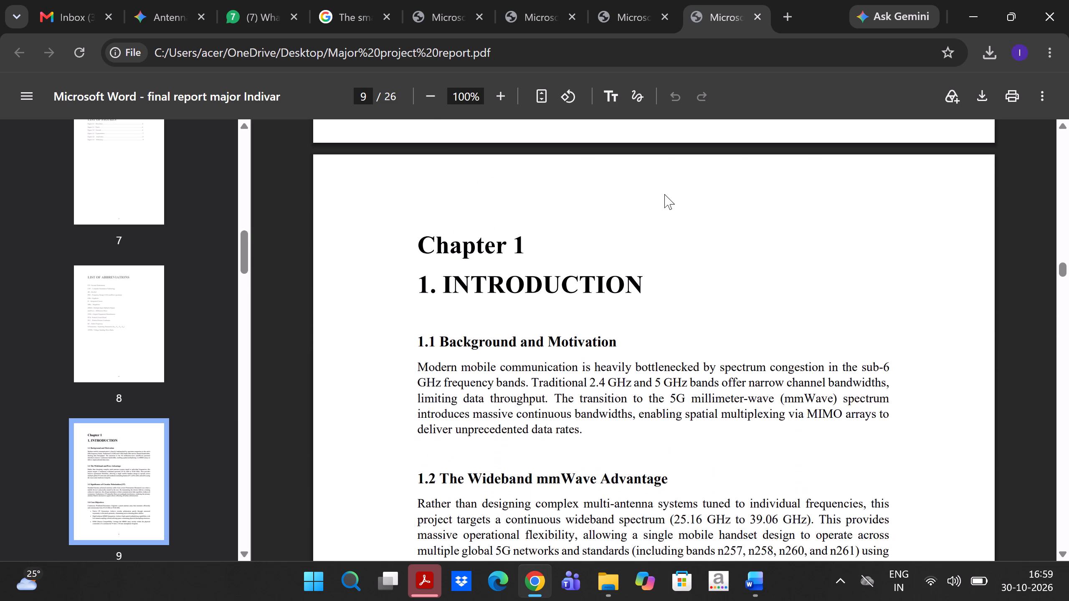
scroll(664, 194, down, 5)
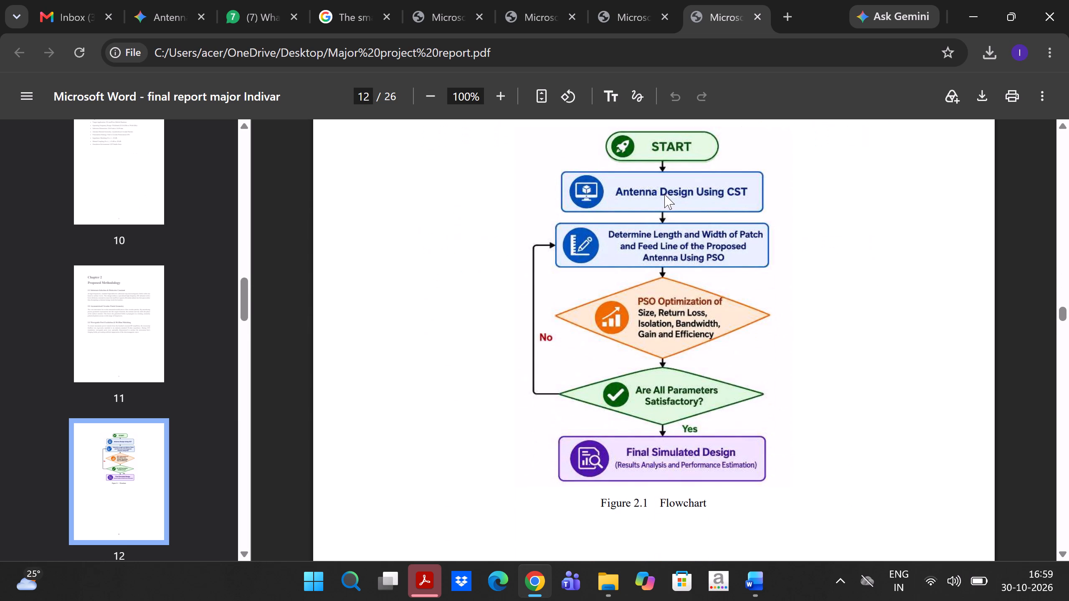
scroll(664, 194, up, 1)
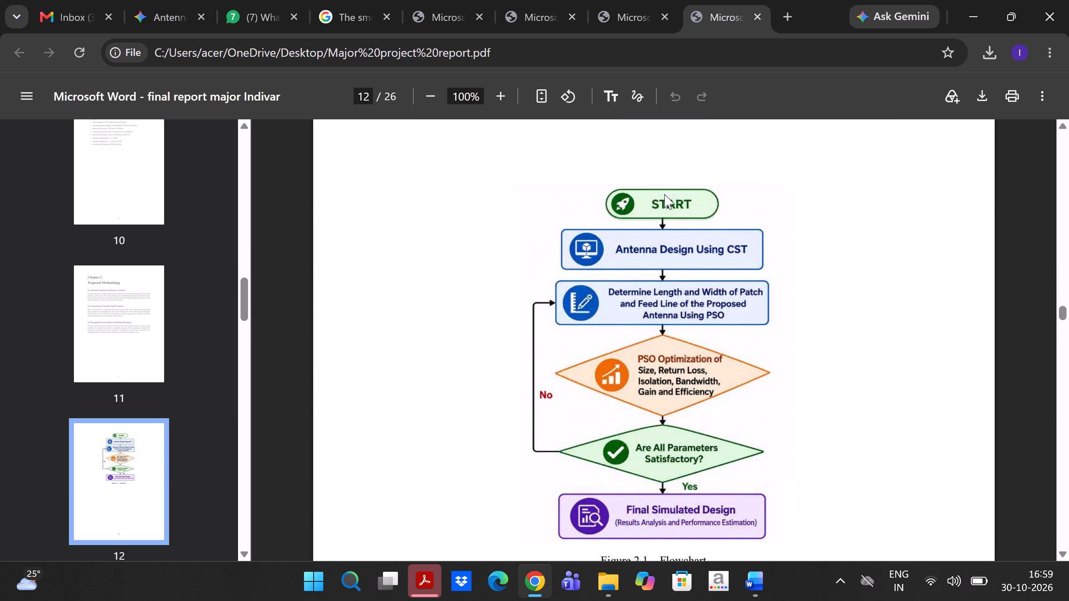
scroll(664, 194, up, 1)
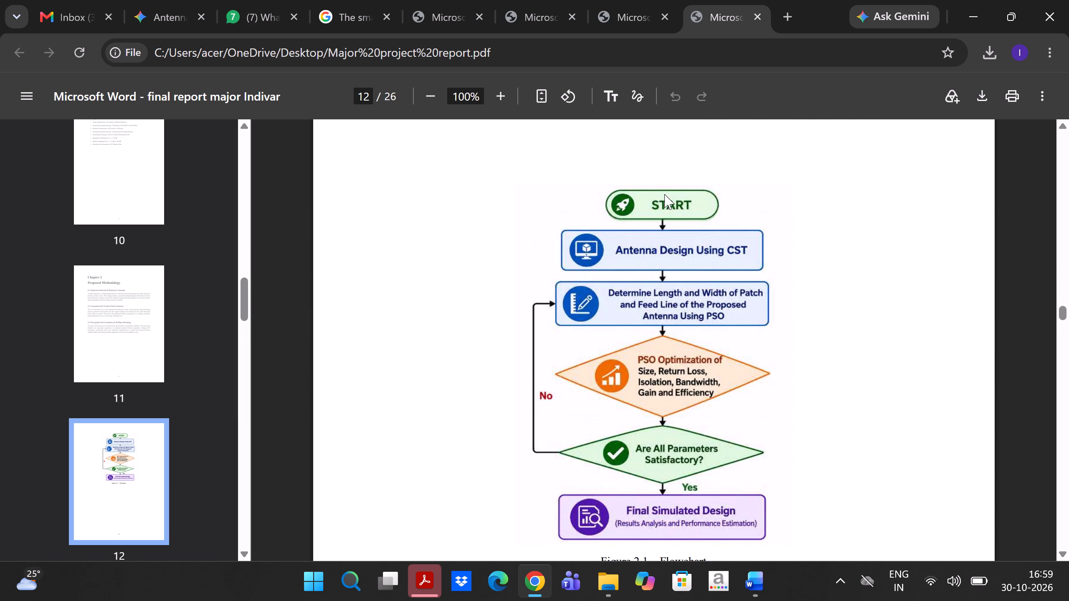
Review Chapter 3 Hardware and Software, including the Figure 3.1 Patch and Figure 3.2 Ground photos and captions.
scroll(664, 194, down, 6)
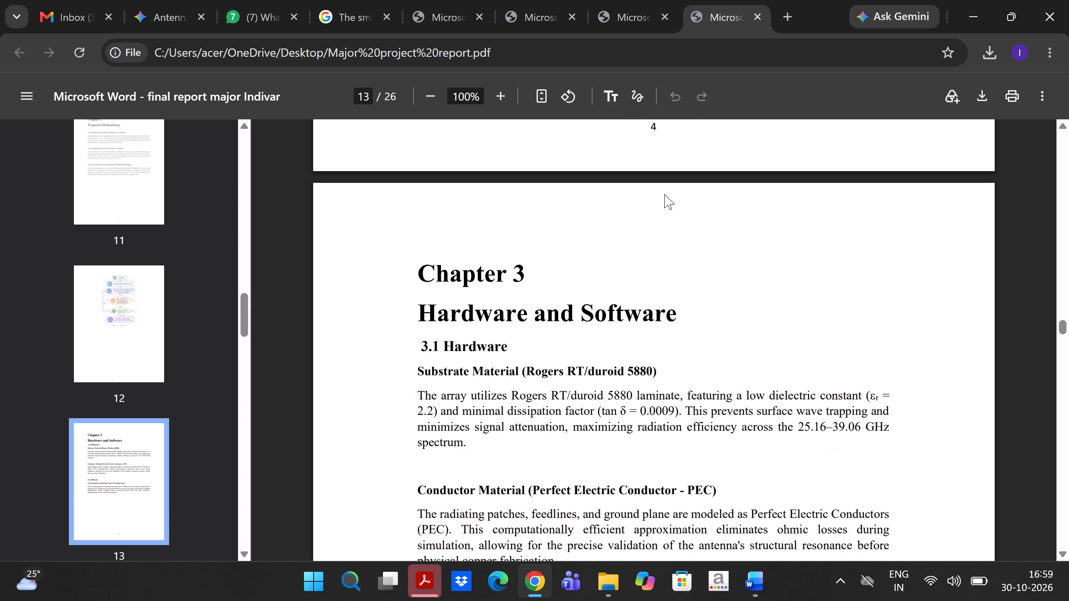
scroll(664, 194, down, 4)
scroll(664, 194, up, 1)
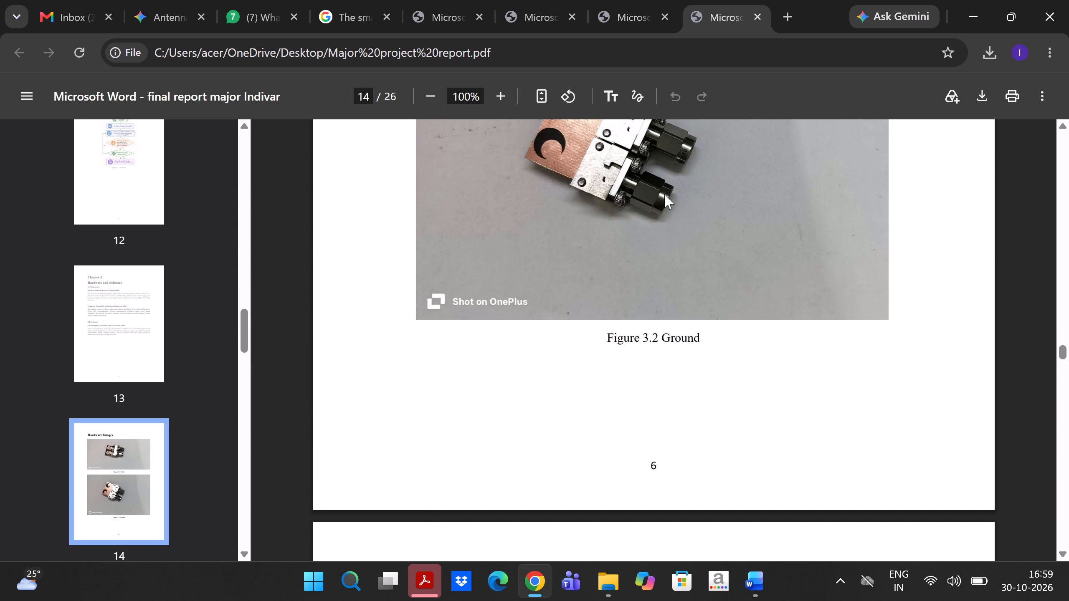
scroll(664, 194, up, 2)
scroll(664, 194, down, 1)
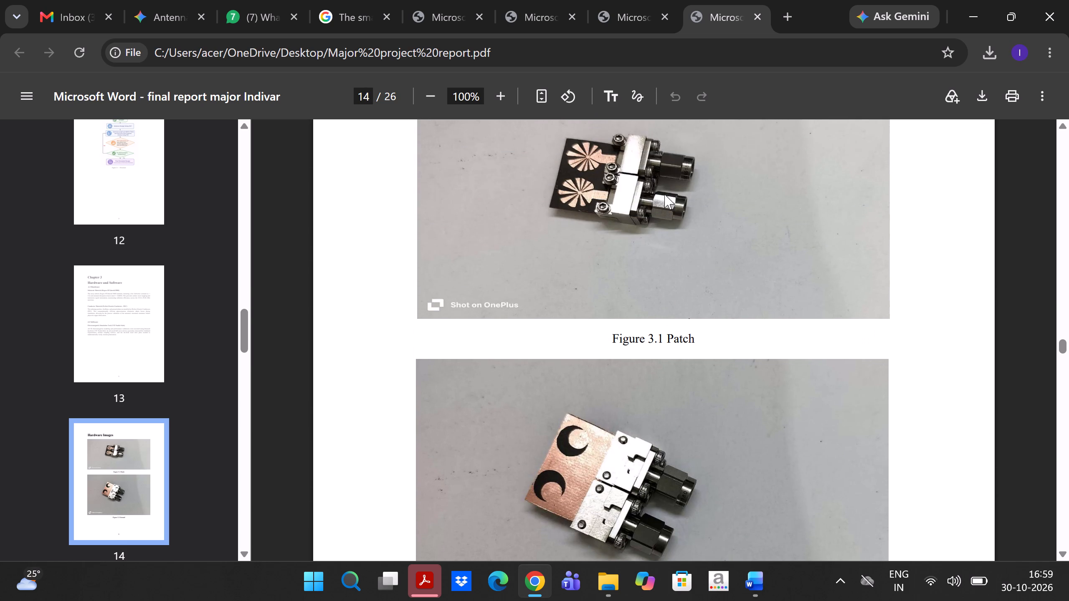
scroll(664, 194, down, 2)
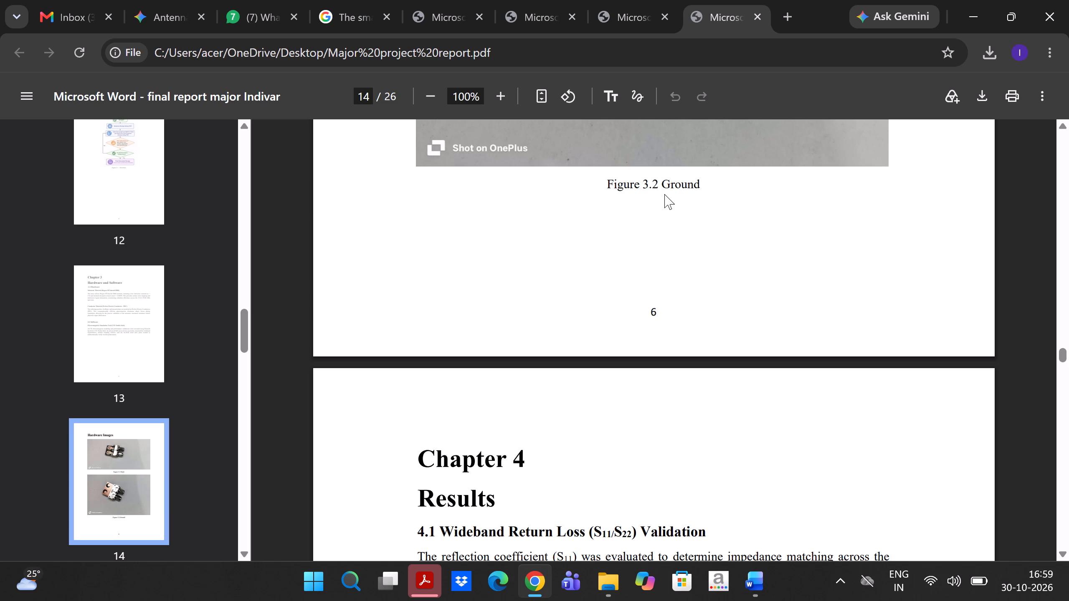
Review Chapter 4 Results, checking the S-parameters, axial ratio and efficiency plots and their layout.
scroll(664, 194, down, 4)
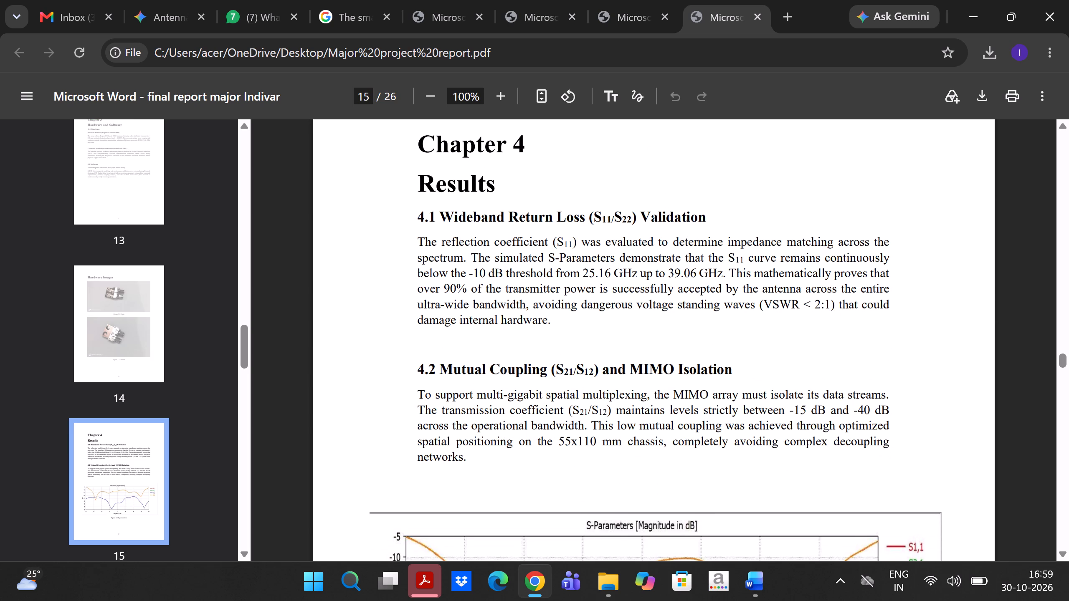
scroll(631, 300, down, 5)
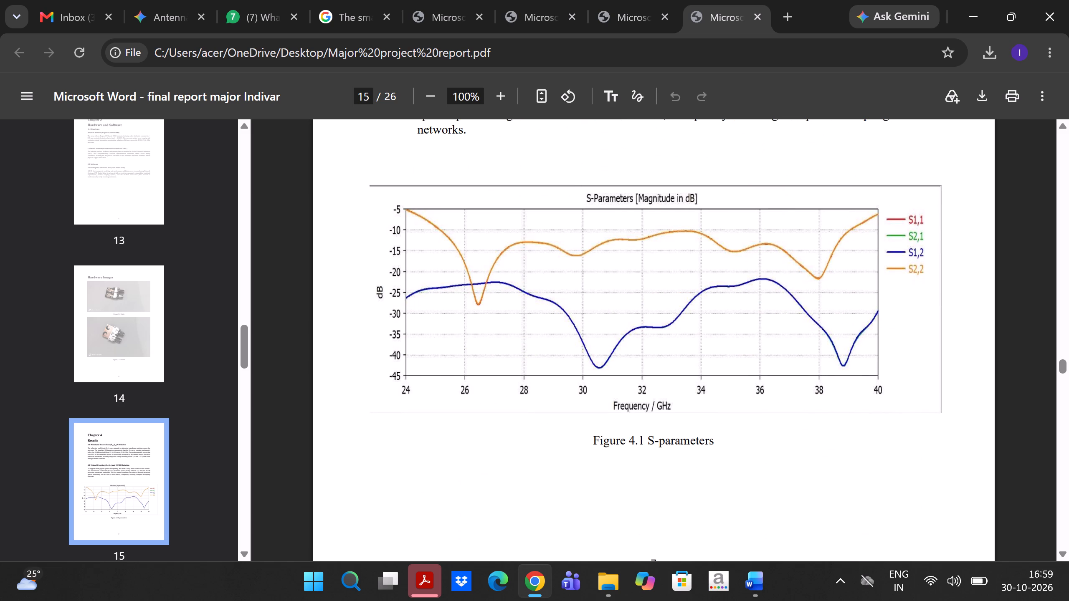
scroll(631, 300, down, 3)
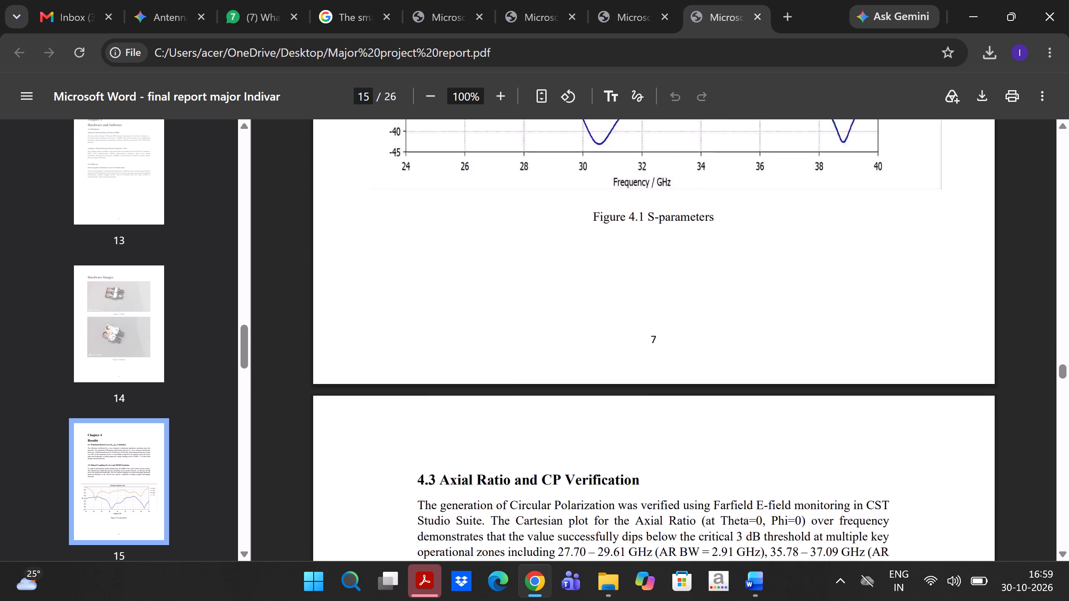
scroll(631, 300, down, 1)
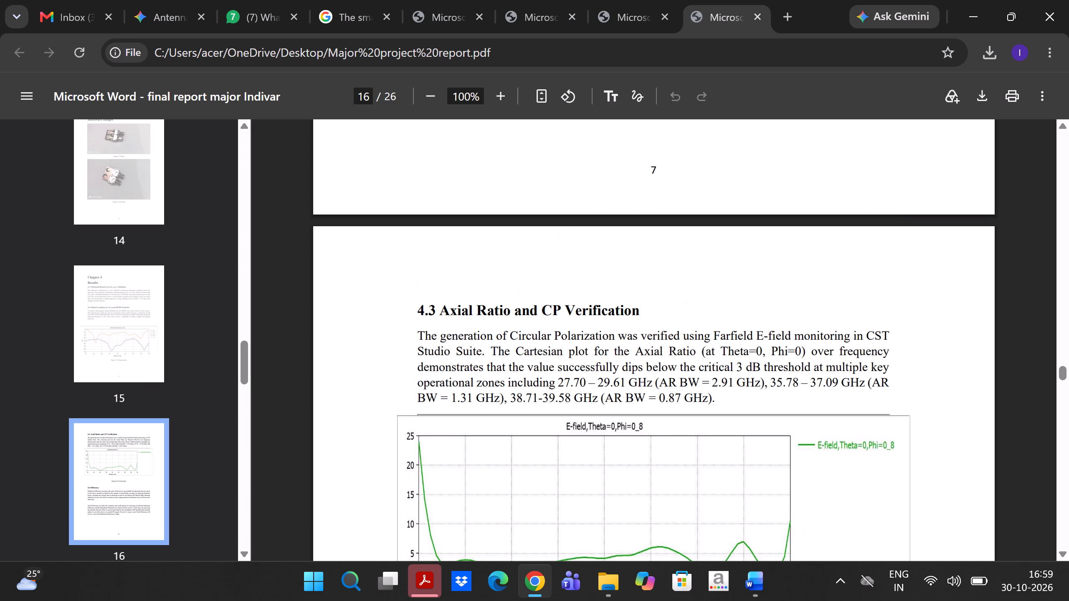
scroll(631, 300, down, 11)
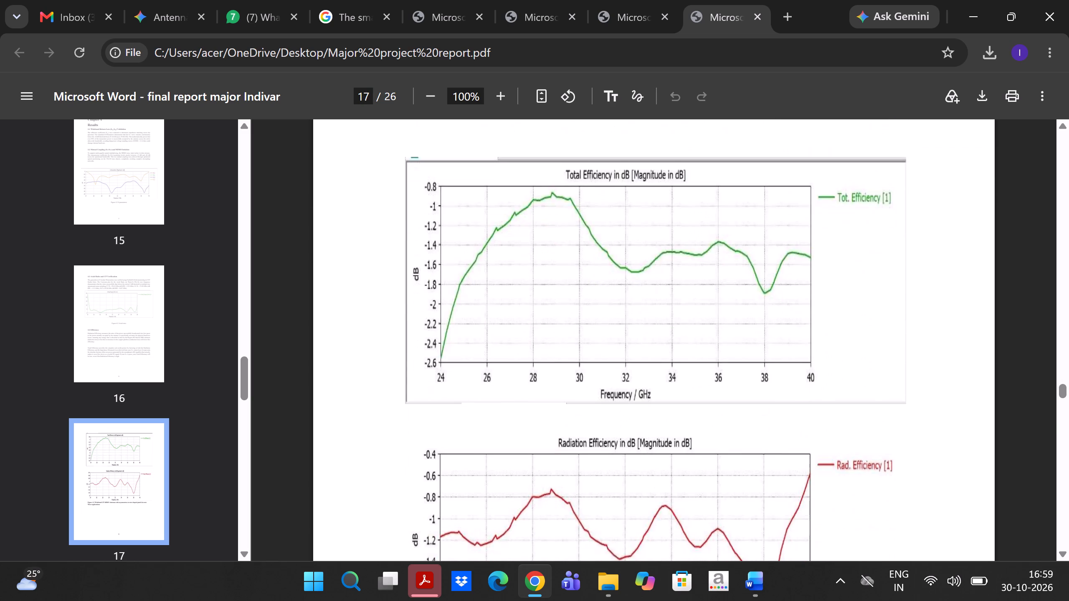
scroll(631, 300, down, 3)
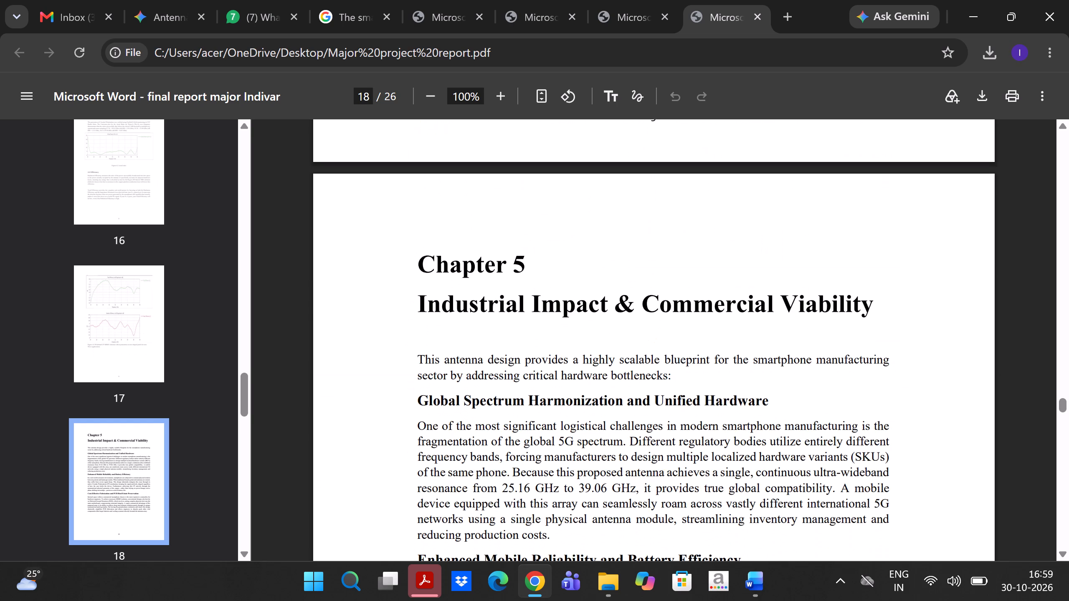
Review Chapter 5, Chapter 6 Future Scope, the Conclusion and the start of the References.
scroll(631, 300, down, 5)
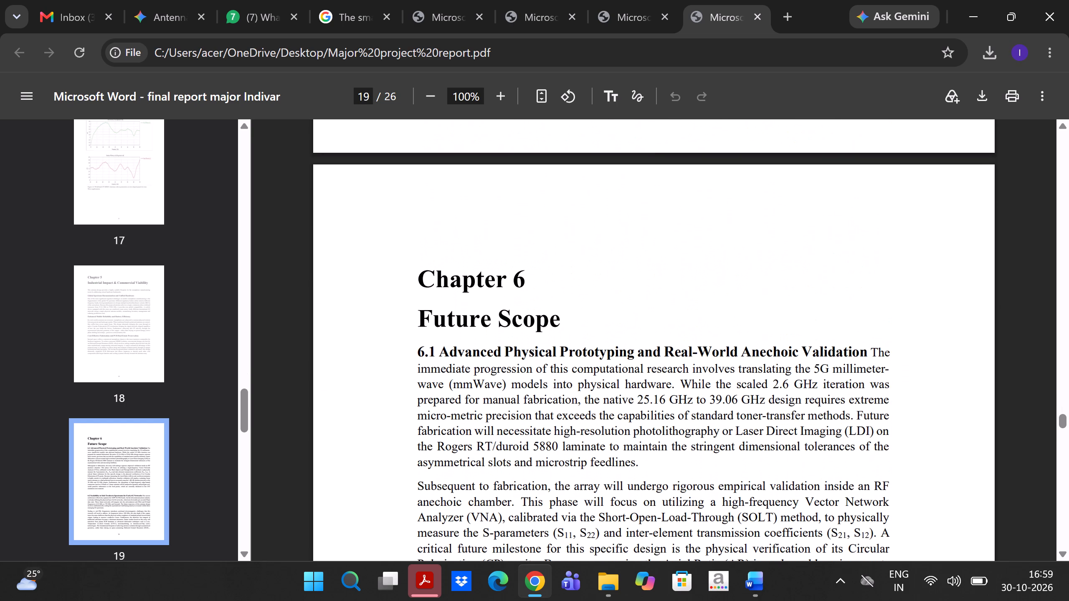
scroll(631, 300, down, 3)
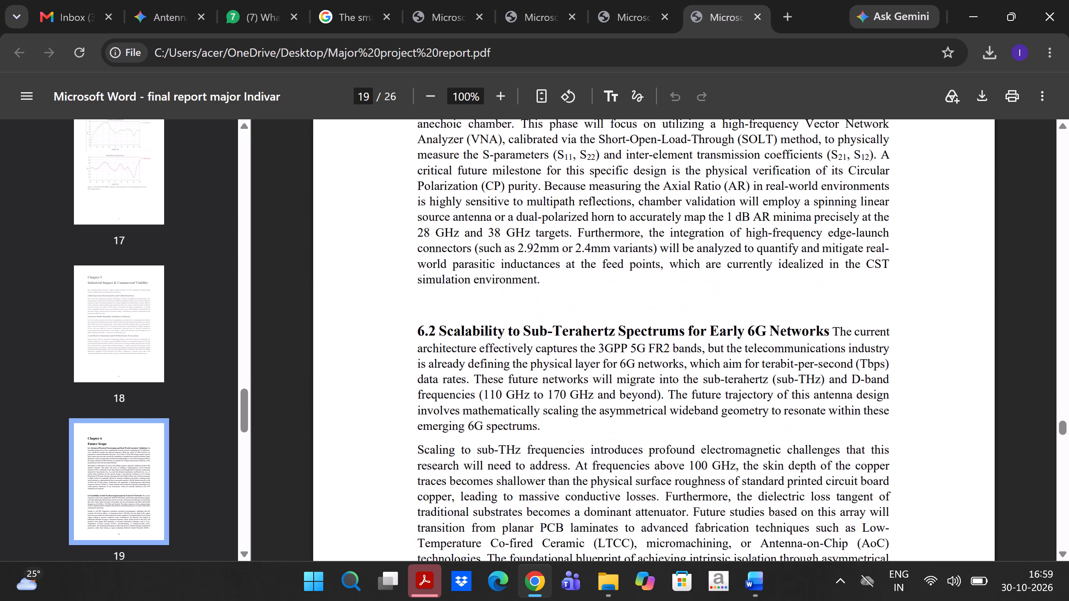
scroll(631, 300, down, 5)
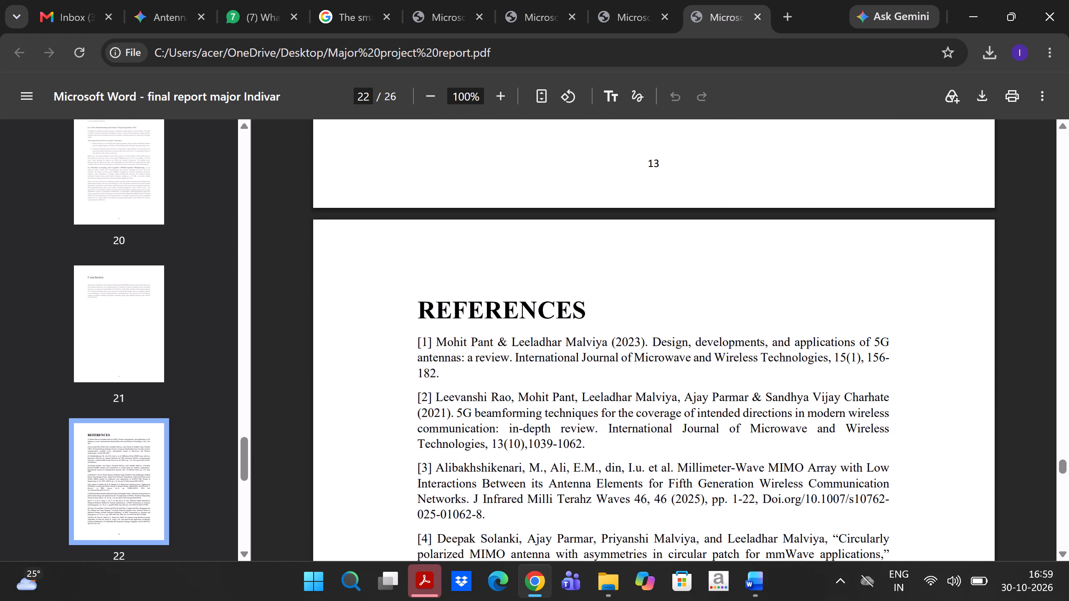
scroll(631, 300, up, 4)
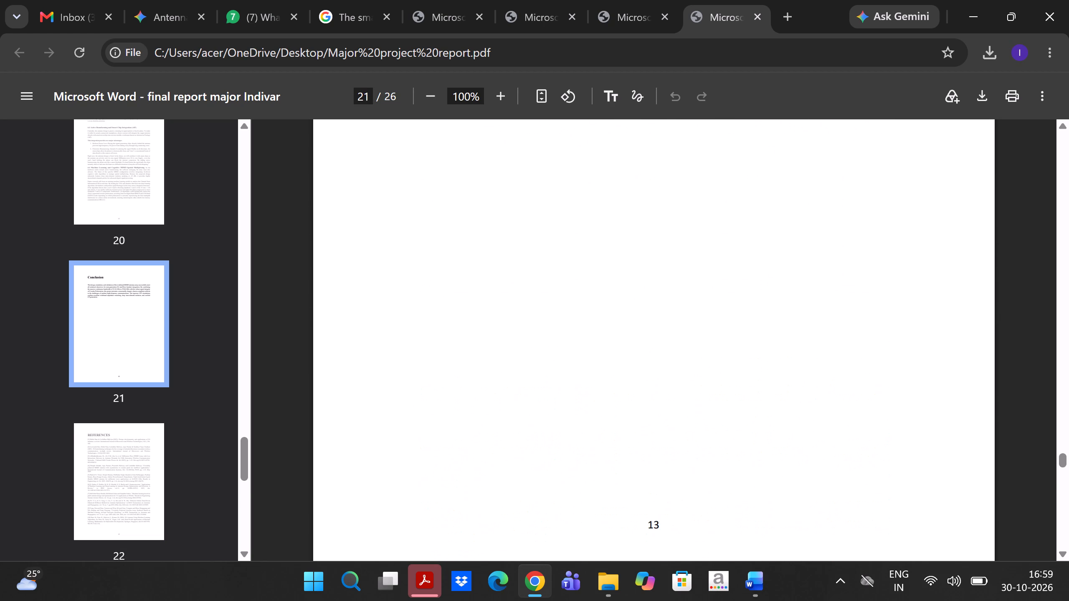
scroll(631, 300, up, 3)
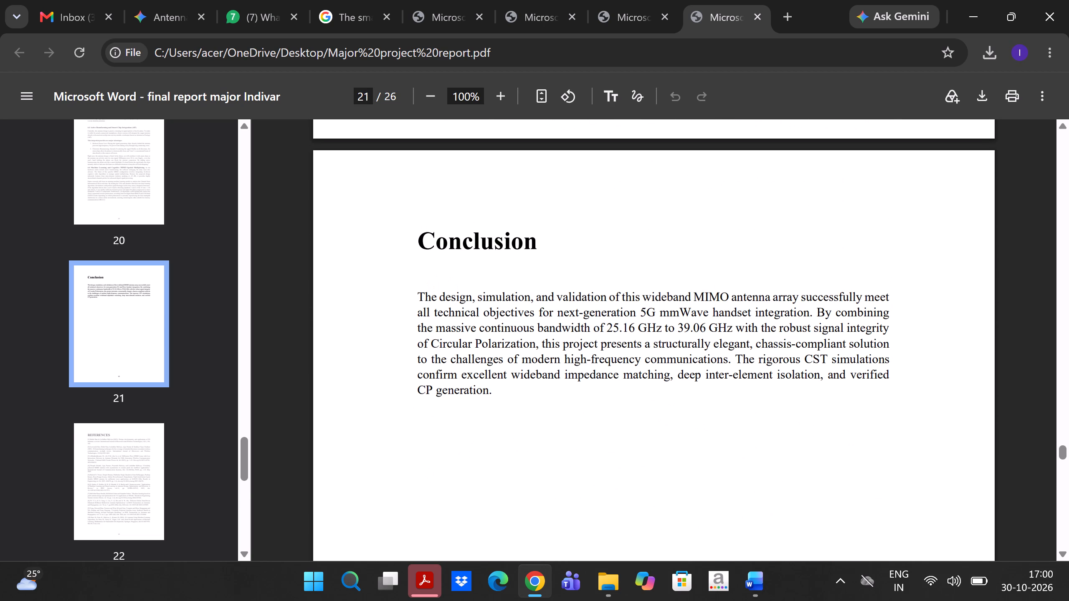
scroll(631, 300, down, 3)
Go back over Chapter 5 and Chapter 6, rechecking their headings, text flow and page numbers.
scroll(631, 300, up, 4)
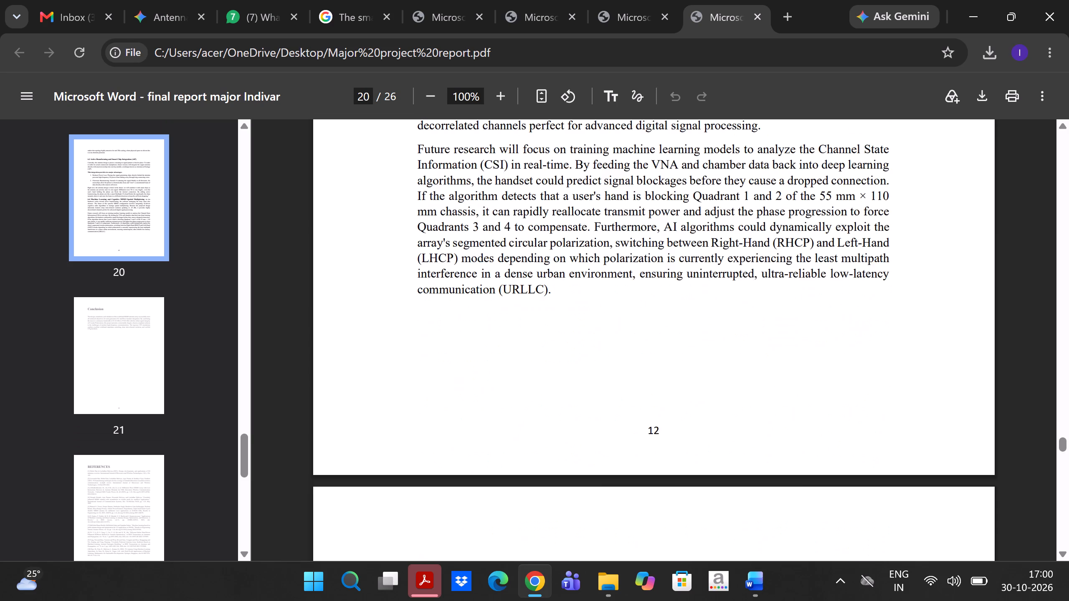
scroll(631, 300, up, 4)
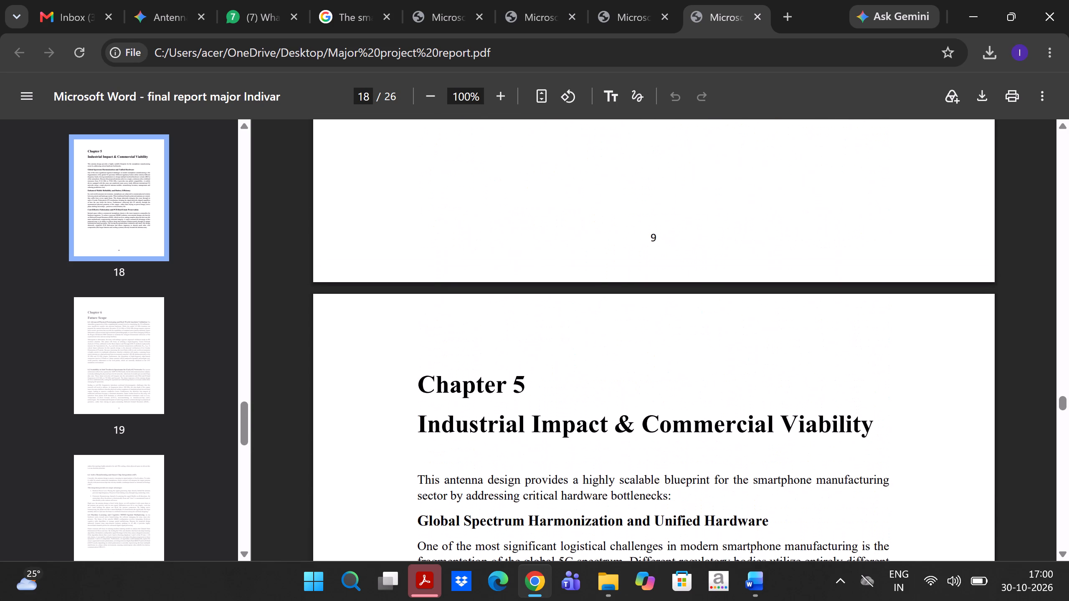
scroll(631, 300, down, 6)
scroll(631, 300, up, 2)
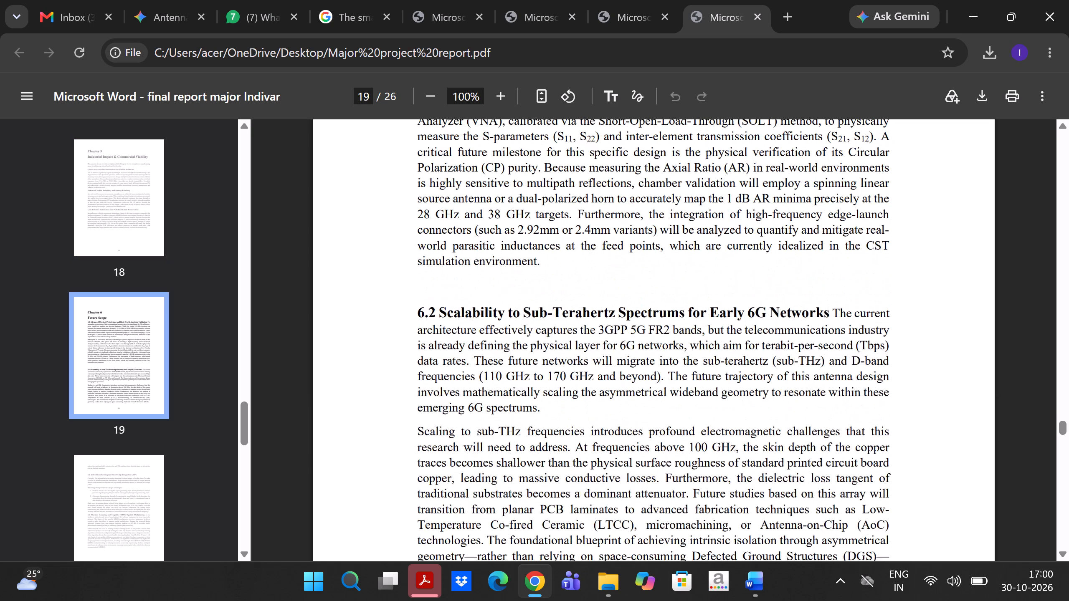
scroll(631, 300, up, 2)
scroll(631, 300, down, 2)
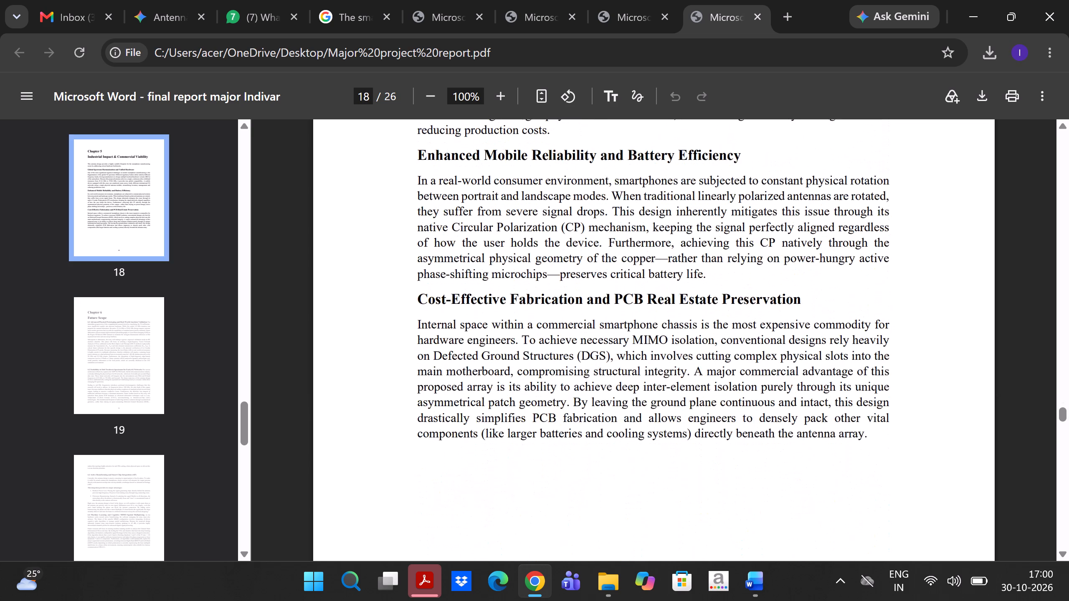
scroll(631, 300, down, 6)
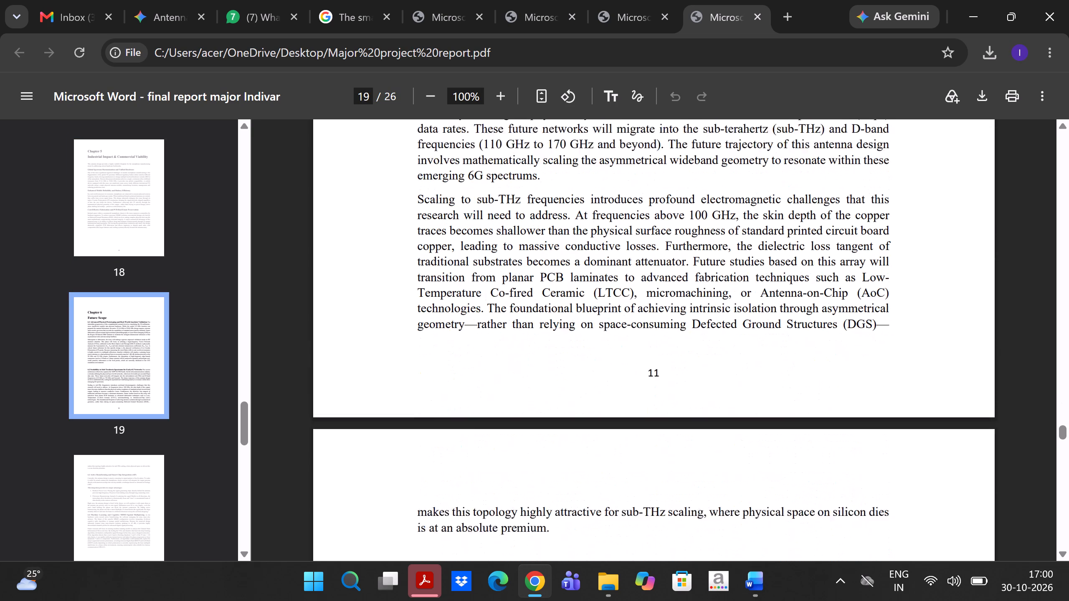
scroll(641, 280, down, 5)
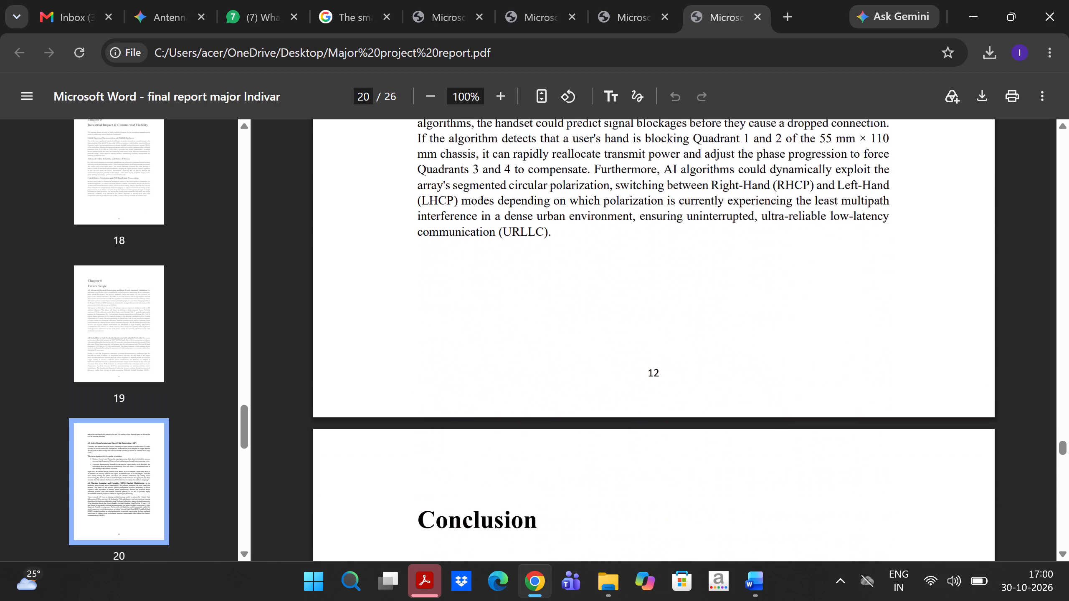
scroll(641, 280, up, 4)
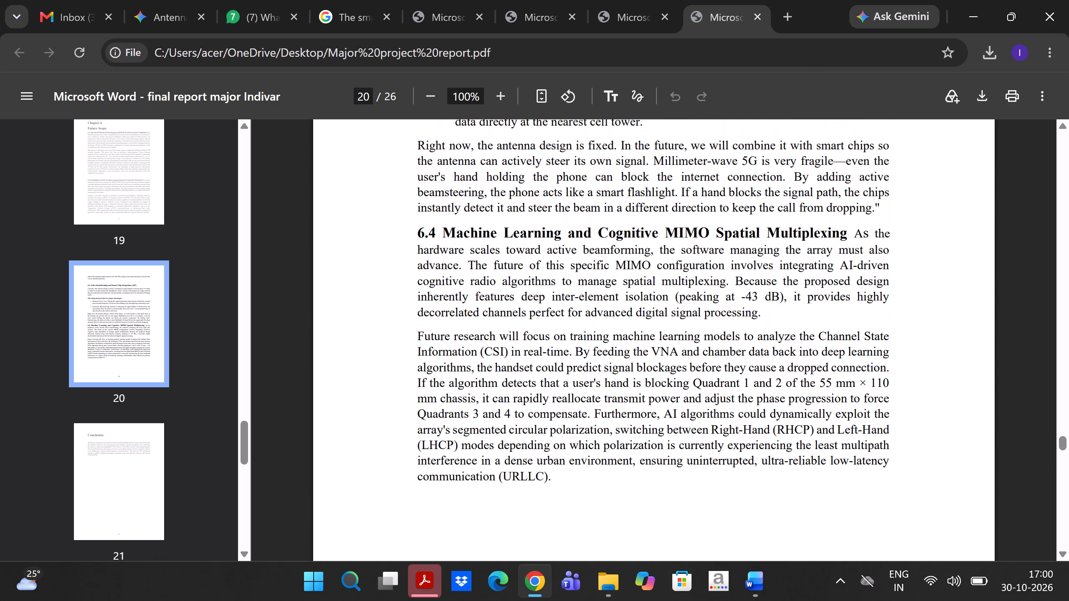
click(641, 280)
scroll(641, 280, up, 8)
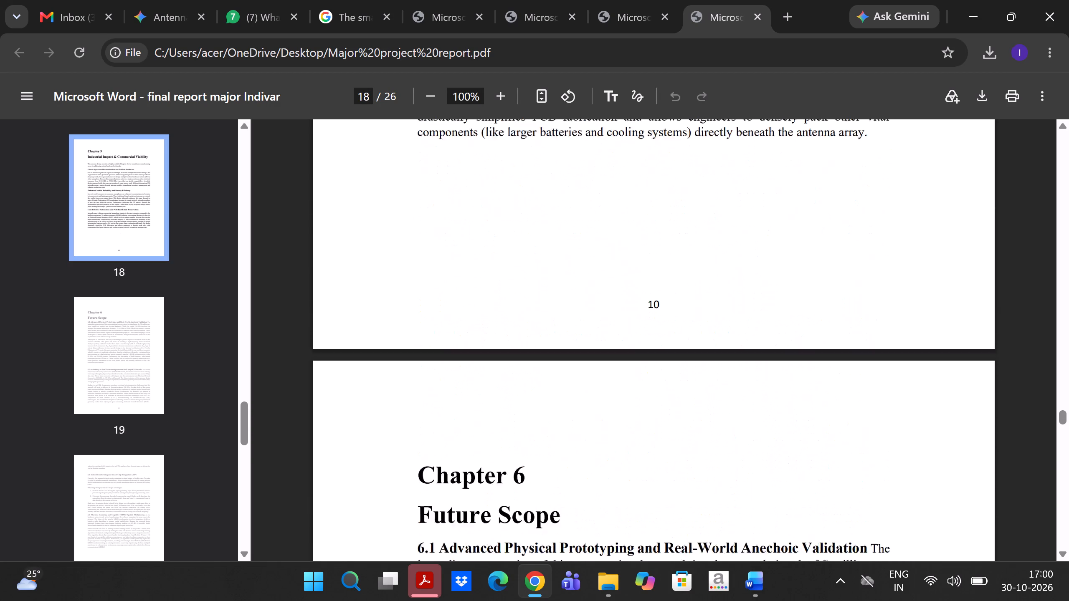
scroll(641, 280, up, 5)
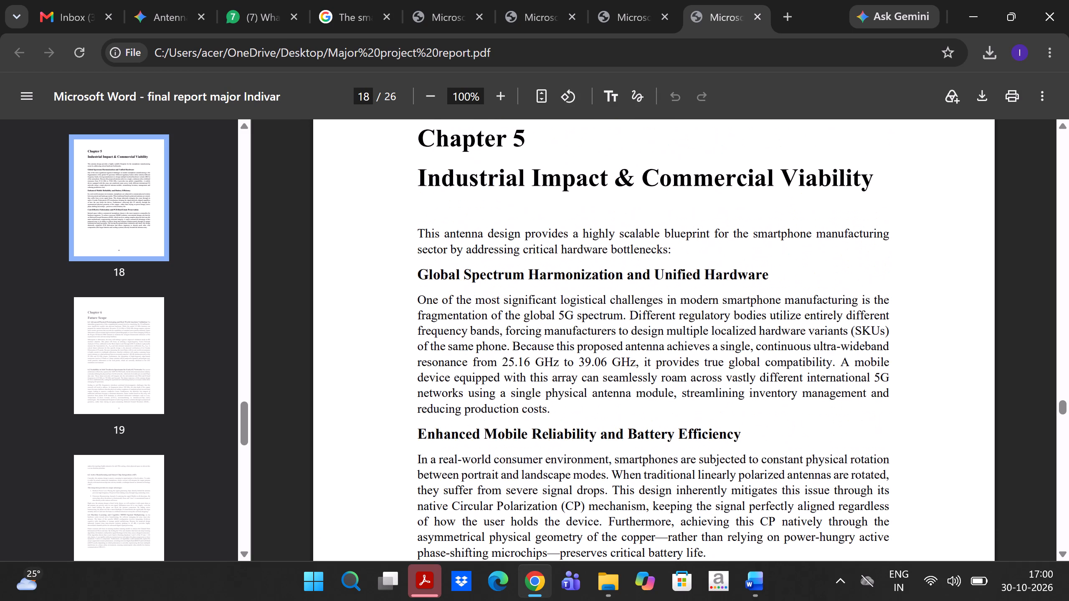
Recheck the axial ratio and S-parameters sections of Chapter 4, and return to the Conclusion page.
scroll(641, 280, up, 8)
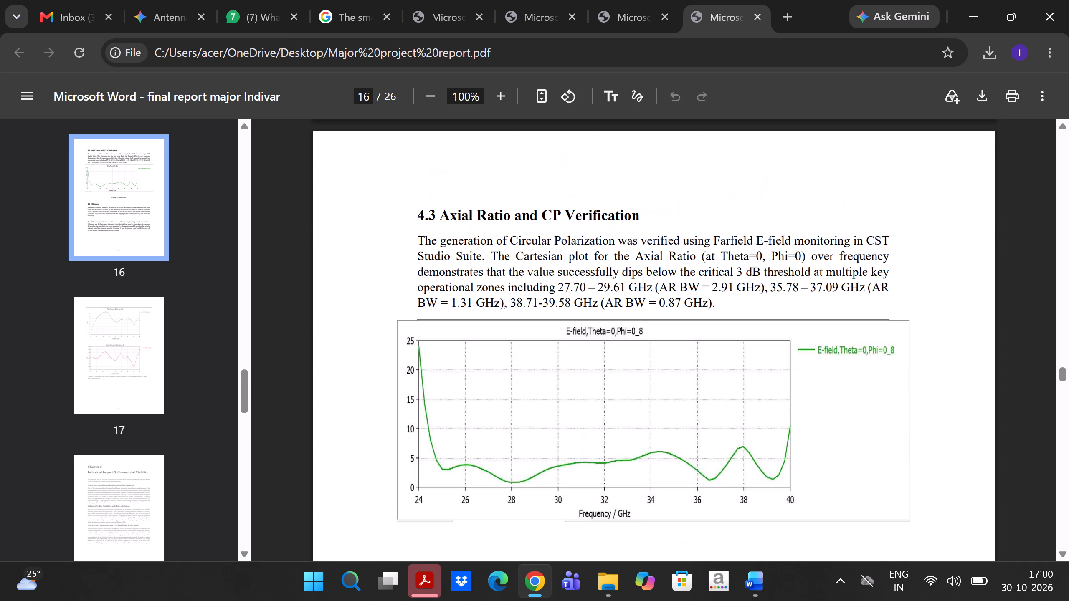
scroll(641, 280, up, 5)
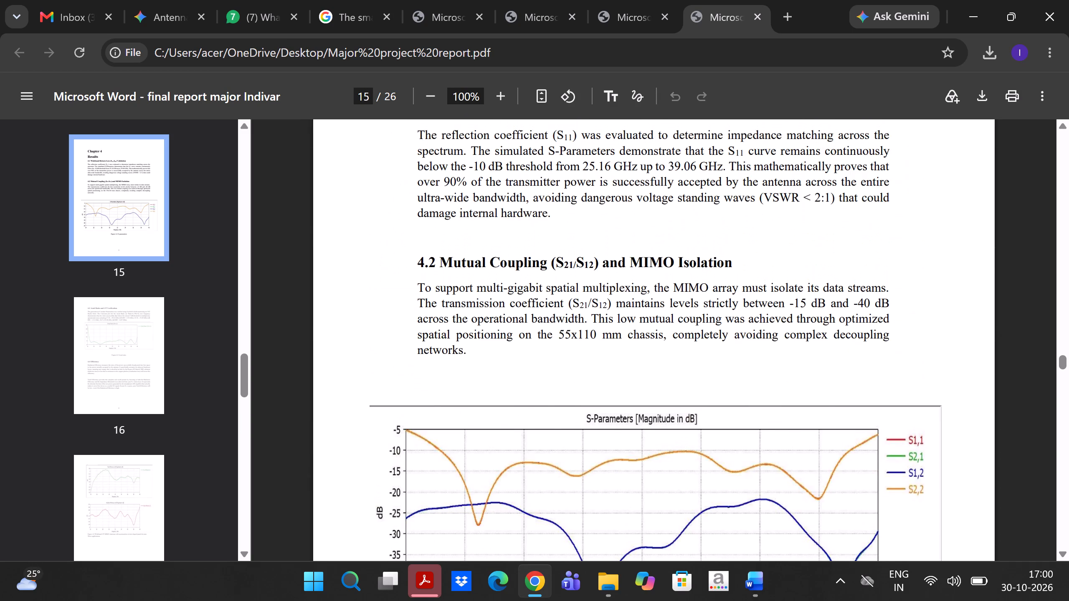
scroll(641, 280, up, 1)
scroll(641, 280, down, 2)
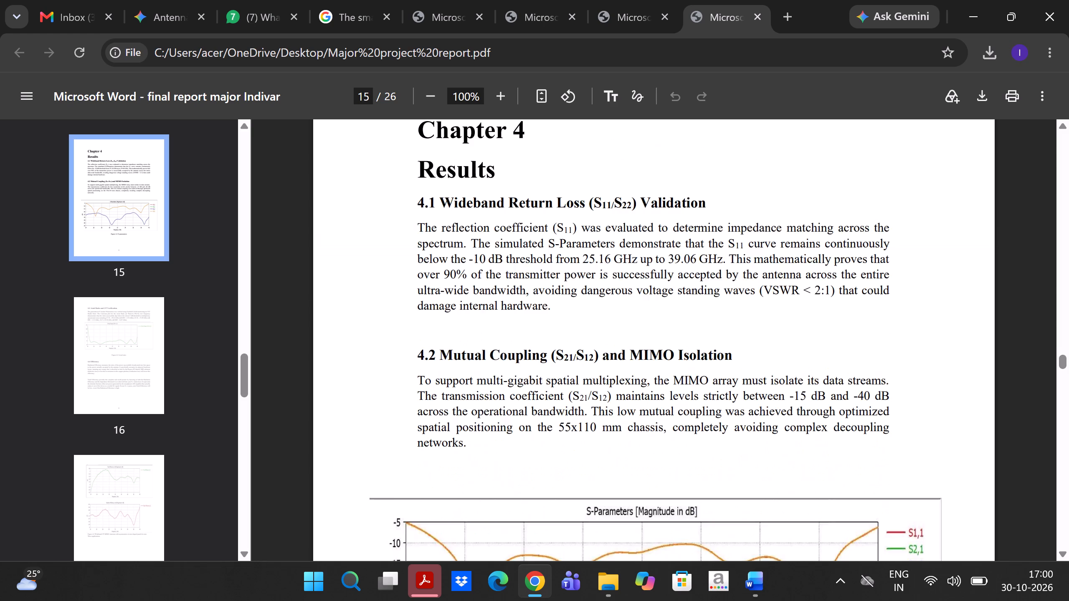
scroll(641, 280, down, 8)
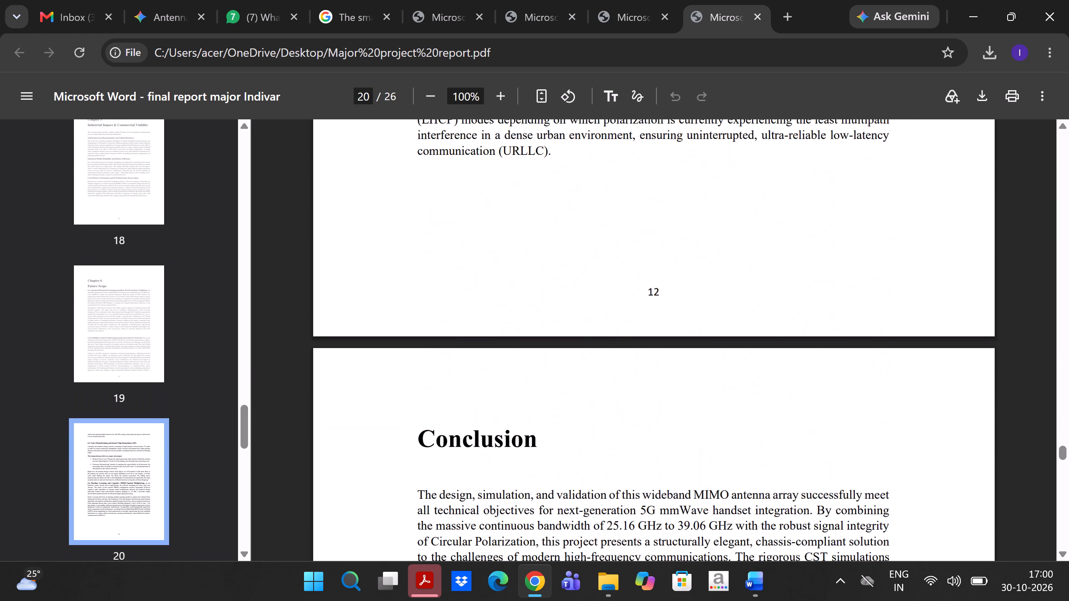
Review the PDF from the Conclusion through the References and Appendices A and B to the last page.
scroll(641, 280, down, 6)
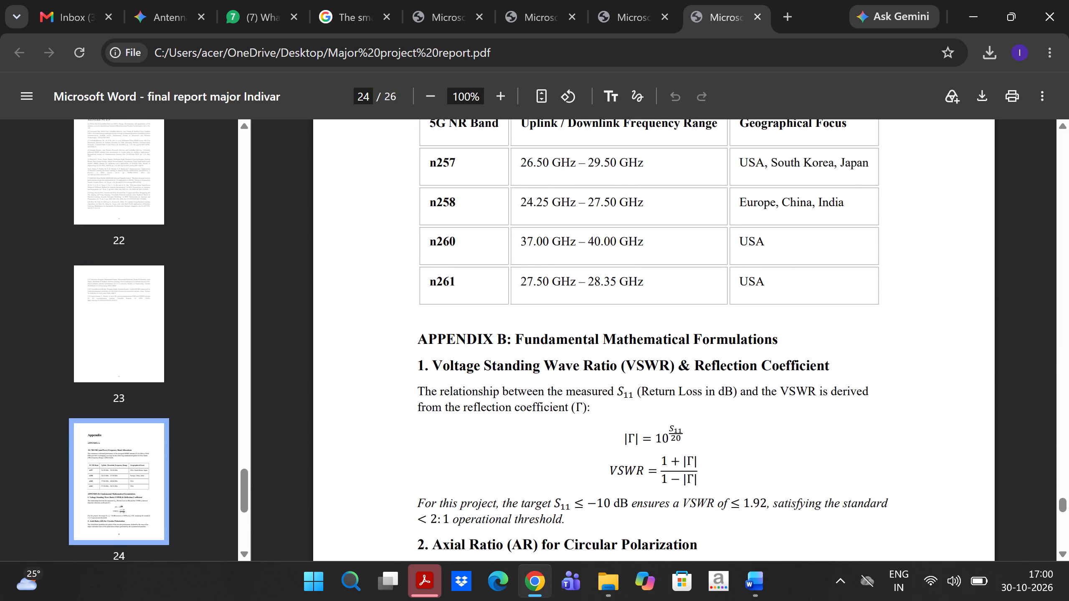
scroll(641, 280, down, 4)
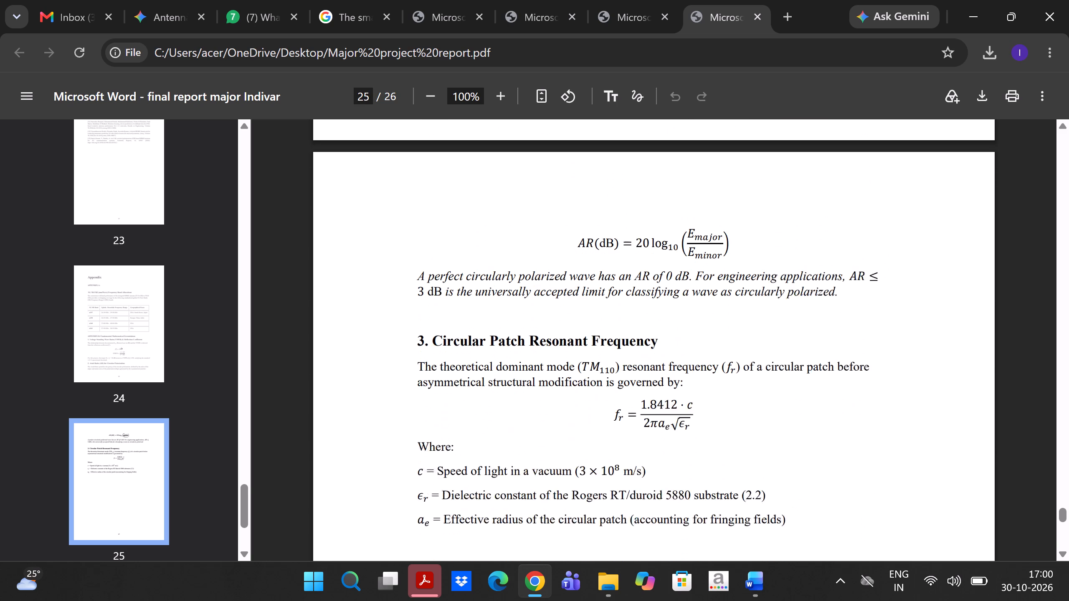
scroll(641, 280, down, 5)
Go back through the PDF to the front matter, rechecking the Acknowledgement and Abstract pages and their layout.
scroll(641, 280, up, 5)
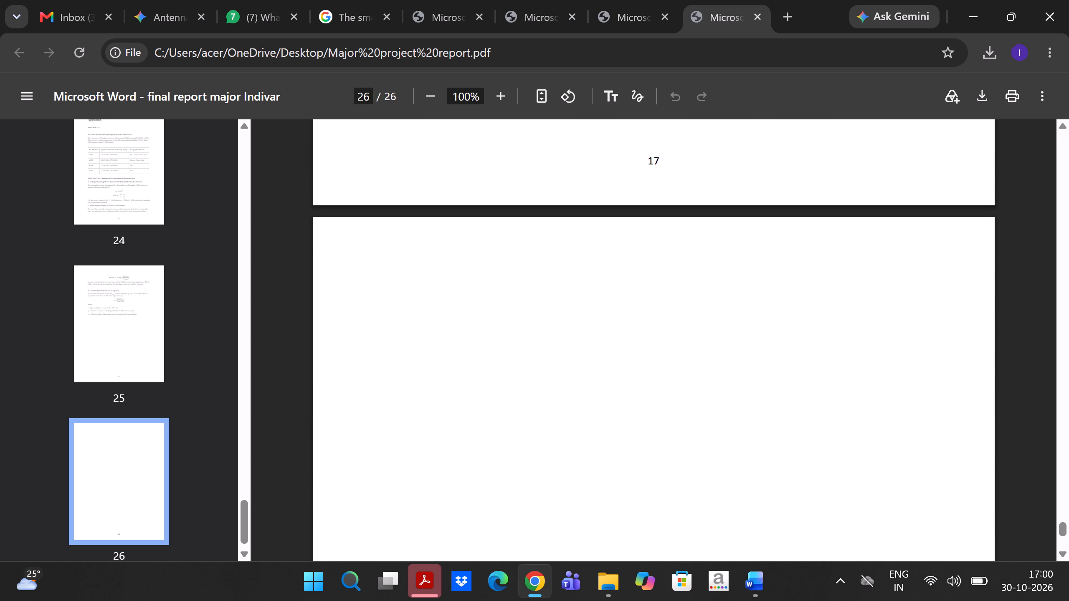
scroll(641, 280, up, 7)
scroll(641, 280, up, 20)
scroll(641, 280, up, 1)
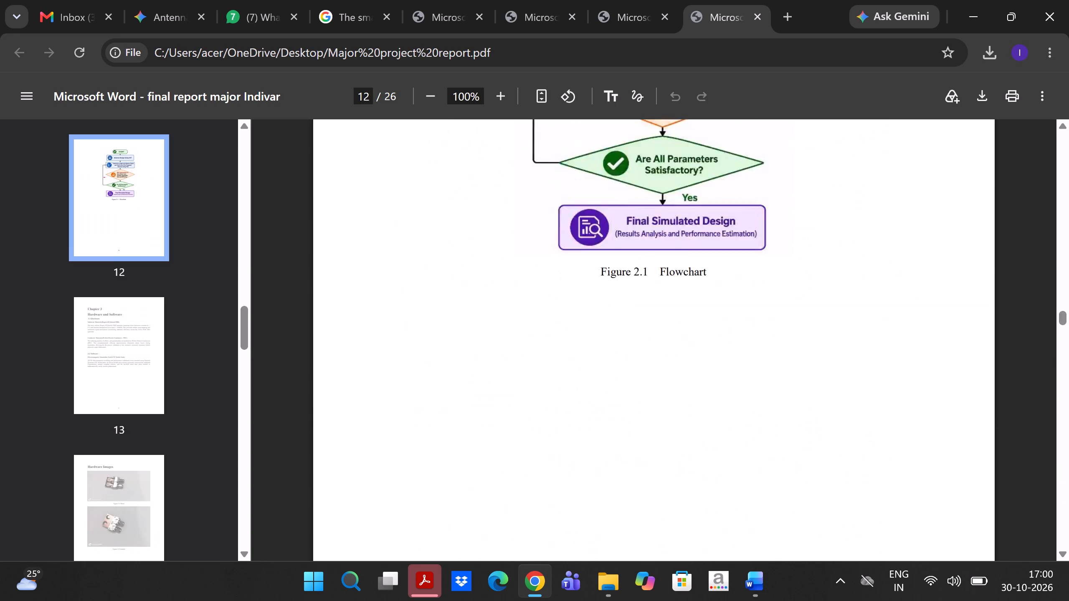
scroll(641, 280, up, 3)
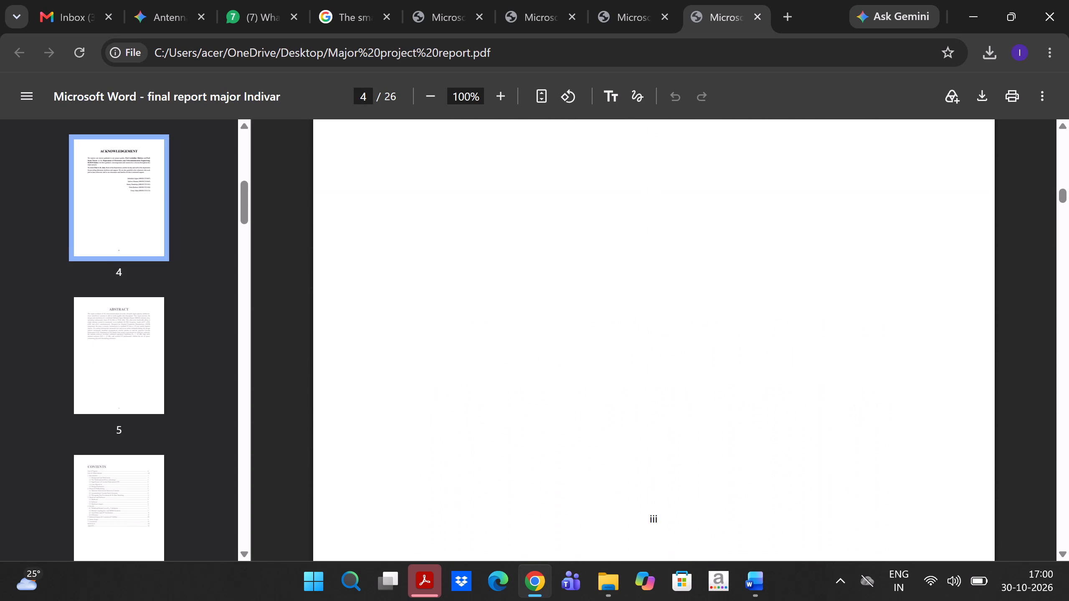
scroll(641, 280, down, 5)
scroll(641, 280, up, 2)
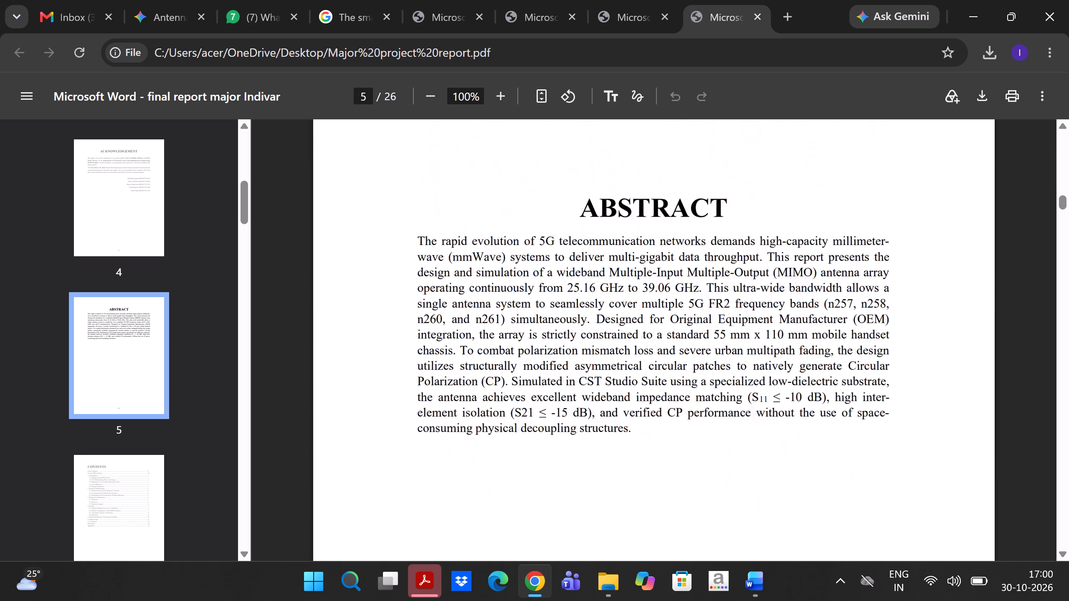
scroll(641, 280, up, 1)
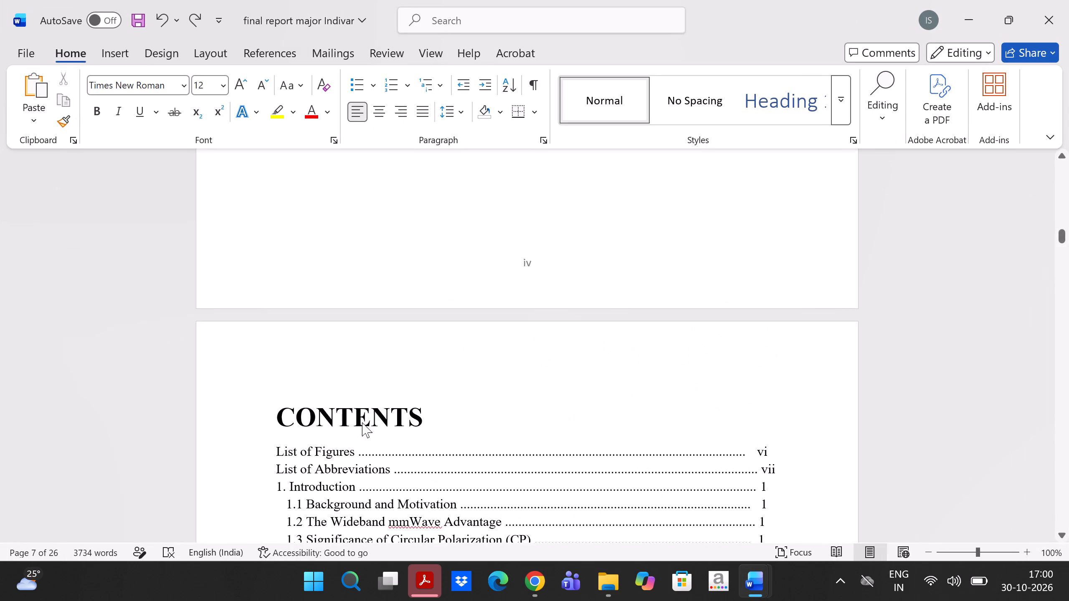
Switch to the report in Word and place the text cursor in the CONTENTS heading.
click(362, 422)
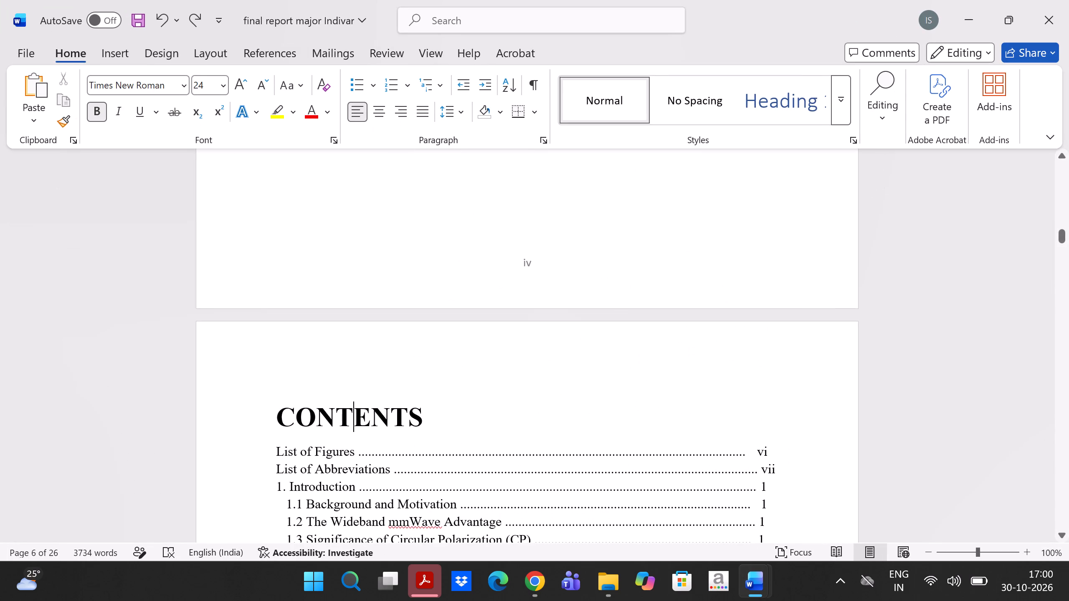
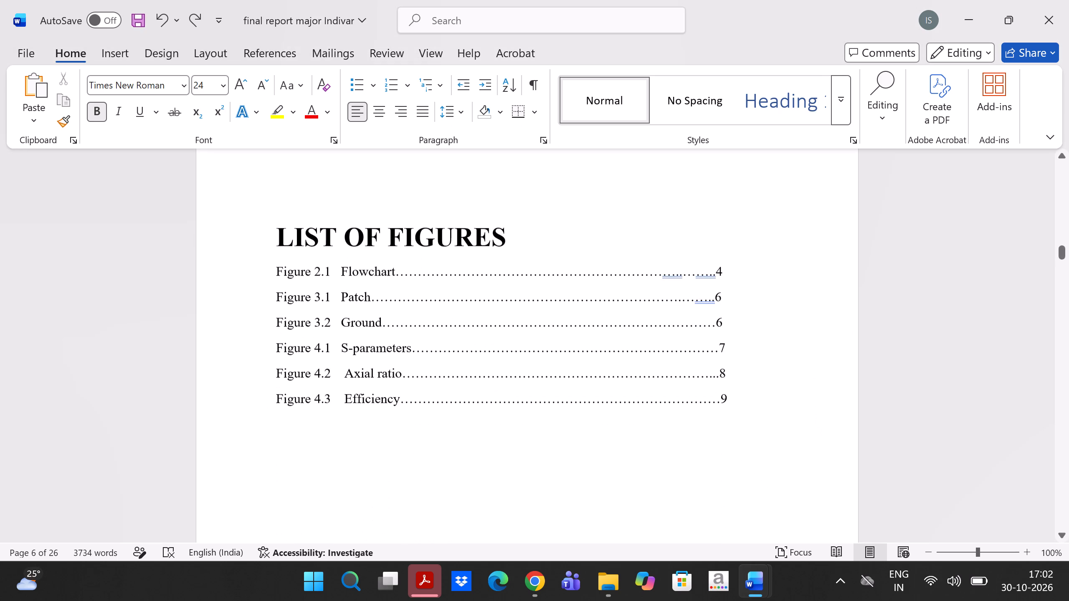
In the List of Figures, delete the dot leader of the Figure 4.1 S-parameters entry and retype it up to page number 7.
click(720, 262)
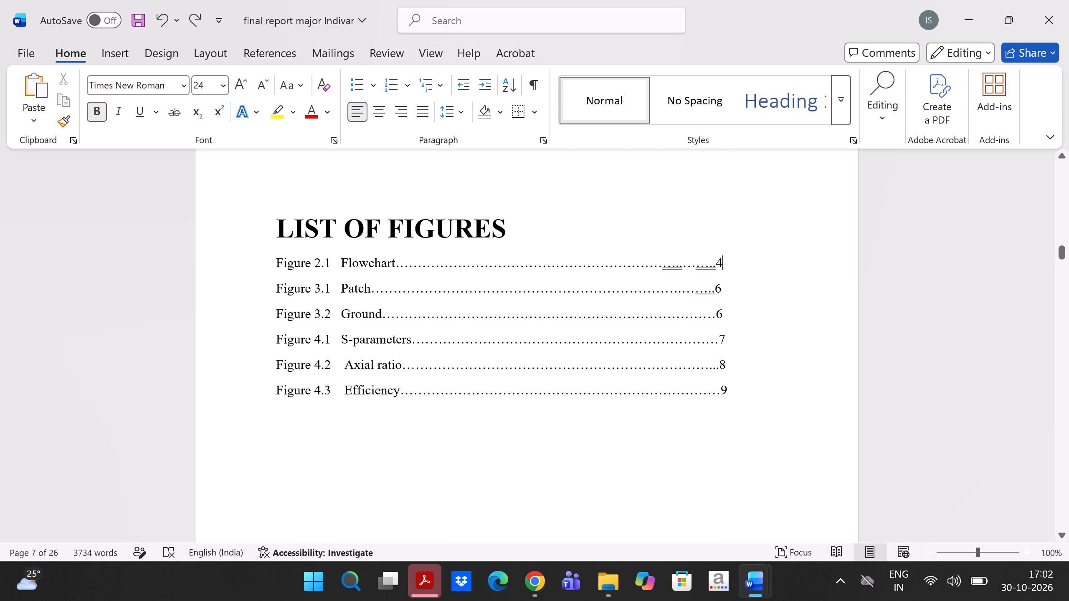
click(720, 262)
key(Down)
key(Down)
key(Down)
key(Left)
key(BackSpace)
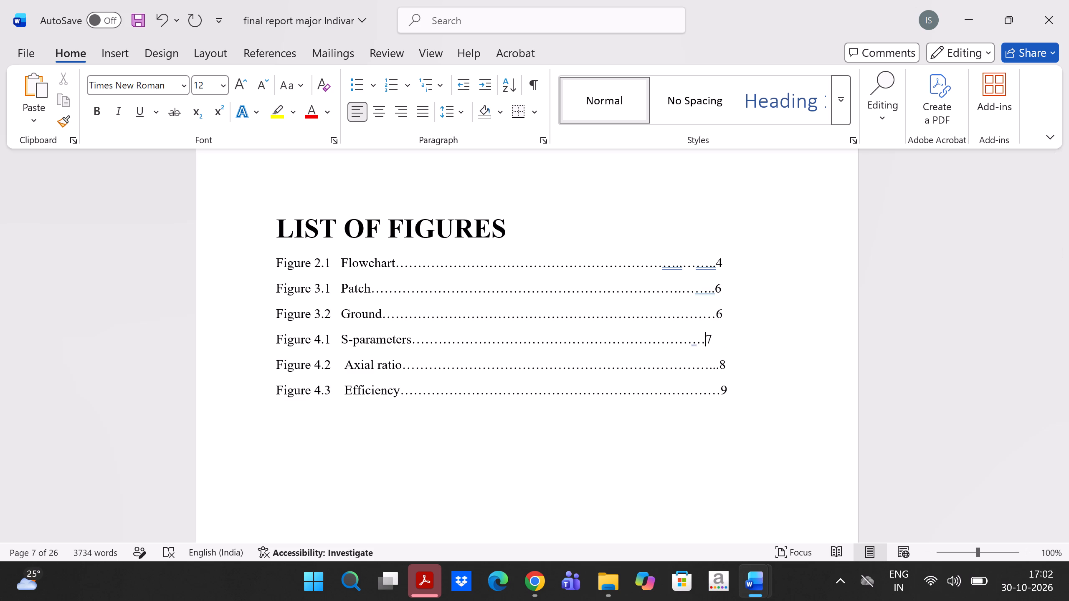
key(BackSpace)
key(BackSpace)
key(BackSpace)
key(BackSpace)
key(BackSpace)
key(BackSpace)
key(BackSpace)
key(BackSpace)
key(BackSpace)
key(BackSpace)
key(BackSpace)
key(BackSpace)
key(BackSpace)
key(BackSpace)
key(BackSpace)
key(BackSpace)
key(BackSpace)
key(BackSpace)
key(BackSpace)
key(BackSpace)
key(BackSpace)
key(BackSpace)
key(BackSpace)
key(s)
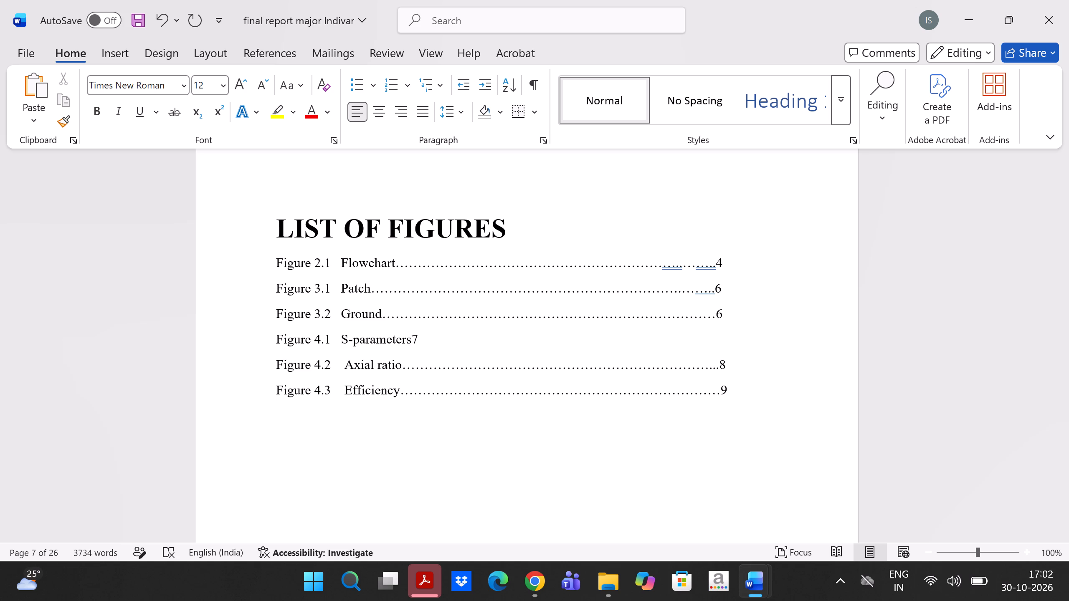
key(period)
key(period)
key(period)
key(period)
key(period)
key(period)
key(period)
key(period)
key(period)
key(period)
key(period)
key(period)
key(period)
key(period)
key(period)
key(period)
key(period)
key(period)
key(period)
key(period)
key(period)
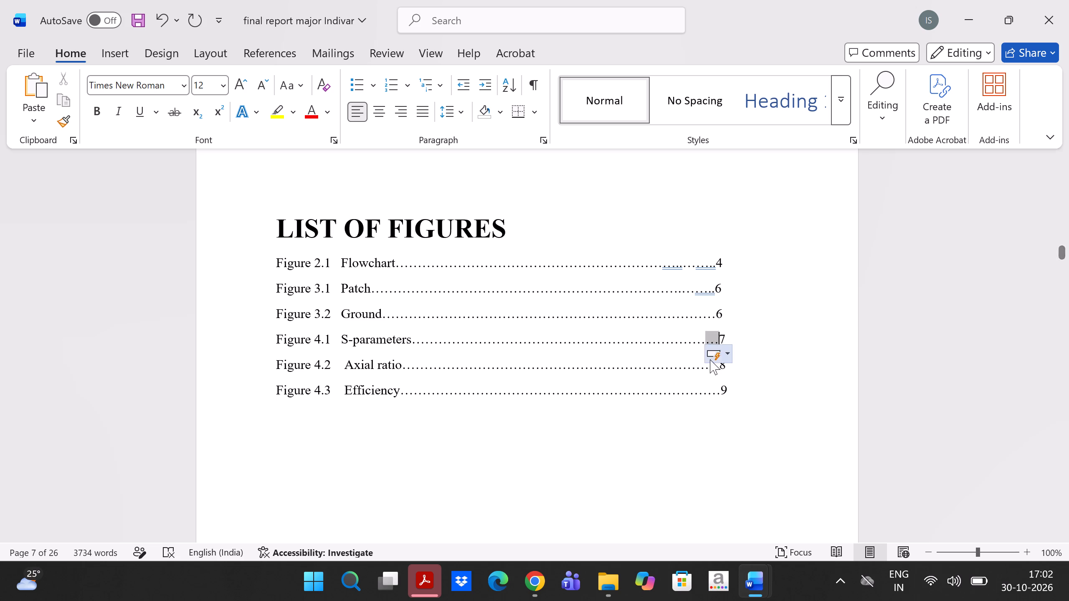
Shorten the end of the Figure 4.1 S-parameters dot leader so its page number lines up with the Figure 3.2 Ground entry.
click(718, 388)
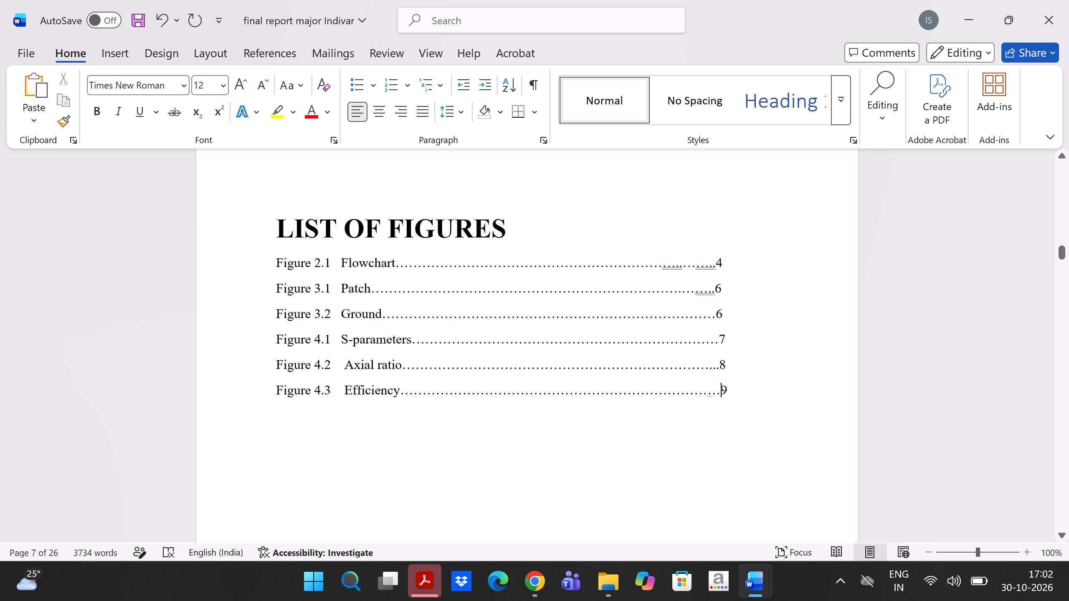
ctrl+scroll(812, 260, up, 3)
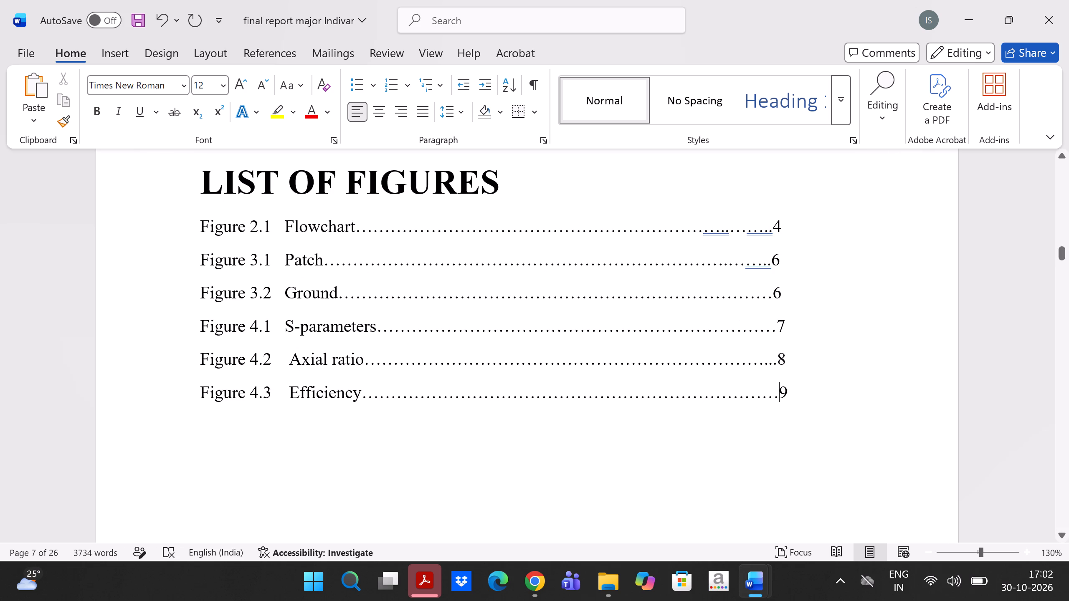
click(781, 326)
key(Left)
key(BackSpace)
text(...)
key(BackSpace)
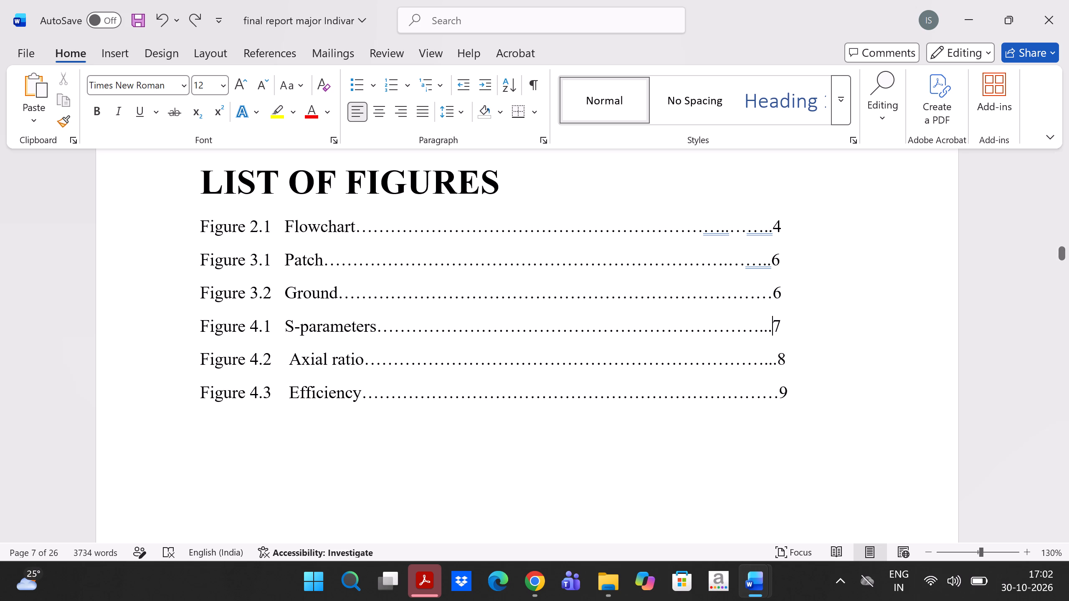
Trim the dot leaders of the Figure 4.2 Axial ratio and Figure 4.3 Efficiency entries to align their page numbers with those above.
click(774, 371)
key(BackSpace)
click(773, 398)
key(BackSpace)
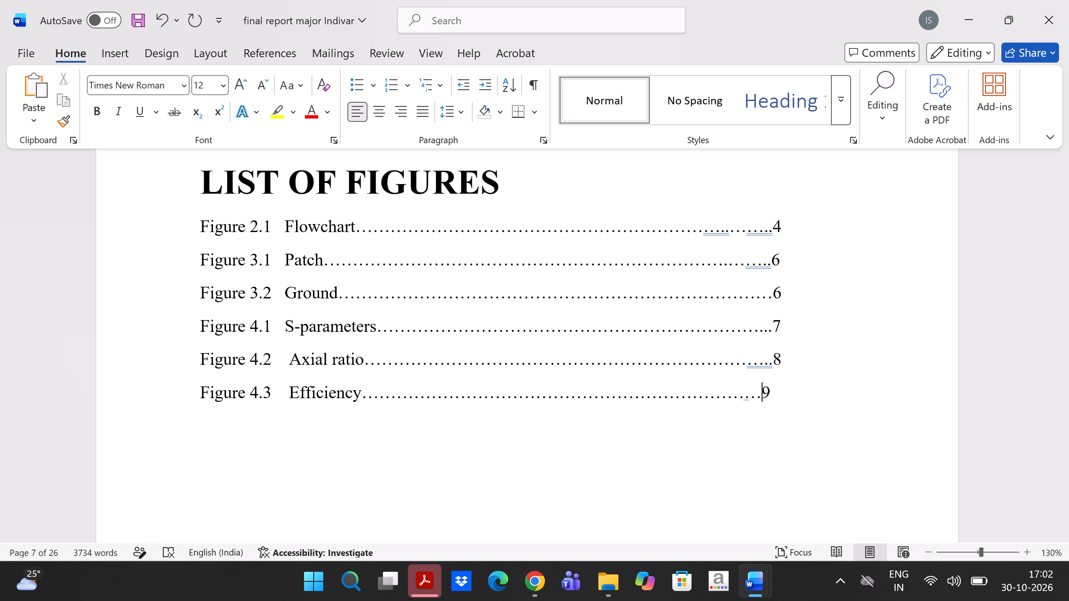
text(...)
key(BackSpace)
In the Contents, replace the spaces before page number 7 in the 4. Results entry with extra leader dots.
scroll(849, 317, up, 2)
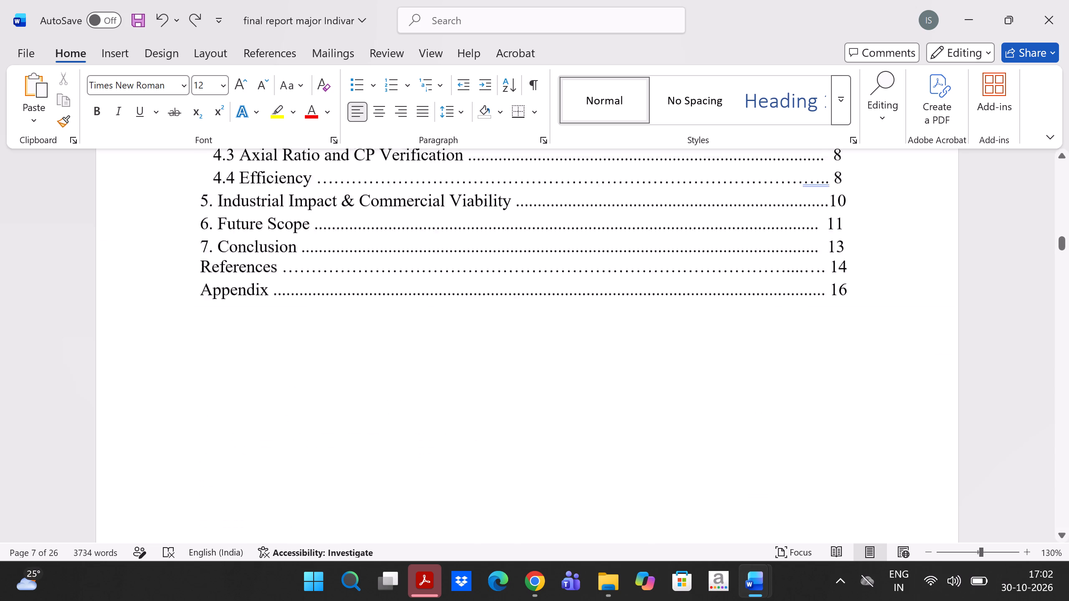
scroll(849, 317, up, 1)
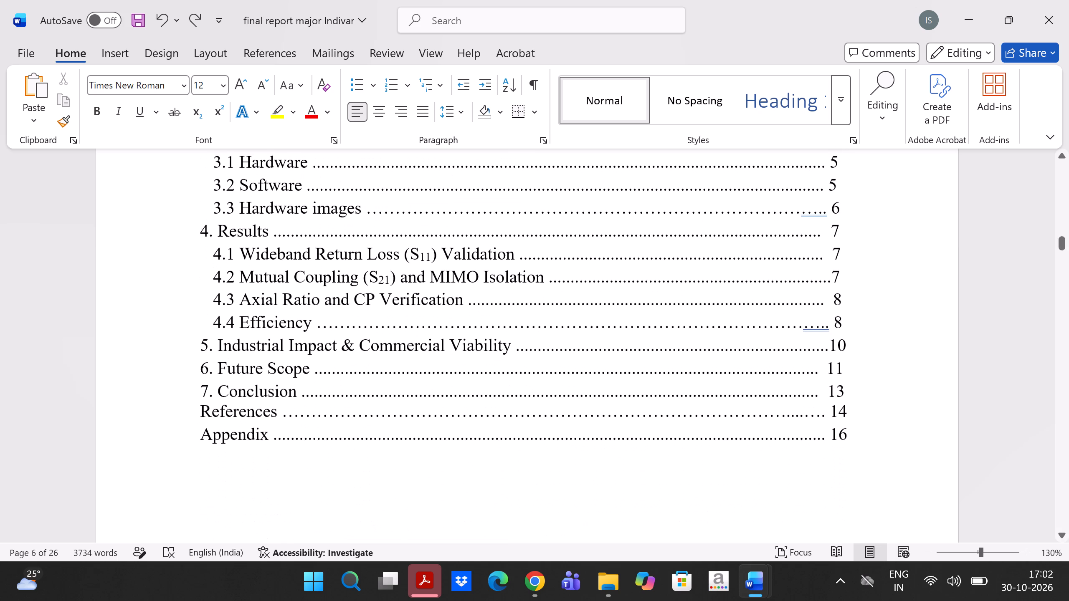
click(828, 235)
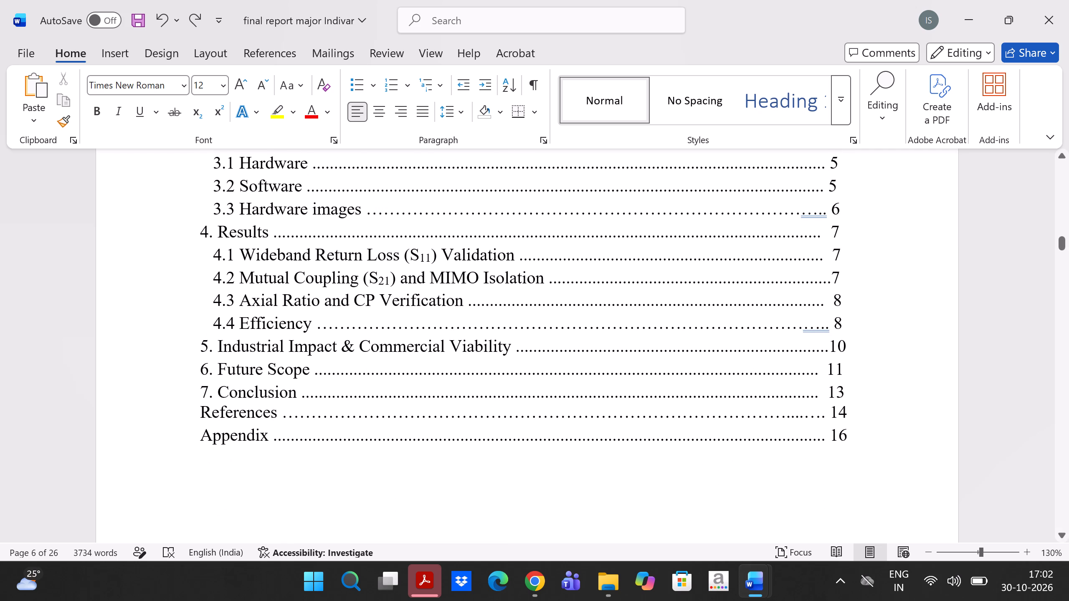
key(Right)
key(Right)
key(Left)
key(BackSpace)
key(BackSpace)
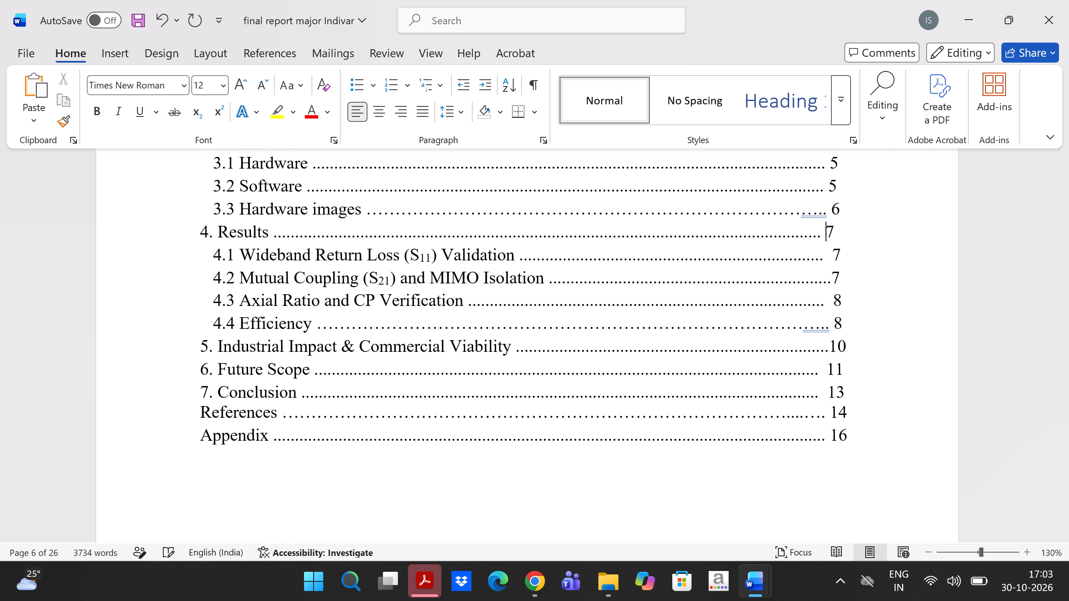
key(BackSpace)
text(..)
key(period)
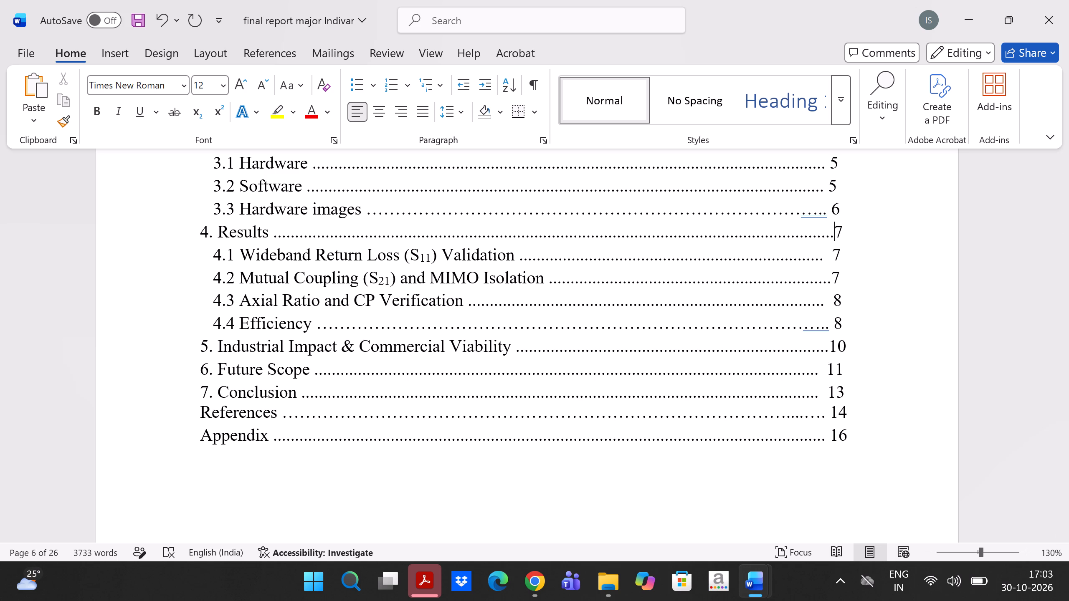
key(BackSpace)
In the Contents, delete the dot leader of the 4.4 Efficiency entry, leaving its page number 8 in place.
scroll(834, 414, up, 1)
ctrl+scroll(834, 414, up, 2)
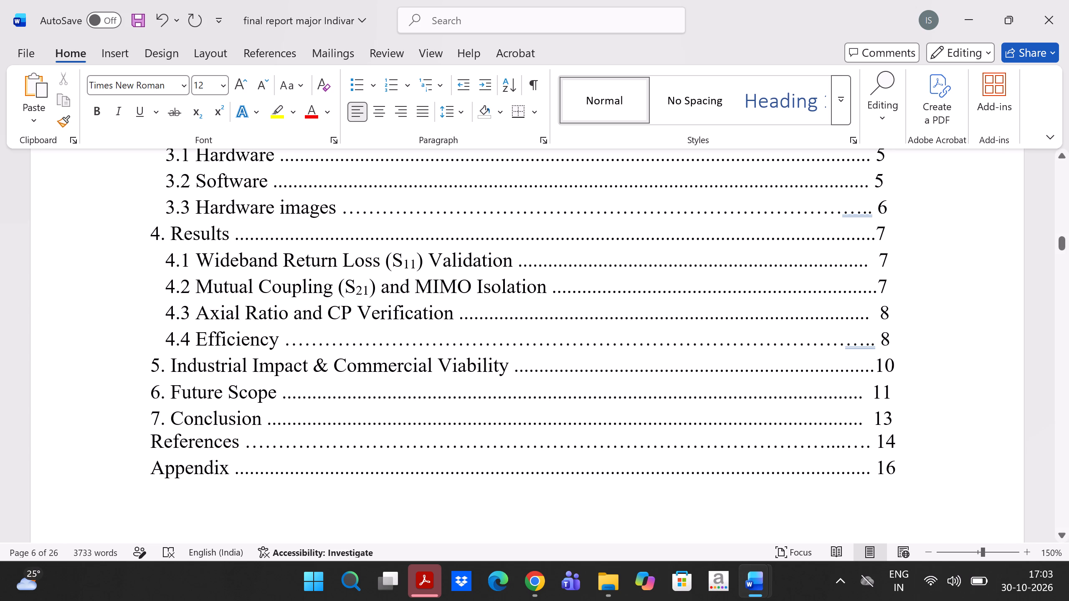
drag(888, 363, 885, 352)
drag(885, 352, 875, 344)
click(875, 344)
drag(875, 344, 344, 356)
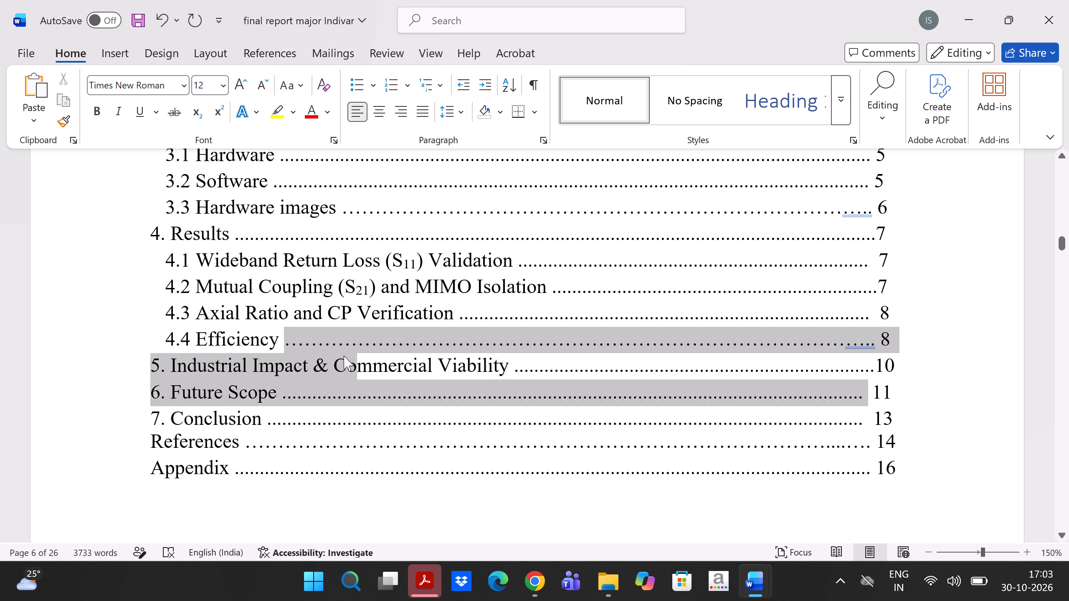
drag(344, 356, 279, 333)
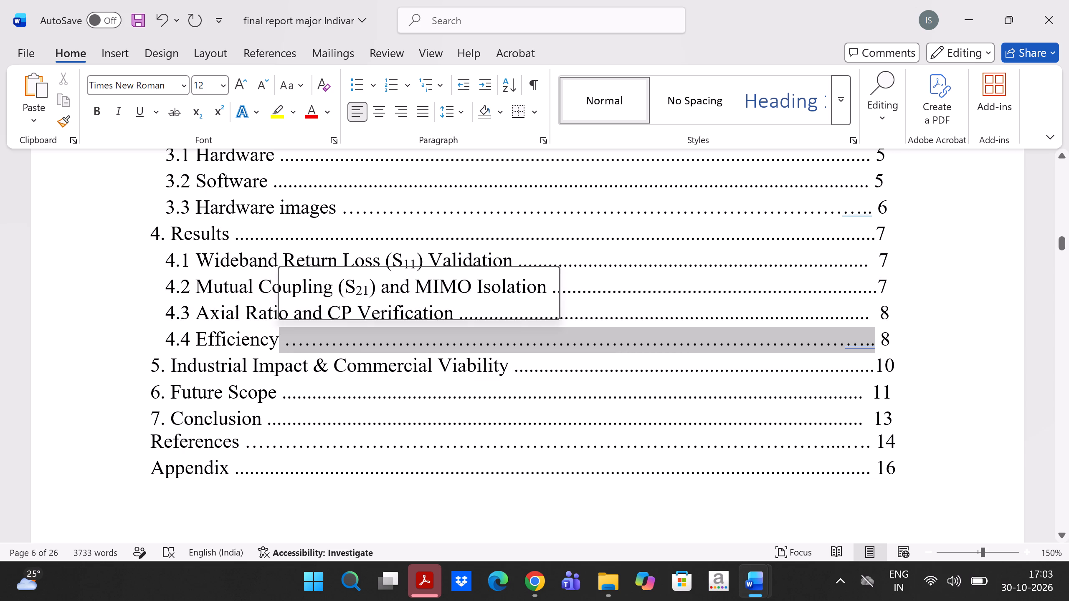
key(BackSpace)
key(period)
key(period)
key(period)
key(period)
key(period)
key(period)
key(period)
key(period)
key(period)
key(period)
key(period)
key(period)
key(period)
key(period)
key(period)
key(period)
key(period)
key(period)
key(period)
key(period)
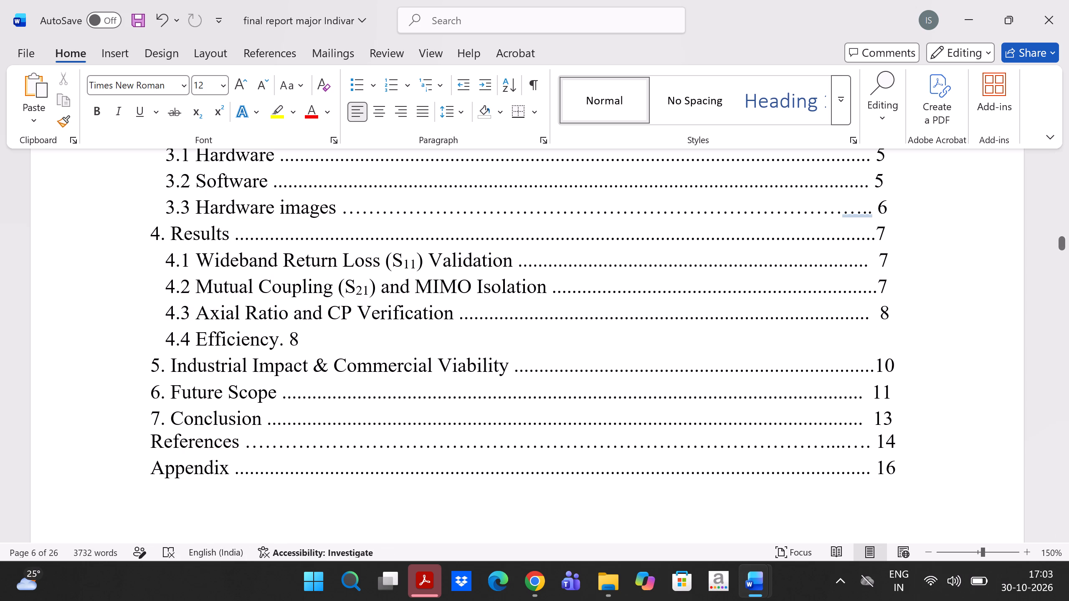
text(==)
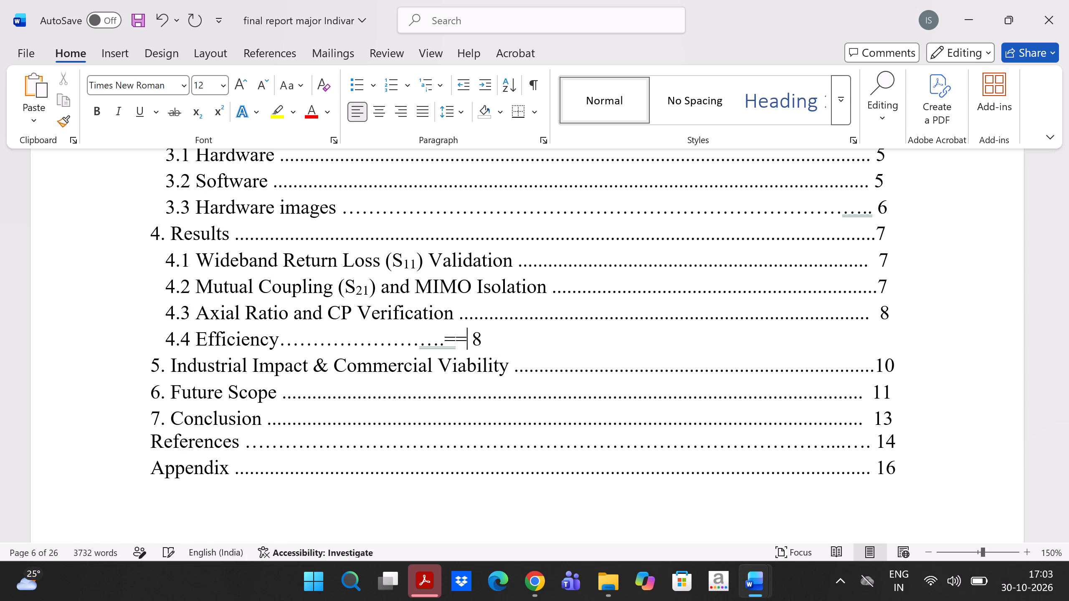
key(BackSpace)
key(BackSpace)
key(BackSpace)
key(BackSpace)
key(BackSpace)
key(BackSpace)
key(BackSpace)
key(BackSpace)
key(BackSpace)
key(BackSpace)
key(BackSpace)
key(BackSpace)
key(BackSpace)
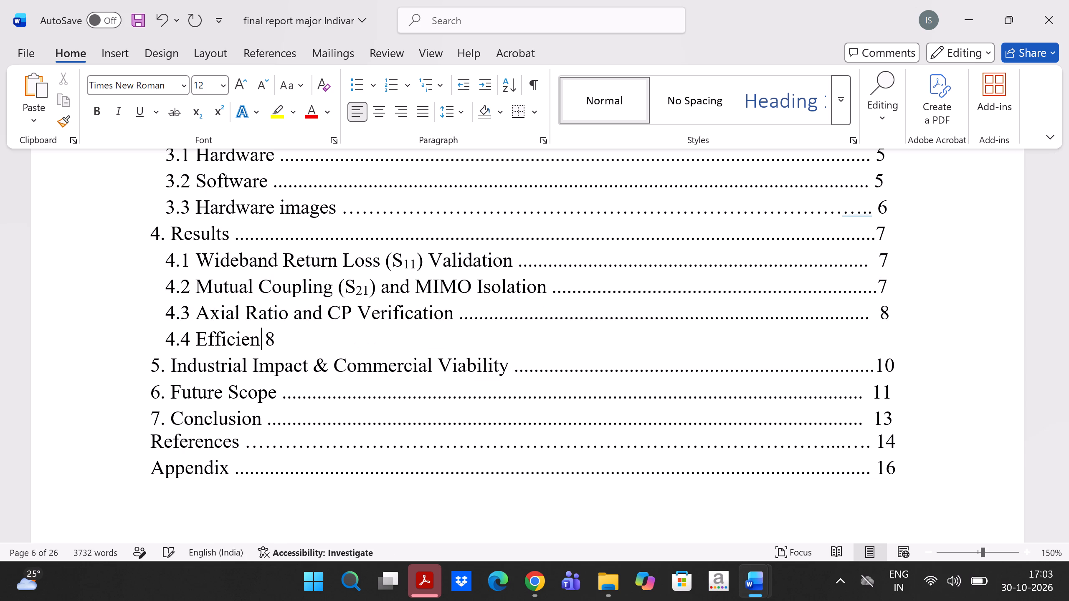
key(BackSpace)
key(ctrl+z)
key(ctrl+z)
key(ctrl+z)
Retype the 4.4 Efficiency dot leader until its page number 8 lines up with the 4.3 Axial Ratio entry.
text(.........................................)
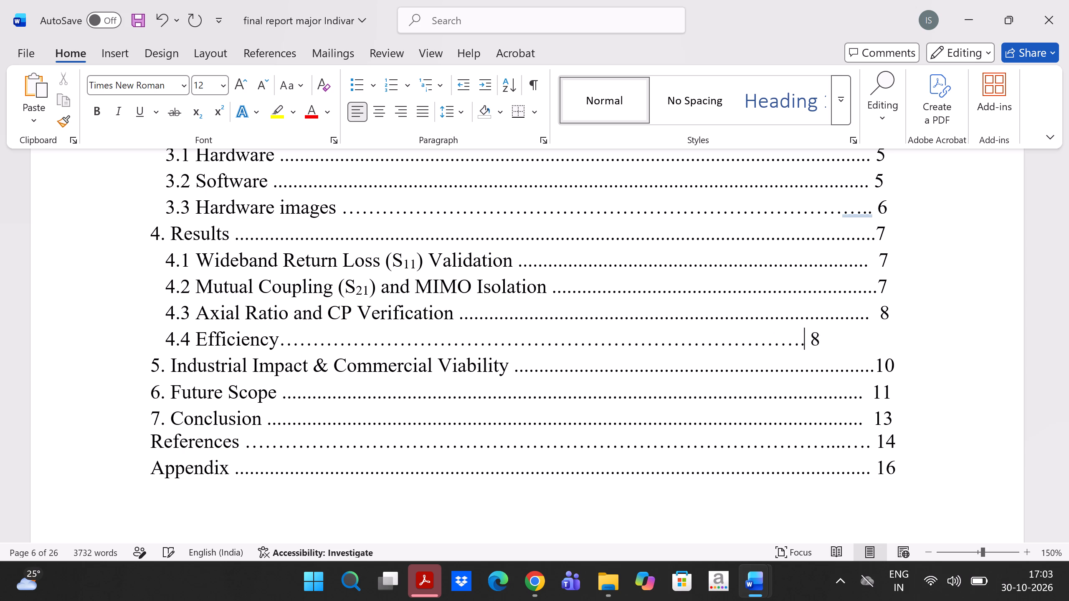
text(...........)
key(BackSpace)
Replace the spaces before page number 2 in the 1.5 Design Parameters entry with two extra leader dots.
scroll(815, 335, up, 1)
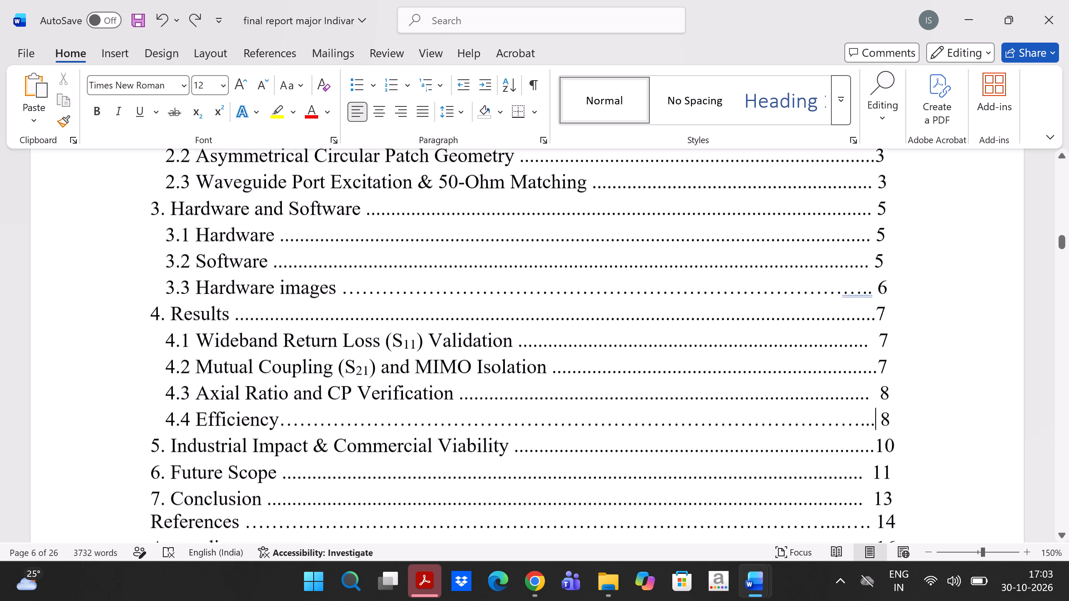
scroll(815, 335, up, 2)
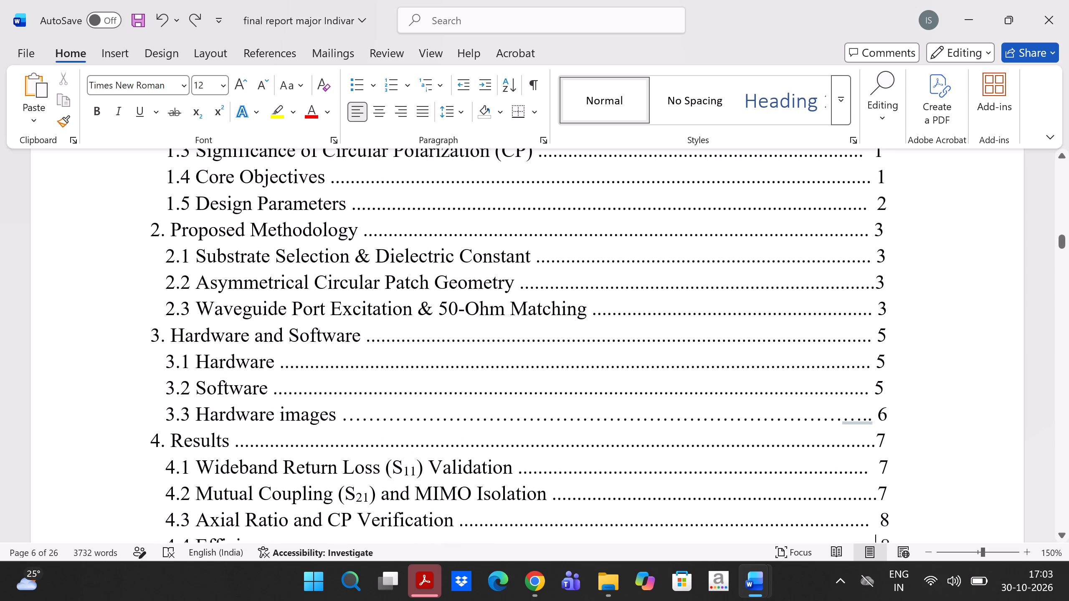
scroll(815, 335, up, 2)
scroll(815, 335, down, 3)
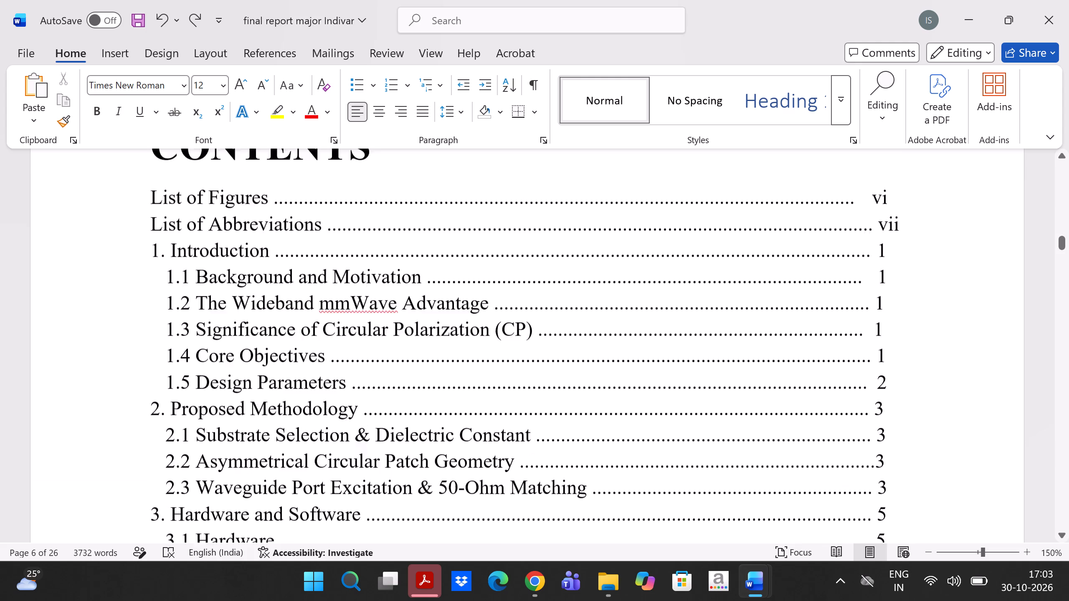
scroll(815, 335, up, 2)
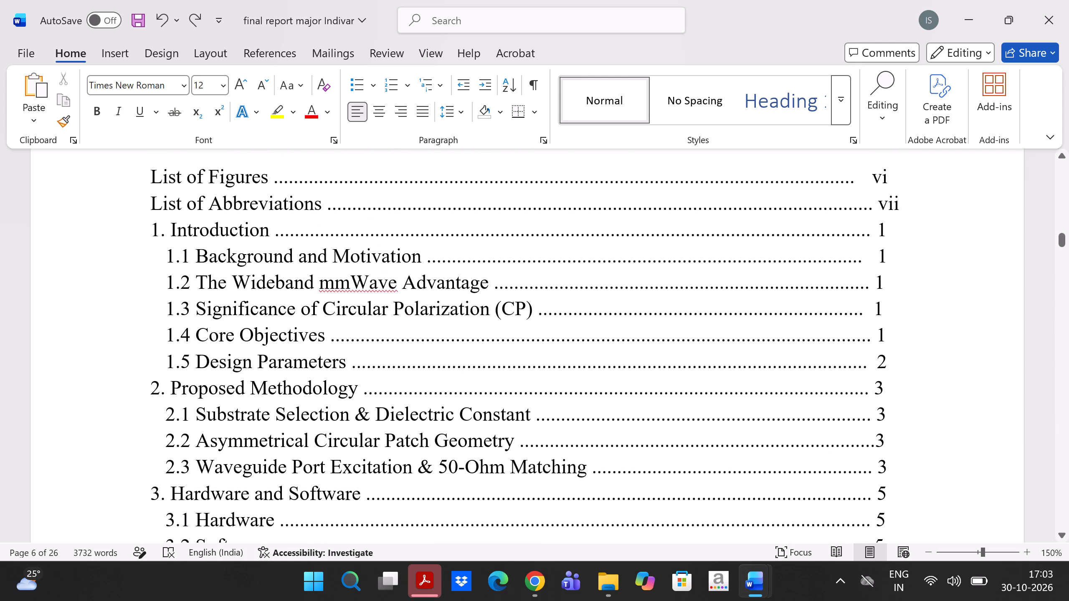
click(872, 366)
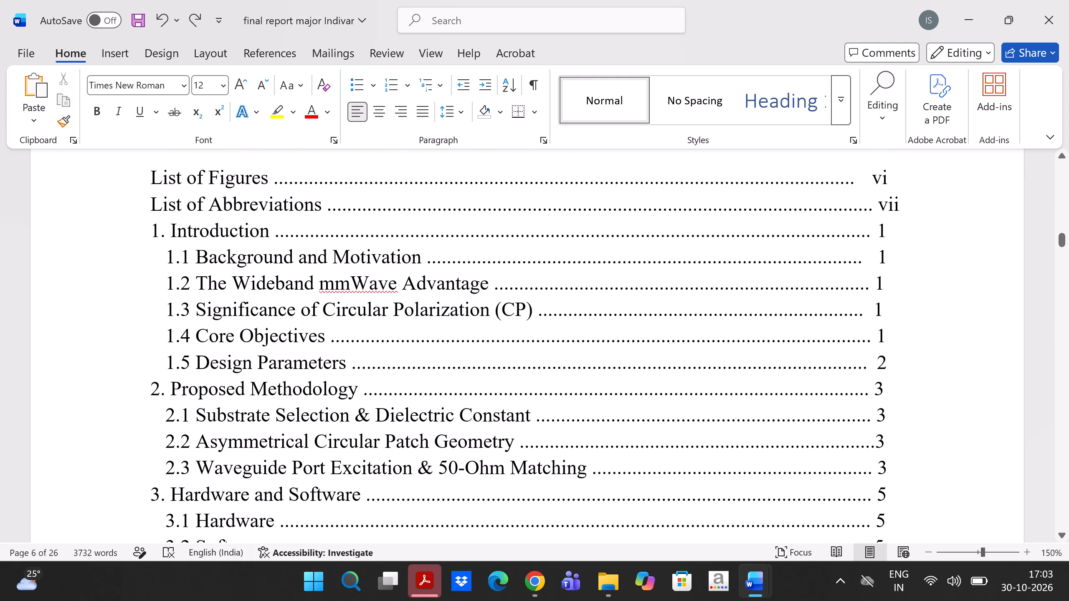
key(Down)
key(Up)
key(Right)
key(BackSpace)
key(BackSpace)
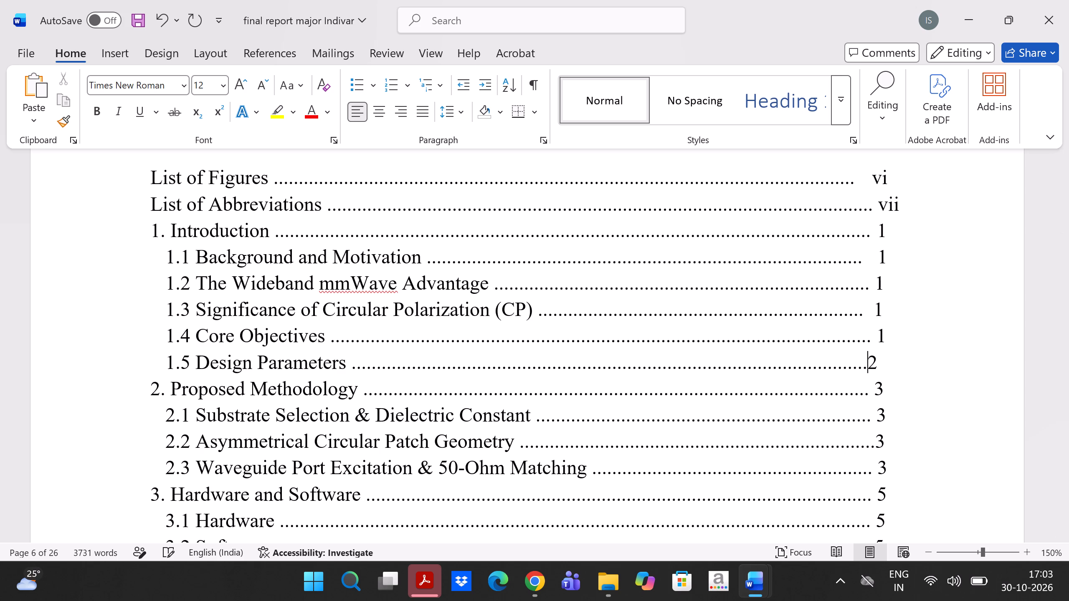
text(..)
Replace the spaces before page number 1 in the 1.3 Significance of Circular Polarization entry with two leader dots.
click(879, 310)
key(Left)
key(BackSpace)
key(BackSpace)
text(...)
key(BackSpace)
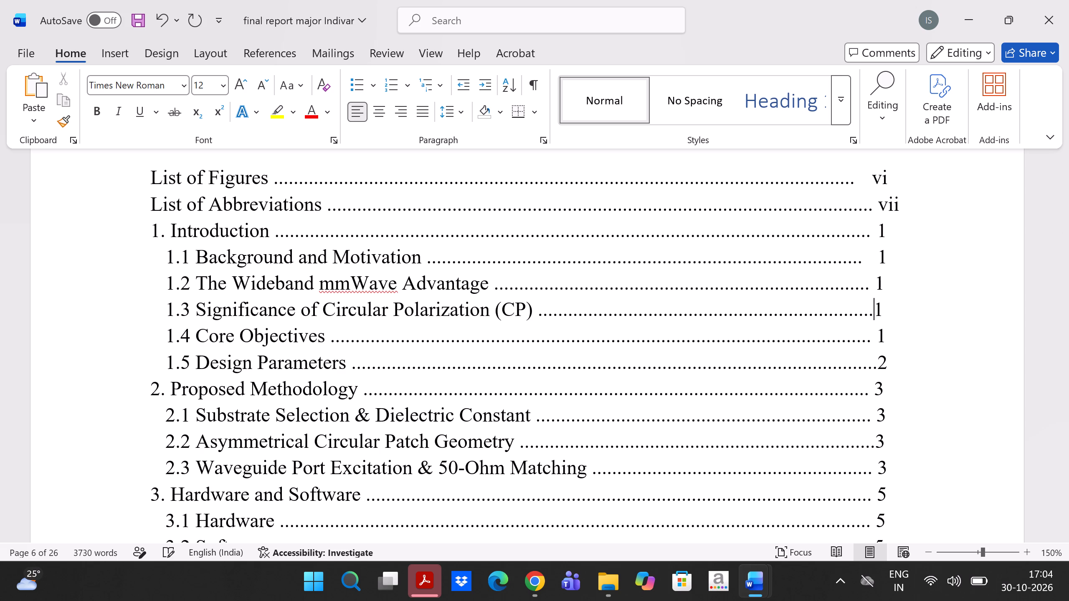
key(period)
key(BackSpace)
Remove the space between the dot leader and page number 1 in the 1.4 Core Objectives entry.
click(881, 329)
key(Right)
key(Left)
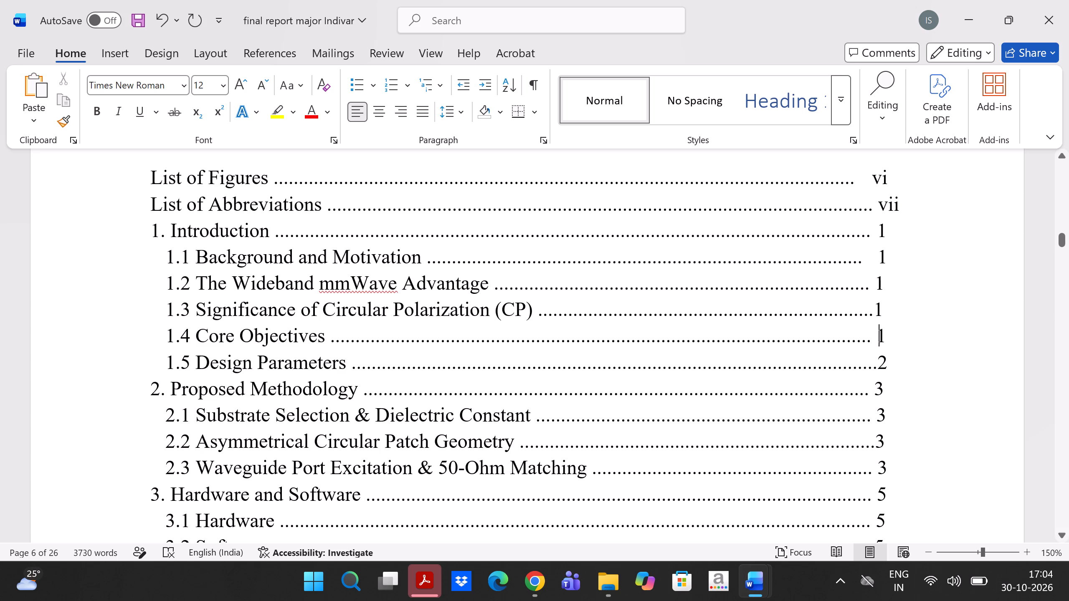
key(BackSpace)
key(period)
key(BackSpace)
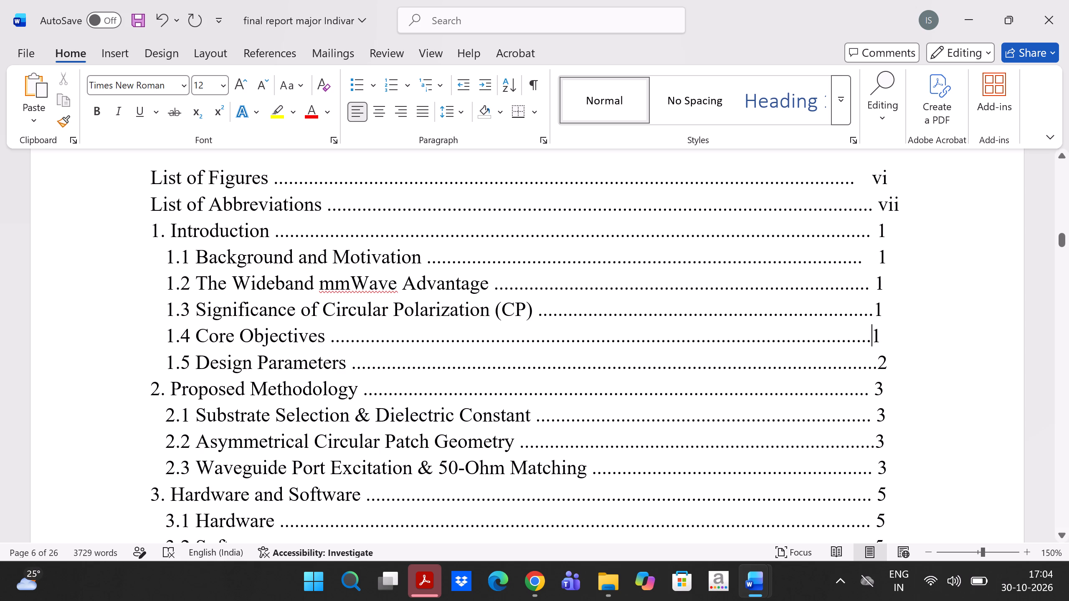
Replace the spaces before page number 1 in the 1.1 Background and Motivation entry with three extra leader dots.
click(879, 252)
key(BackSpace)
key(BackSpace)
key(BackSpace)
text(..)
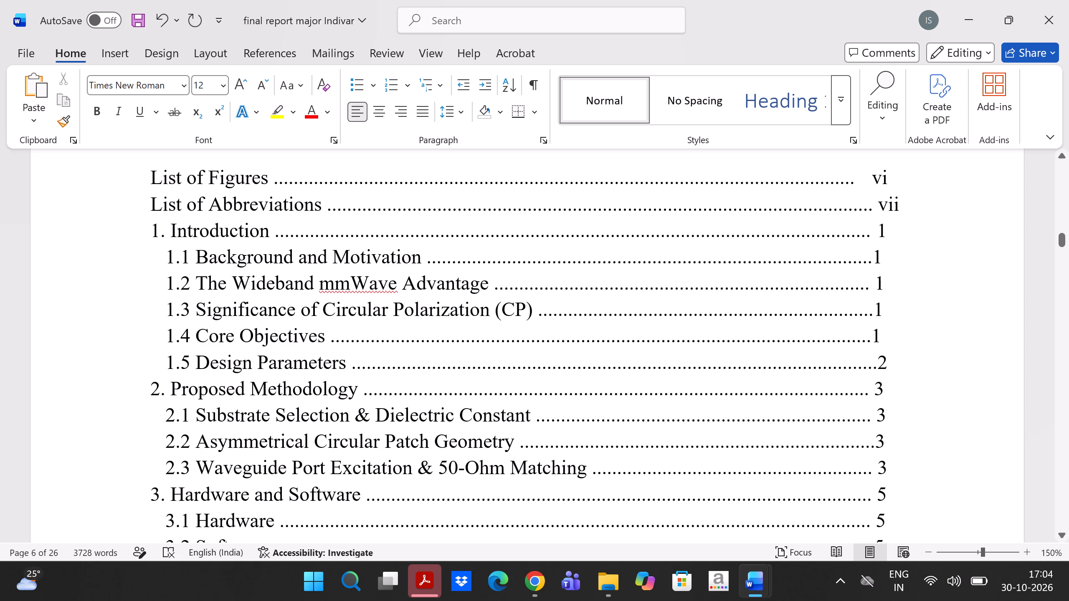
key(comma)
key(BackSpace)
key(period)
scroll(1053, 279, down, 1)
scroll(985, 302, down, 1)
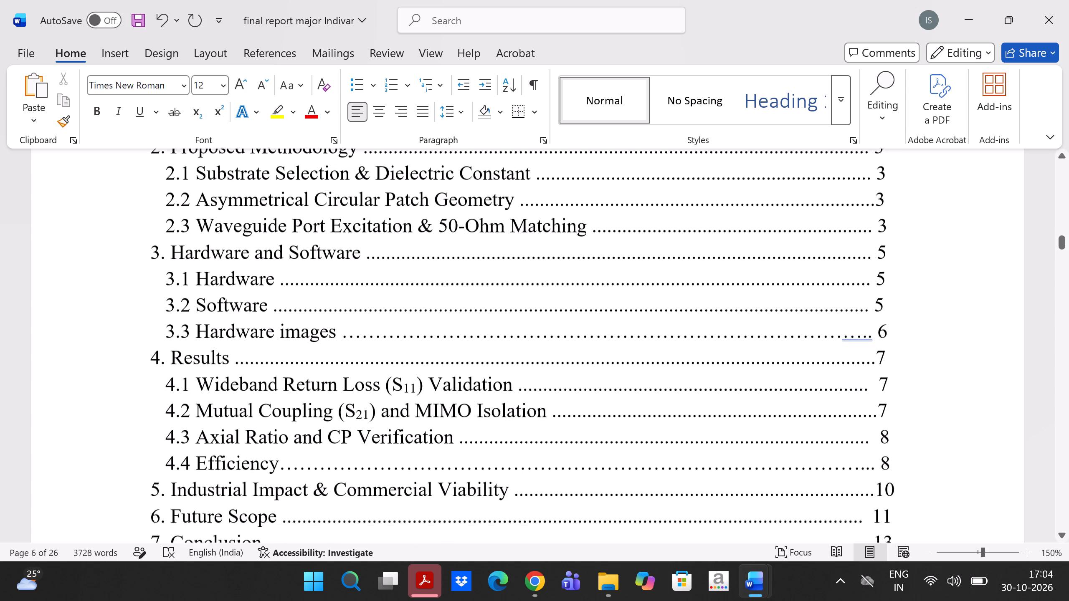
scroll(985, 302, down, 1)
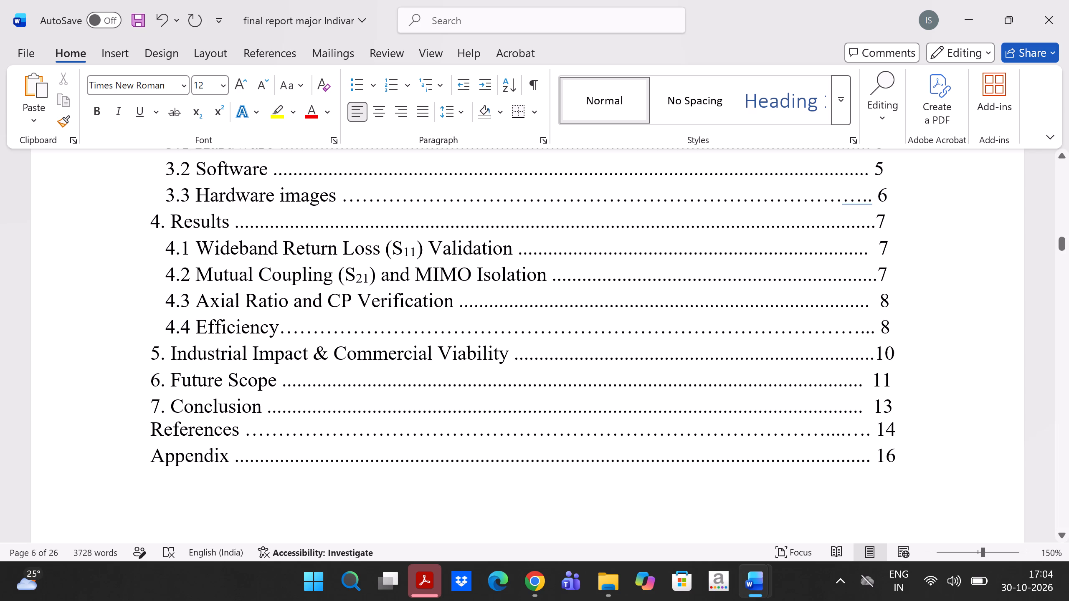
Replace the space before page number 16 in the Appendix entry with one leader dot.
click(879, 452)
key(BackSpace)
key(period)
Replace the space before page number 5 in the 3.2 Software entry with two leader dots.
scroll(879, 452, up, 1)
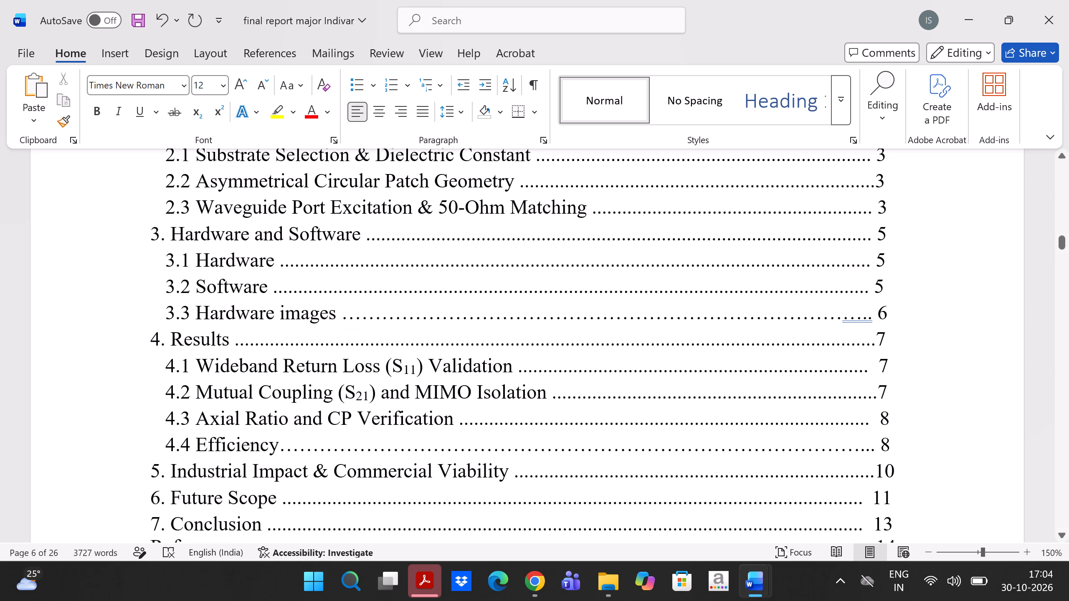
scroll(890, 318, up, 1)
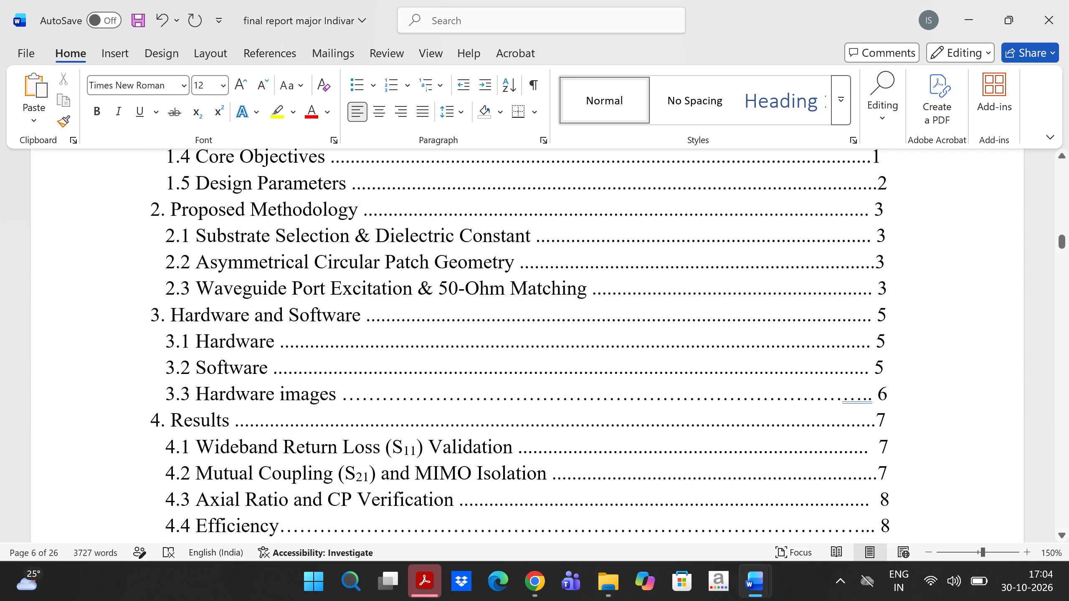
click(874, 360)
key(BackSpace)
text(..)
key(BackSpace)
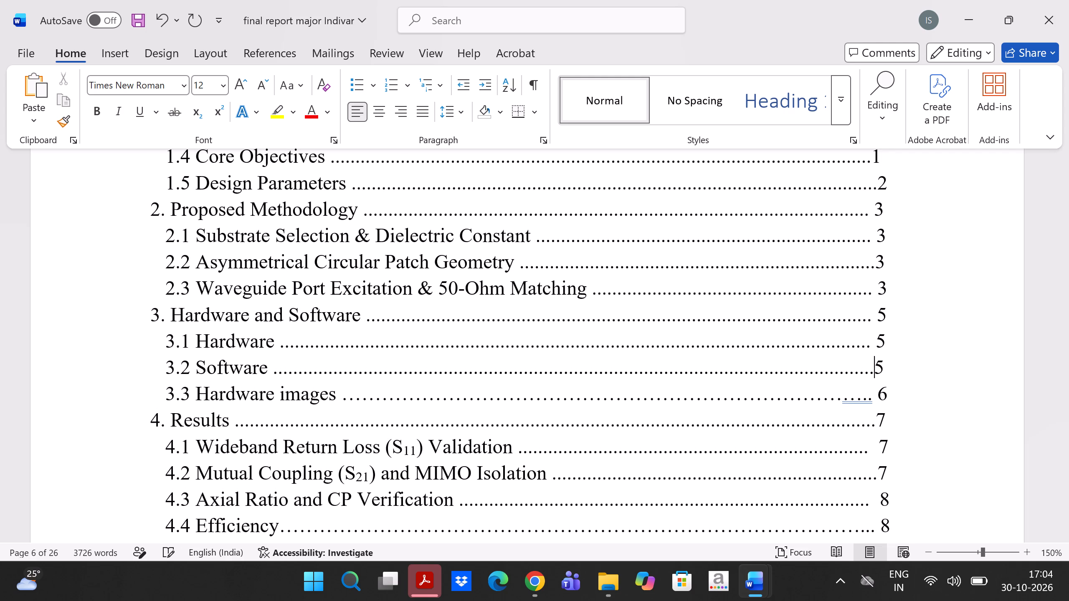
key(period)
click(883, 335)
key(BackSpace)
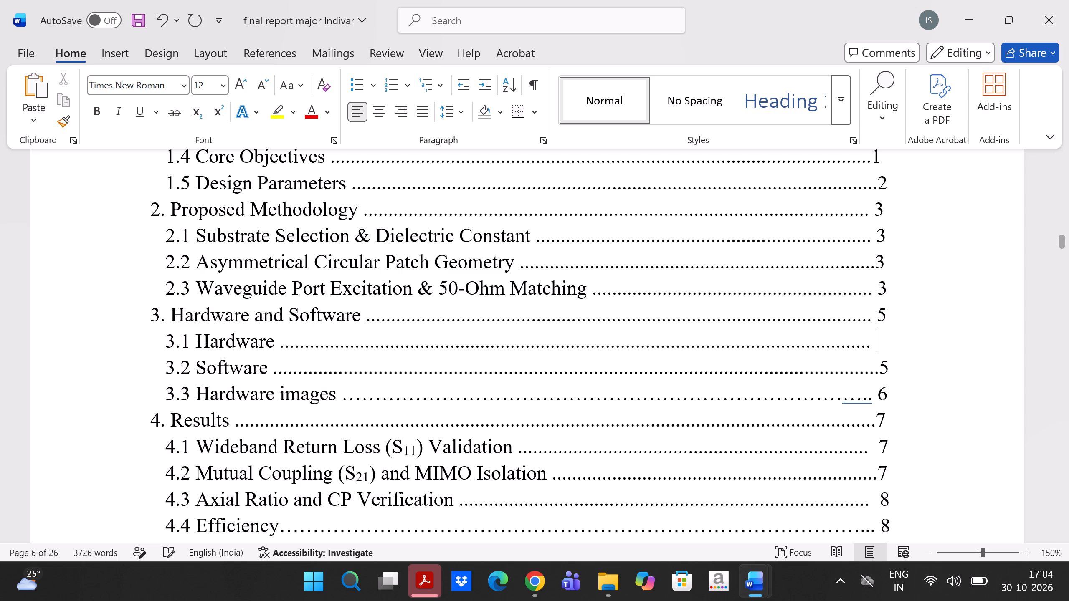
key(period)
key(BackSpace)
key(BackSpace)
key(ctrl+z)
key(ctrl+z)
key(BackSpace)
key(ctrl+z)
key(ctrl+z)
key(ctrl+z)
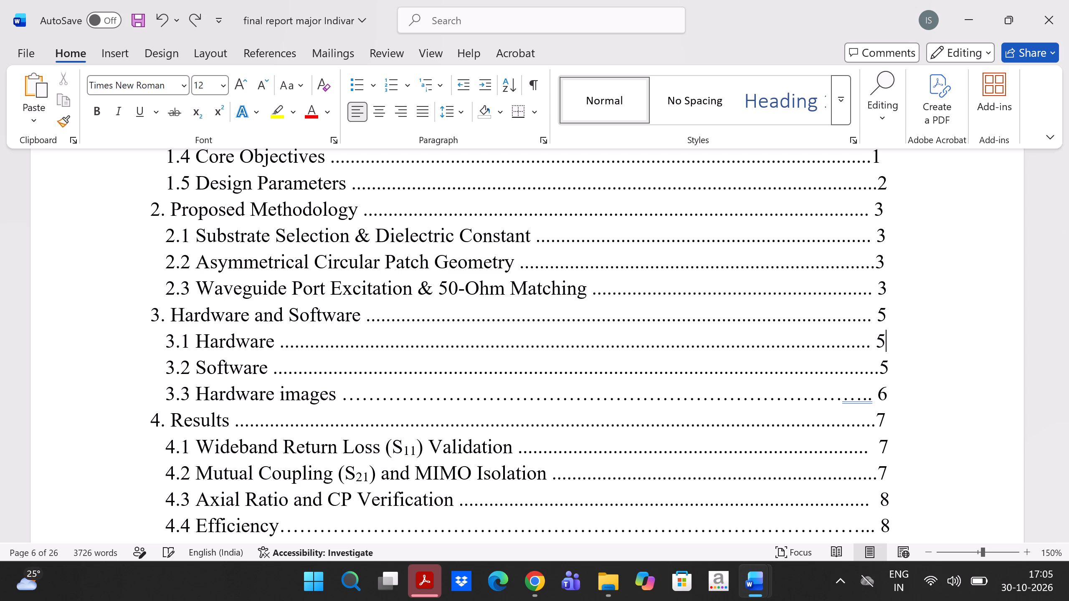
Replace the space before page number 5 in the 3.1 Hardware entry with one leader dot.
key(Left)
key(BackSpace)
key(period)
key(period)
key(BackSpace)
Check the dot leaders and page number alignment across the Contents entries, from List of Figures to Appendix.
scroll(883, 335, up, 1)
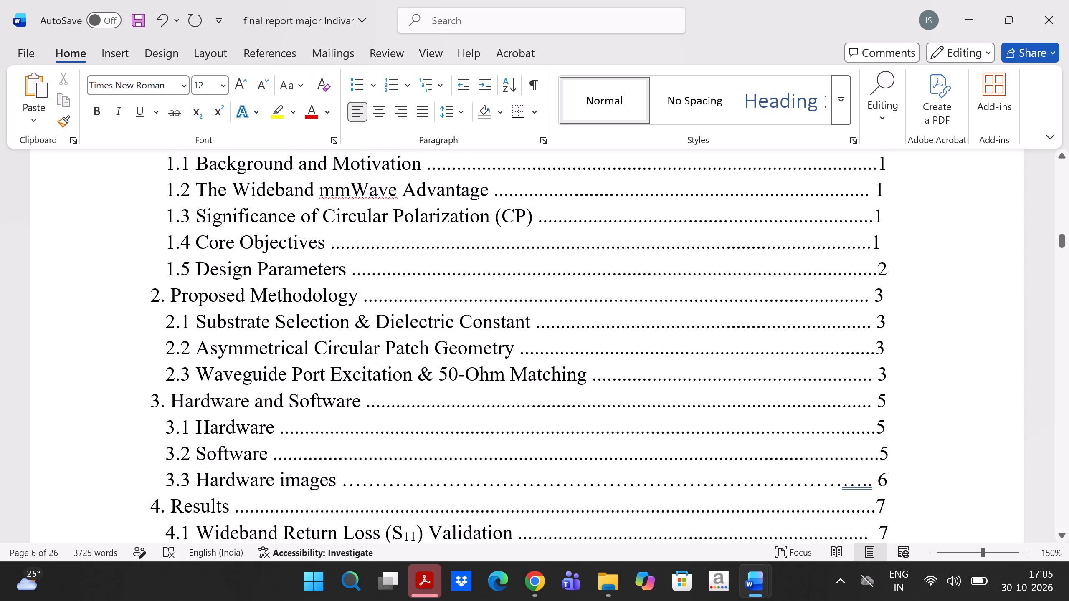
scroll(893, 369, up, 1)
ctrl+scroll(893, 369, down, 3)
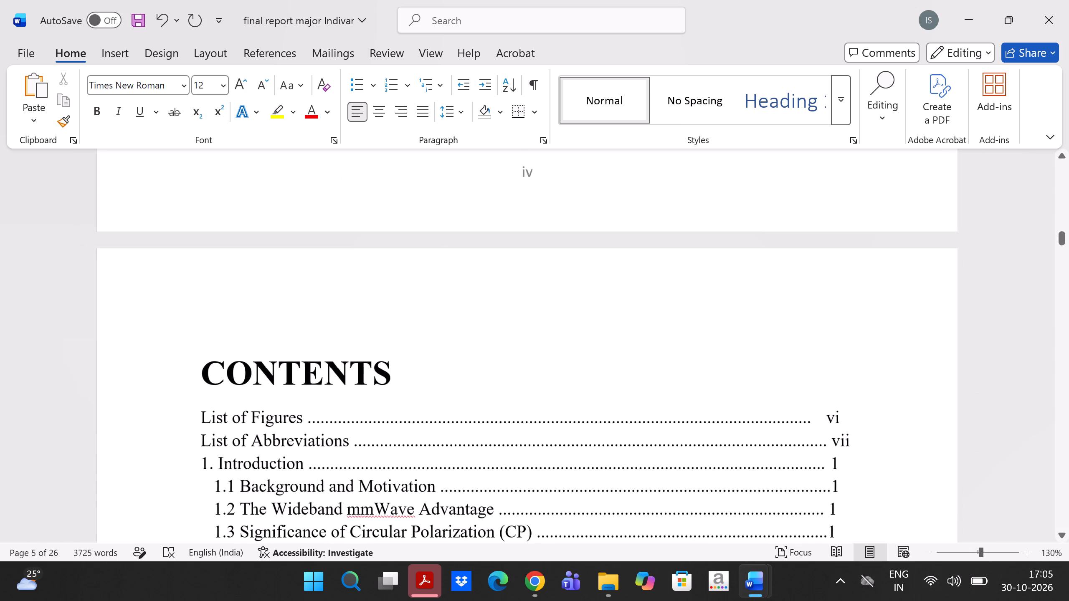
scroll(893, 369, down, 3)
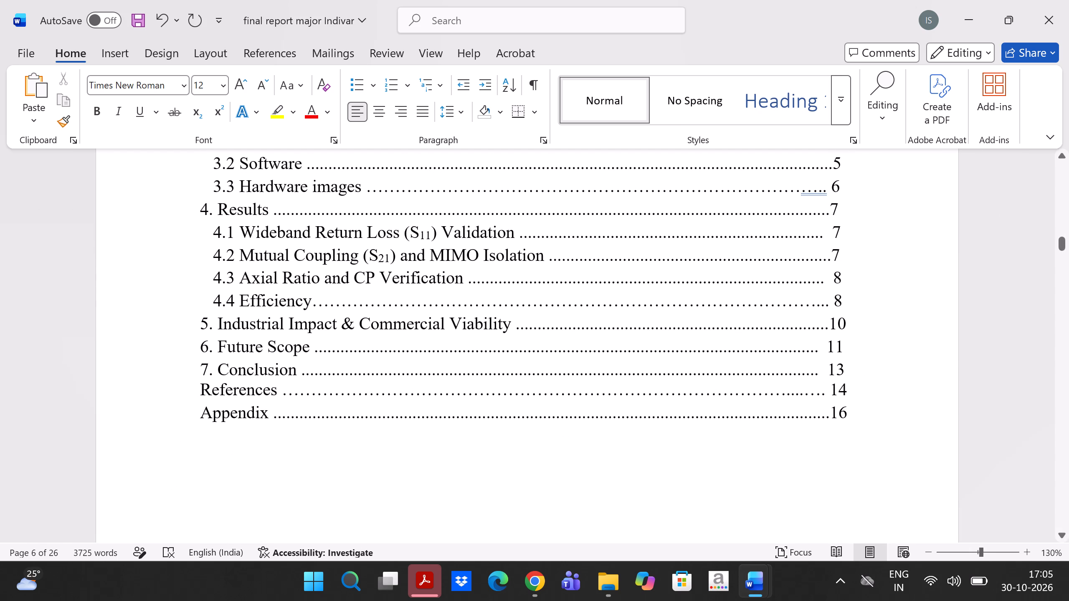
scroll(856, 427, down, 1)
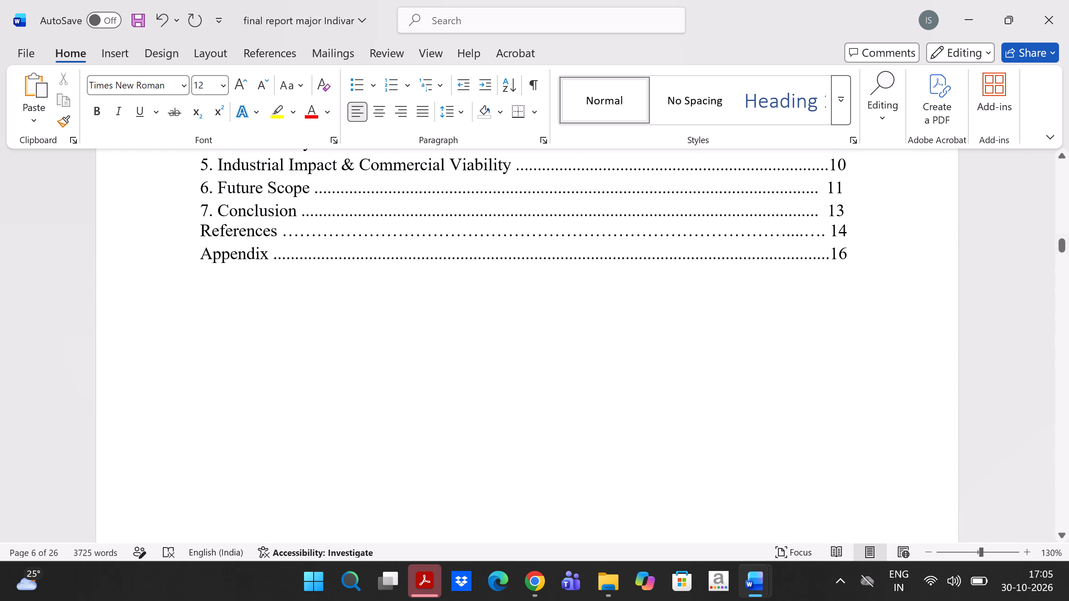
click(939, 238)
Save the final major project report.
key(ctrl+s)
key(ctrl+s)
key(ctrl+s)
key(ctrl+s)
key(ctrl+s)
key(ctrl+s)
key(ctrl+s)
key(ctrl+s)
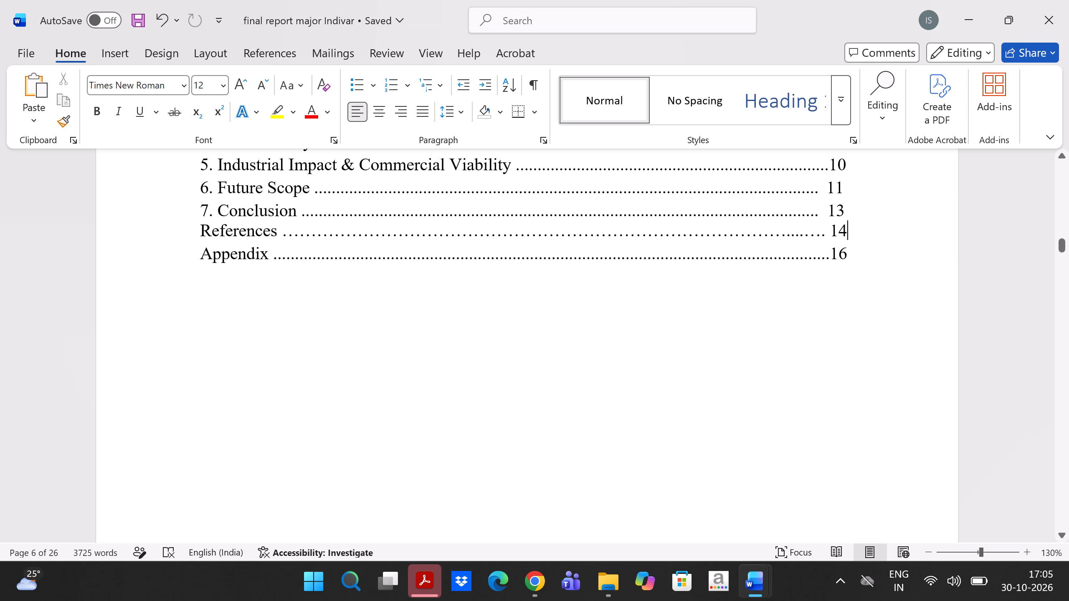
key(ctrl+s)
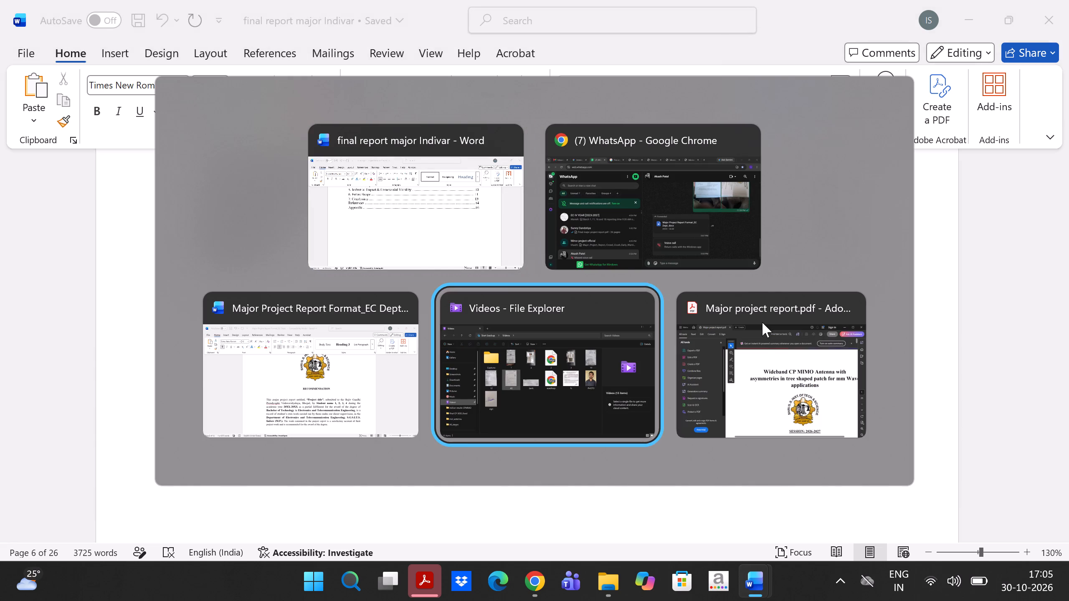
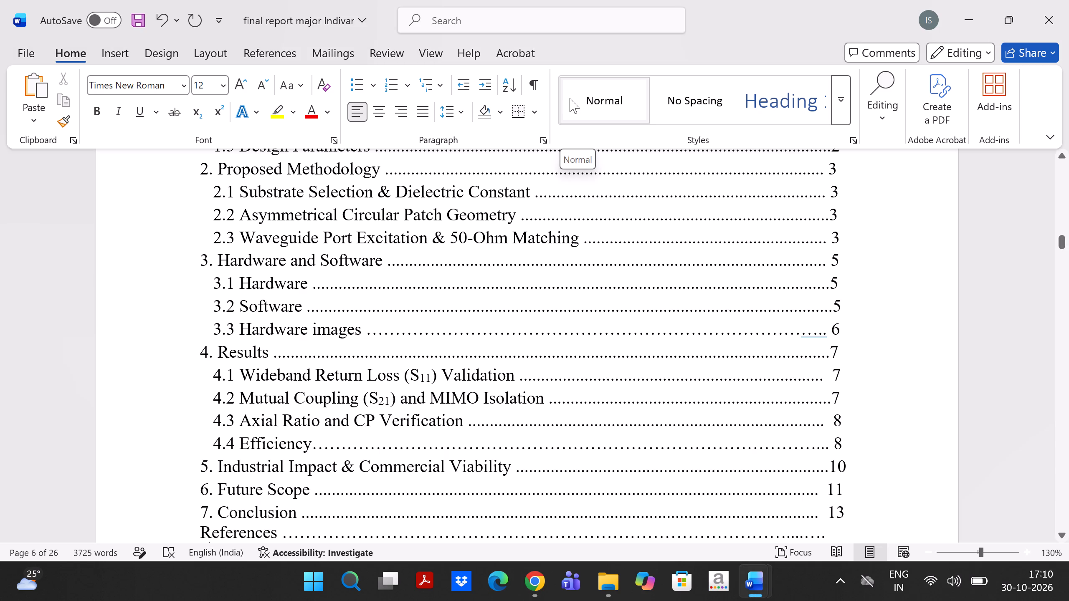
On the report's contents page in Word, remove one leader dot from entry 1.5 and add one each to entries 1.4 and 1.3.
scroll(570, 98, up, 1)
scroll(717, 336, up, 1)
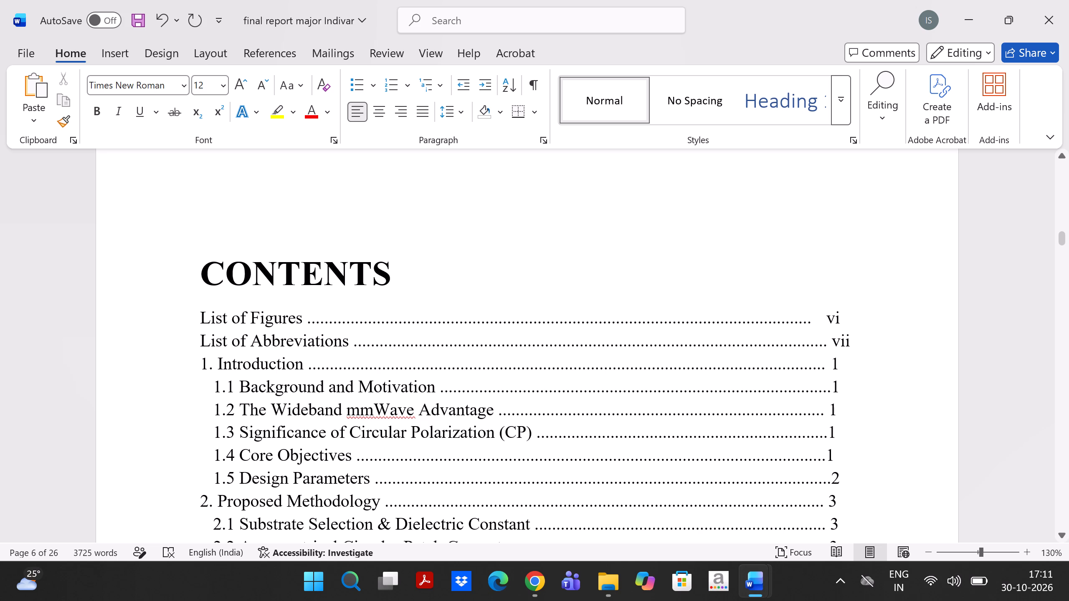
scroll(829, 477, down, 2)
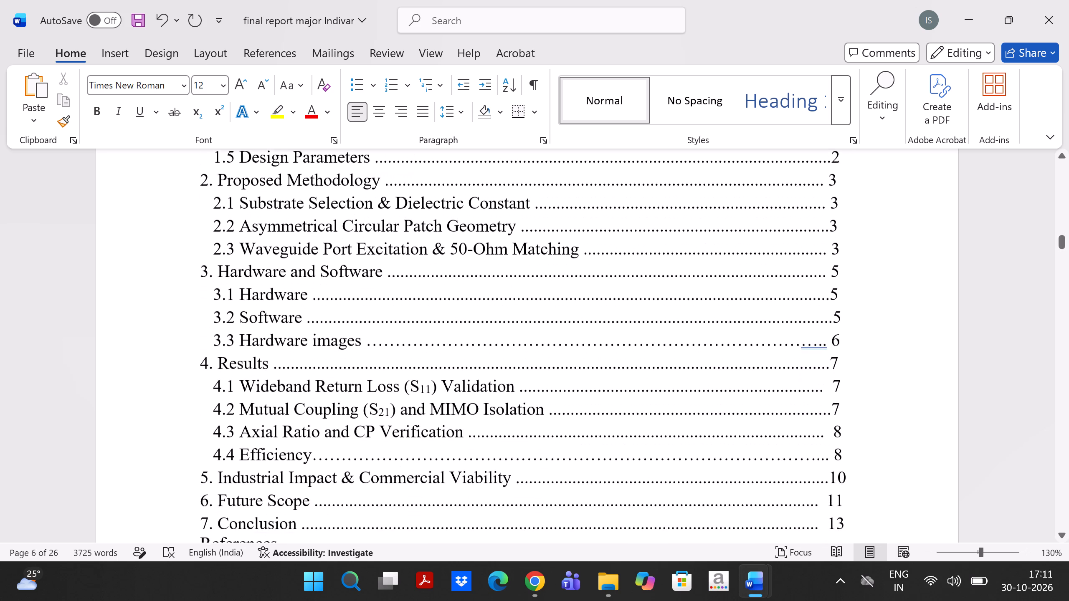
ctrl+scroll(829, 477, down, 3)
scroll(829, 477, up, 1)
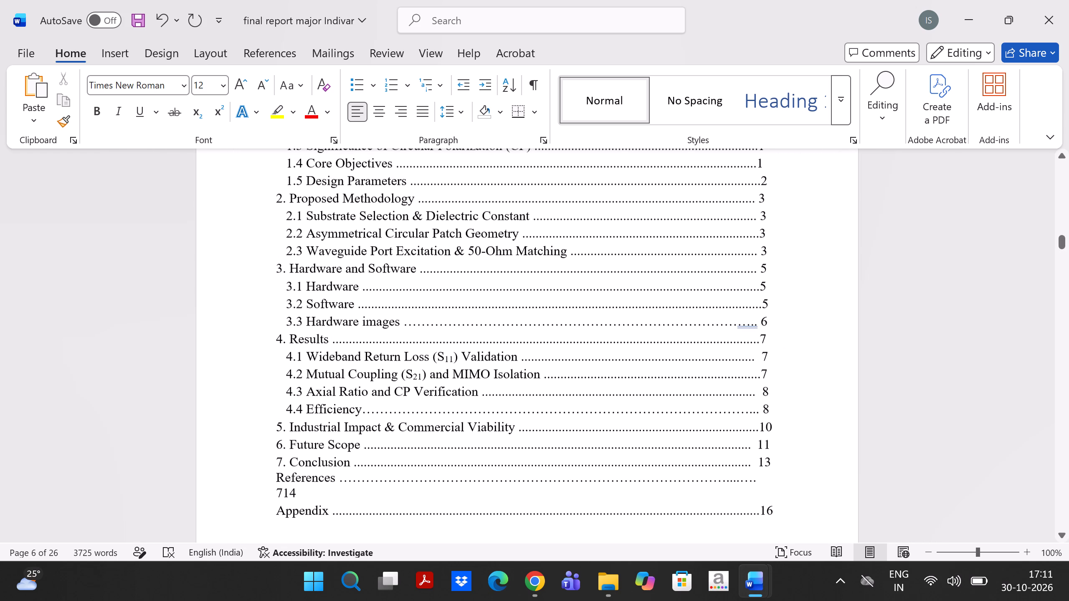
scroll(829, 477, up, 1)
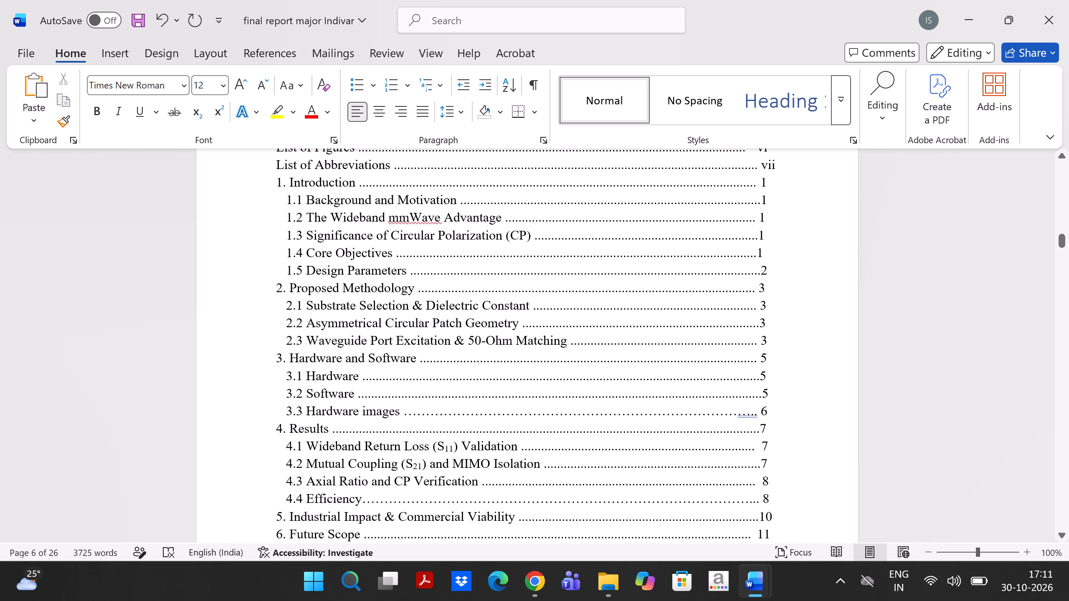
click(753, 274)
key(BackSpace)
key(Up)
key(period)
key(Up)
key(period)
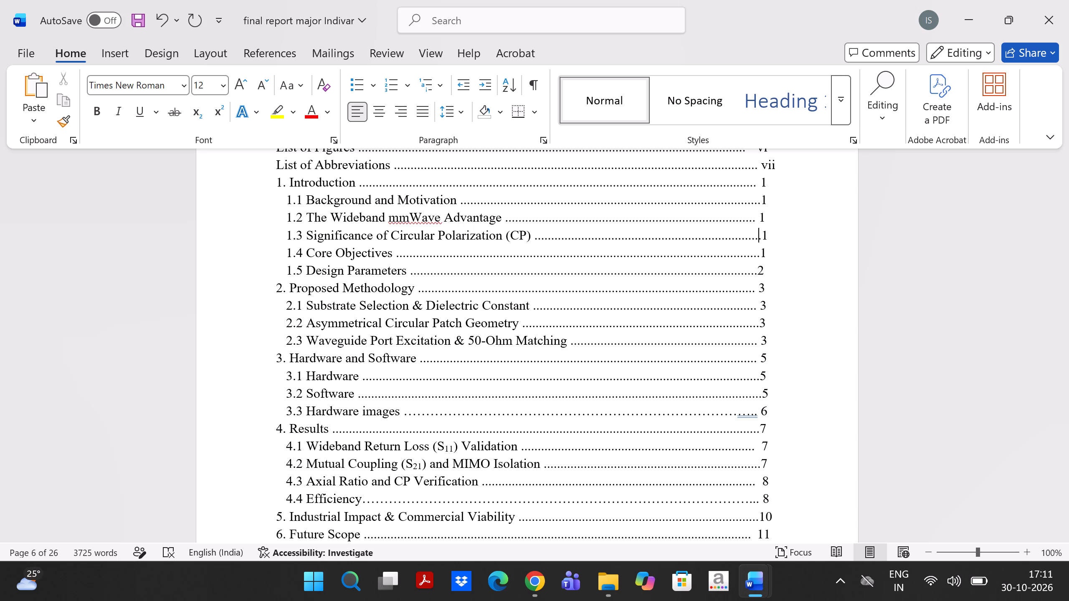
In contents entry 1.2 The Wideband mmWave Advantage, replace the space before the page number with two leader dots.
key(Up)
key(BackSpace)
key(period)
key(period)
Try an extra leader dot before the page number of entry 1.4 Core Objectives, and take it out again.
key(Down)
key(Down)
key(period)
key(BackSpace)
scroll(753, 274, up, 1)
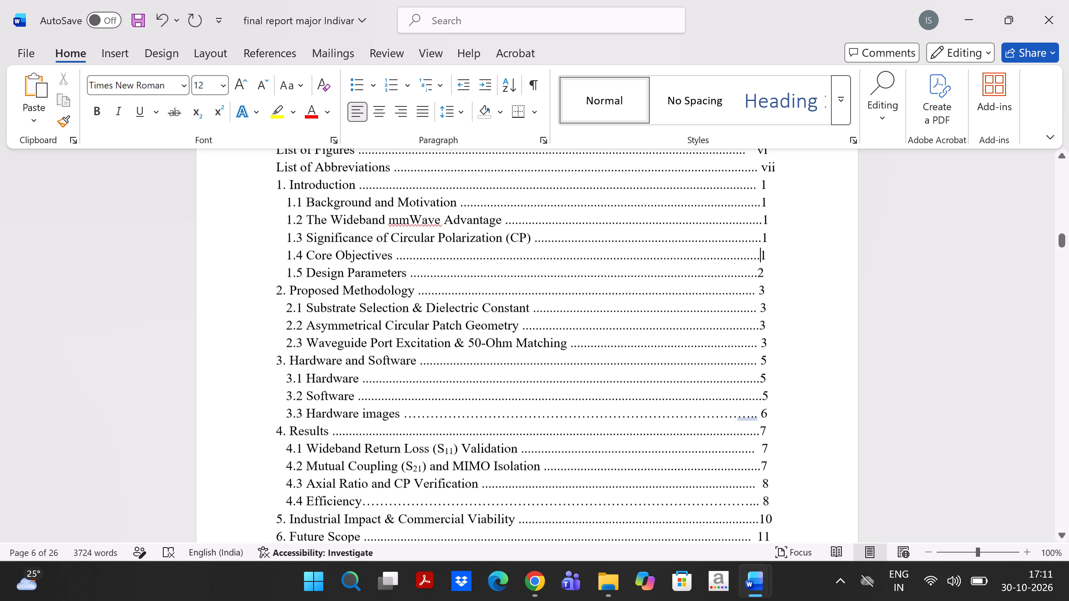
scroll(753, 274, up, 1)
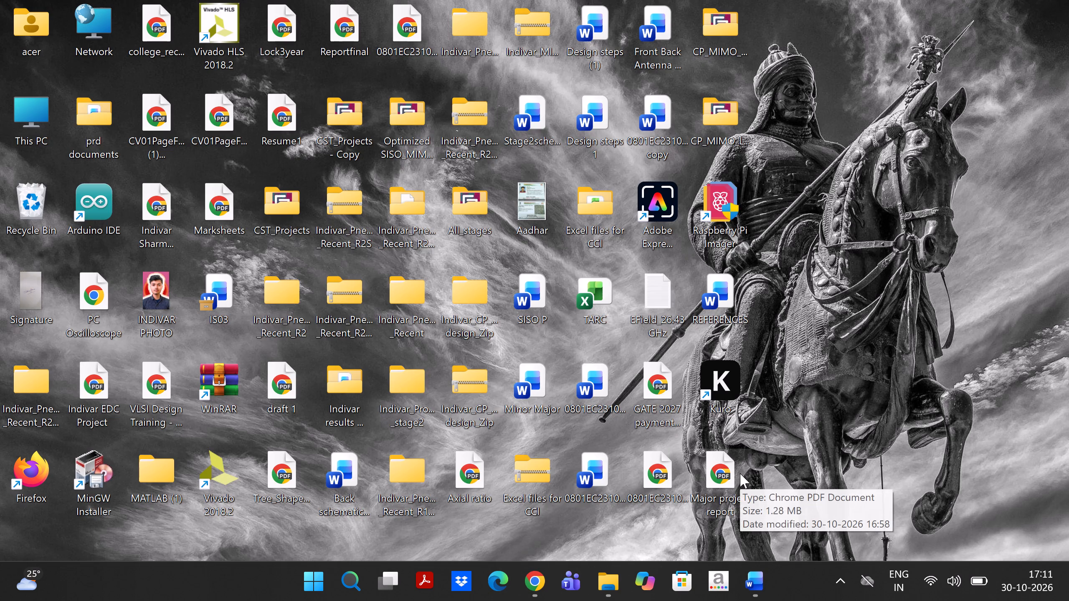
Delete the existing Major project report PDF from the desktop.
key(Delete)
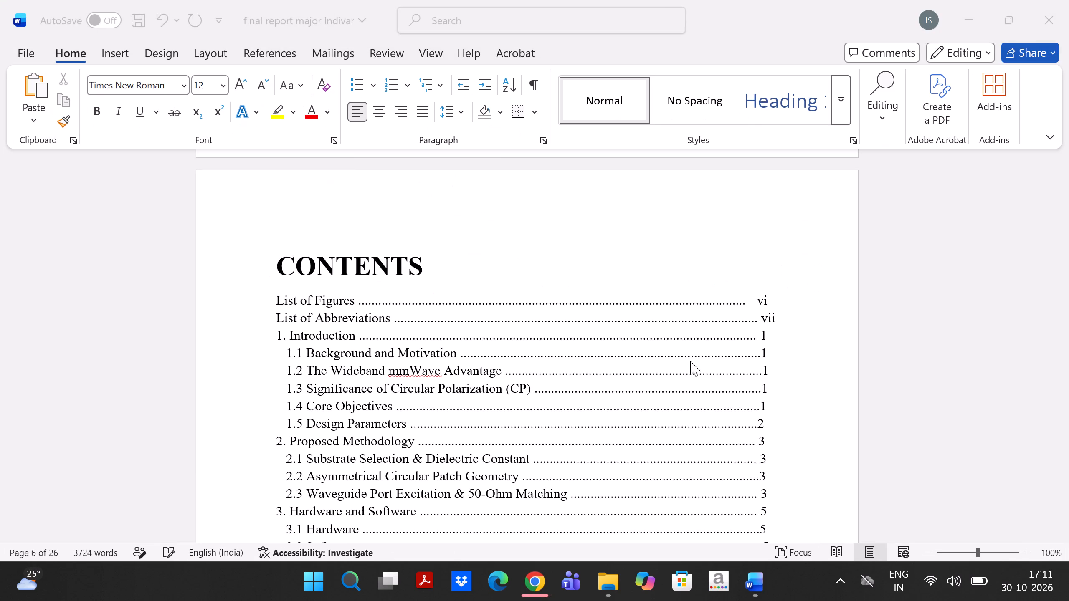
Print the Word report to a PDF saved on the Desktop as "Major project report".
click(25, 49)
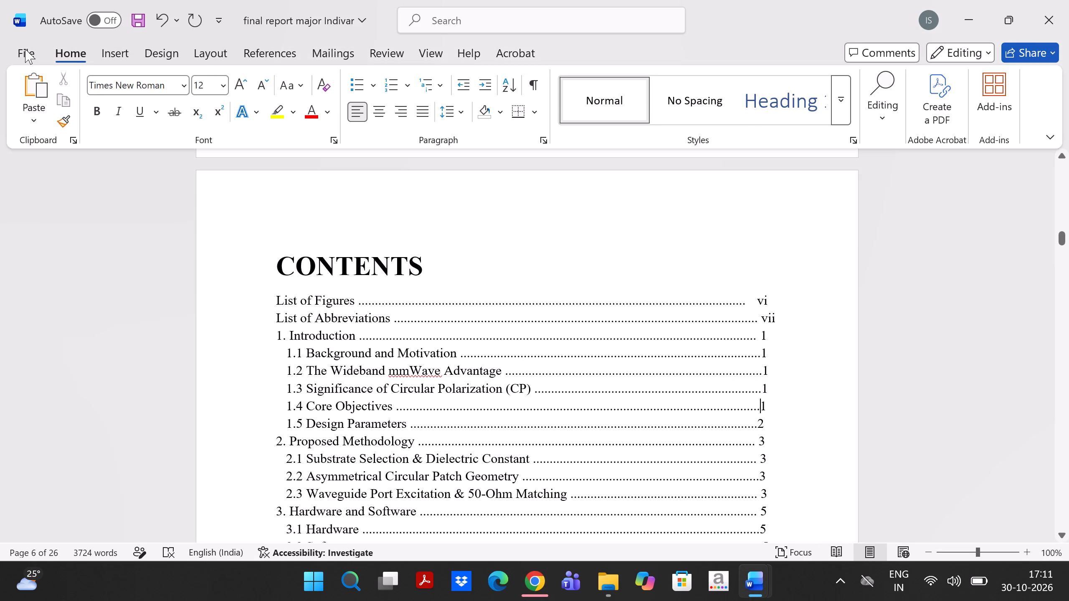
click(23, 49)
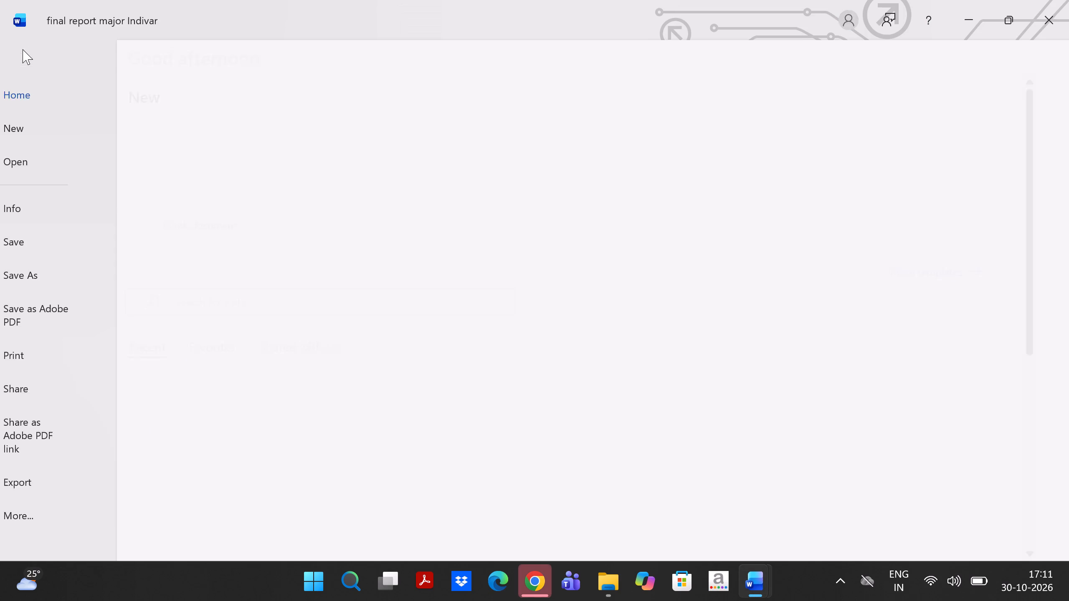
click(39, 351)
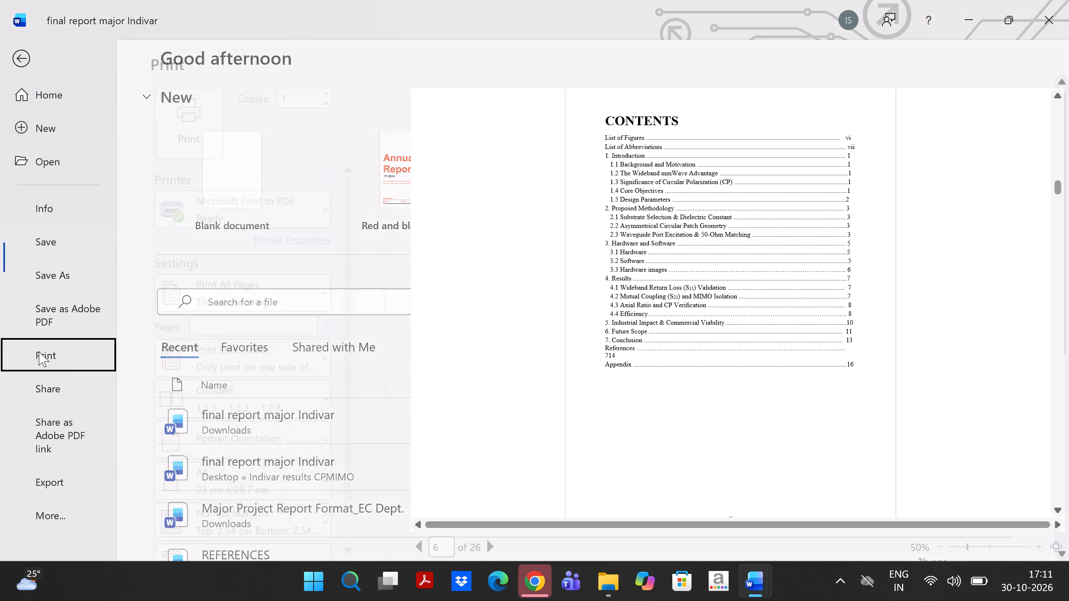
click(206, 119)
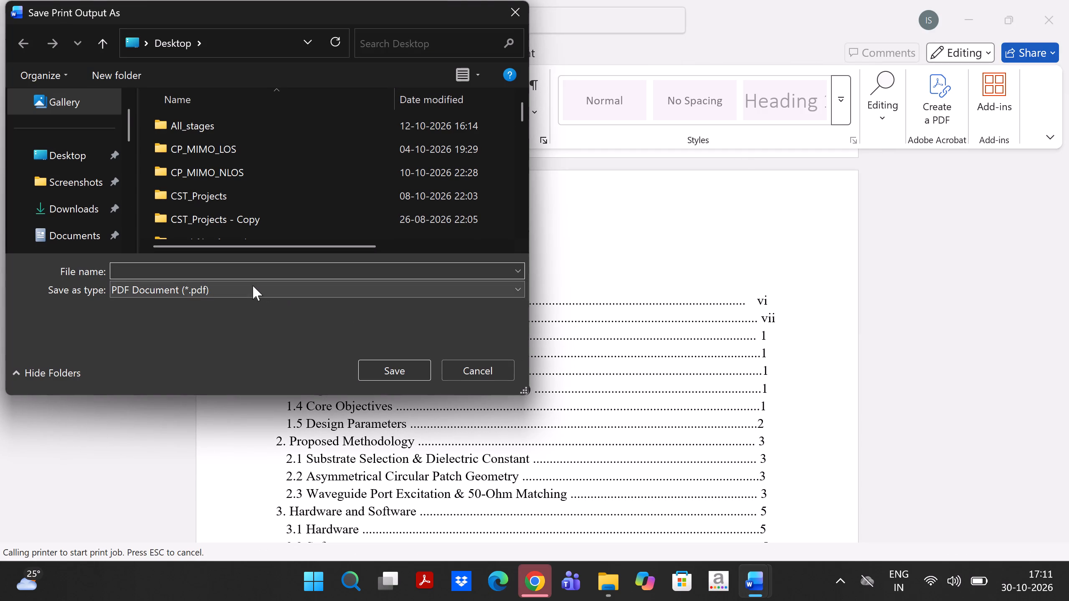
text(Major project report)
key(Return)
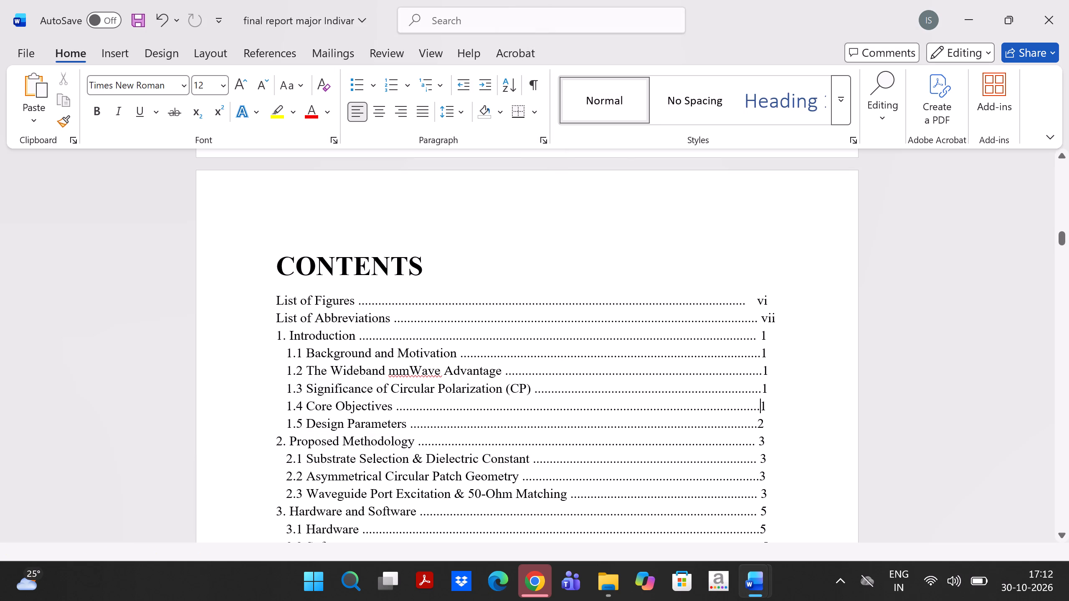
Refresh the desktop, open the new Major project report PDF and check its pages through to the end of the contents list.
right_click(795, 330)
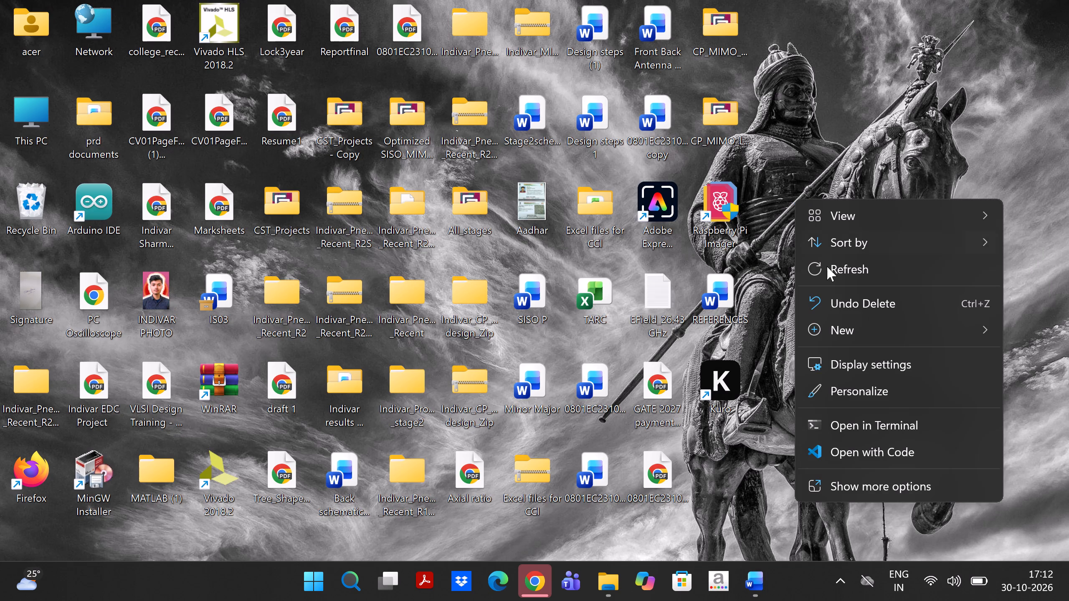
click(827, 266)
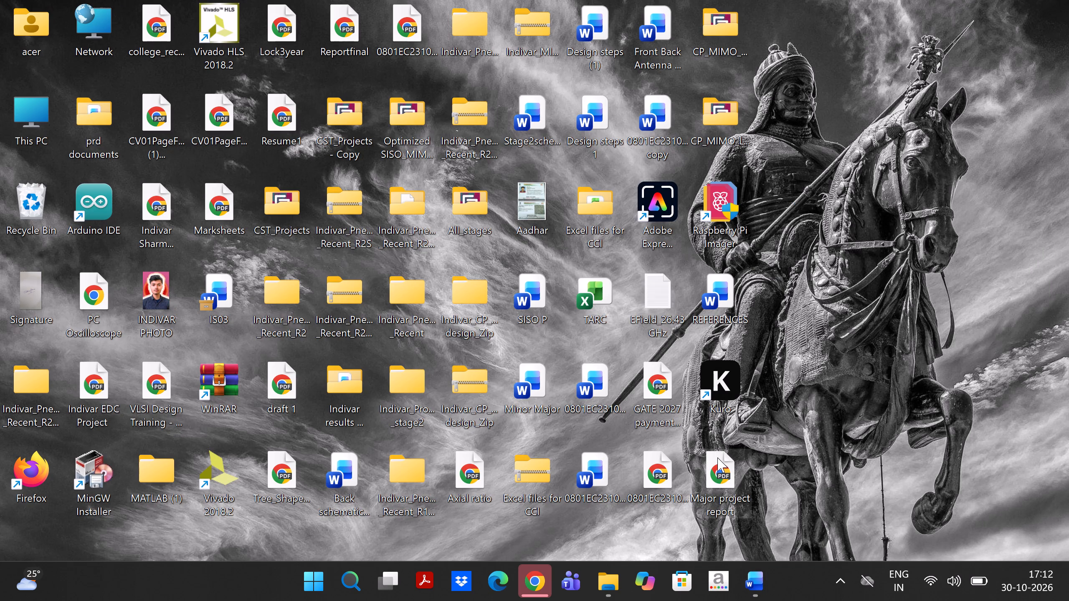
double_click(717, 457)
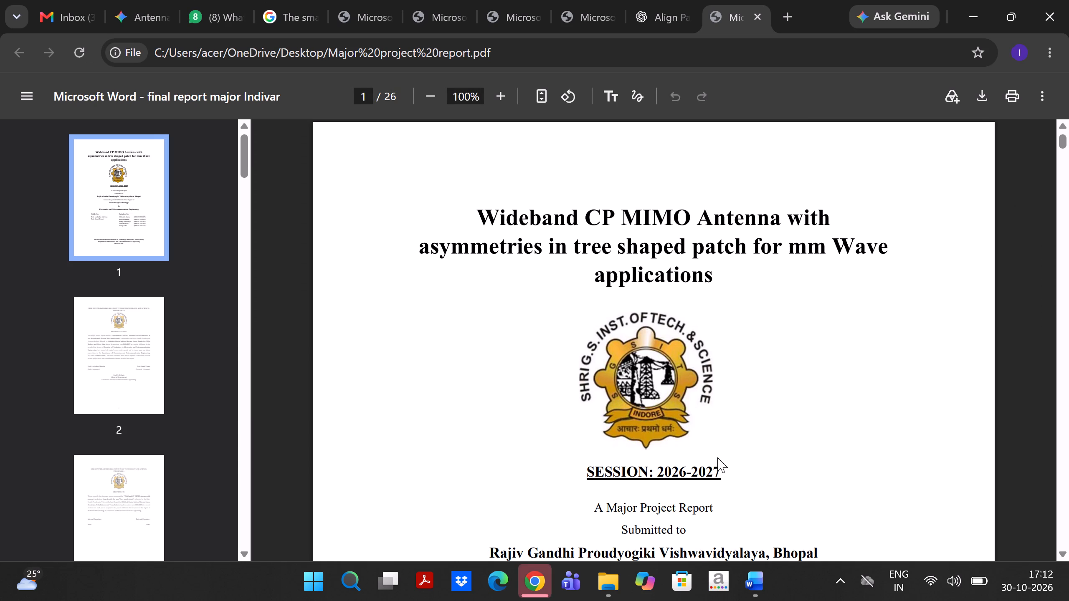
scroll(717, 457, down, 5)
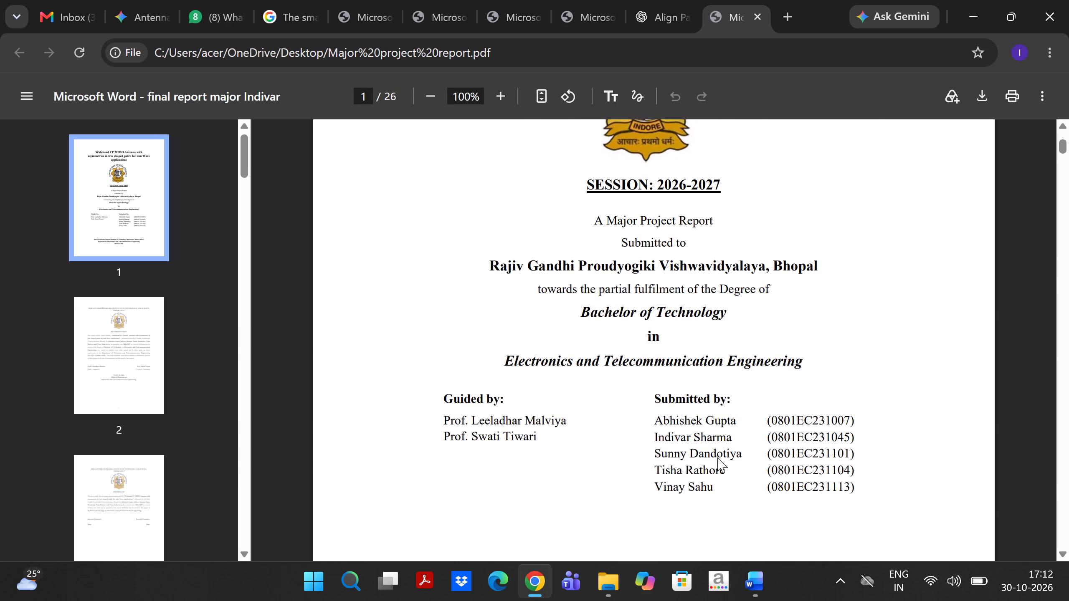
scroll(717, 457, down, 6)
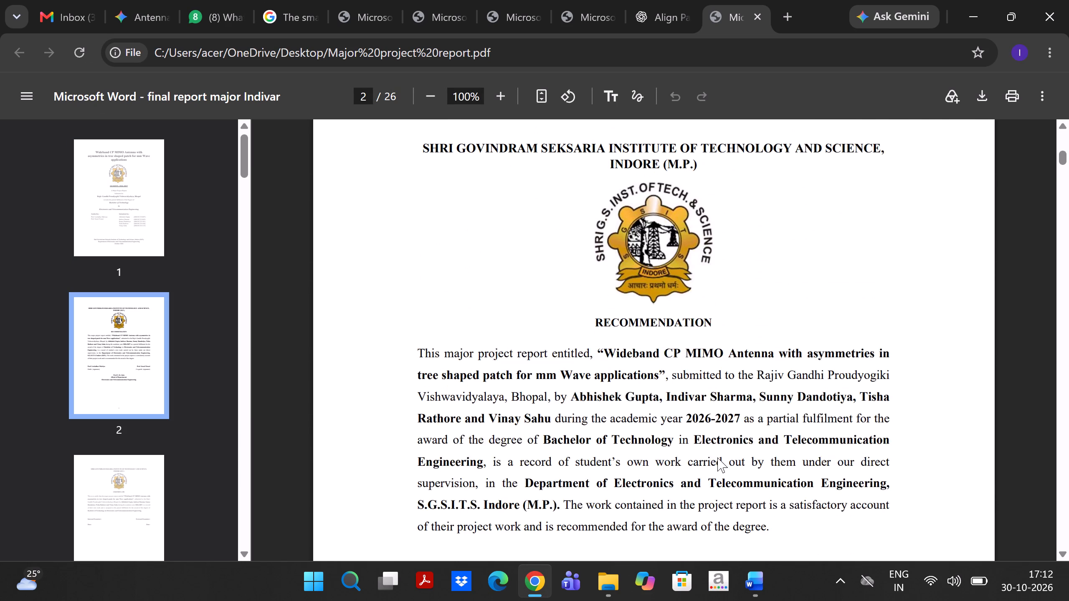
scroll(717, 457, down, 6)
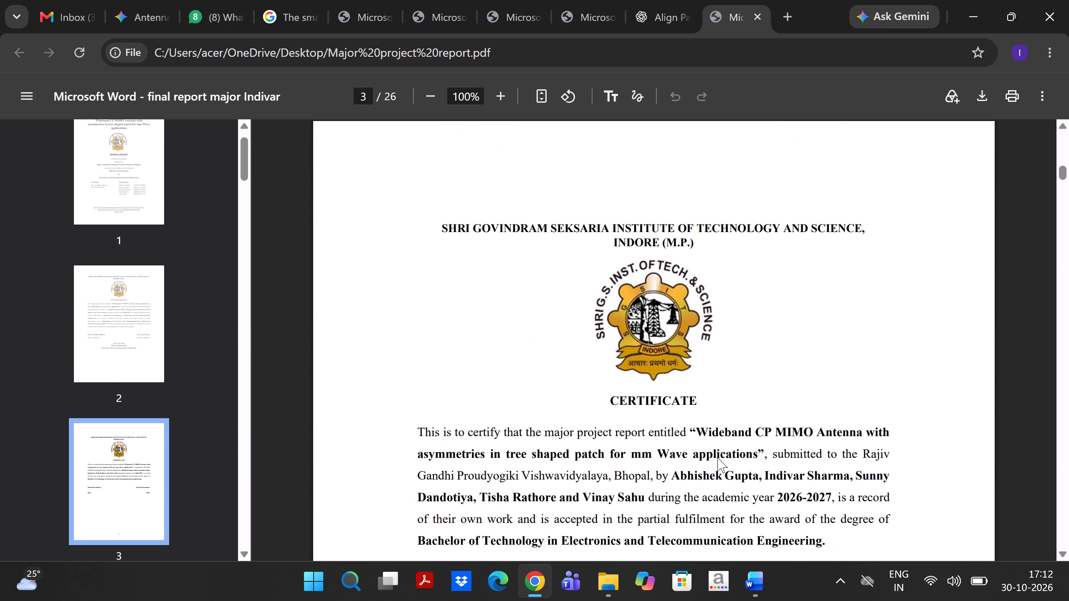
scroll(717, 457, down, 6)
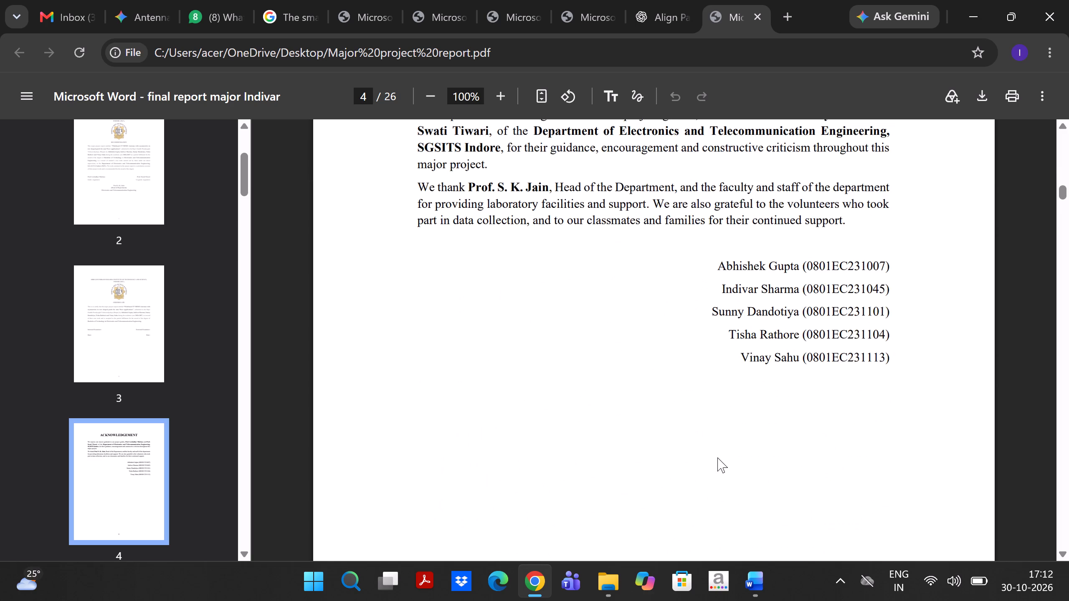
scroll(717, 457, down, 6)
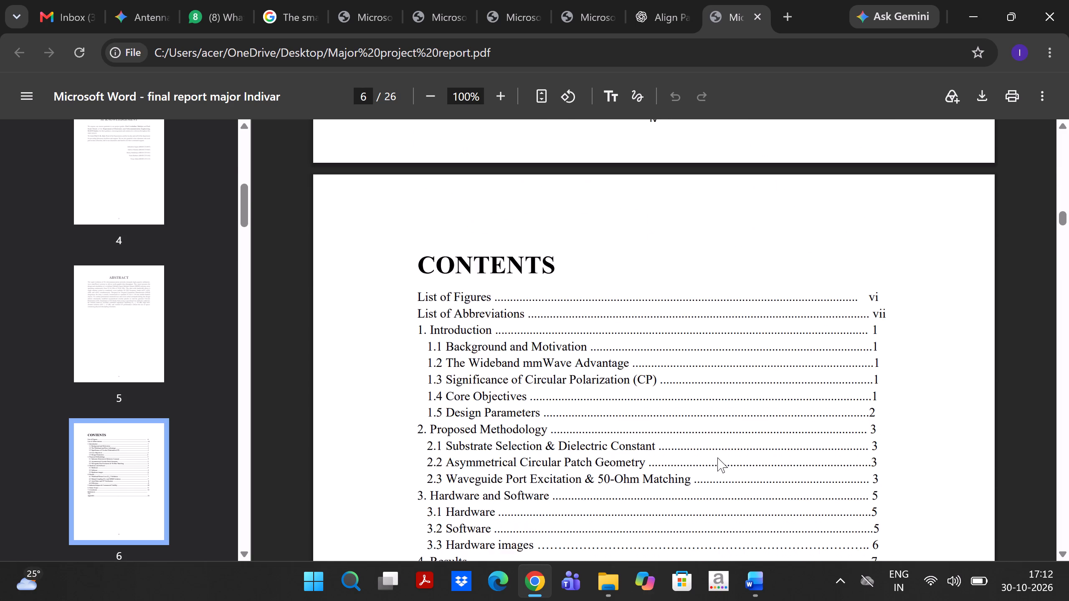
scroll(717, 457, down, 5)
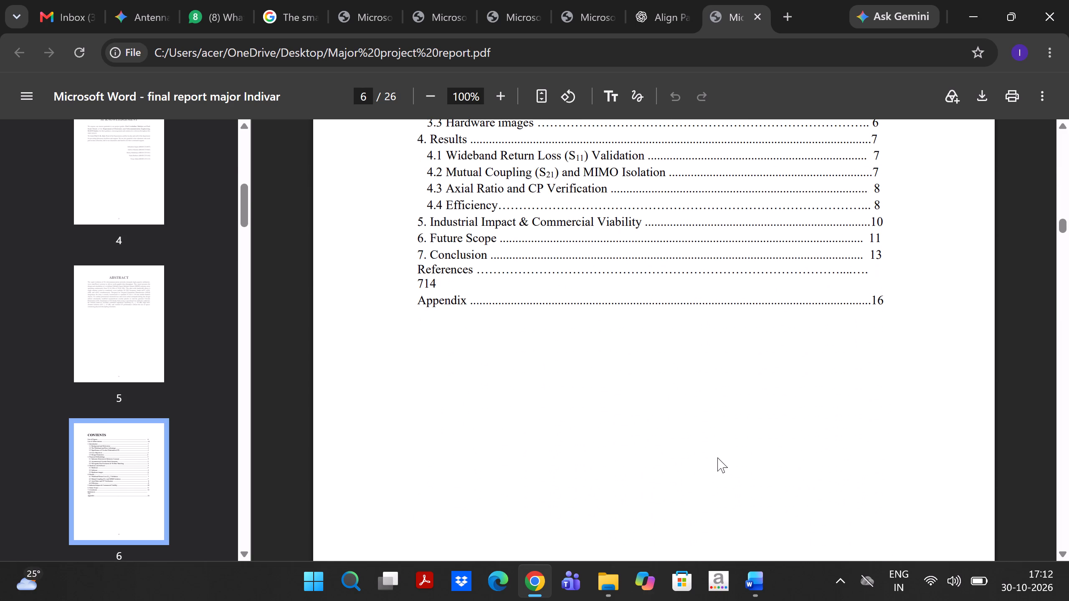
scroll(717, 457, down, 2)
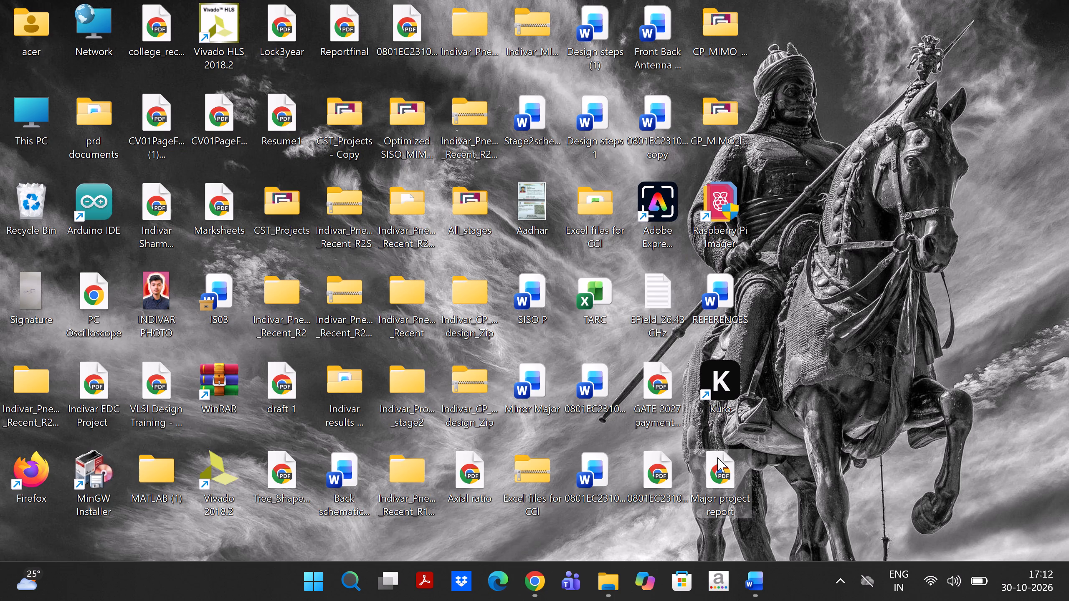
Delete the Major project report PDF from the desktop.
key(Delete)
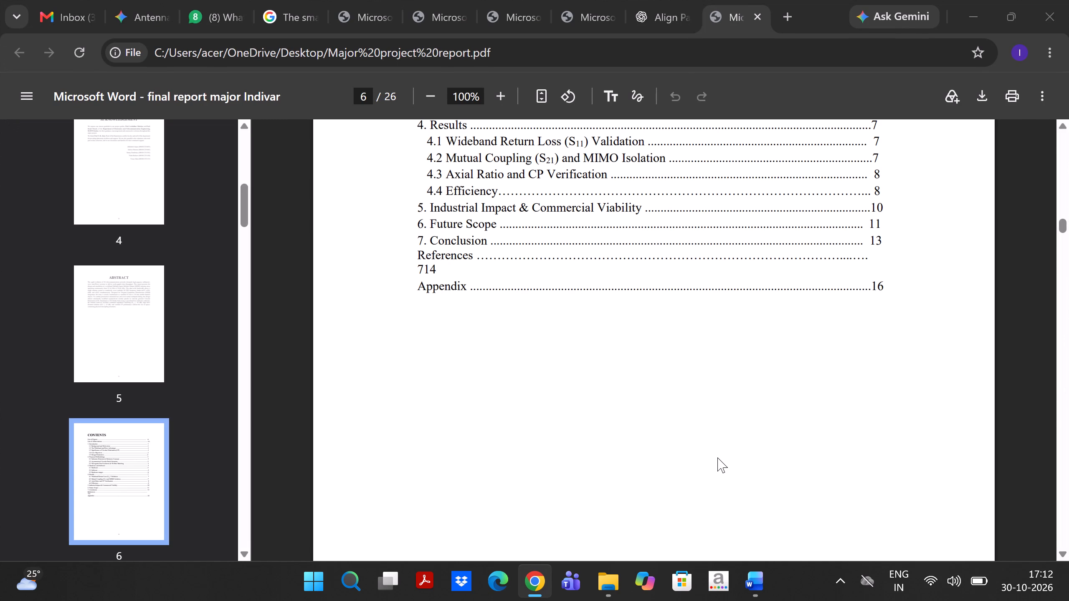
Back in the Word report, remove the stray 7 before the page number 14 of the References contents entry.
click(702, 109)
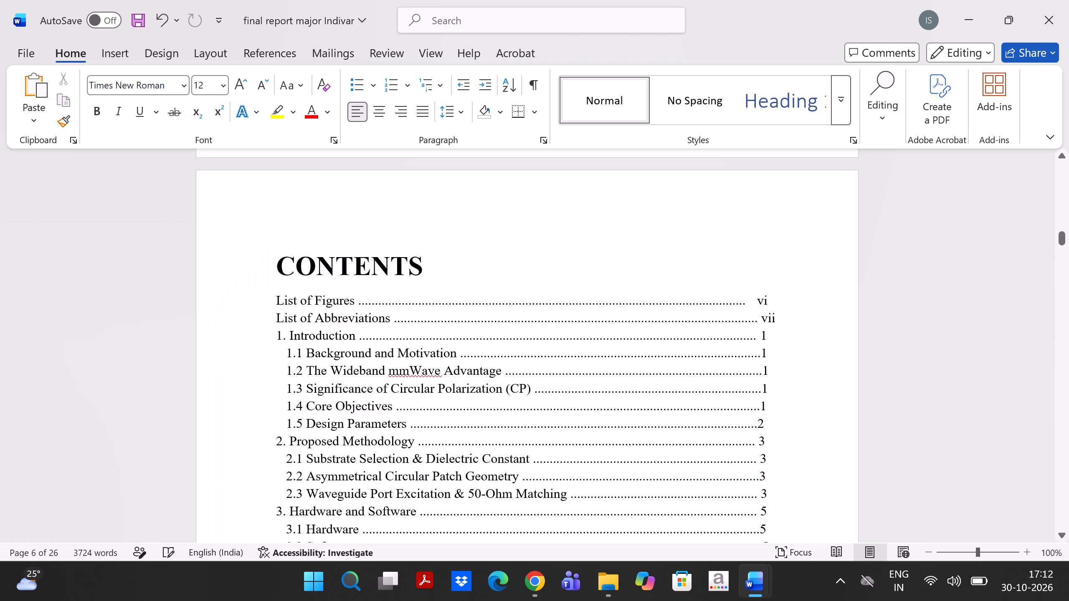
scroll(585, 457, down, 2)
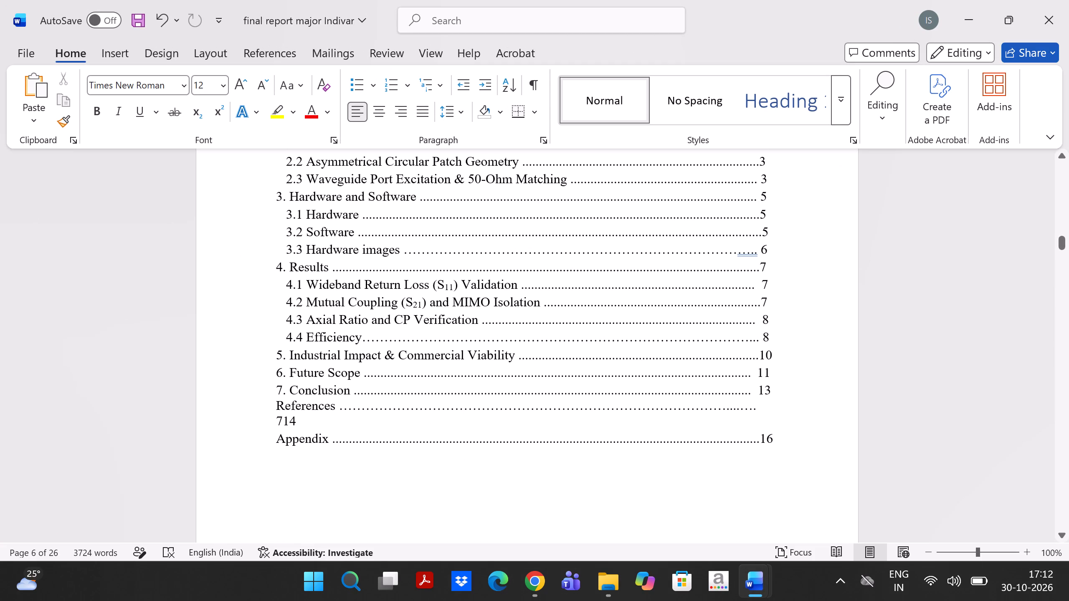
click(281, 422)
key(BackSpace)
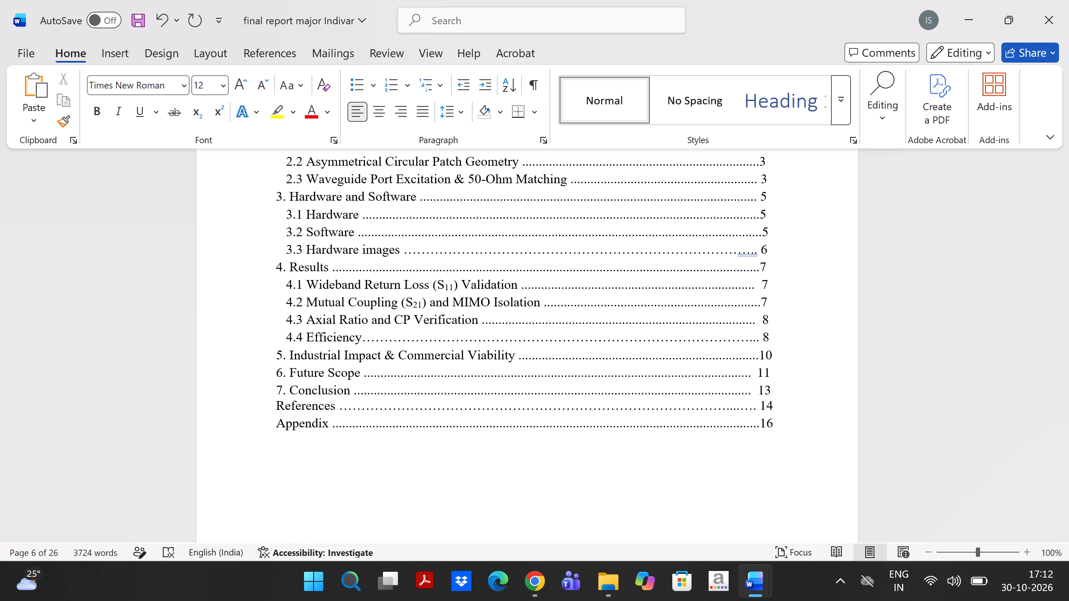
Replace the References entry's whole leader with a fresh run of dots that lines its page number up with the neighbouring entries.
key(BackSpace)
key(BackSpace)
key(BackSpace)
key(BackSpace)
key(BackSpace)
key(BackSpace)
key(BackSpace)
key(BackSpace)
key(BackSpace)
key(BackSpace)
key(BackSpace)
key(BackSpace)
key(BackSpace)
key(BackSpace)
key(BackSpace)
key(BackSpace)
key(BackSpace)
key(BackSpace)
key(BackSpace)
key(BackSpace)
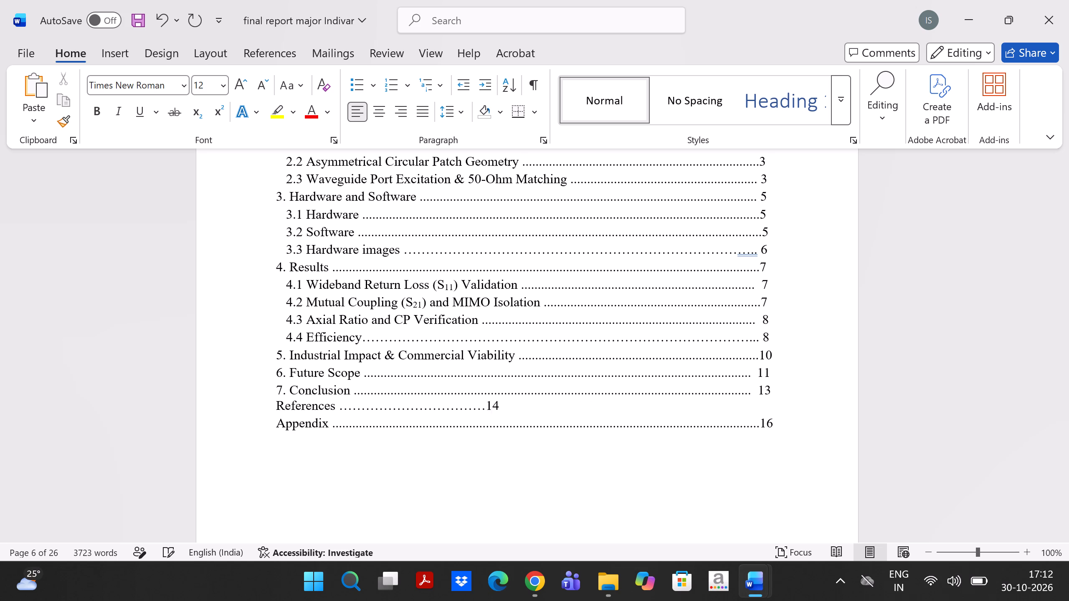
key(BackSpace)
key(BackSpace)
key(BackSpace)
key(BackSpace)
key(BackSpace)
key(BackSpace)
key(BackSpace)
text(.......)
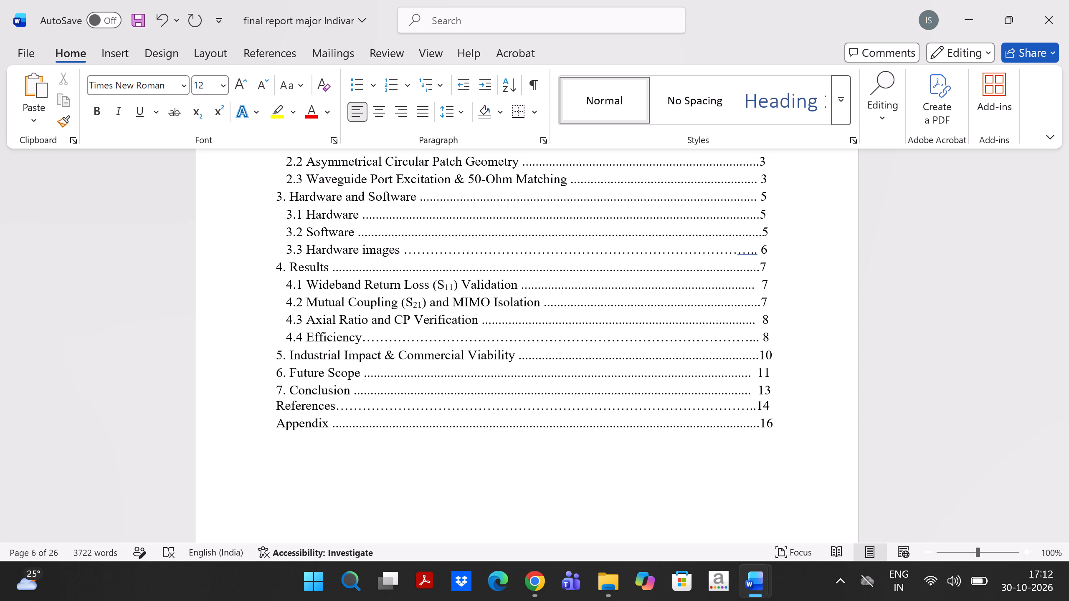
key(period)
key(BackSpace)
In contents entry 7. Conclusion, replace the two spaces before the page number with two leader dots.
key(Up)
key(BackSpace)
key(BackSpace)
text(..)
key(period)
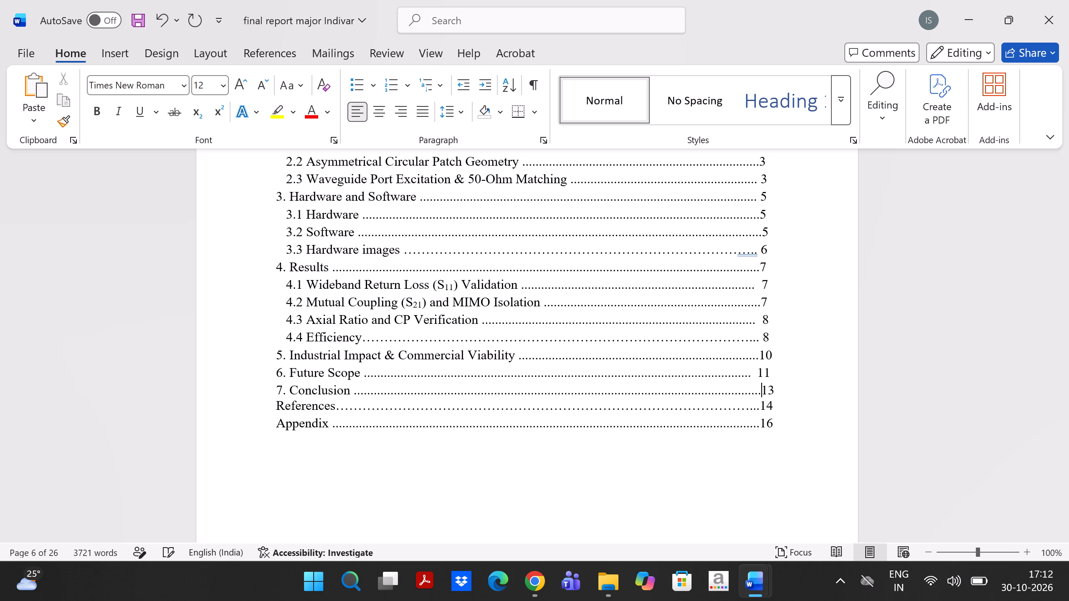
key(BackSpace)
In contents entry 6. Future Scope, replace the spaces before the page number with three leader dots.
scroll(281, 422, up, 1)
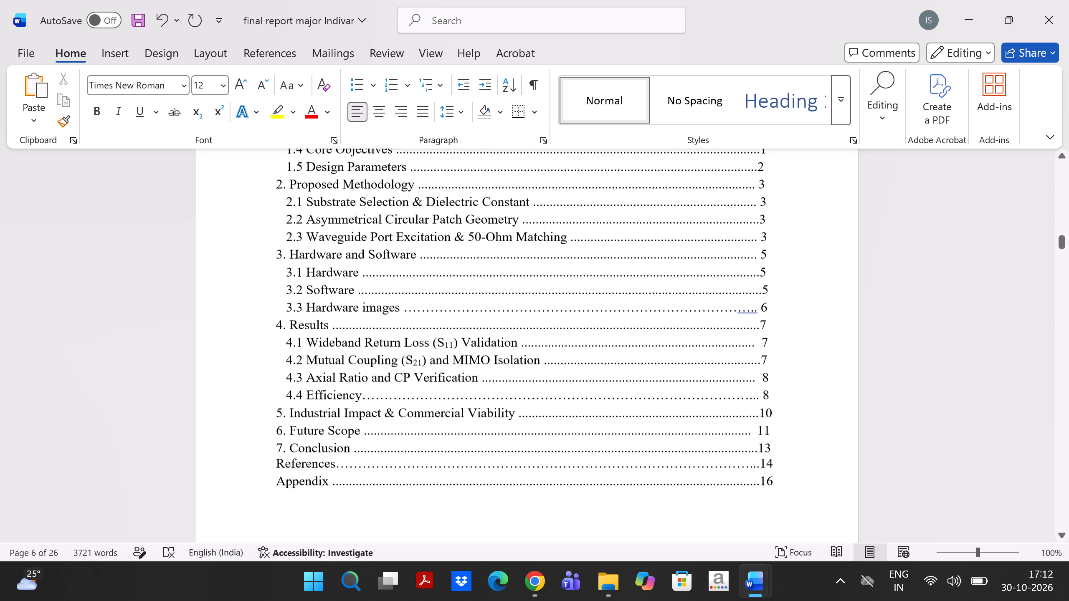
scroll(281, 422, up, 1)
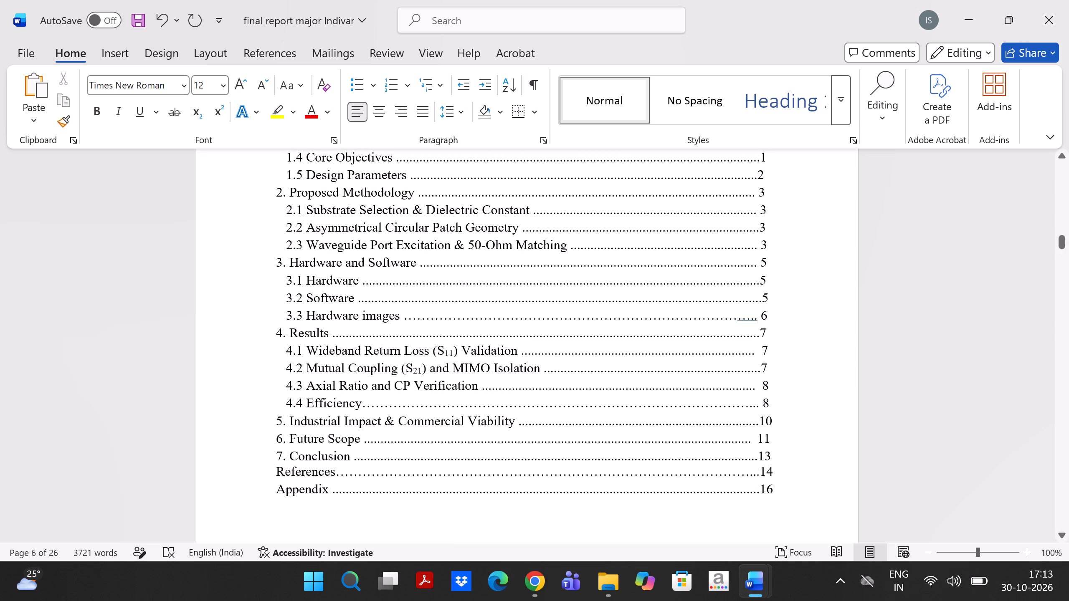
click(751, 441)
key(period)
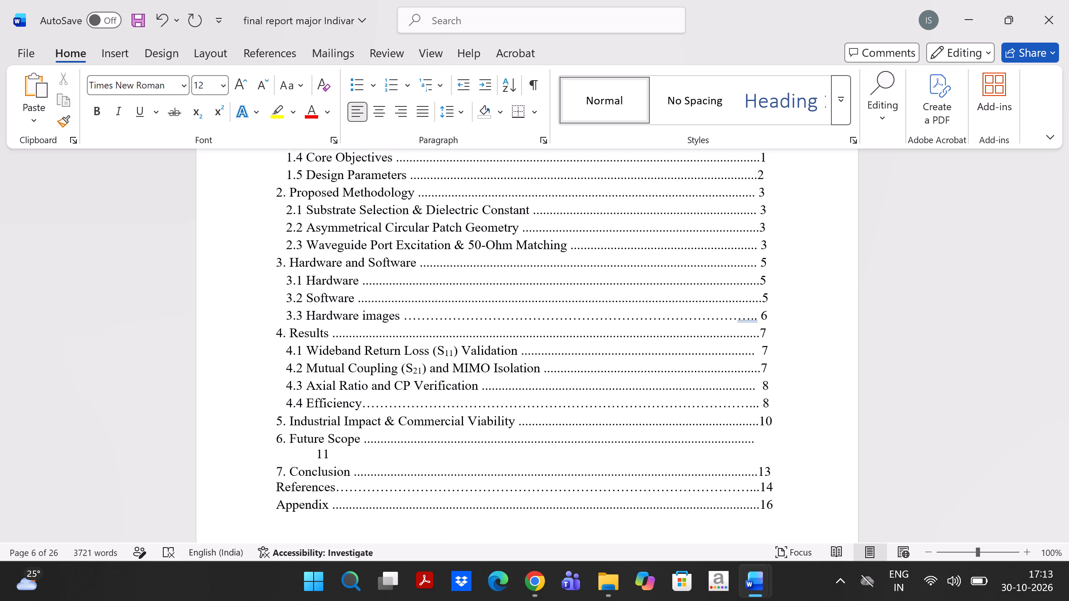
key(BackSpace)
key(Right)
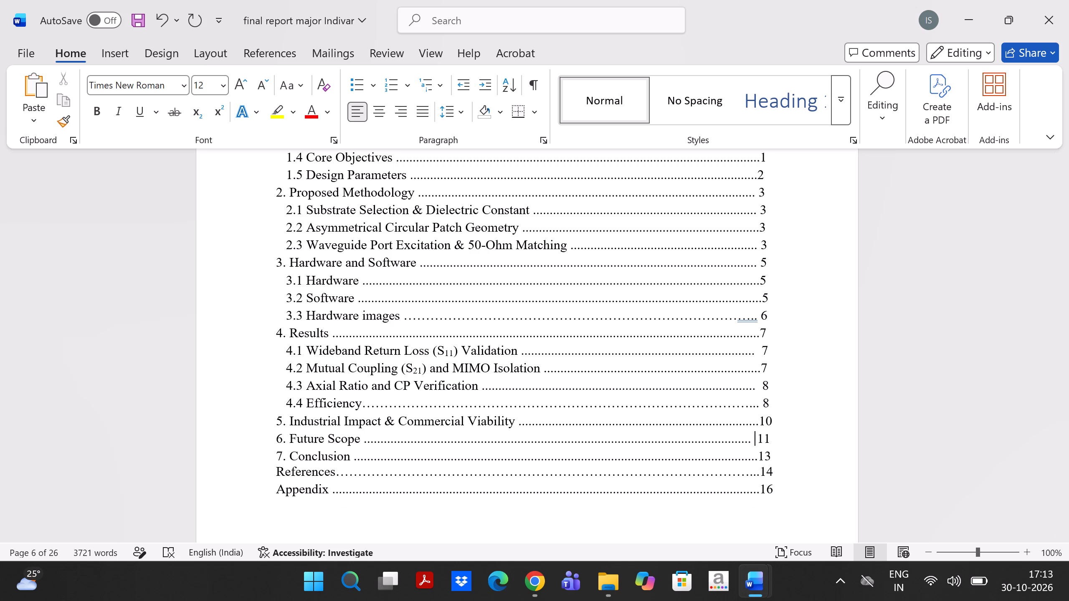
key(BackSpace)
text(..)
key(BackSpace)
key(Right)
key(BackSpace)
key(period)
key(period)
Print the Word report to a PDF saved on the Desktop as "Major project report".
scroll(765, 452, up, 1)
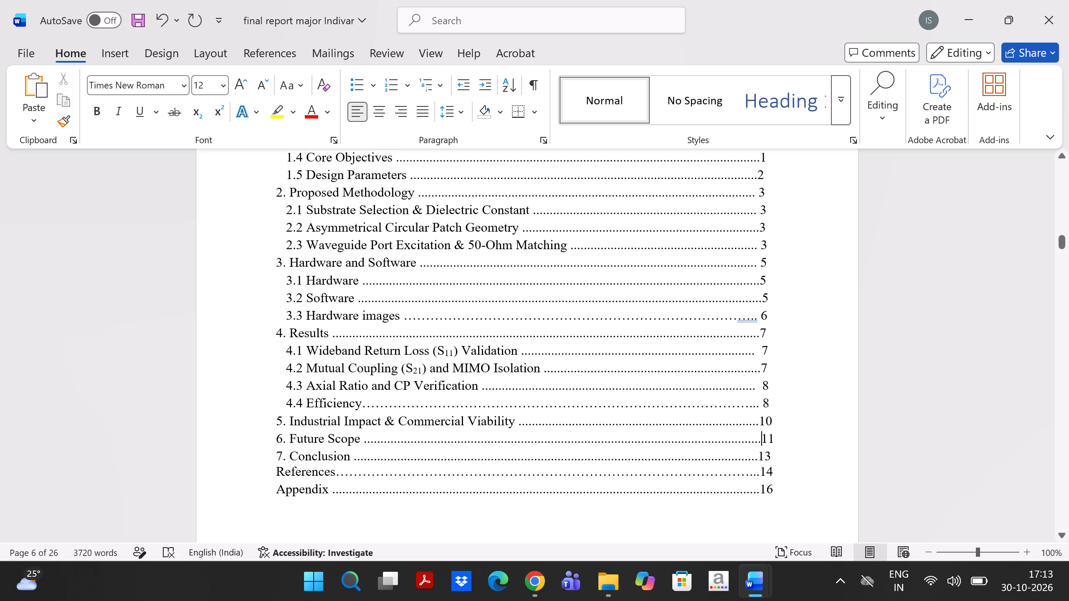
scroll(766, 465, up, 1)
click(25, 56)
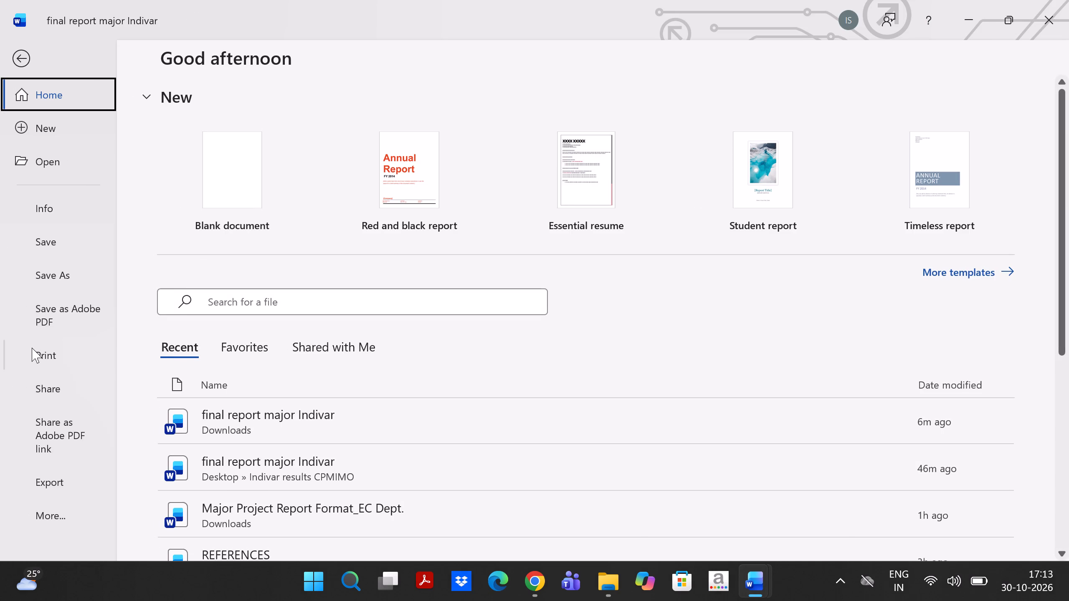
click(32, 348)
click(187, 150)
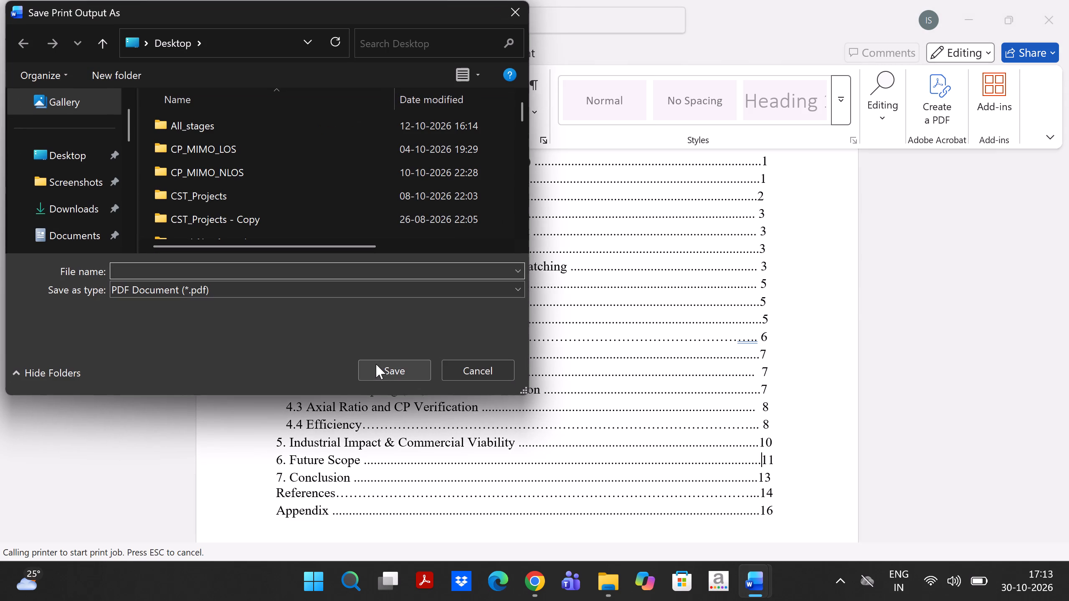
text(Major project report)
key(shift+Return)
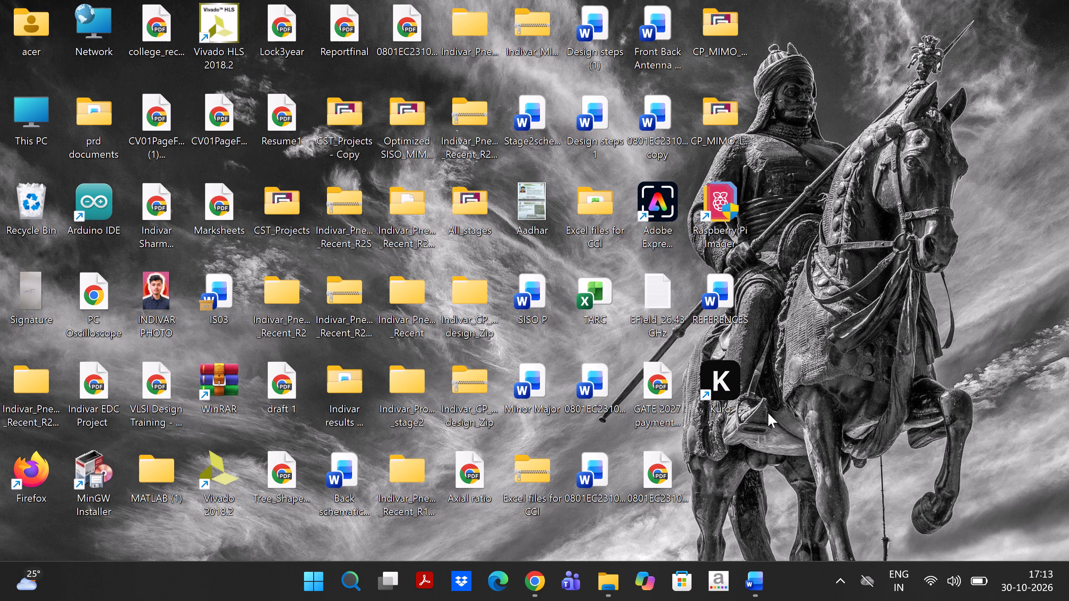
Refresh the desktop.
right_click(862, 417)
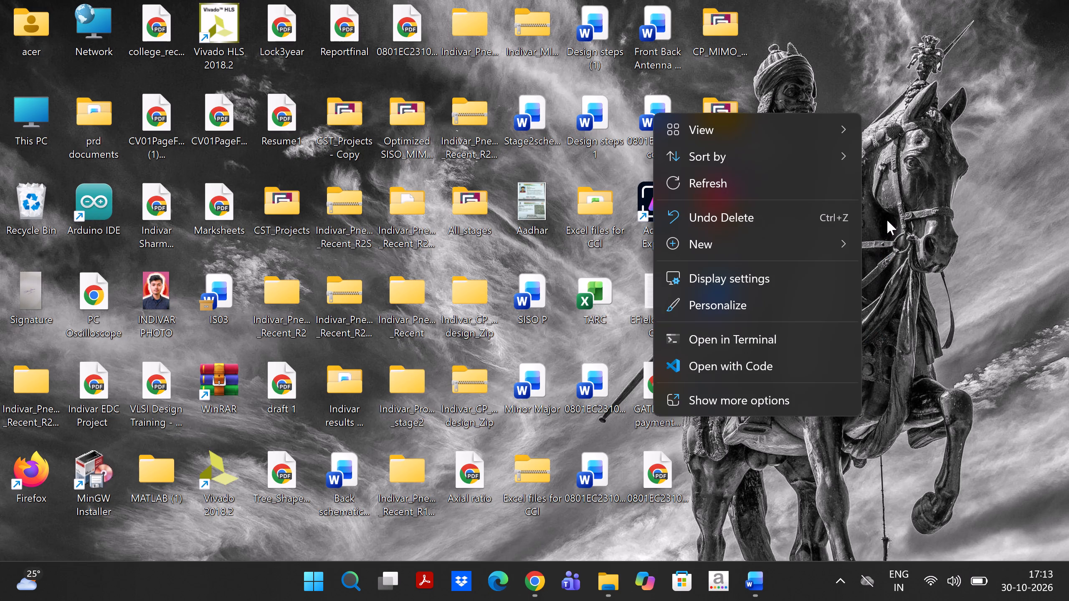
click(807, 180)
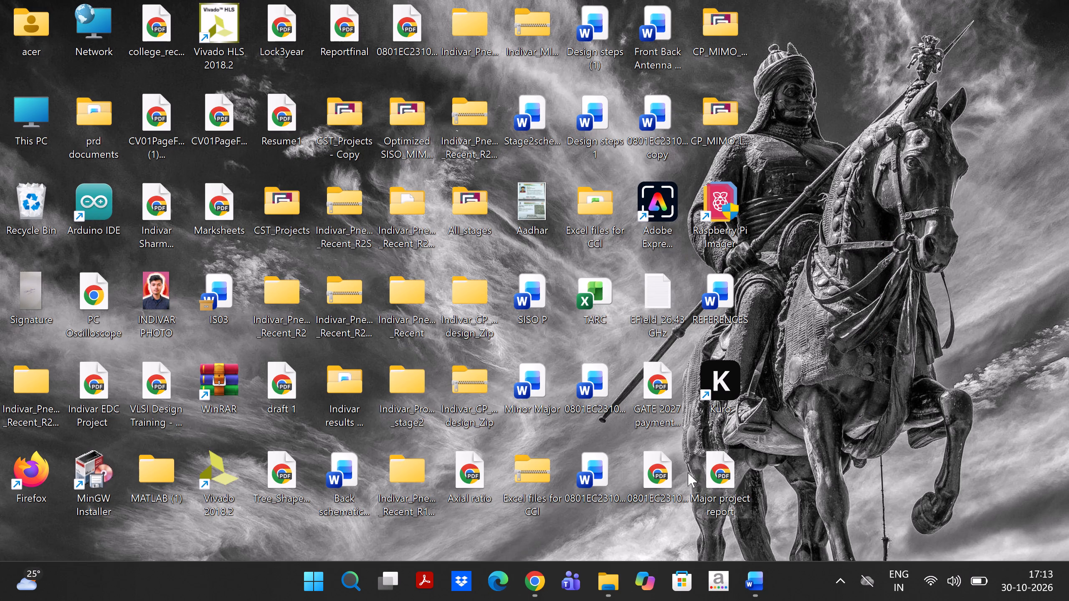
Open the exported "Major project report" PDF from the desktop and review its front pages from the title page through the abstract.
double_click(733, 480)
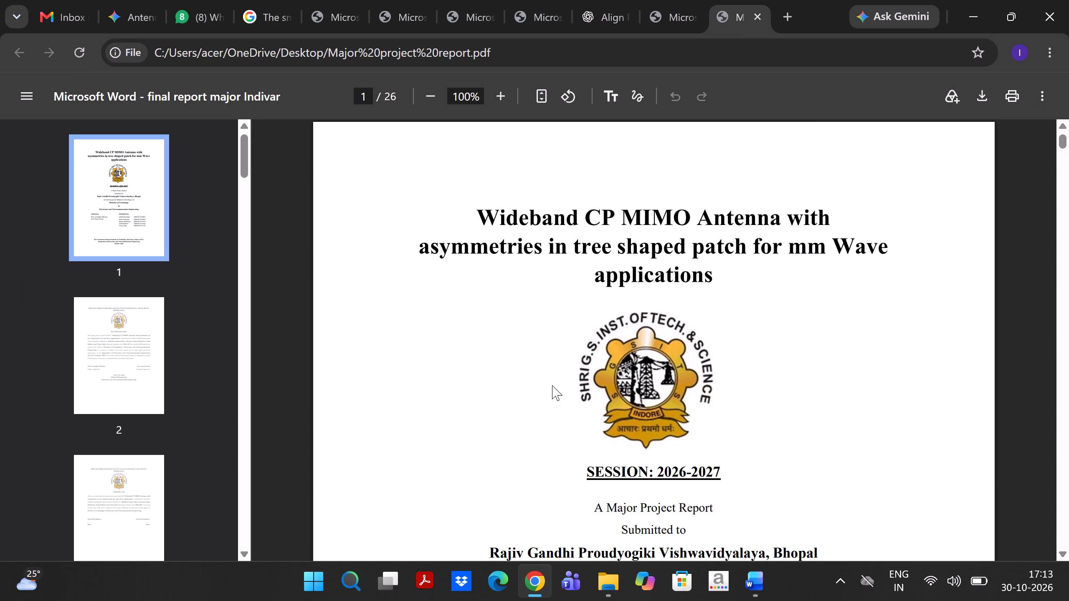
scroll(552, 385, down, 6)
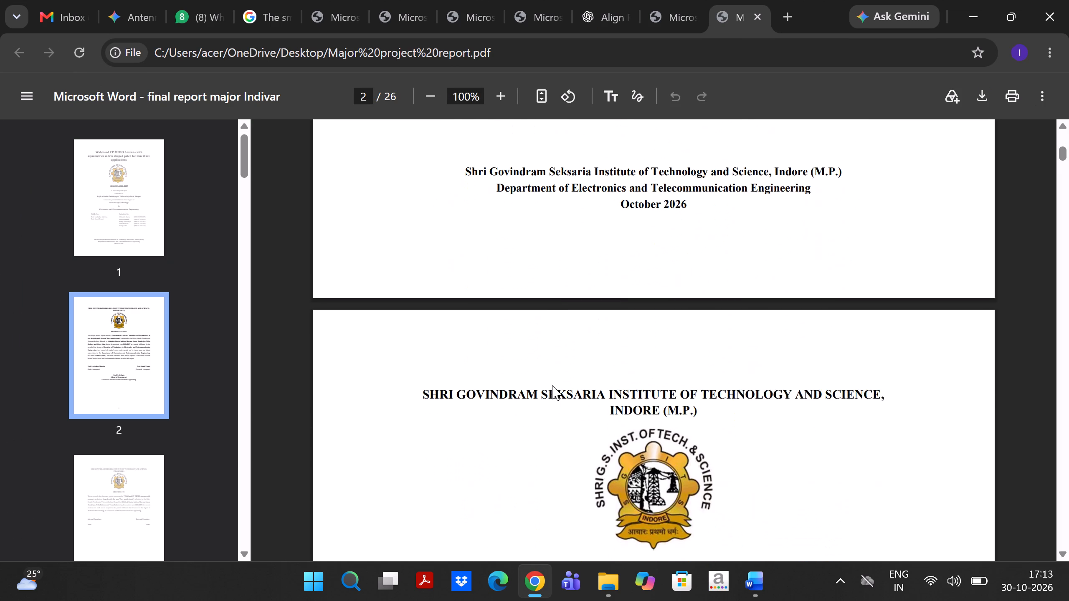
scroll(552, 385, down, 6)
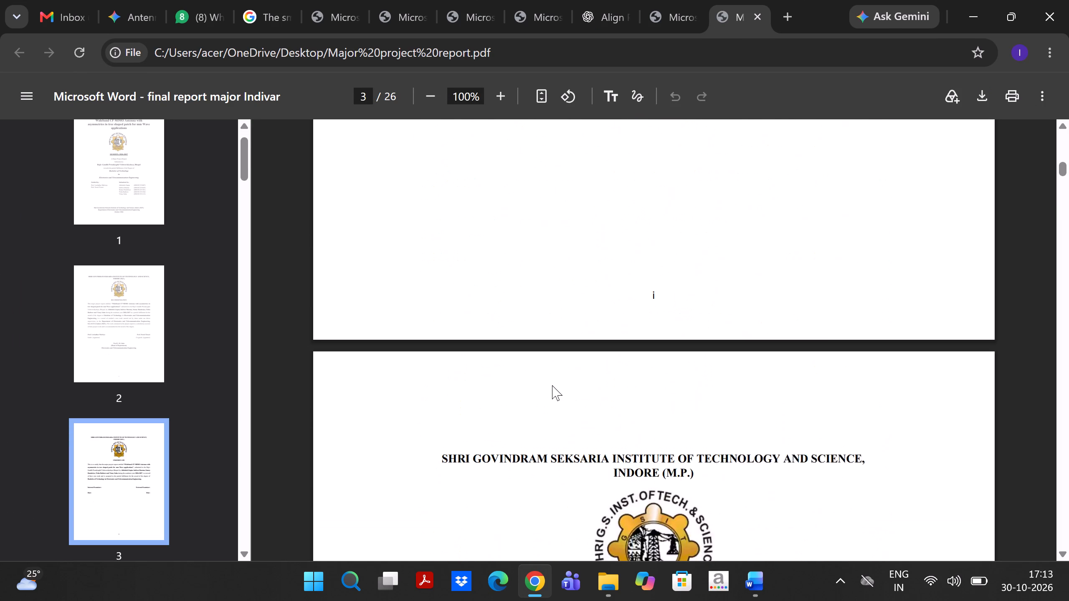
scroll(552, 385, down, 6)
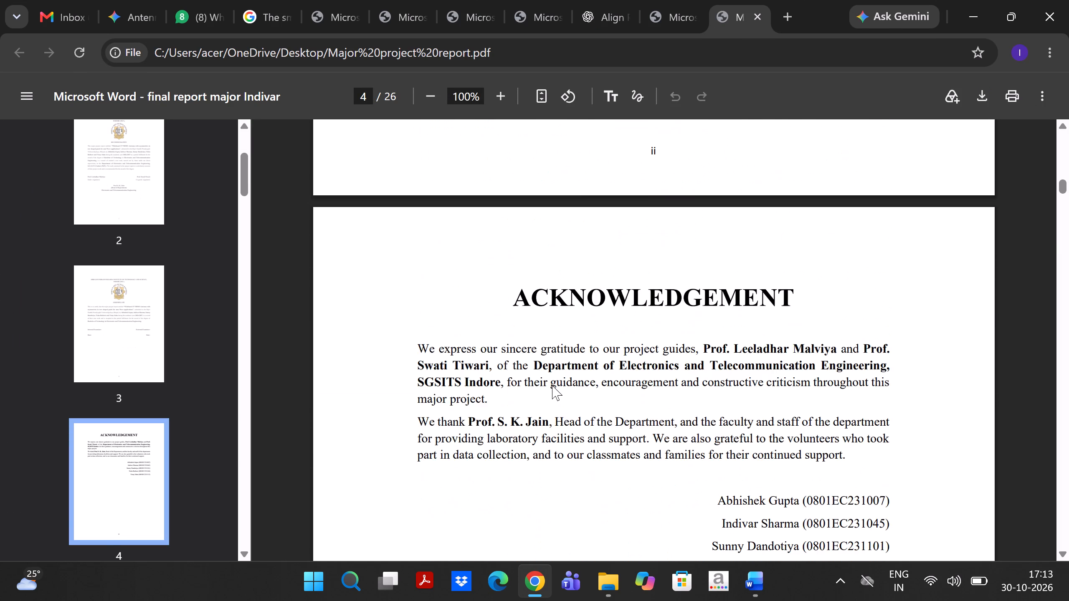
scroll(552, 385, down, 4)
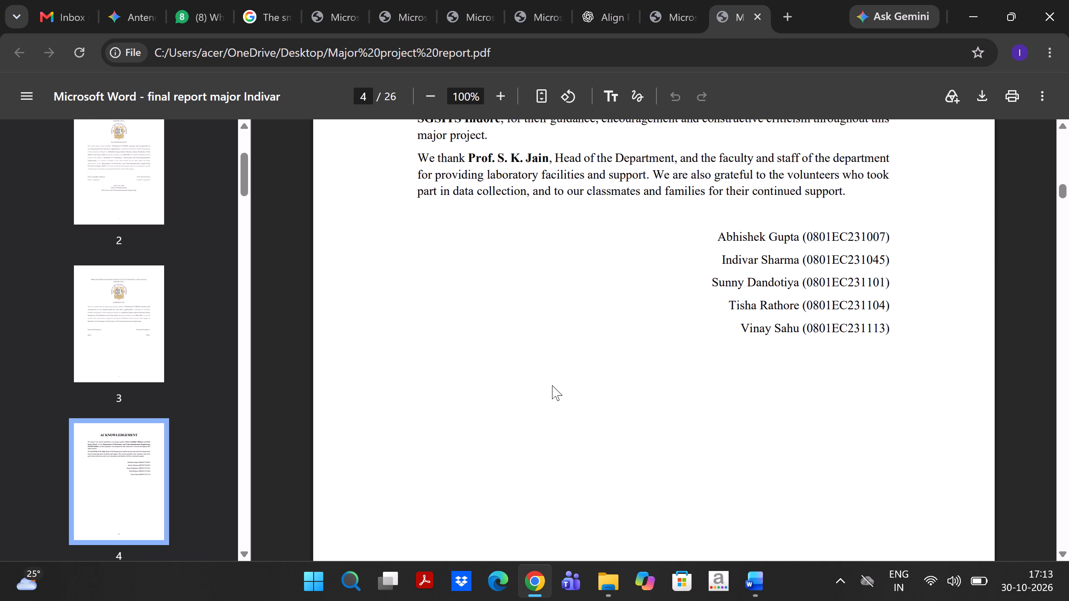
scroll(552, 385, down, 2)
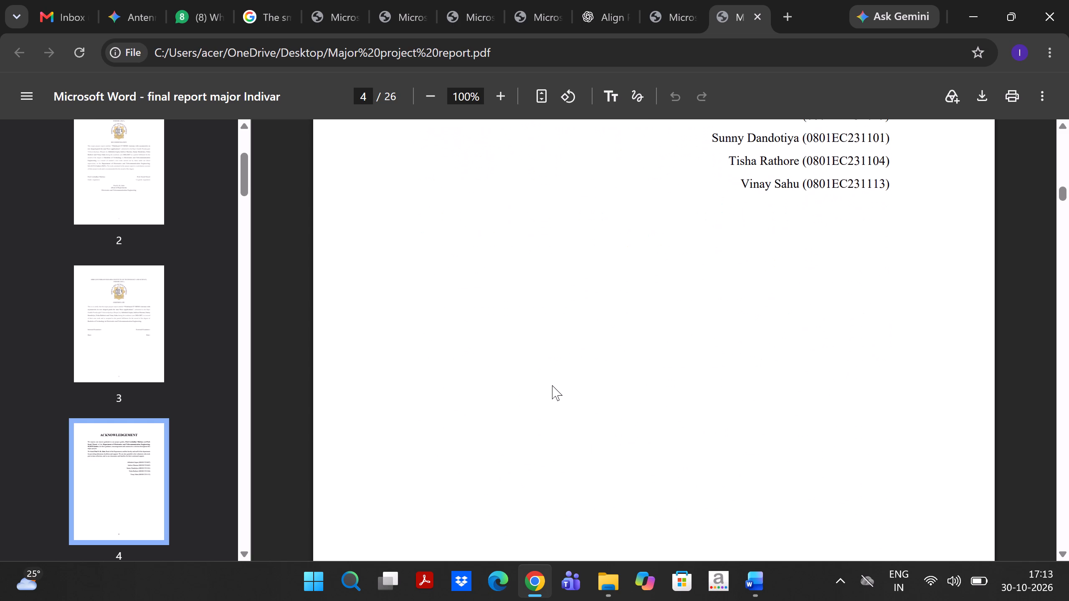
scroll(552, 385, down, 5)
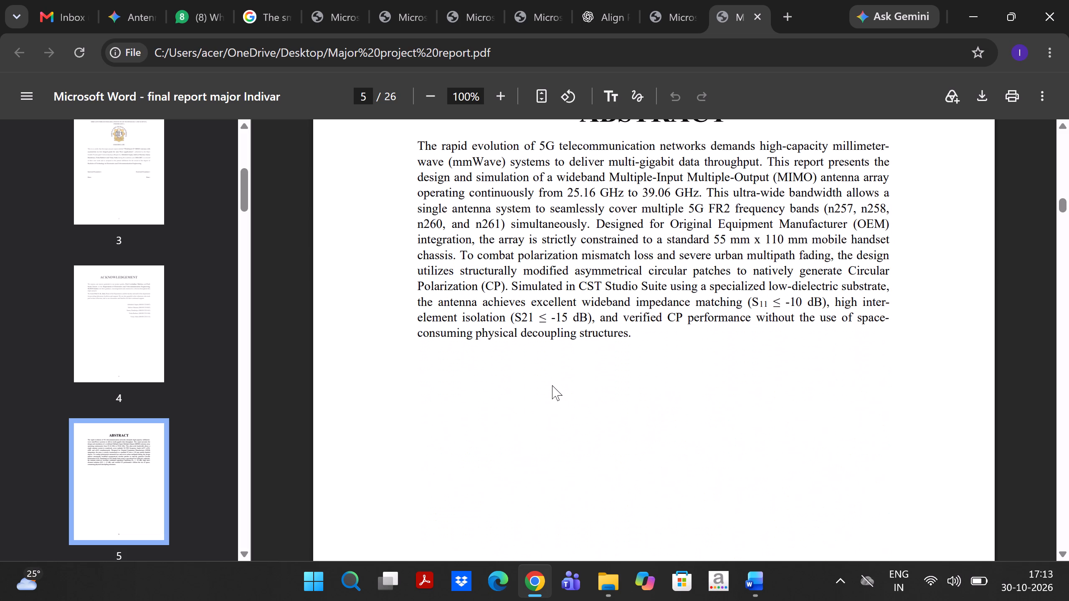
scroll(552, 385, down, 2)
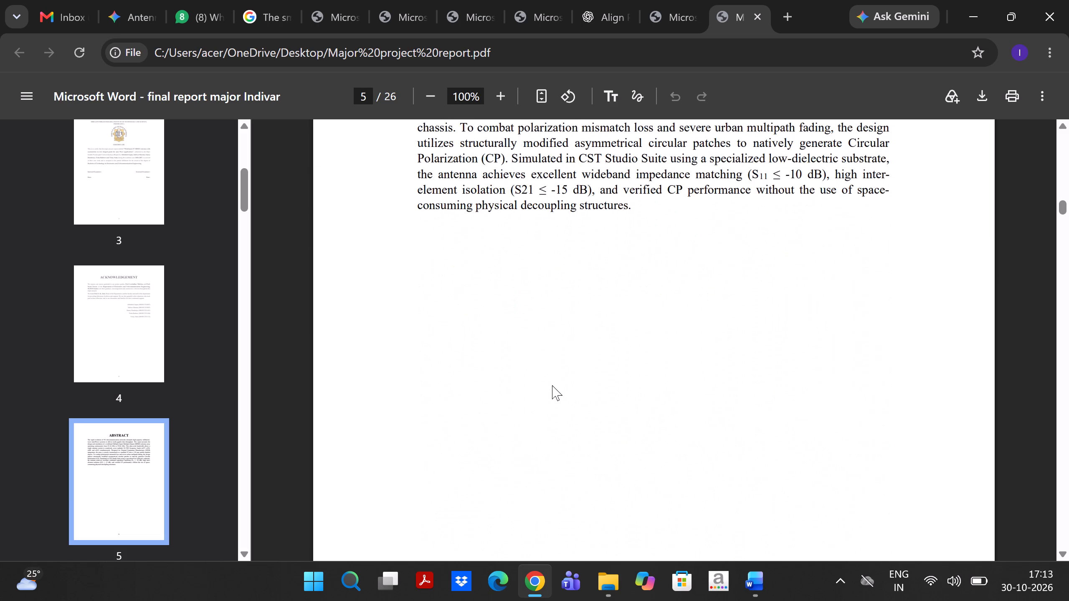
Check the alignment and page numbers of the CONTENTS entries in the PDF, plus the lists of figures and abbreviations.
scroll(552, 385, down, 4)
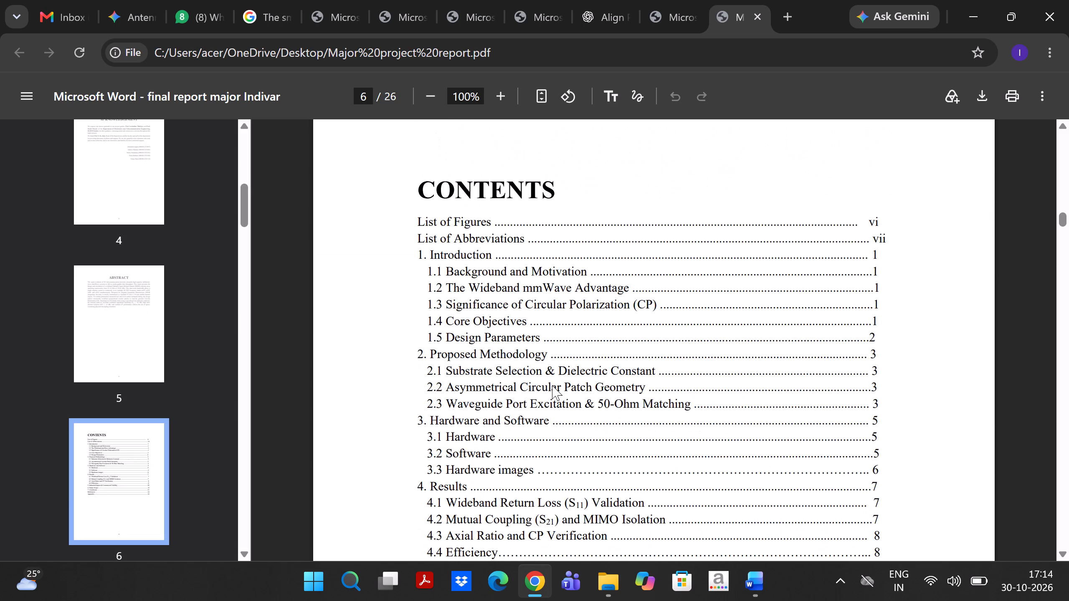
scroll(552, 385, down, 3)
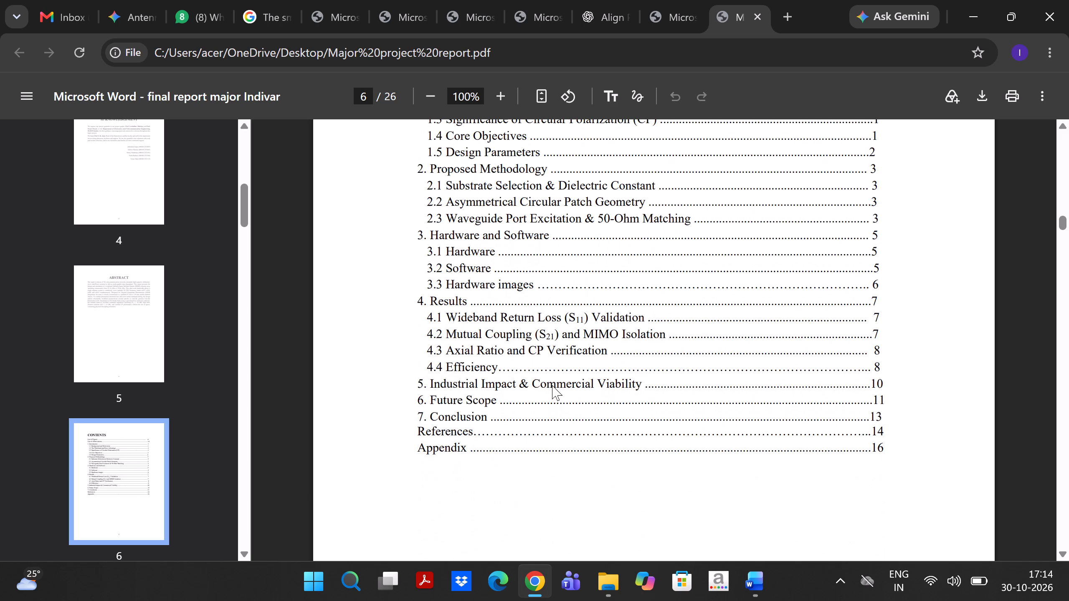
scroll(552, 385, down, 1)
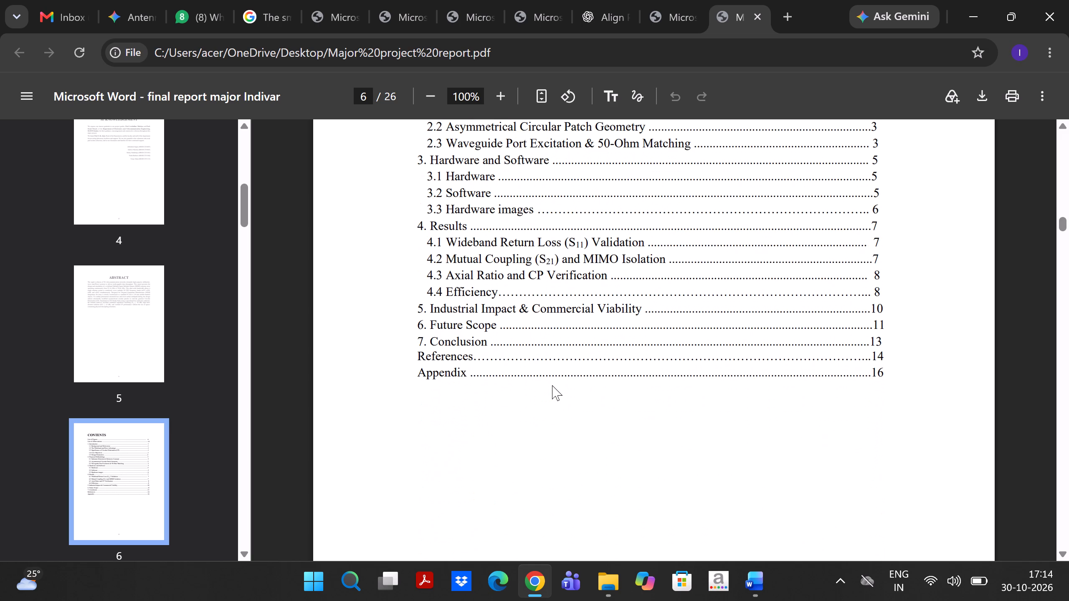
scroll(552, 385, down, 2)
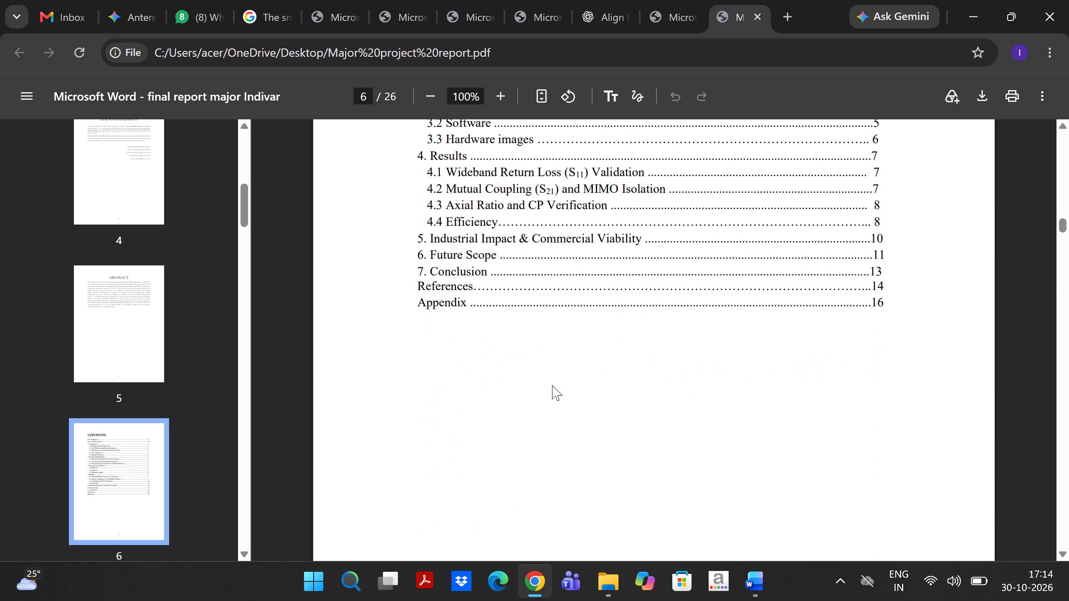
scroll(552, 385, down, 7)
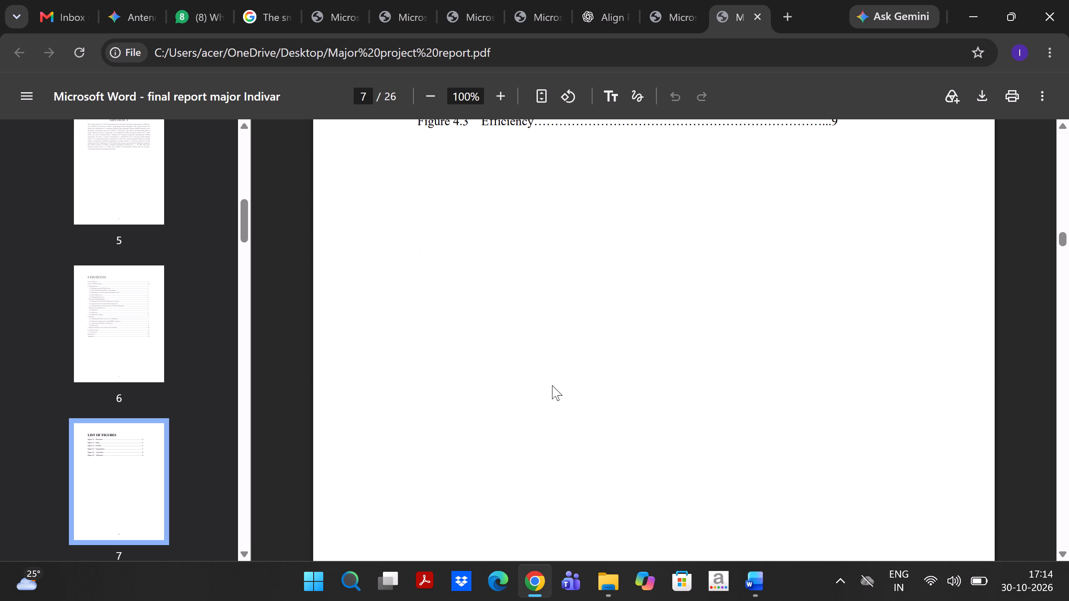
scroll(552, 385, down, 4)
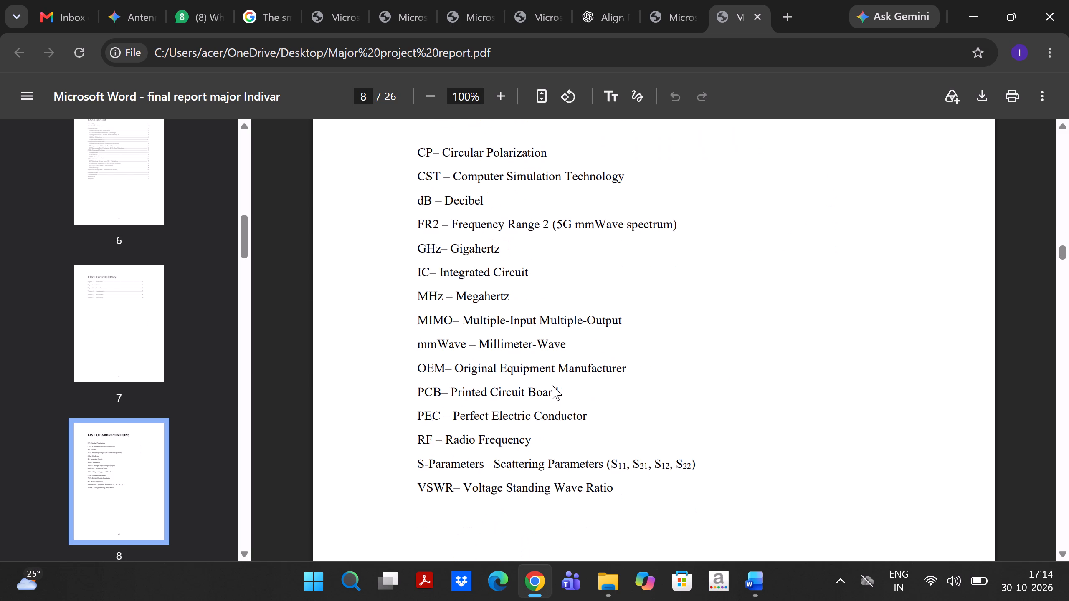
Review Chapters 1 to 5 of the PDF, checking section headings, figure captions and the page numbers at the foot of each page.
scroll(552, 385, down, 6)
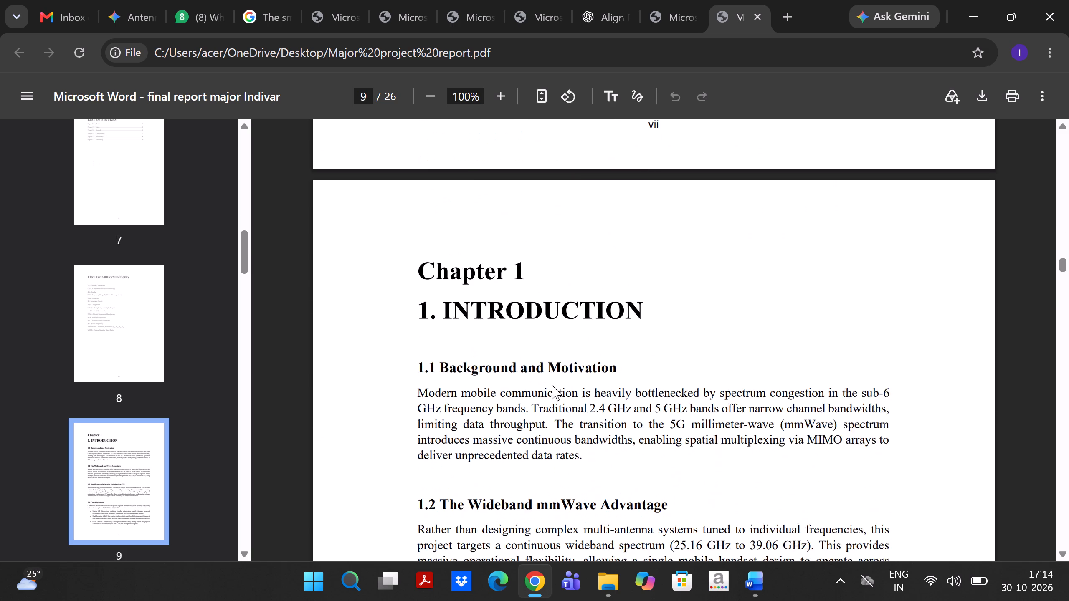
scroll(552, 385, down, 5)
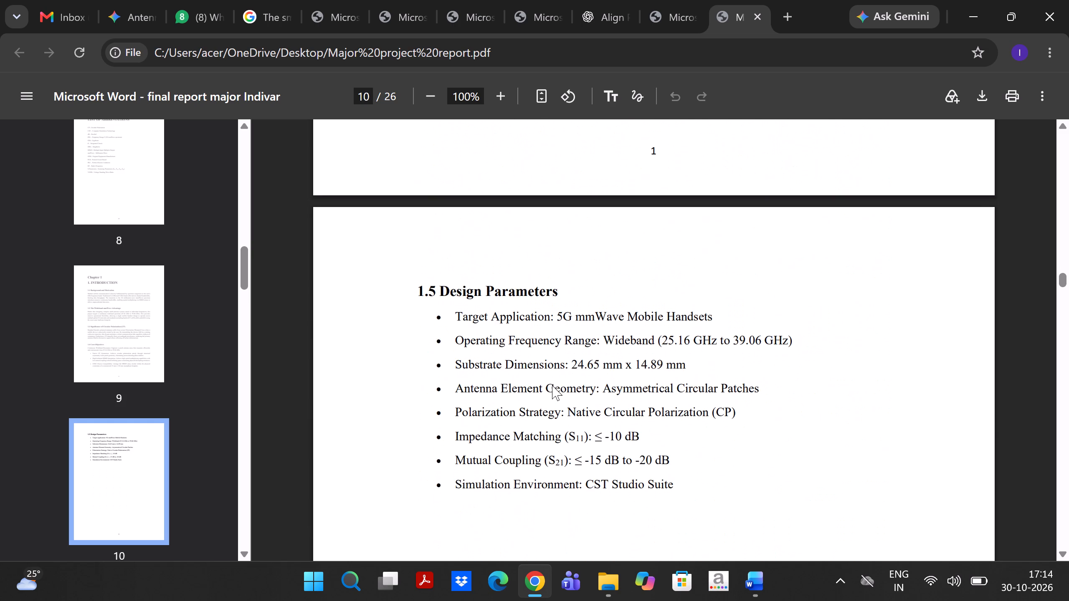
scroll(552, 385, down, 2)
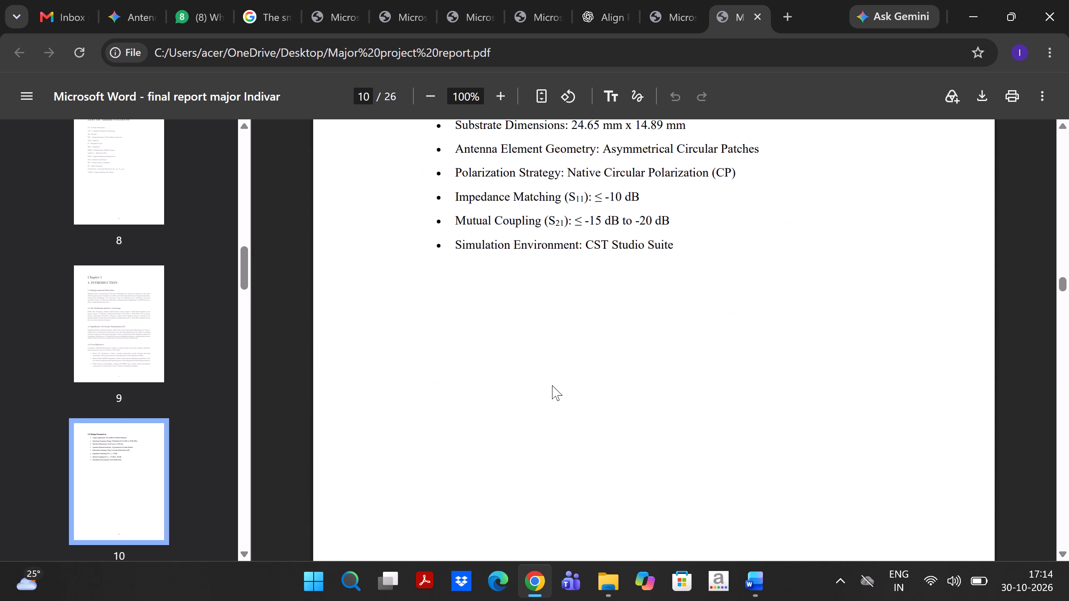
scroll(552, 385, up, 5)
scroll(552, 385, down, 2)
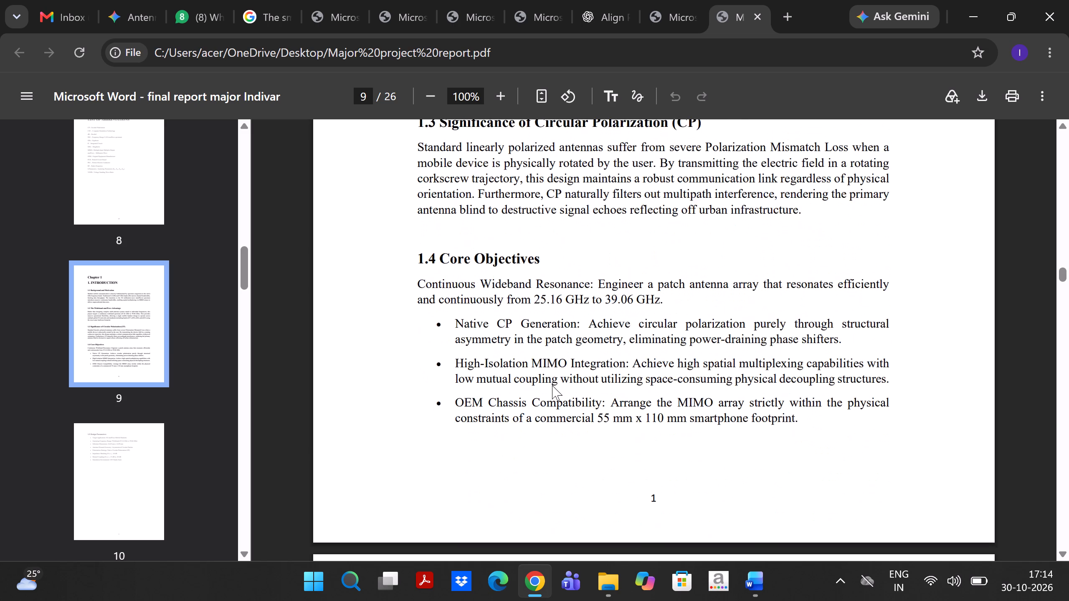
scroll(552, 385, down, 8)
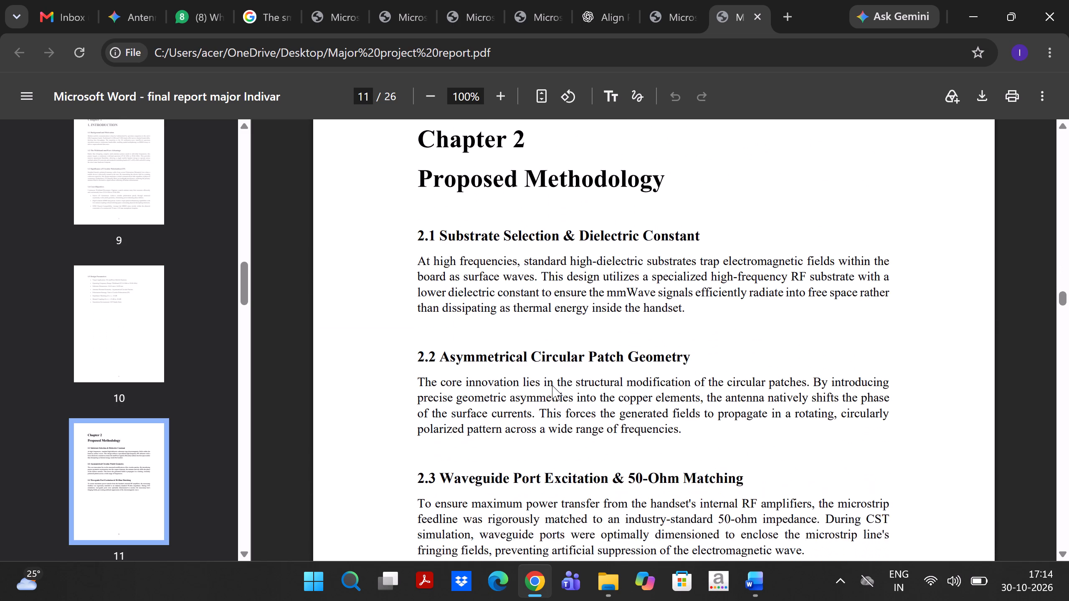
scroll(552, 385, down, 8)
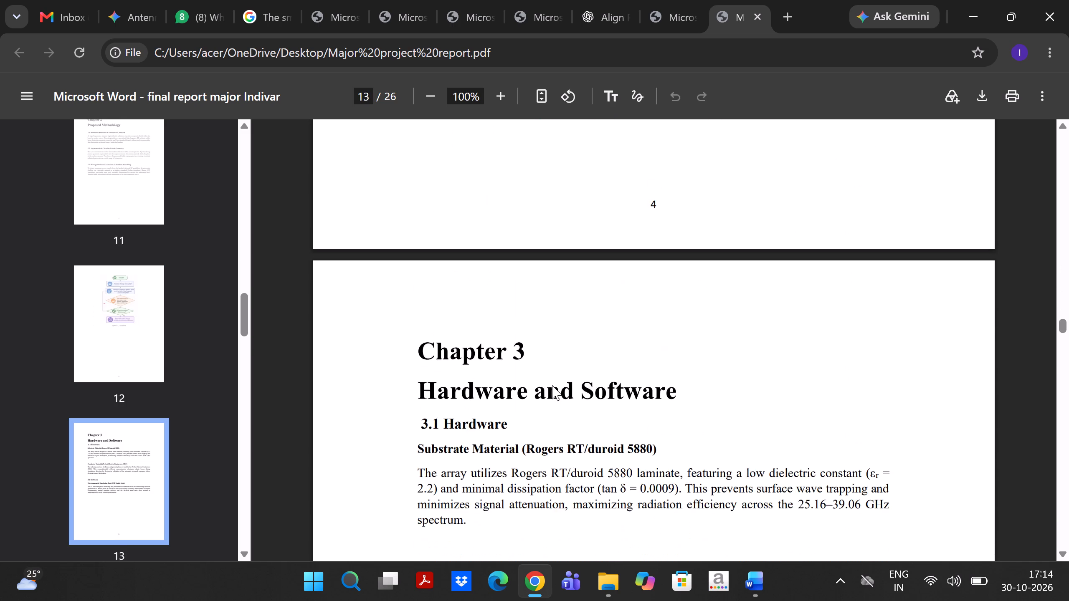
scroll(552, 385, down, 4)
scroll(552, 385, up, 3)
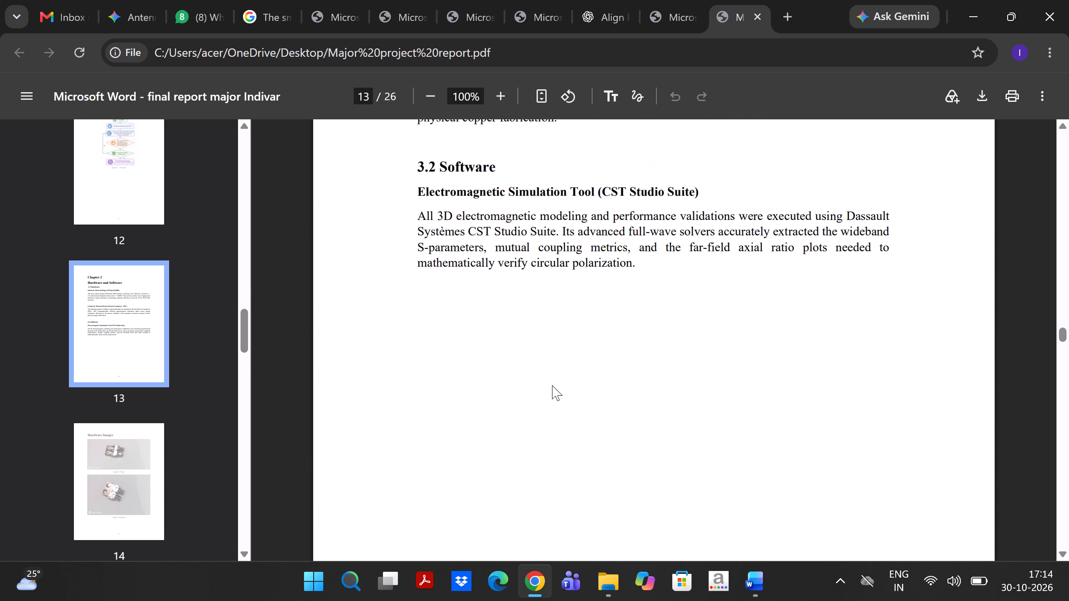
scroll(552, 385, up, 2)
scroll(552, 385, down, 11)
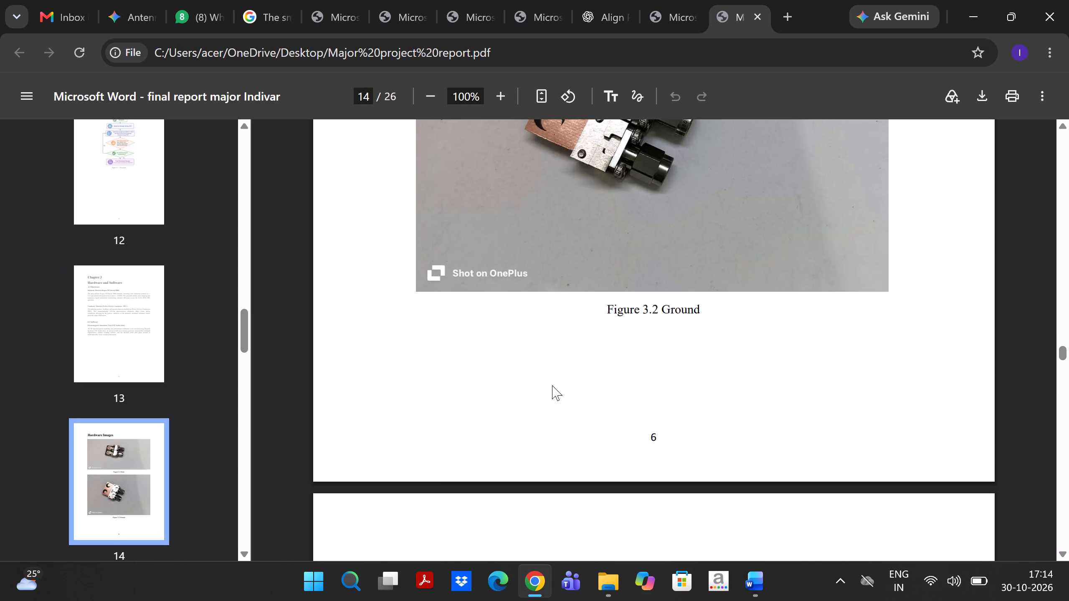
scroll(552, 385, down, 6)
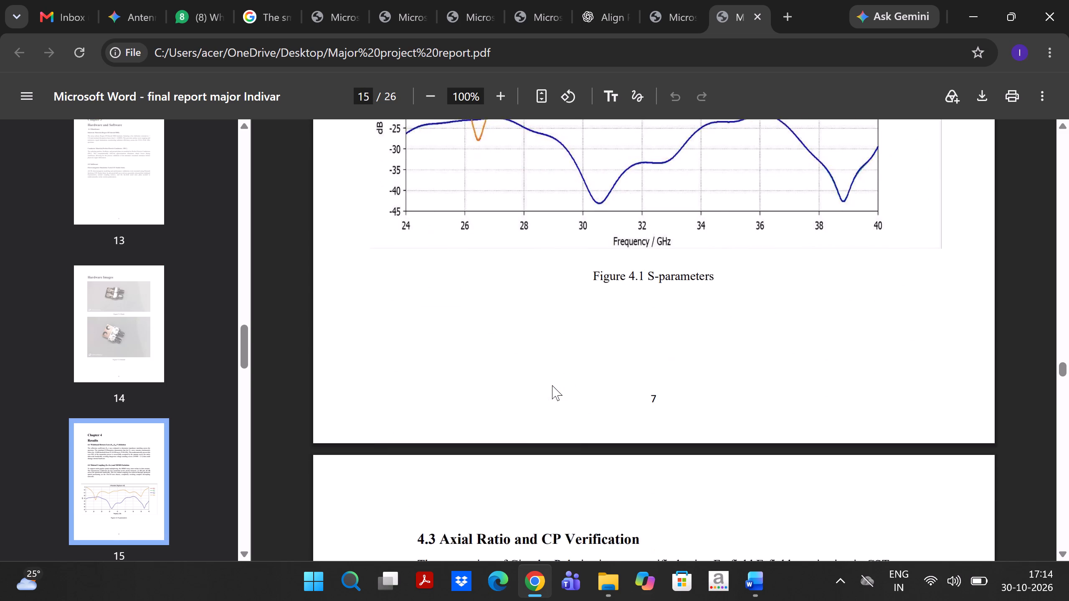
scroll(552, 385, down, 6)
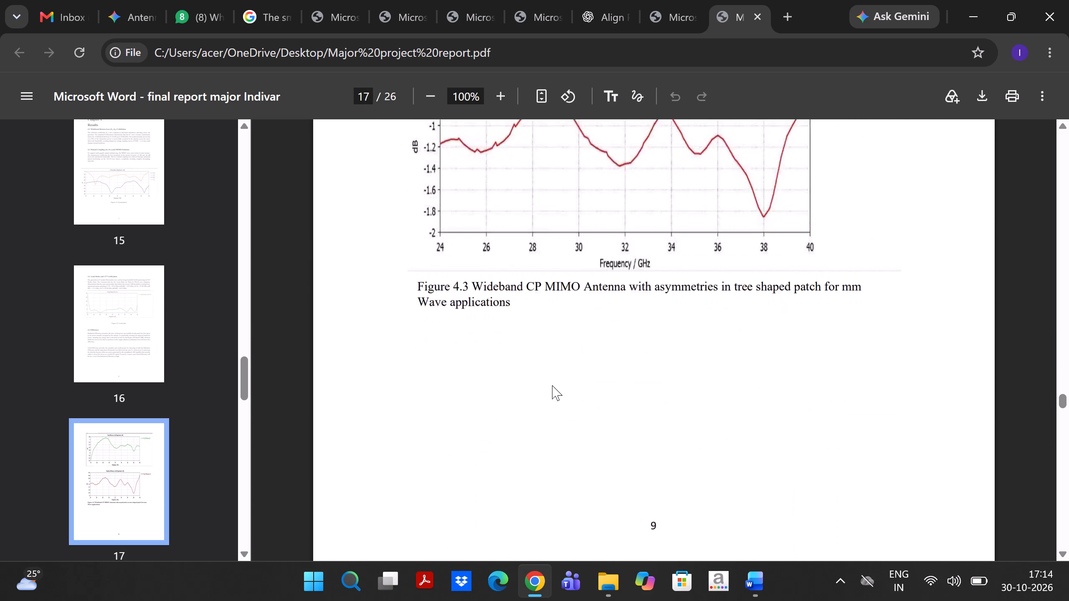
scroll(552, 385, down, 1)
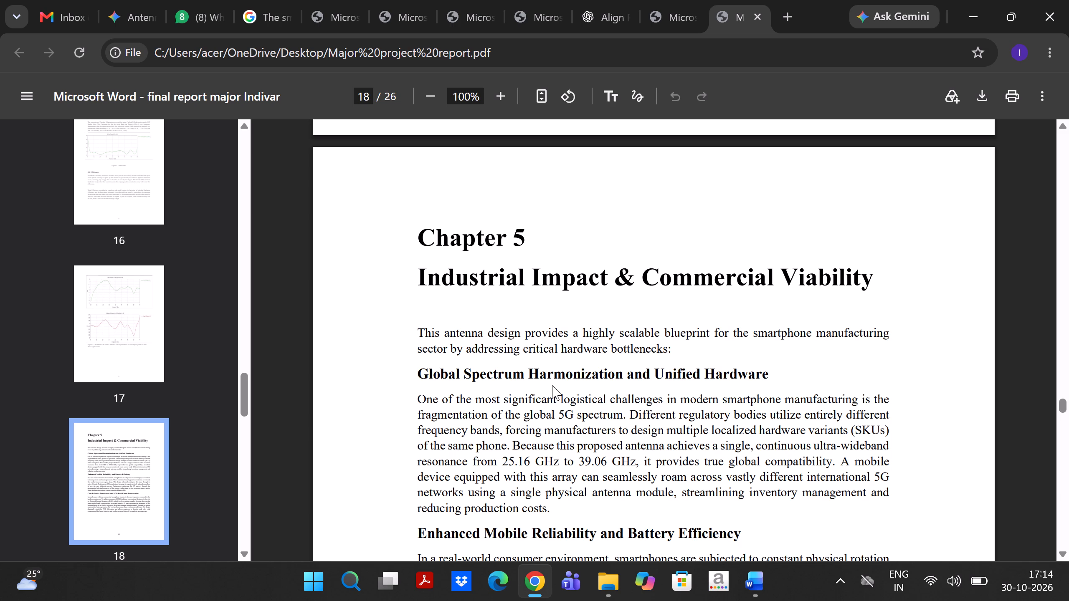
Return to the PDF's title page and recheck the front matter through the abstract, including its Roman page numbers.
scroll(552, 385, up, 19)
scroll(552, 385, up, 17)
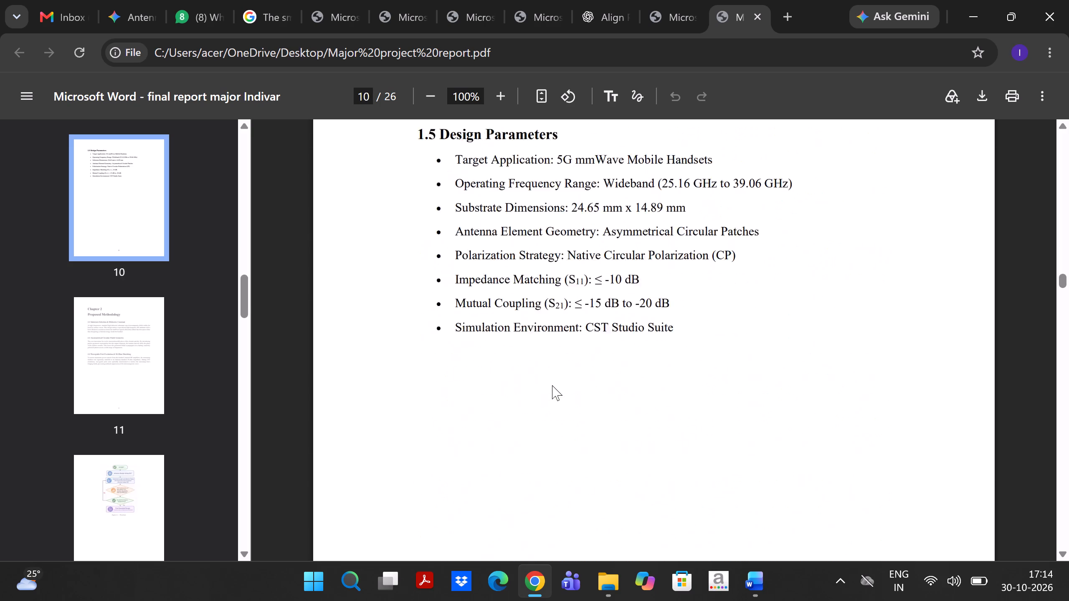
scroll(552, 385, up, 14)
scroll(552, 385, up, 18)
scroll(552, 385, down, 2)
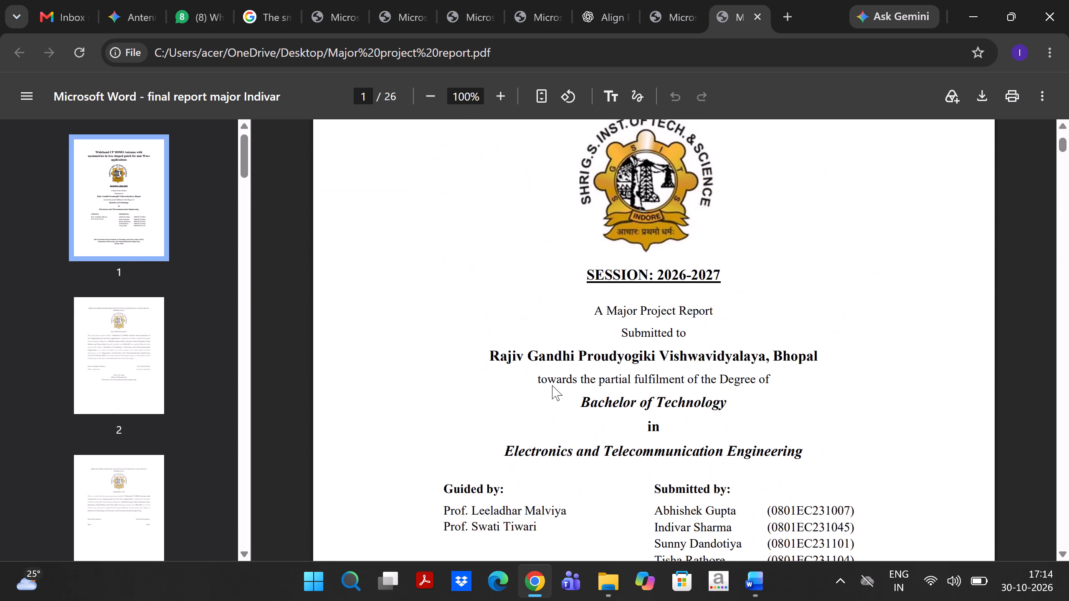
scroll(552, 385, down, 7)
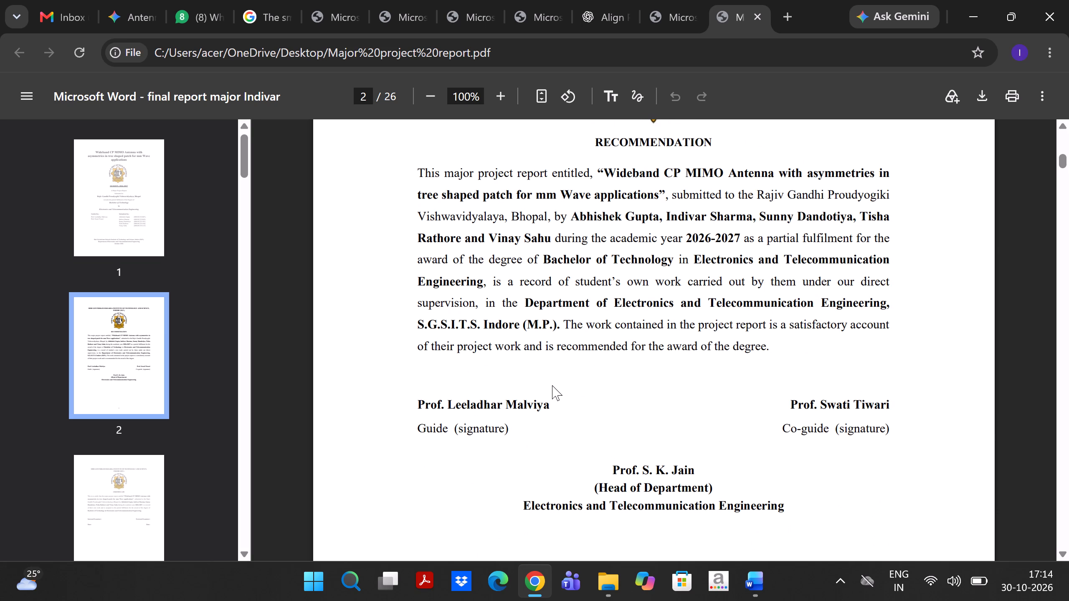
scroll(552, 385, down, 3)
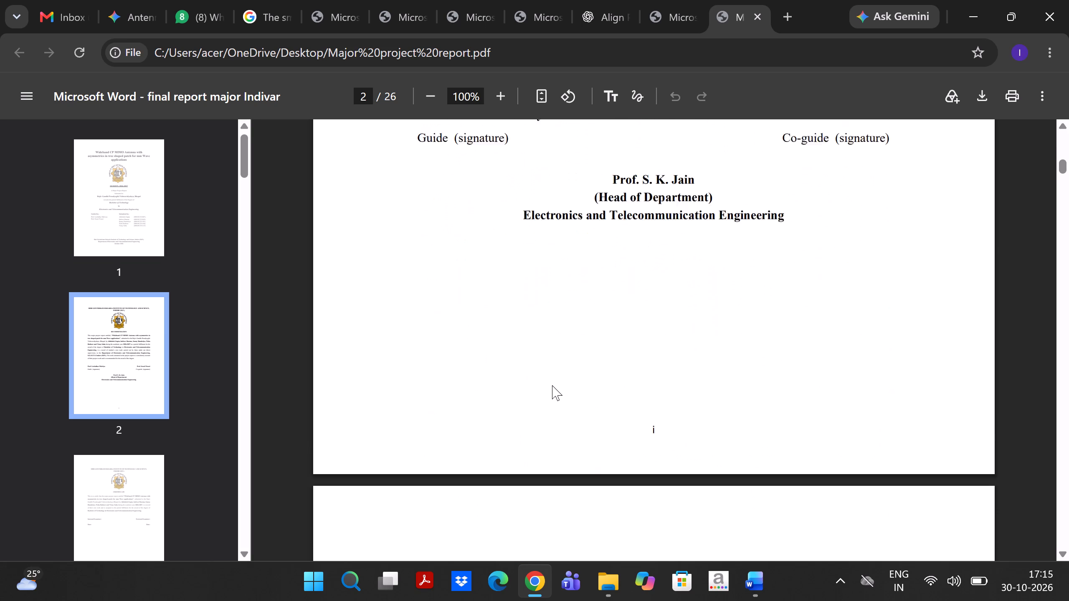
scroll(552, 385, down, 6)
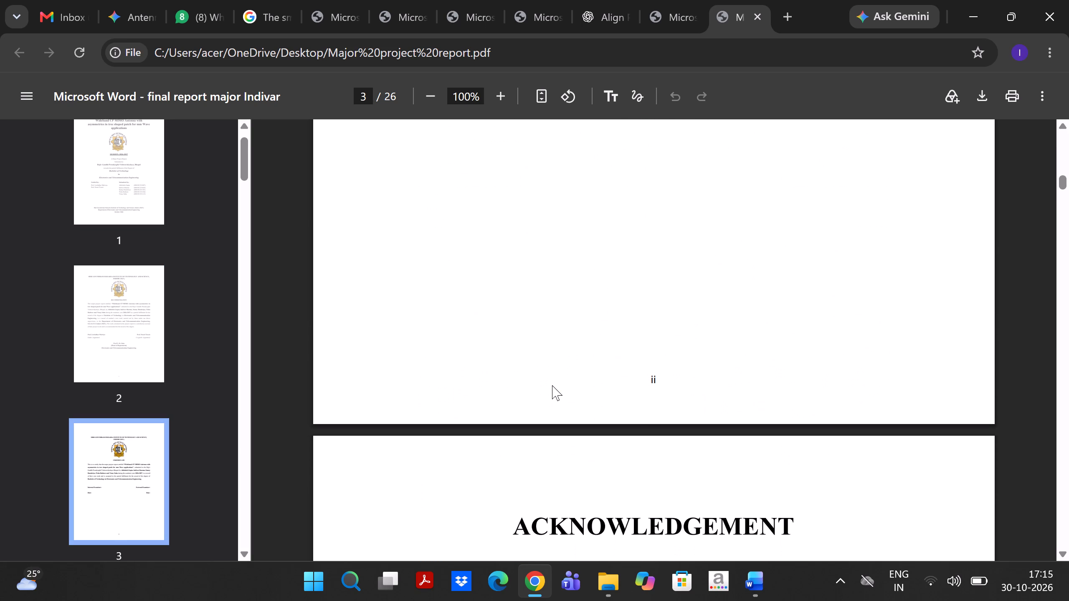
scroll(552, 385, down, 2)
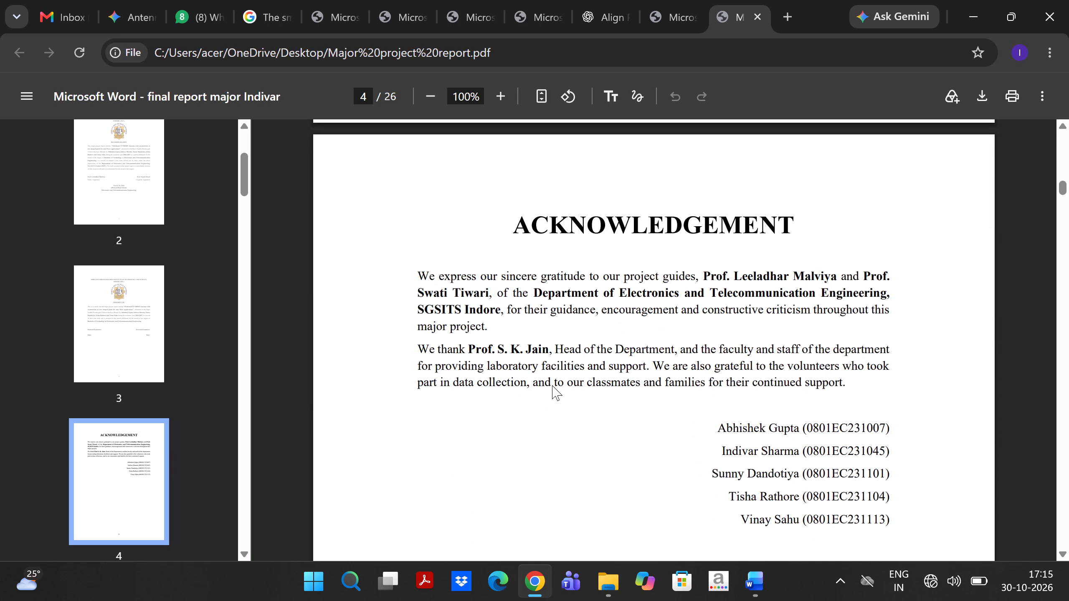
scroll(552, 385, down, 6)
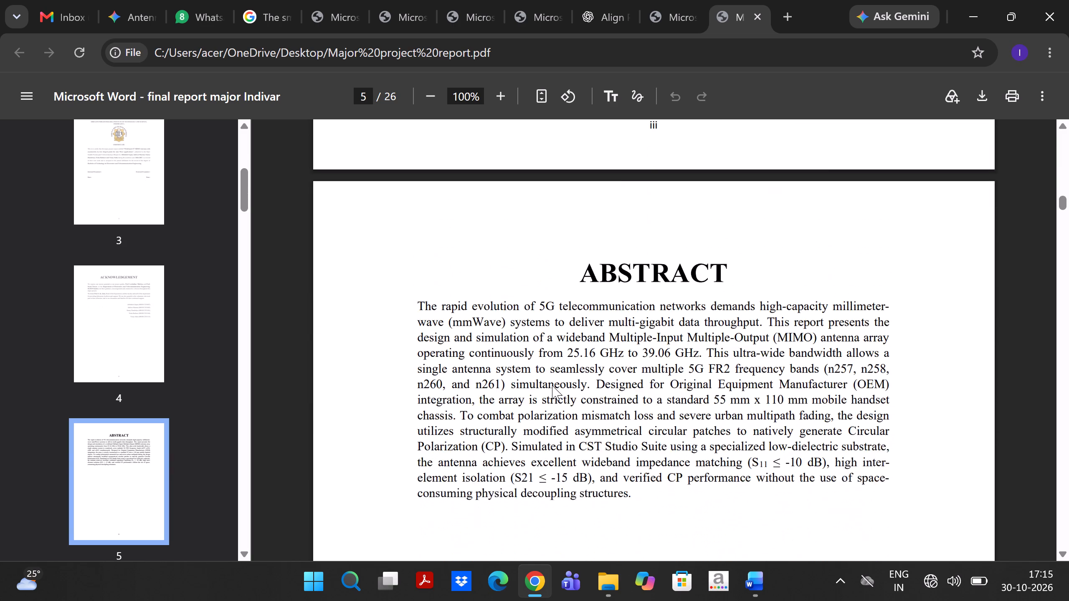
scroll(552, 385, down, 2)
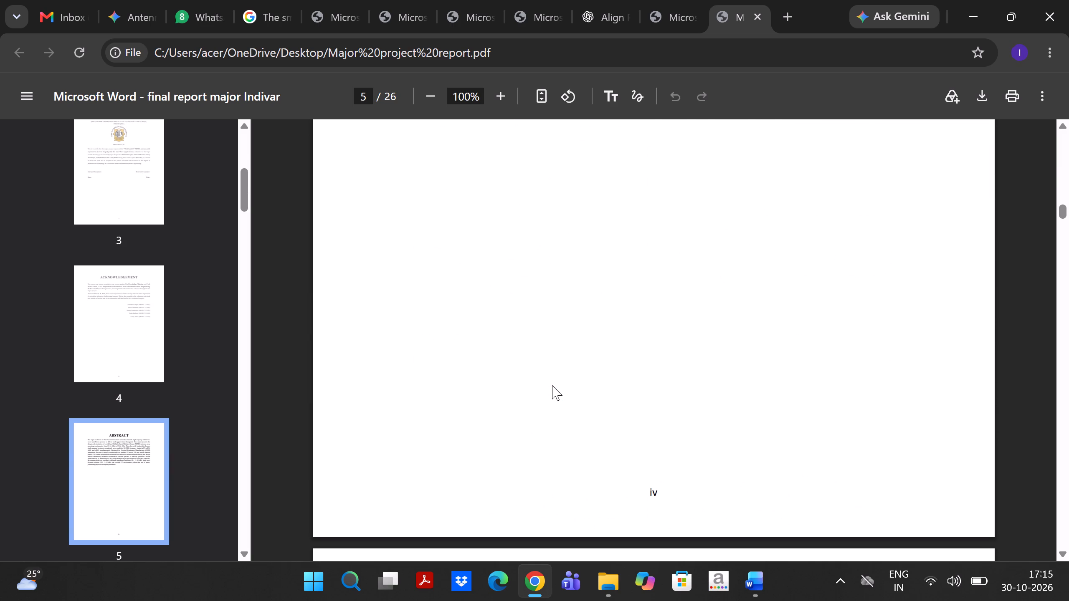
Recheck the CONTENTS page, LIST OF FIGURES and LIST OF ABBREVIATIONS in the PDF, including their Roman page numbers.
scroll(552, 385, down, 4)
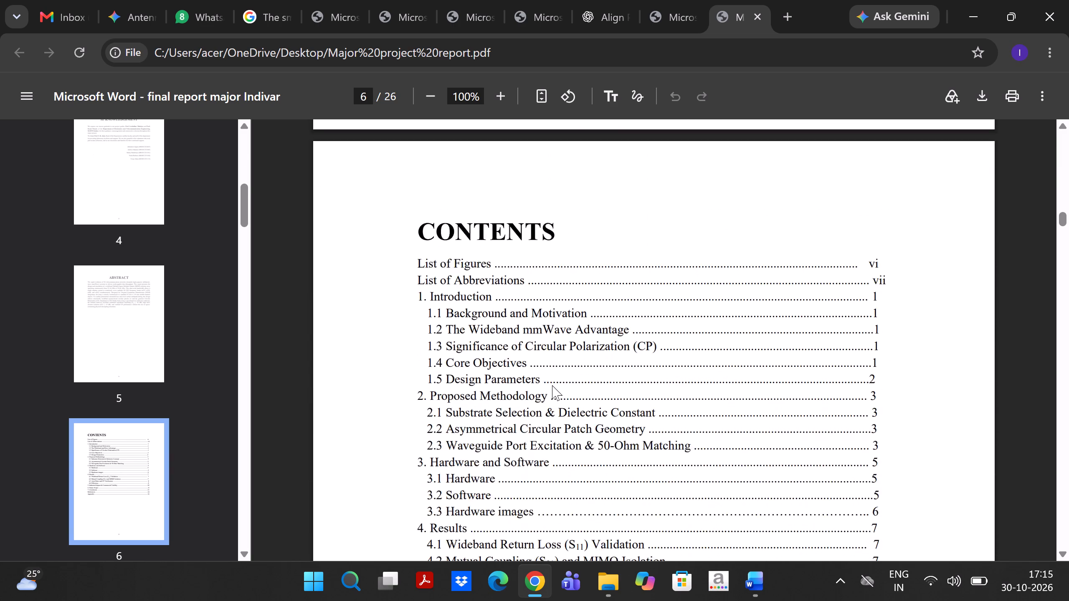
scroll(552, 385, down, 7)
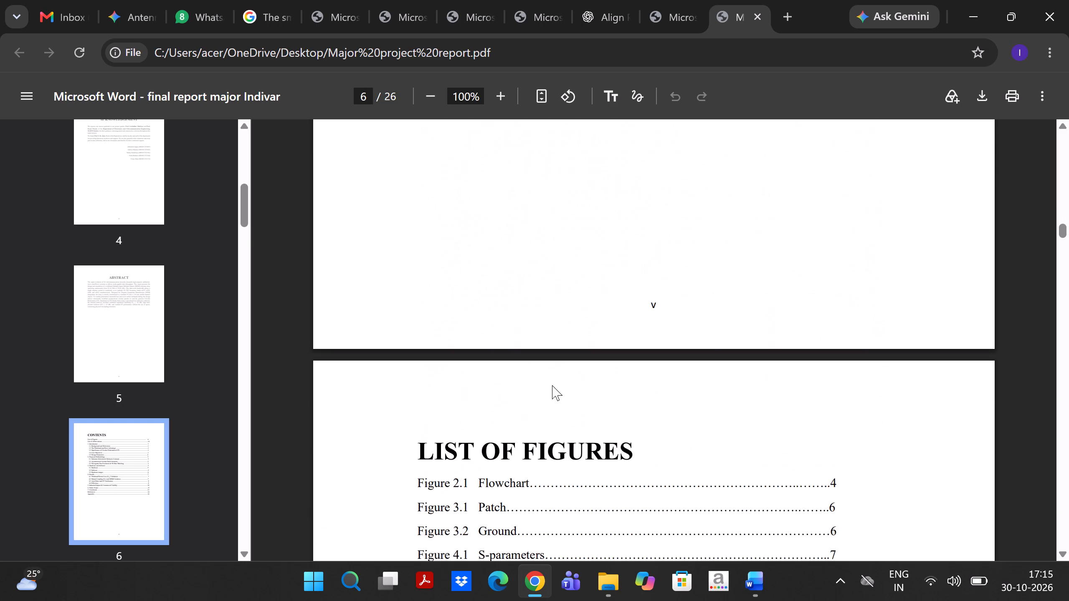
scroll(552, 385, down, 5)
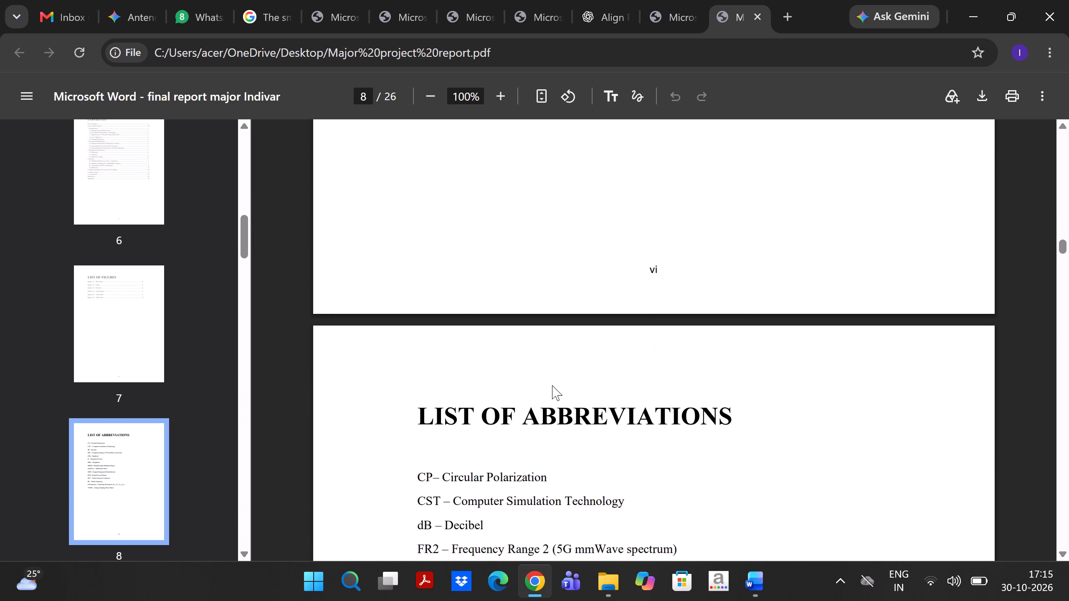
scroll(552, 385, down, 3)
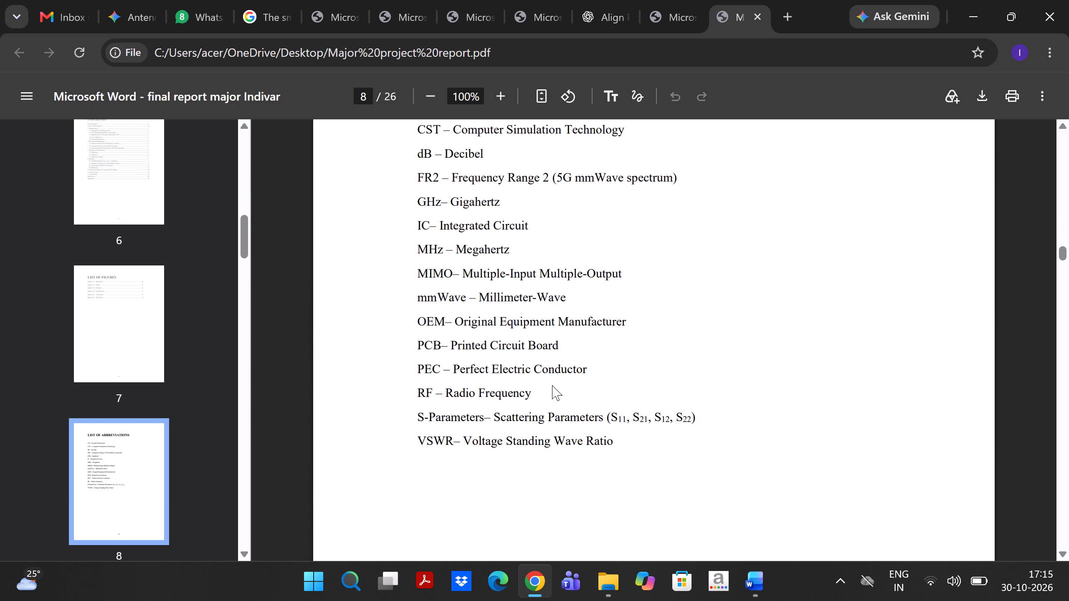
scroll(552, 385, down, 3)
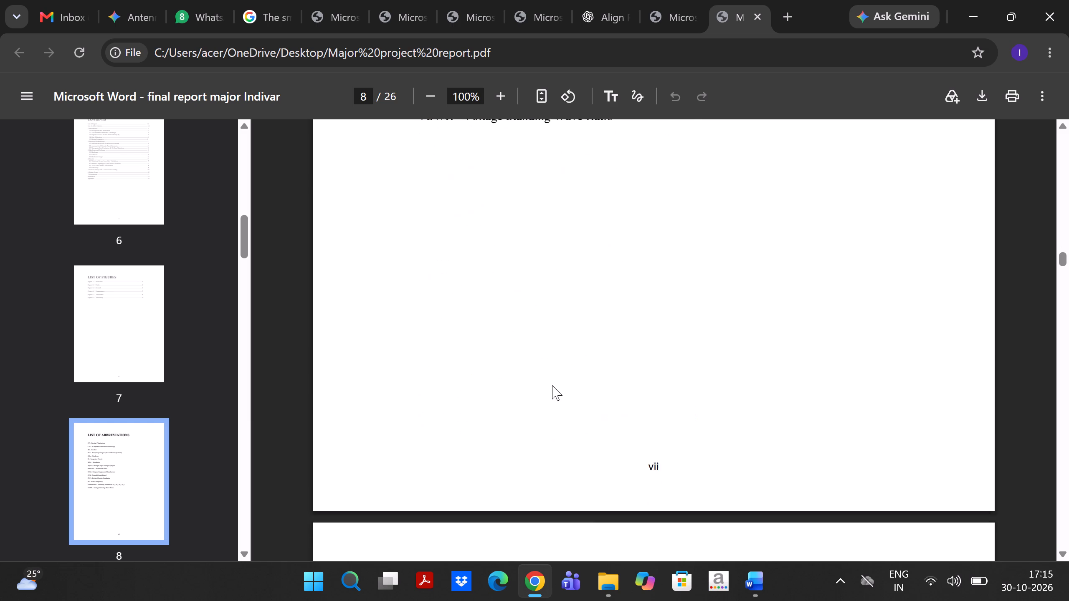
Reread Chapter 1 of the PDF, examining sections 1.1 to 1.4 and the page number at the foot.
scroll(547, 278, down, 2)
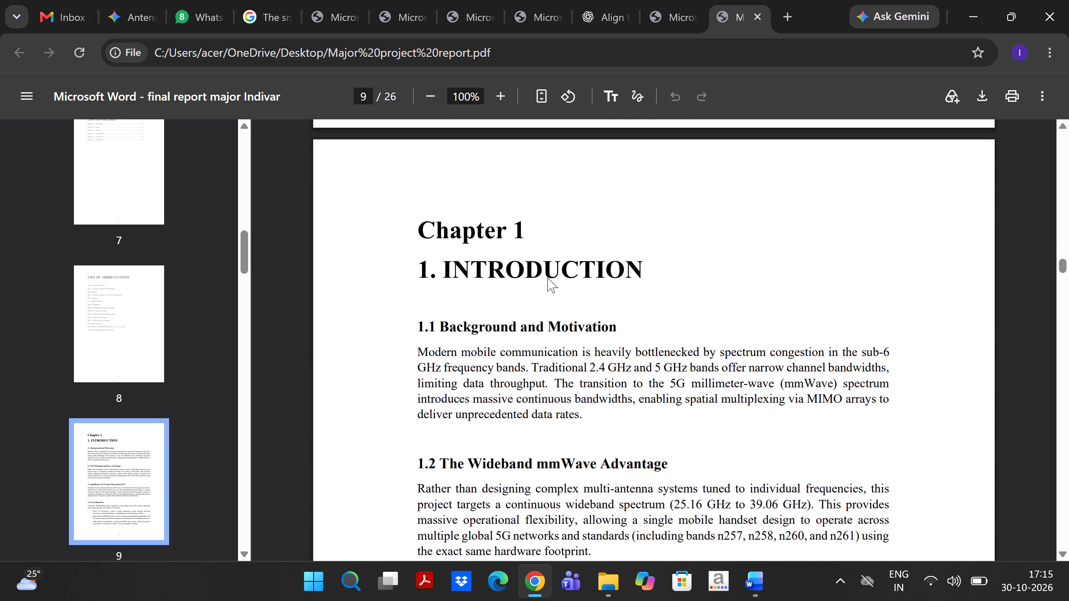
scroll(547, 278, down, 4)
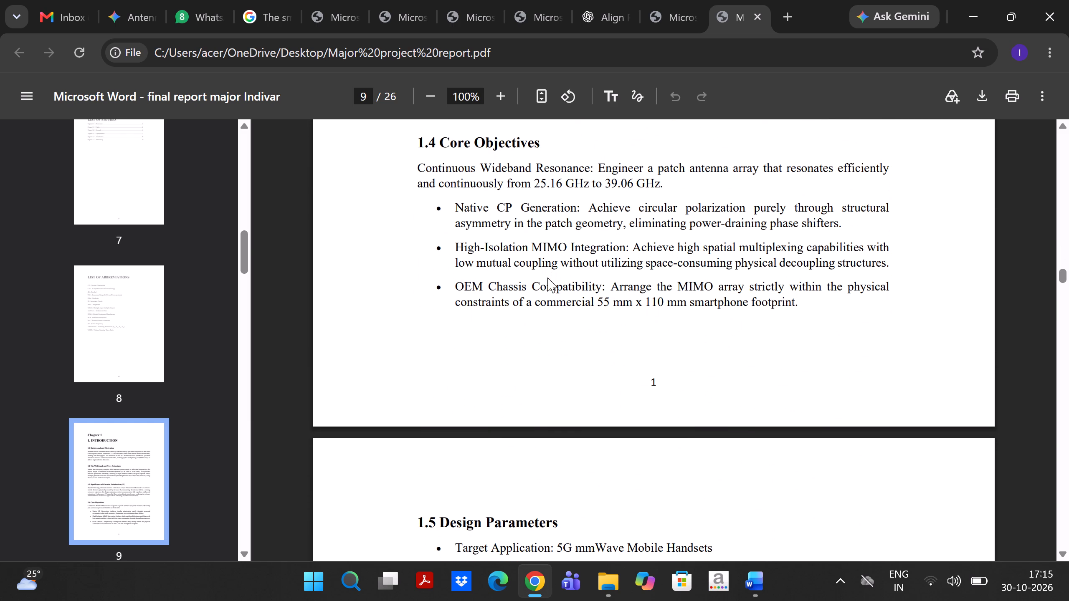
scroll(547, 278, up, 2)
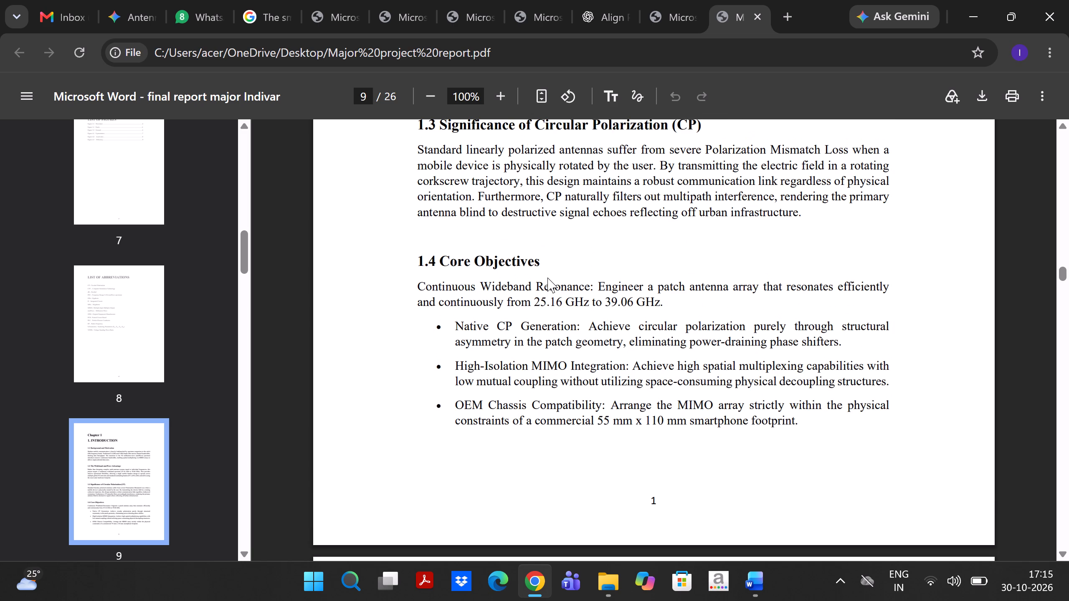
scroll(547, 278, up, 2)
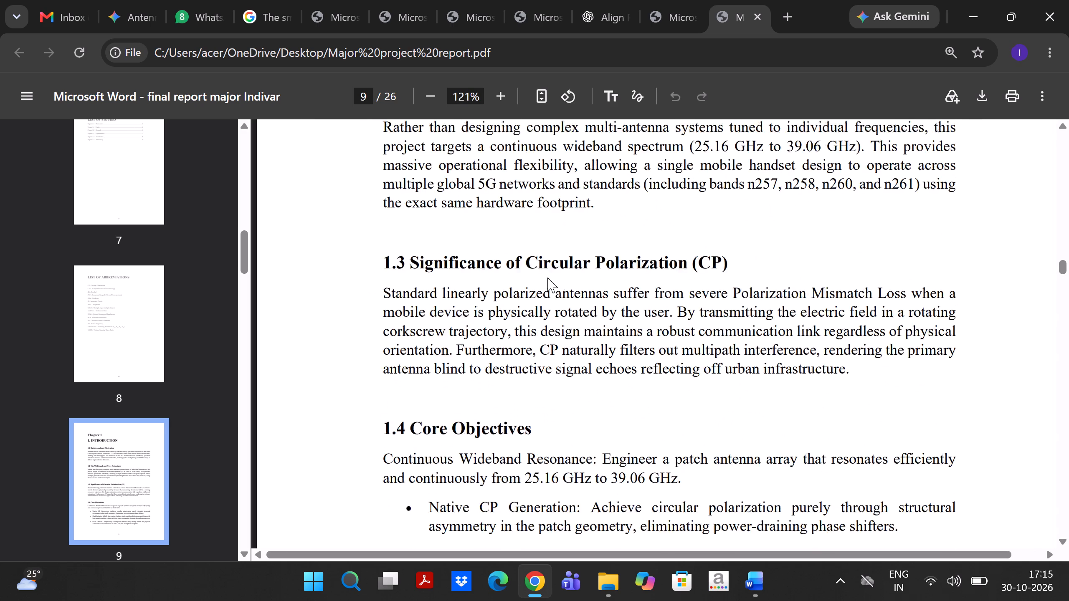
scroll(547, 278, up, 2)
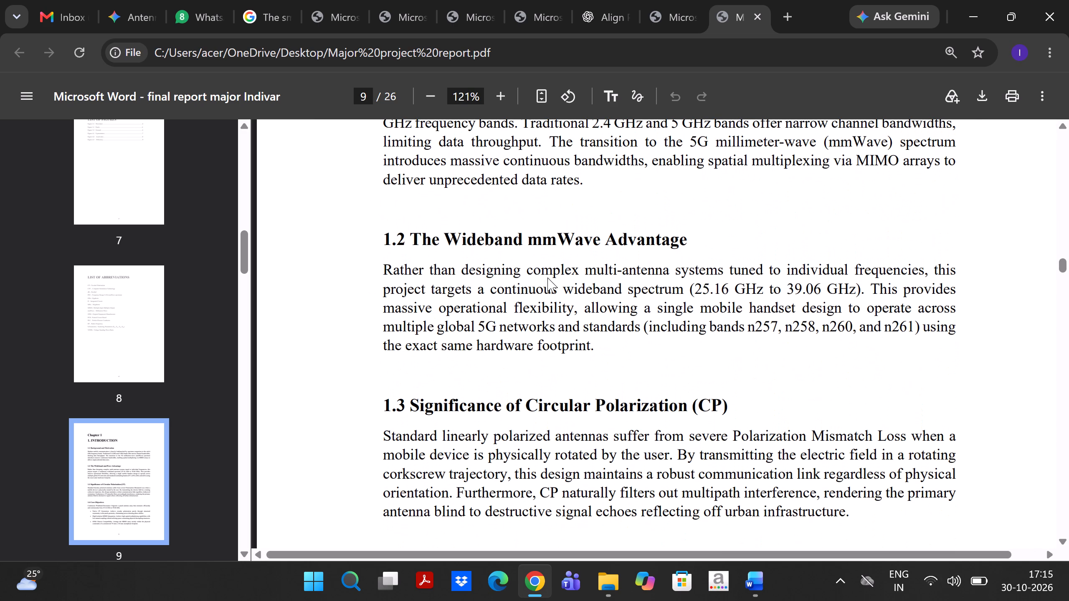
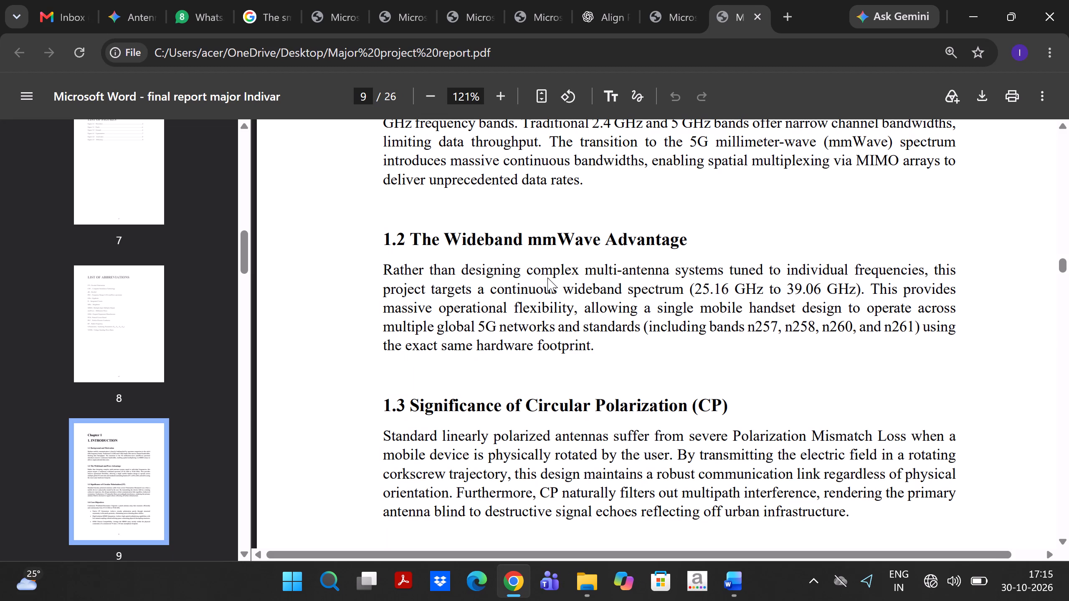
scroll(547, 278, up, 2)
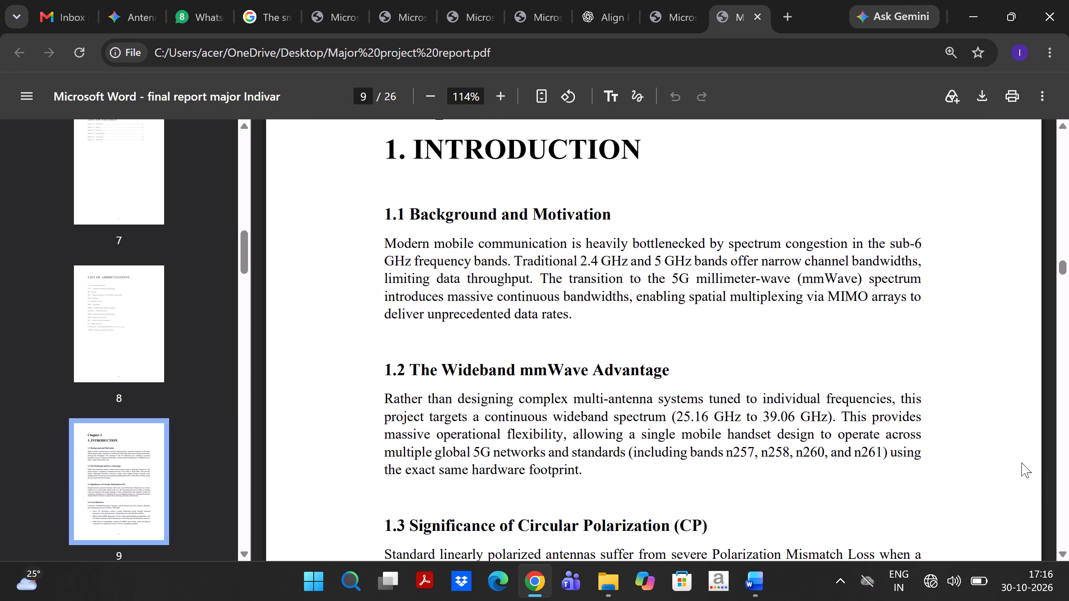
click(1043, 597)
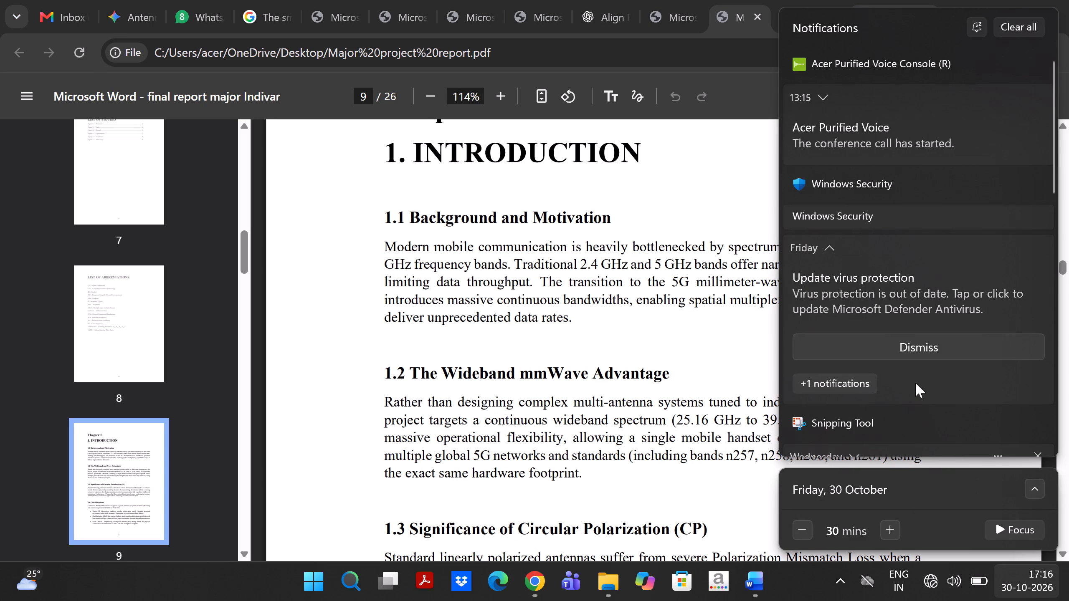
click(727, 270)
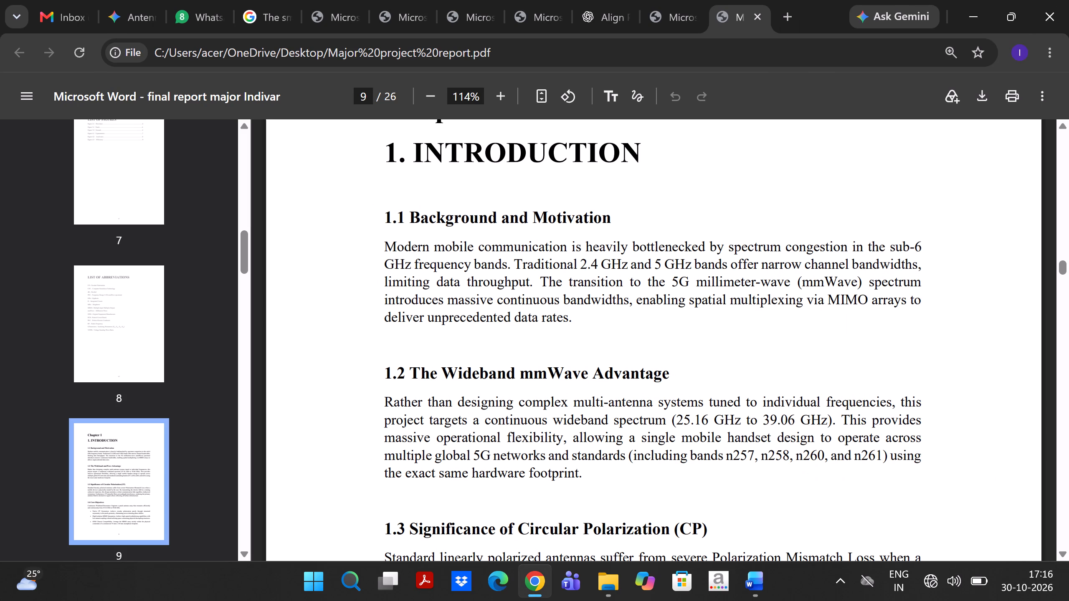
Switch from the PDF to the final major project report open in Word.
click(851, 254)
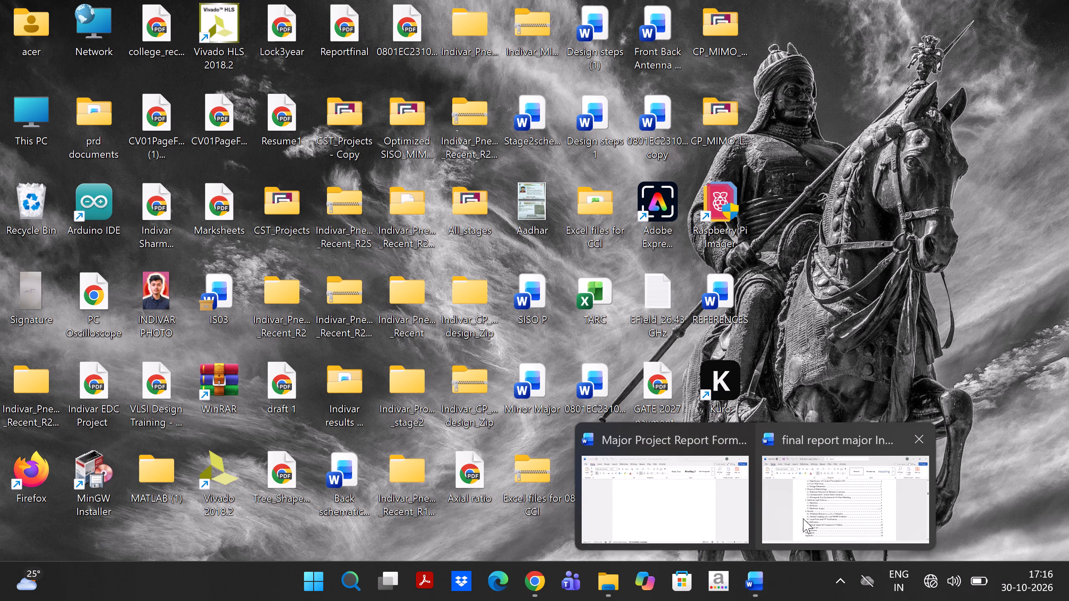
click(804, 513)
click(1037, 597)
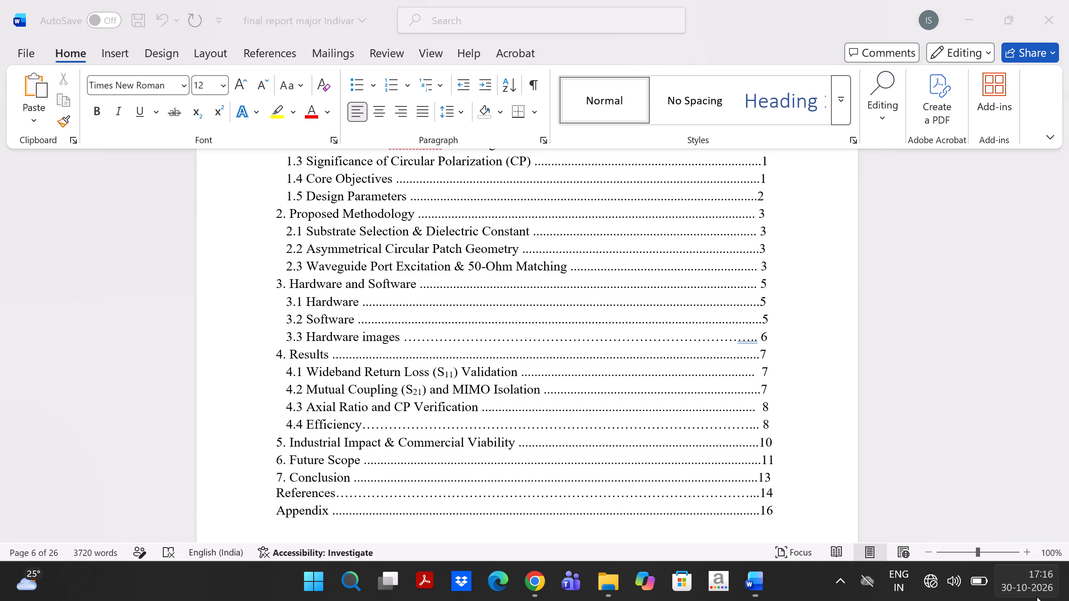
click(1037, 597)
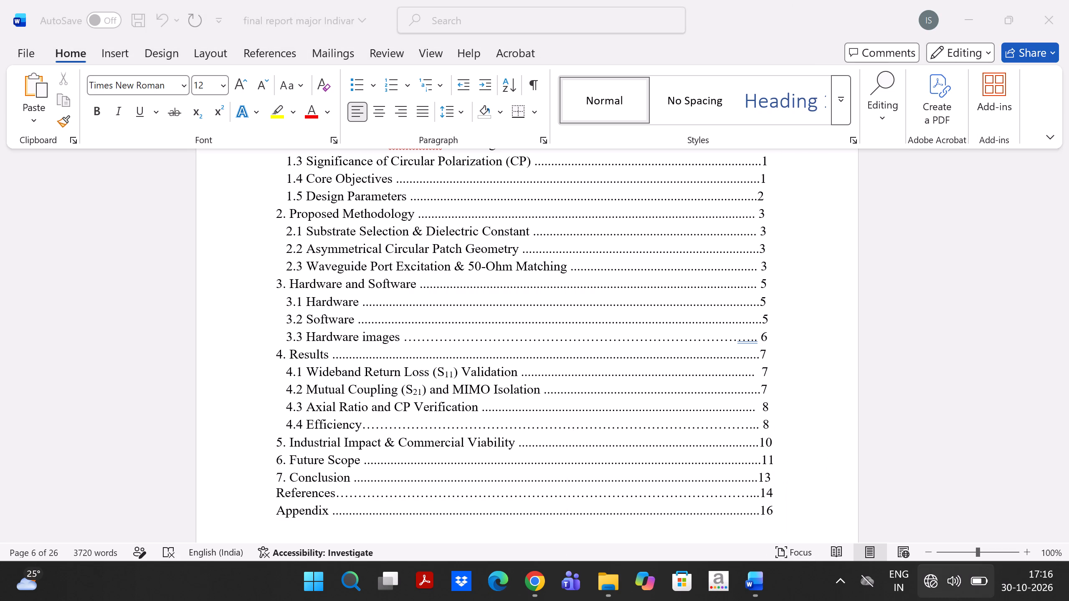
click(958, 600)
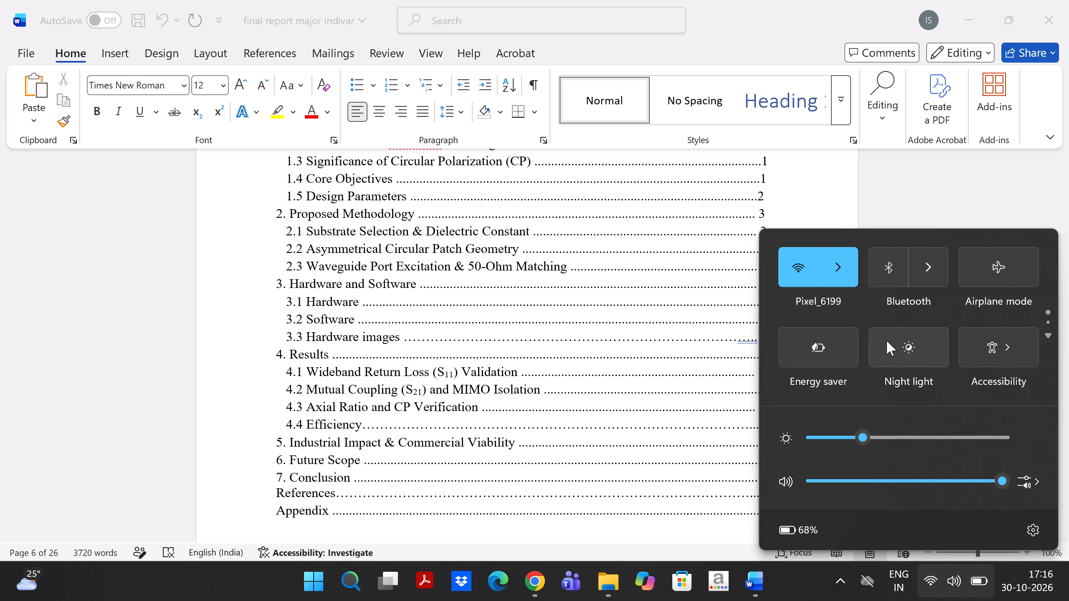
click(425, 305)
Review the report from the contents list through LIST OF FIGURES to section 1.4 of Chapter 1, including the page number at the foot.
scroll(425, 305, down, 1)
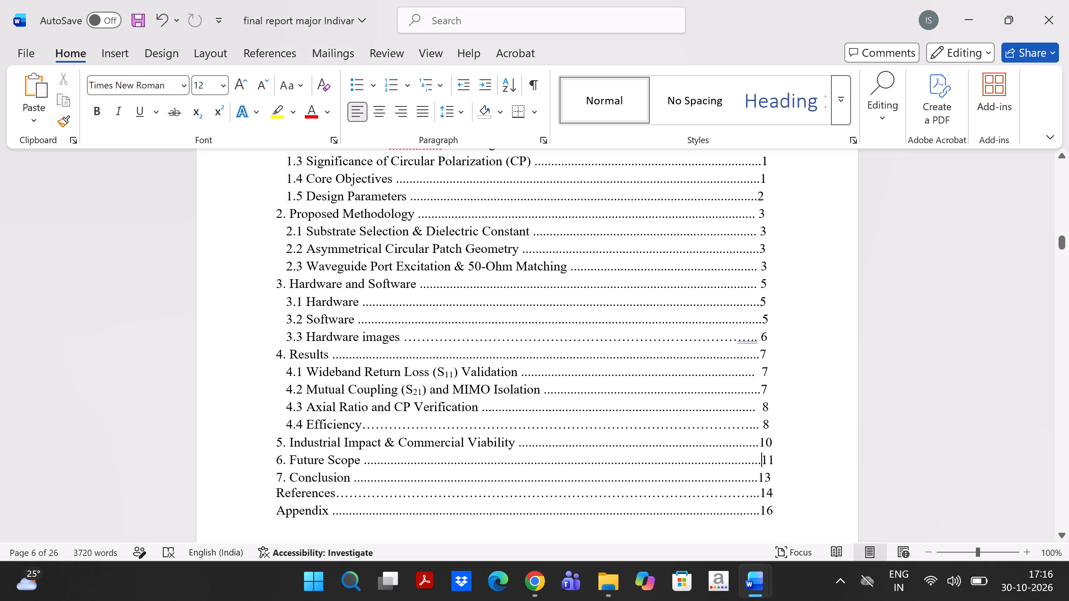
scroll(425, 305, down, 2)
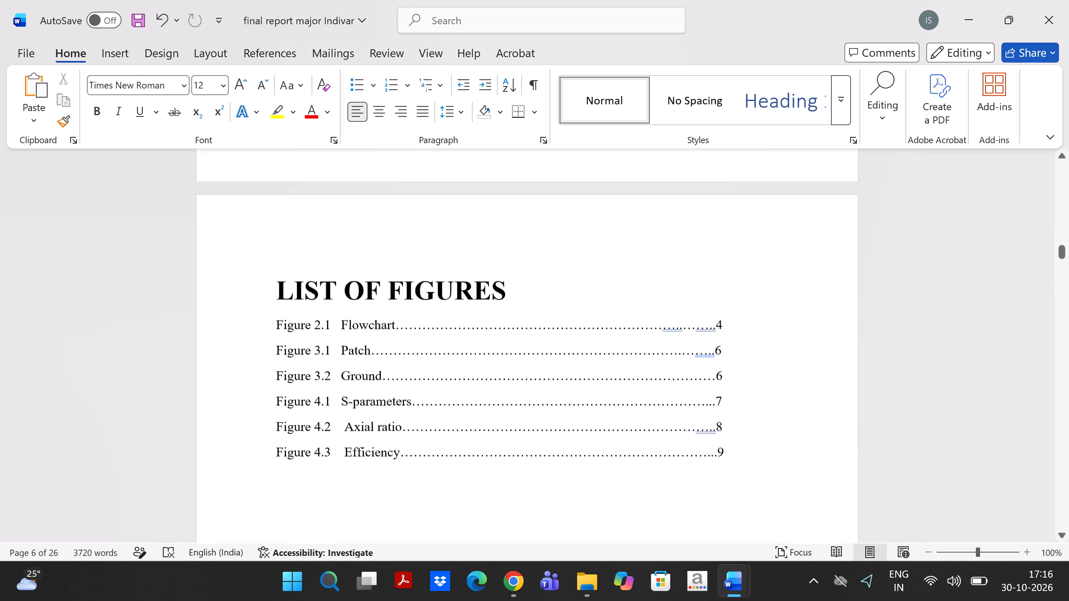
scroll(425, 305, down, 7)
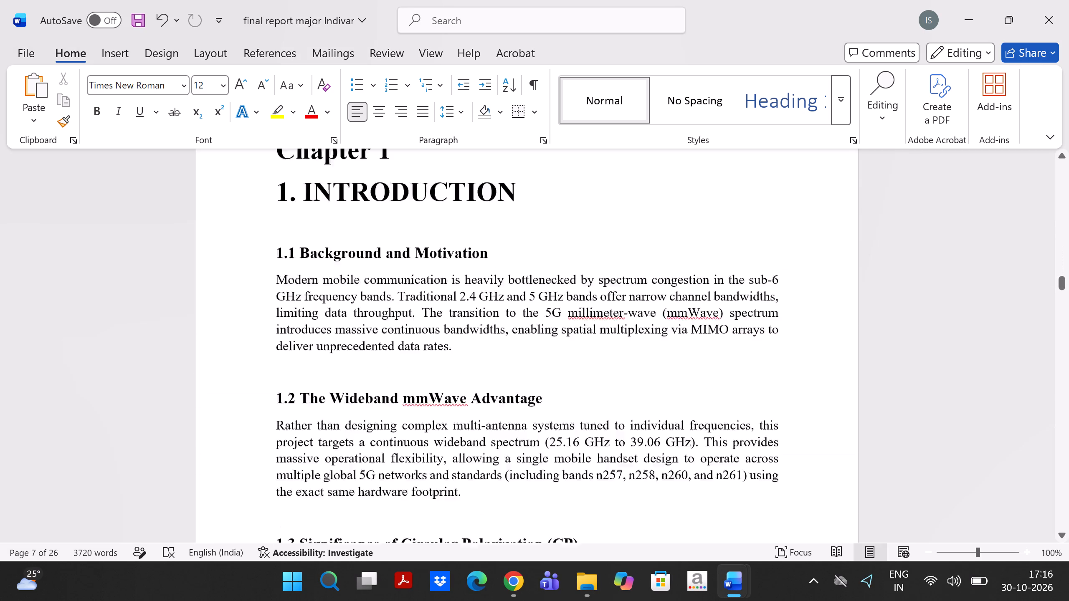
scroll(425, 305, down, 3)
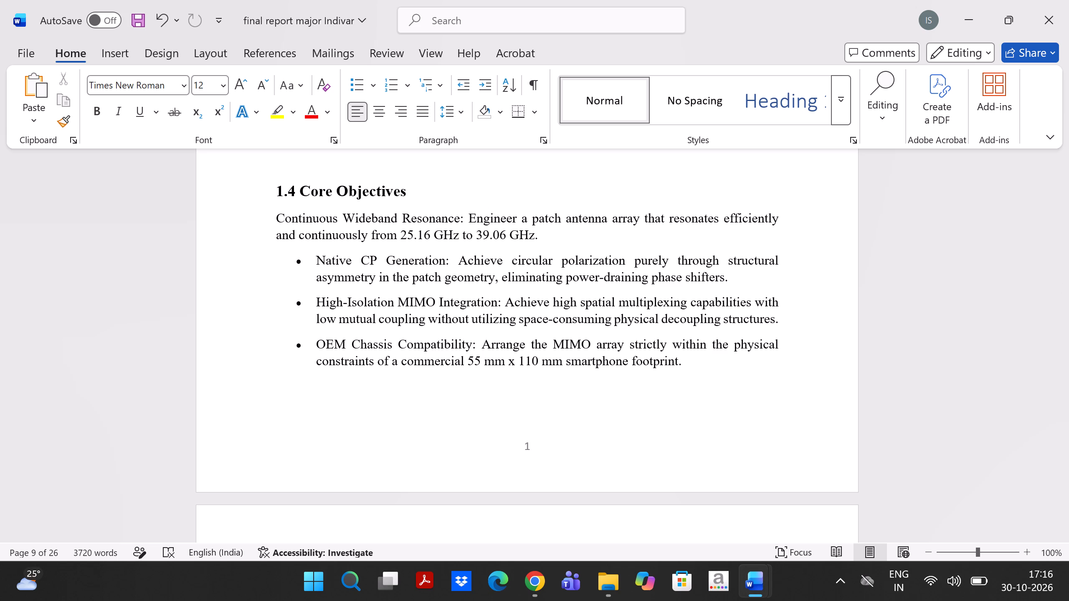
Look over the layout of sections 1.4 and 1.5, the Chapter 2 Proposed Methodology text and the design flowchart page.
scroll(425, 305, down, 5)
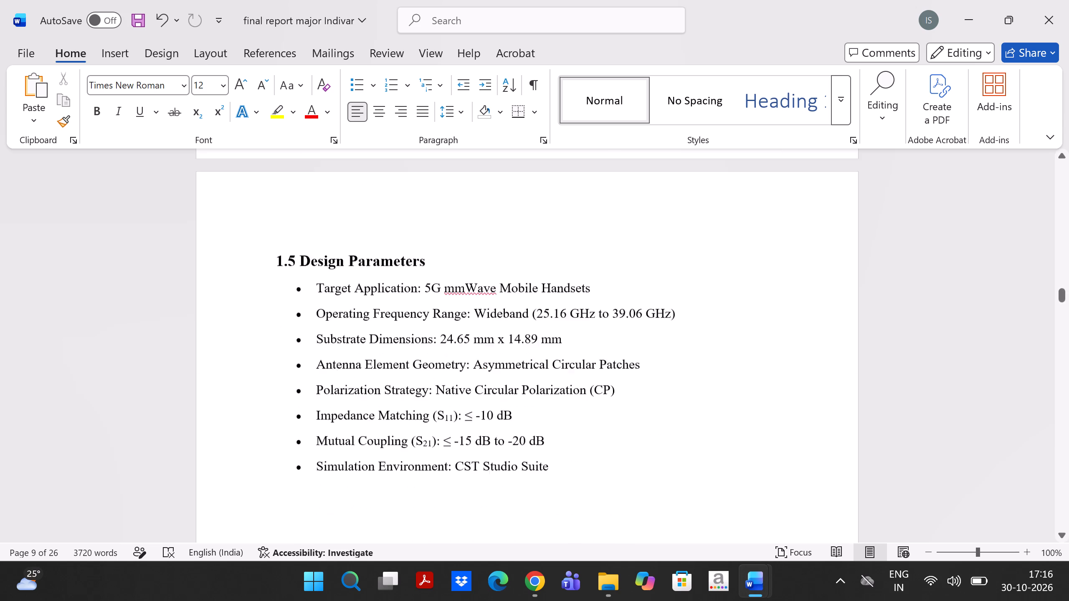
scroll(425, 305, up, 3)
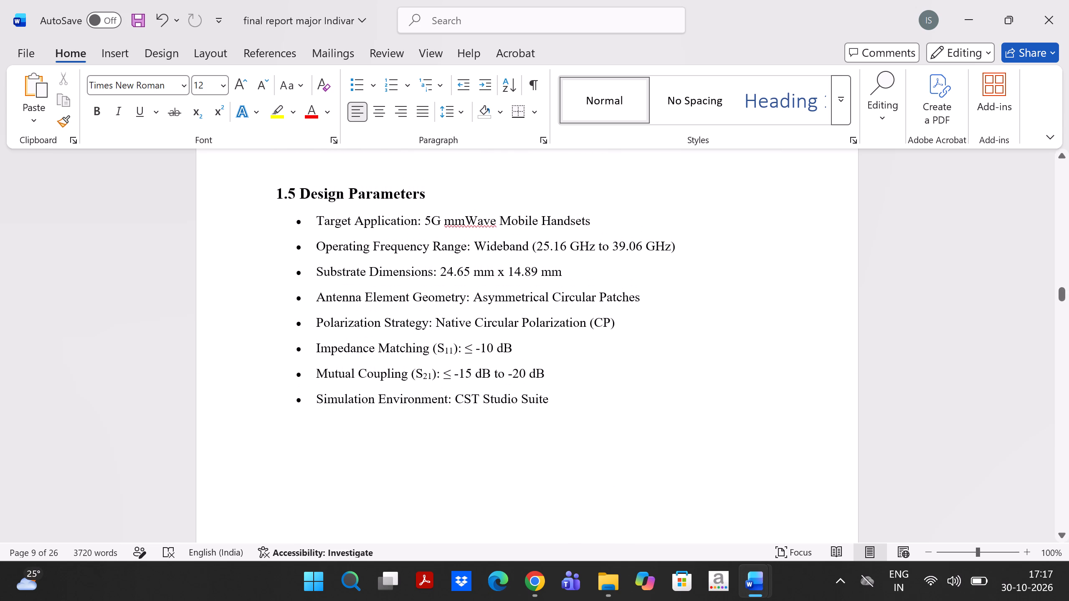
scroll(425, 305, up, 1)
scroll(425, 305, down, 1)
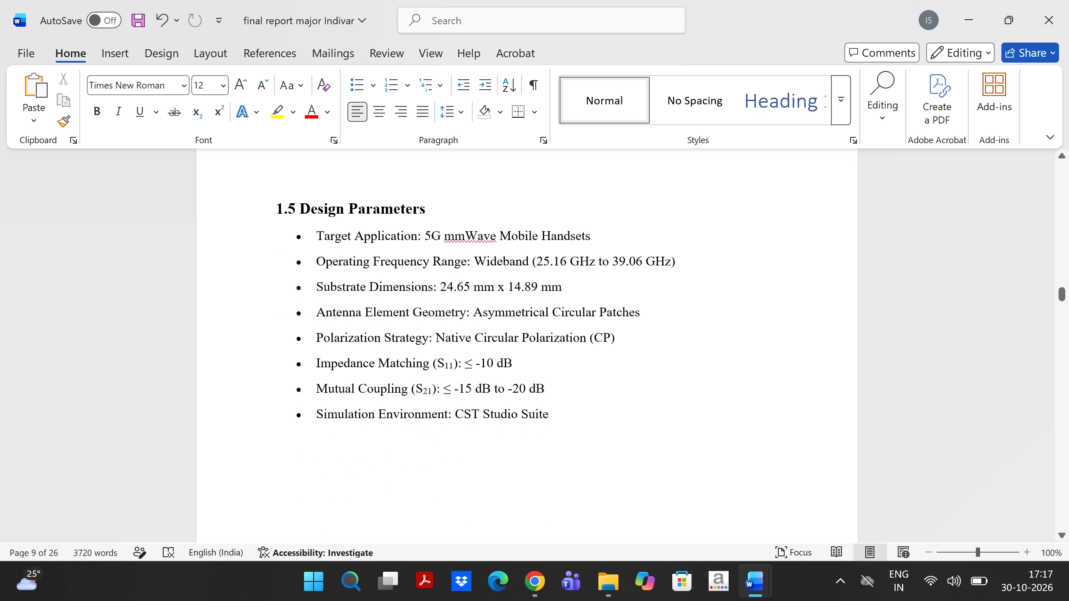
scroll(425, 305, down, 4)
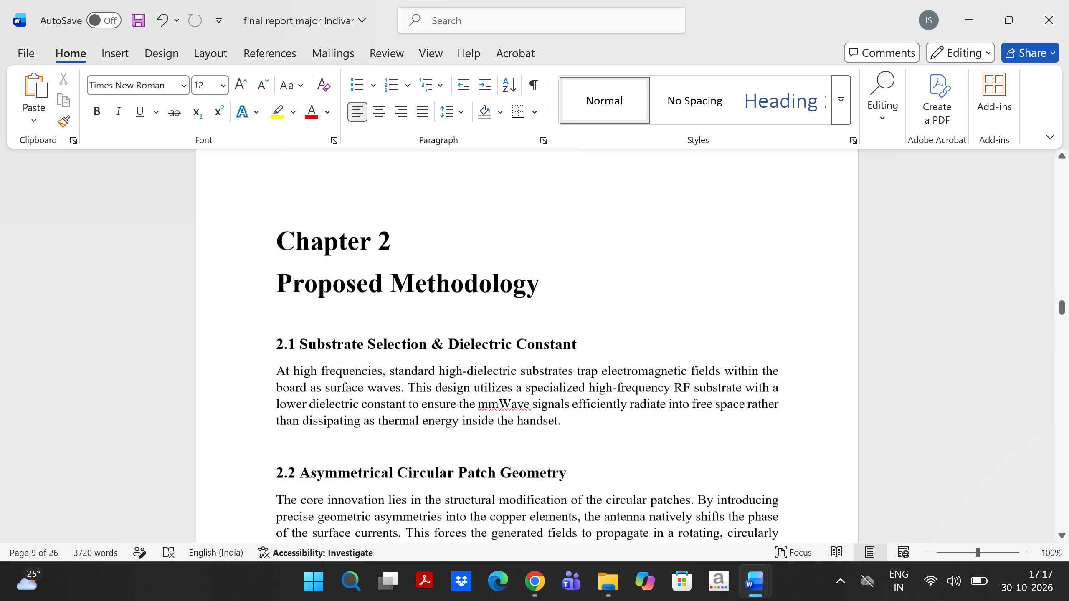
scroll(425, 305, down, 1)
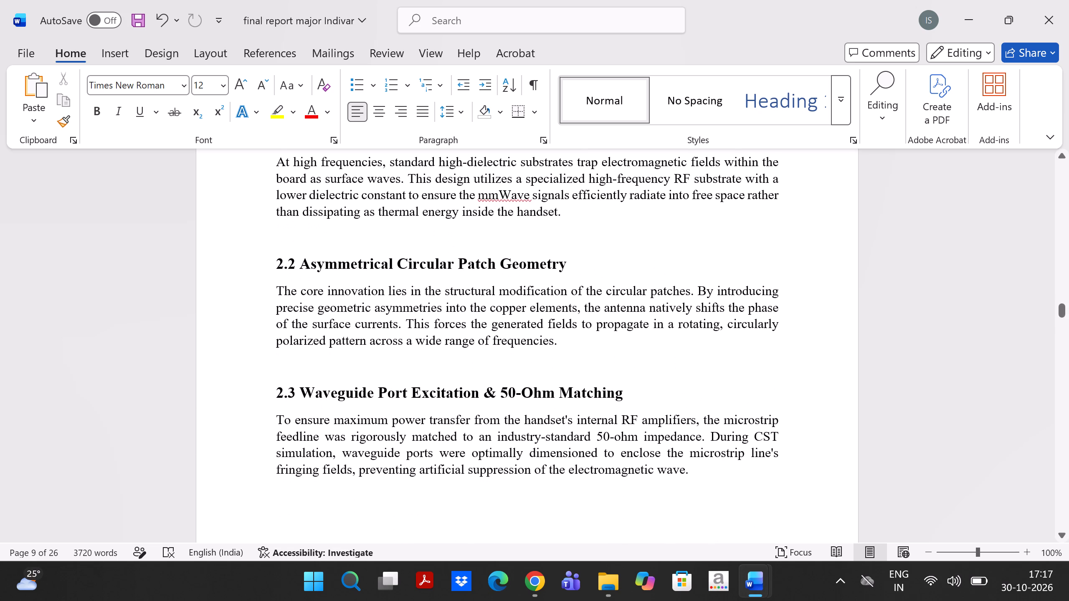
scroll(425, 305, down, 5)
scroll(425, 305, up, 1)
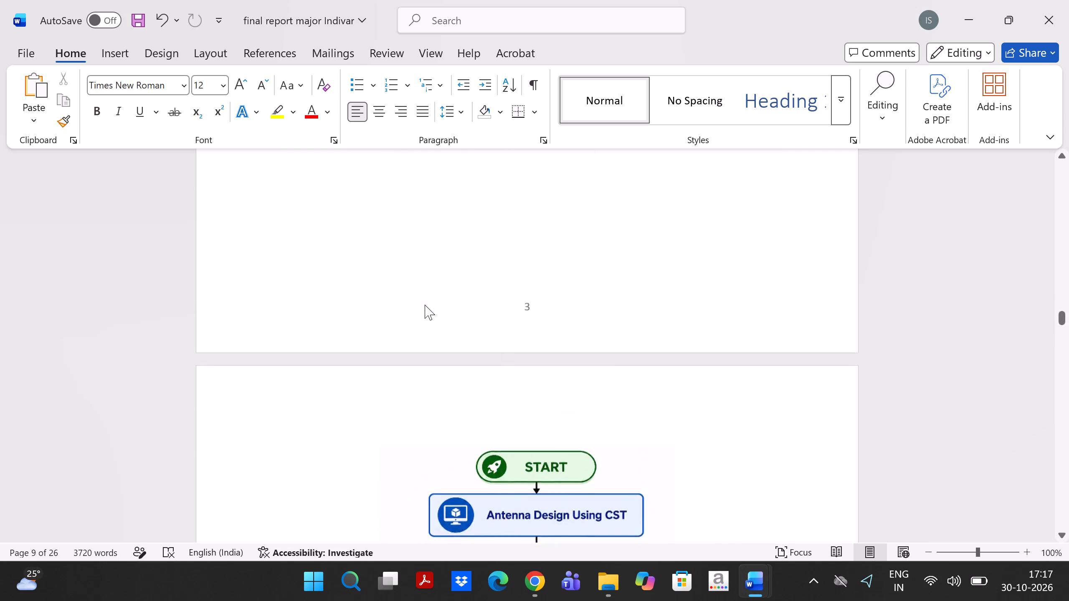
scroll(425, 305, up, 1)
scroll(425, 305, down, 5)
scroll(425, 305, up, 1)
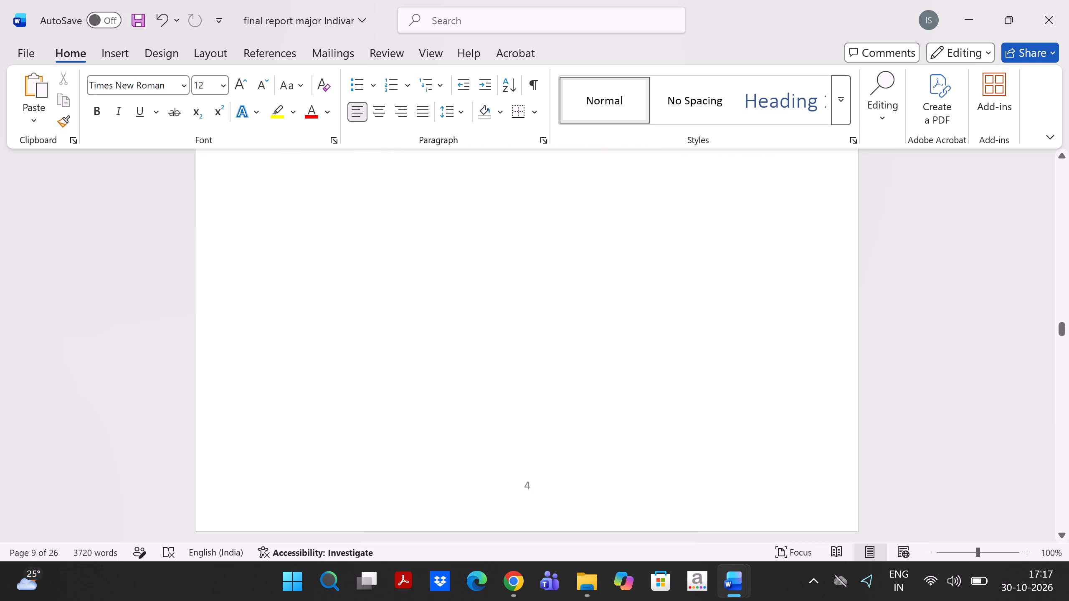
scroll(425, 305, up, 1)
scroll(425, 305, down, 3)
scroll(425, 305, up, 5)
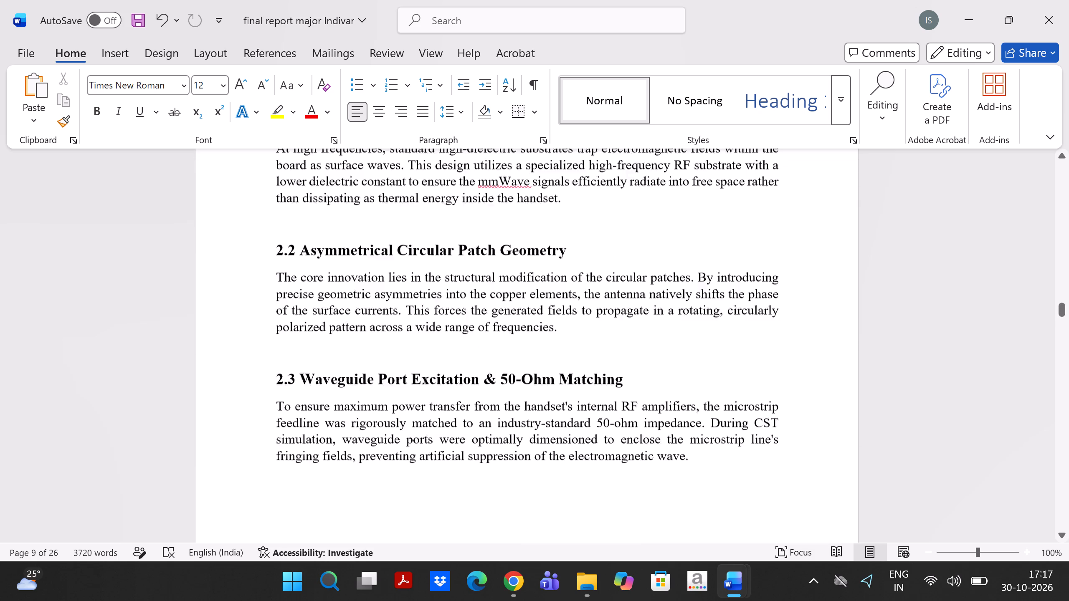
scroll(428, 334, up, 2)
scroll(428, 334, down, 1)
Look over the Hardware Images page and the Chapter 4 Results pages down to the Figure 4.2 axial ratio plot.
scroll(428, 334, down, 6)
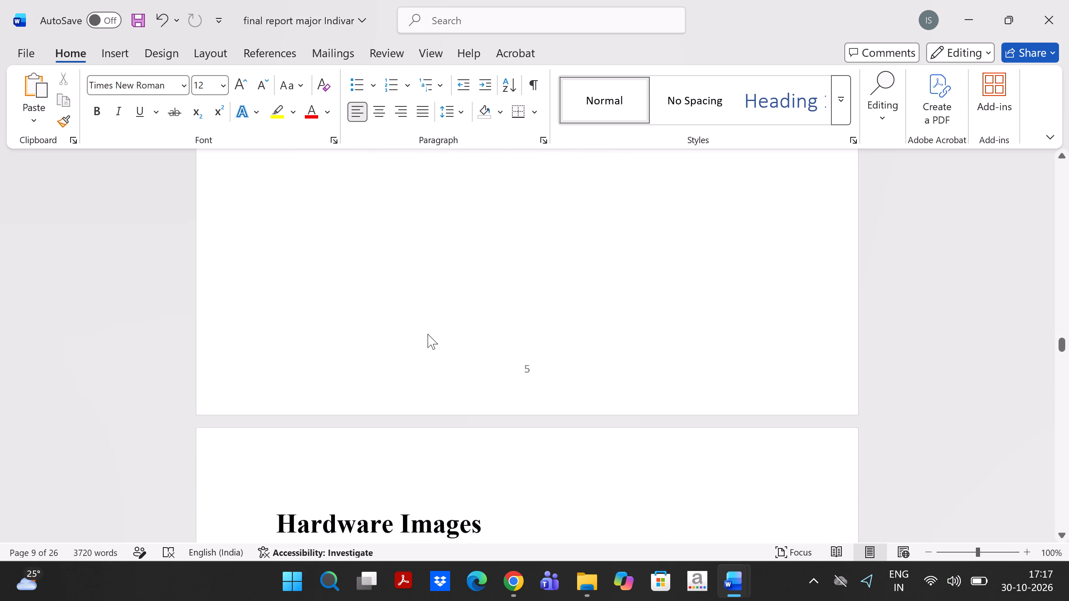
scroll(428, 334, down, 2)
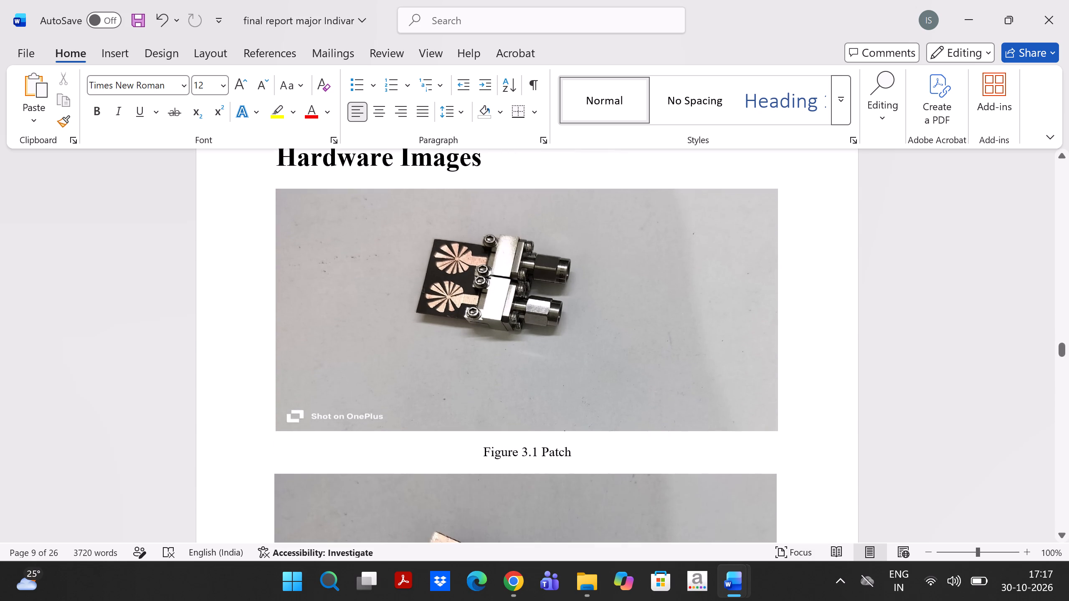
scroll(428, 334, down, 2)
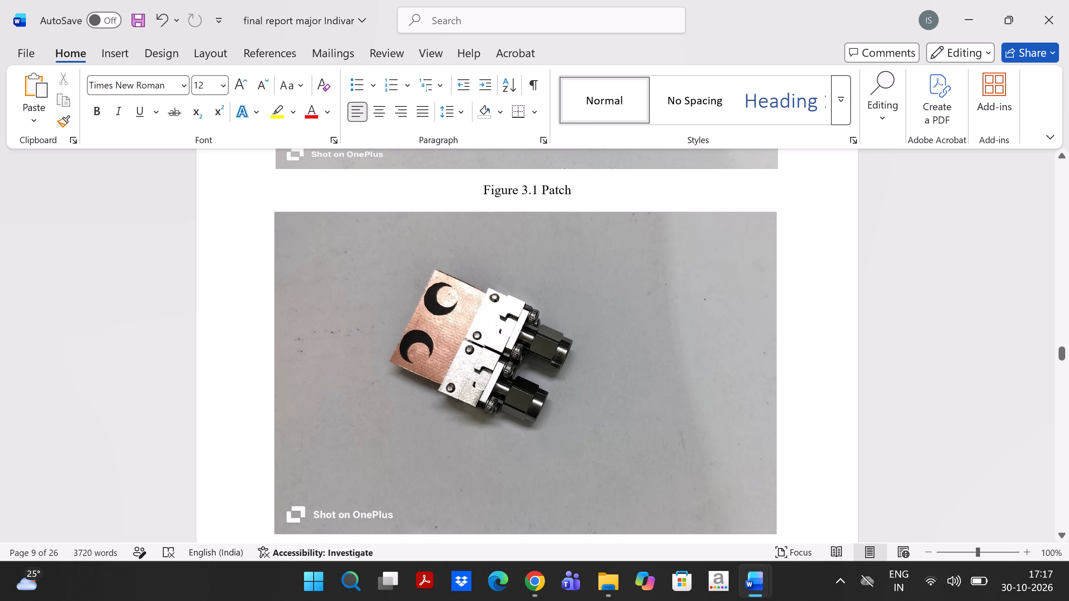
scroll(428, 334, down, 3)
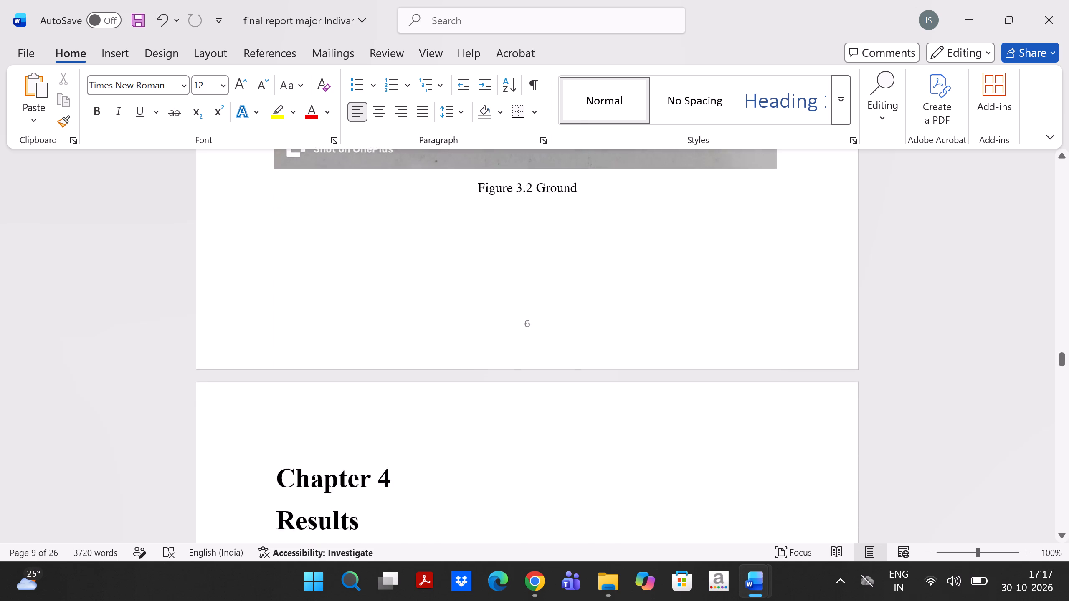
scroll(428, 334, down, 6)
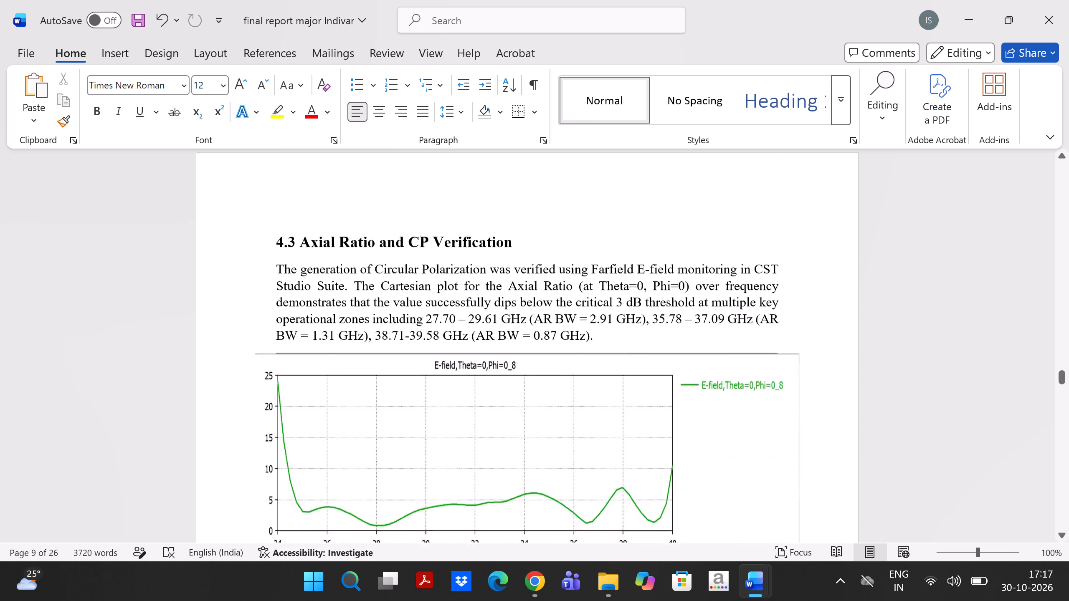
scroll(428, 334, down, 2)
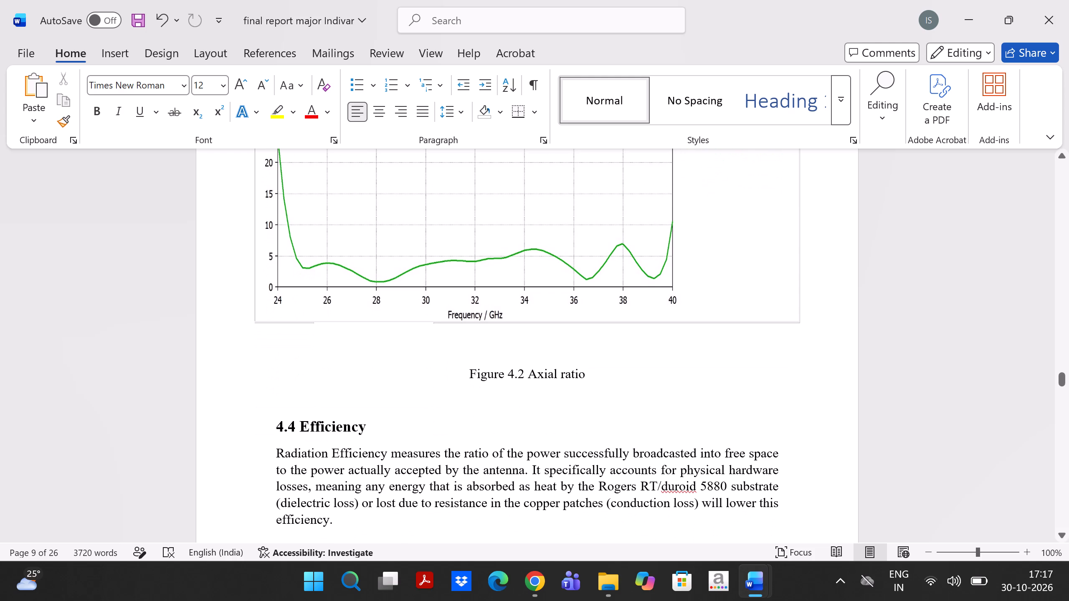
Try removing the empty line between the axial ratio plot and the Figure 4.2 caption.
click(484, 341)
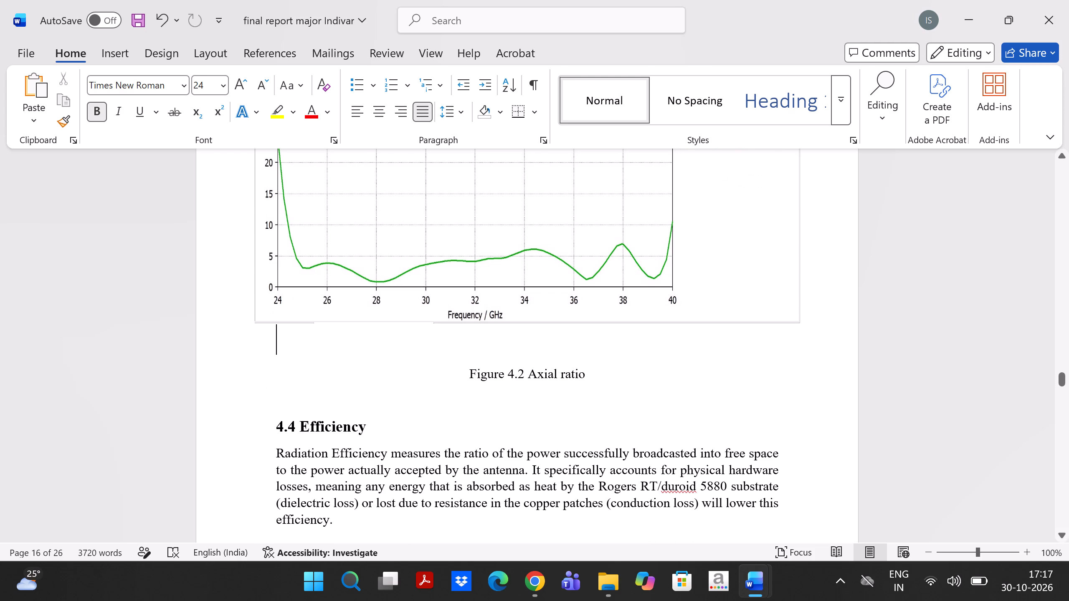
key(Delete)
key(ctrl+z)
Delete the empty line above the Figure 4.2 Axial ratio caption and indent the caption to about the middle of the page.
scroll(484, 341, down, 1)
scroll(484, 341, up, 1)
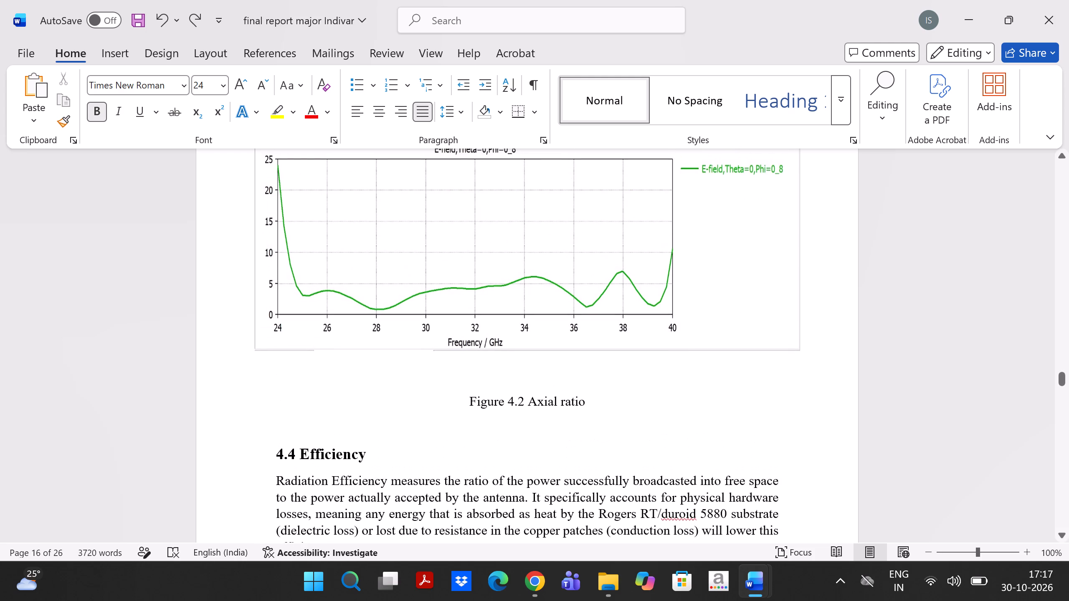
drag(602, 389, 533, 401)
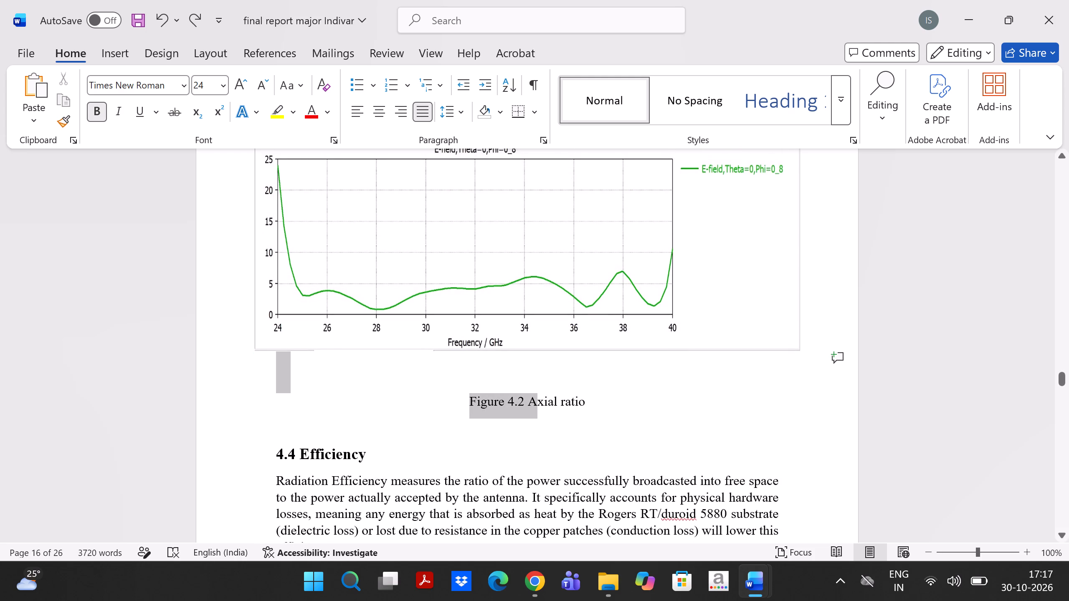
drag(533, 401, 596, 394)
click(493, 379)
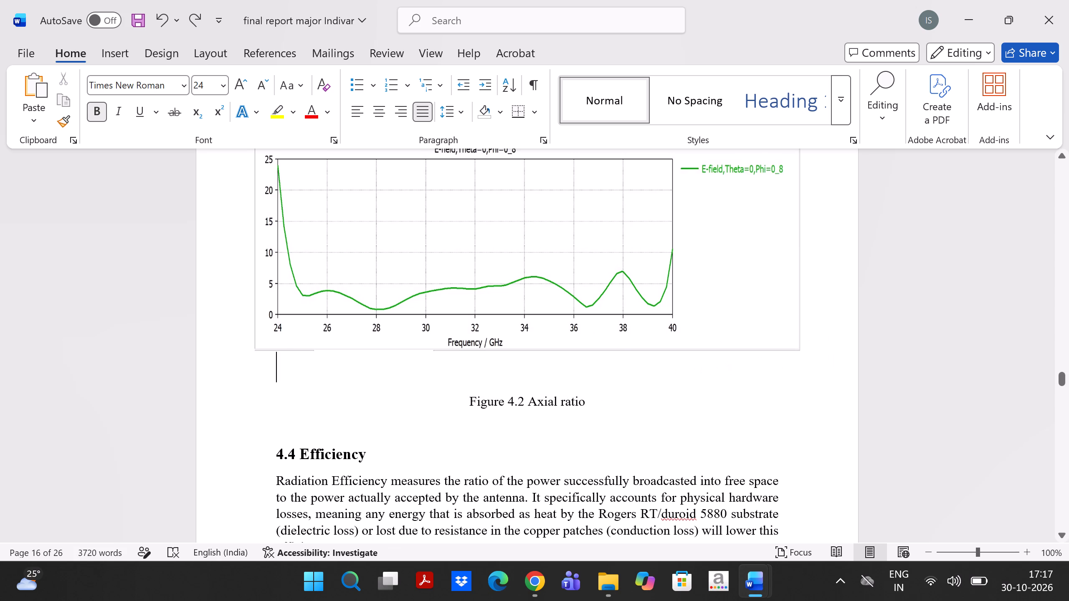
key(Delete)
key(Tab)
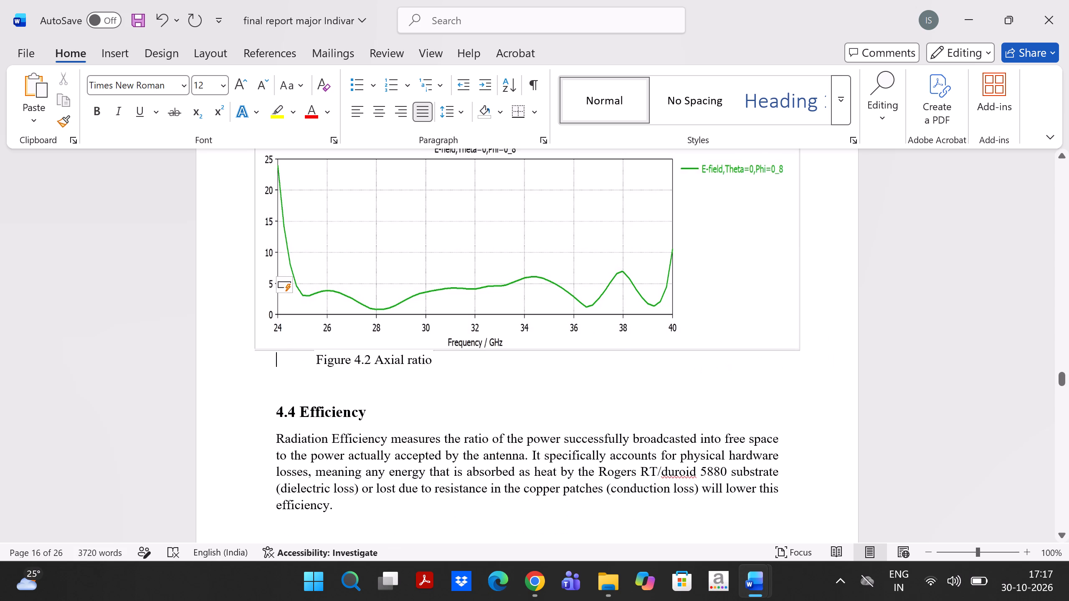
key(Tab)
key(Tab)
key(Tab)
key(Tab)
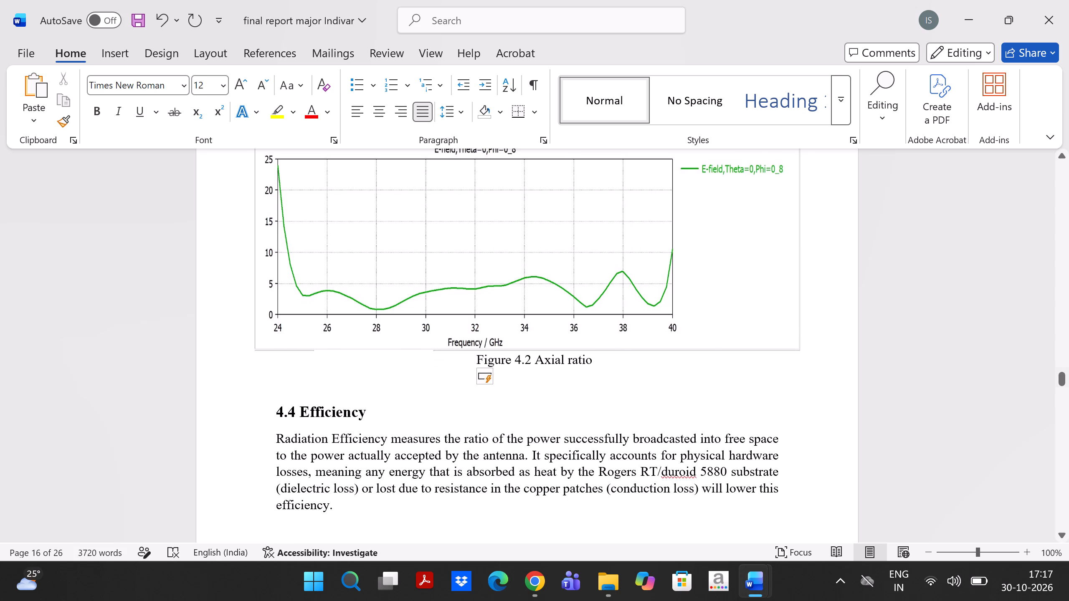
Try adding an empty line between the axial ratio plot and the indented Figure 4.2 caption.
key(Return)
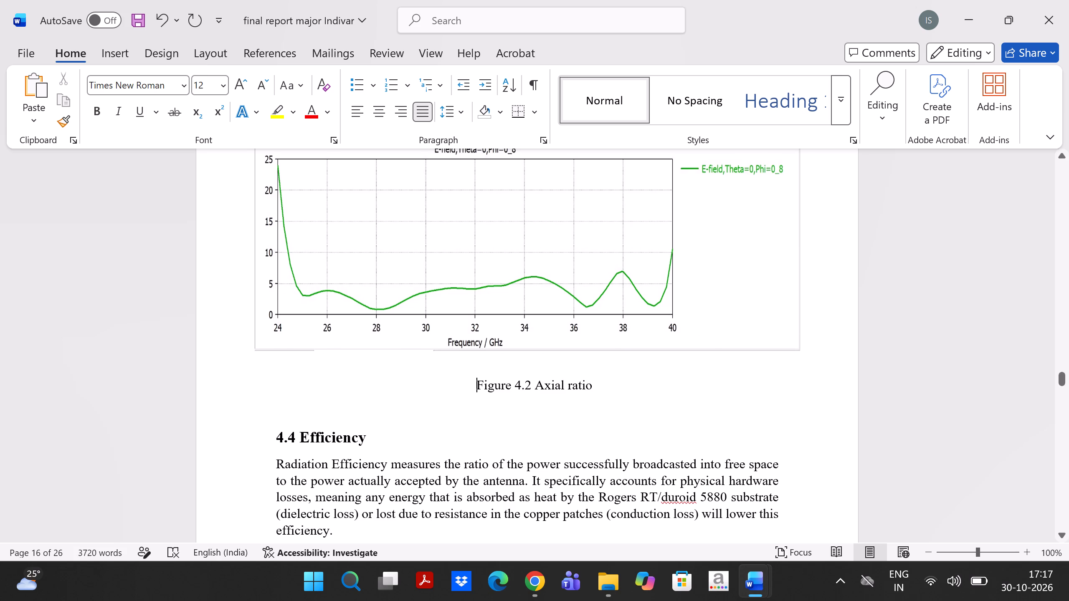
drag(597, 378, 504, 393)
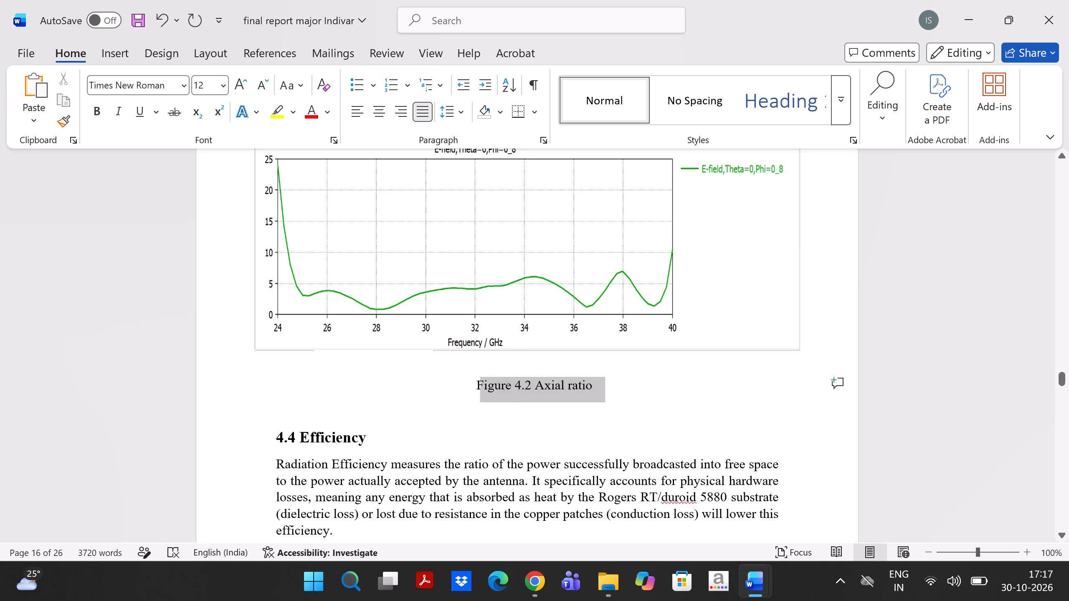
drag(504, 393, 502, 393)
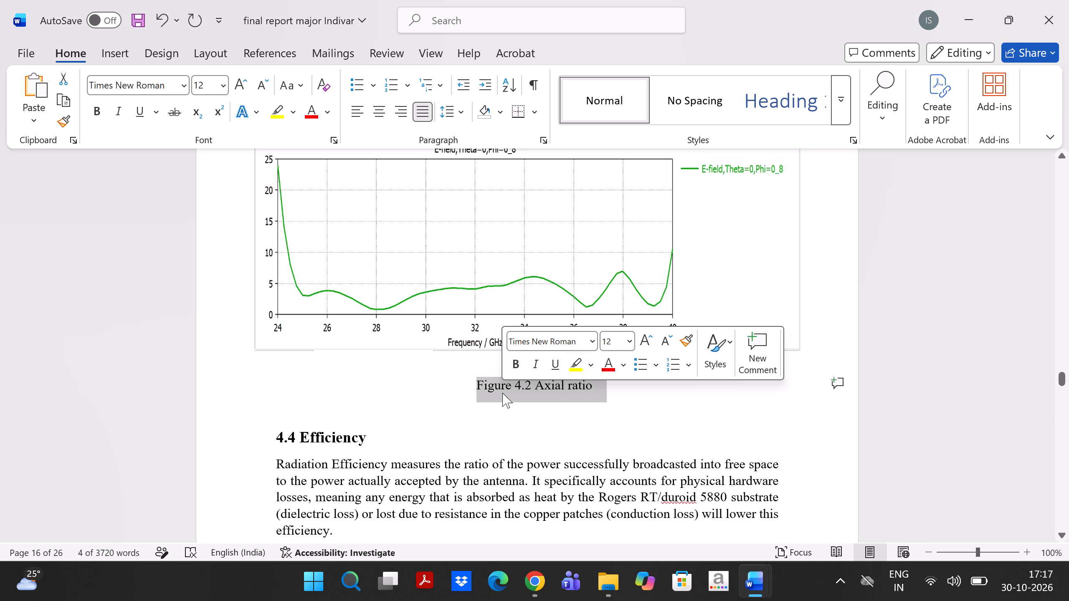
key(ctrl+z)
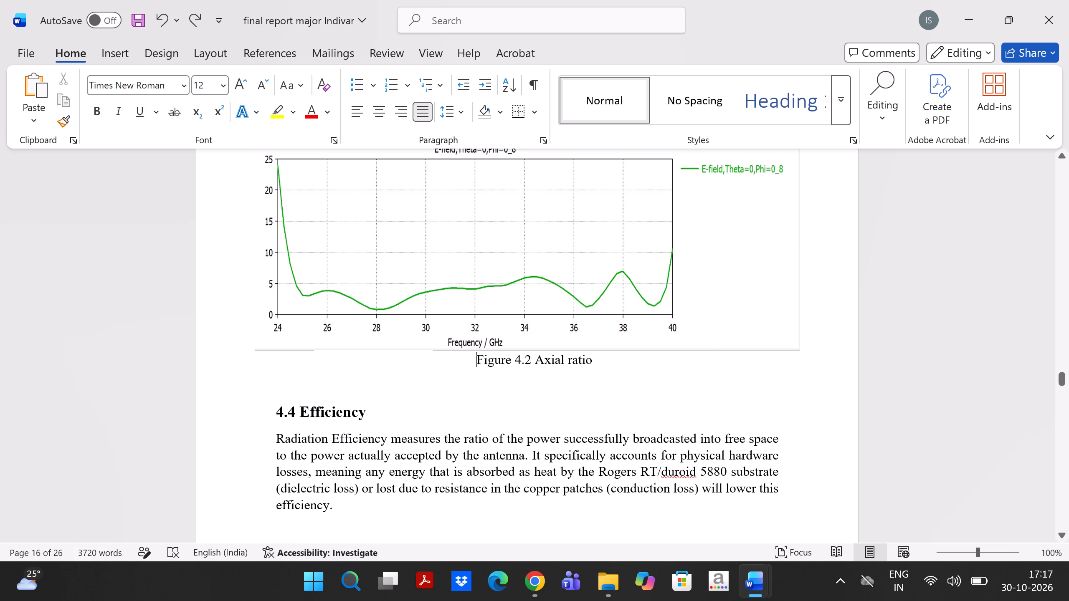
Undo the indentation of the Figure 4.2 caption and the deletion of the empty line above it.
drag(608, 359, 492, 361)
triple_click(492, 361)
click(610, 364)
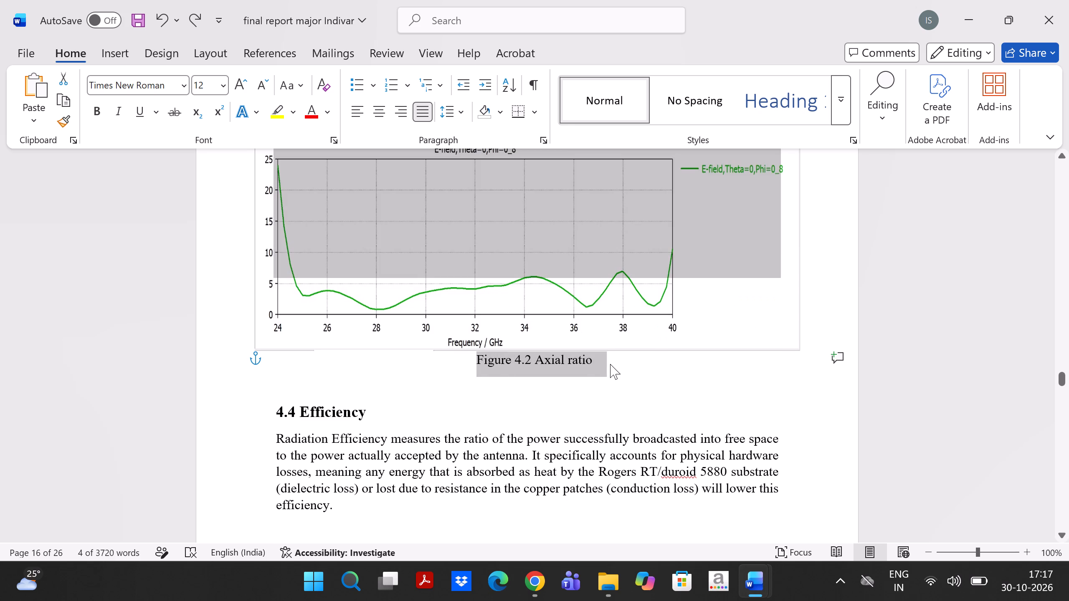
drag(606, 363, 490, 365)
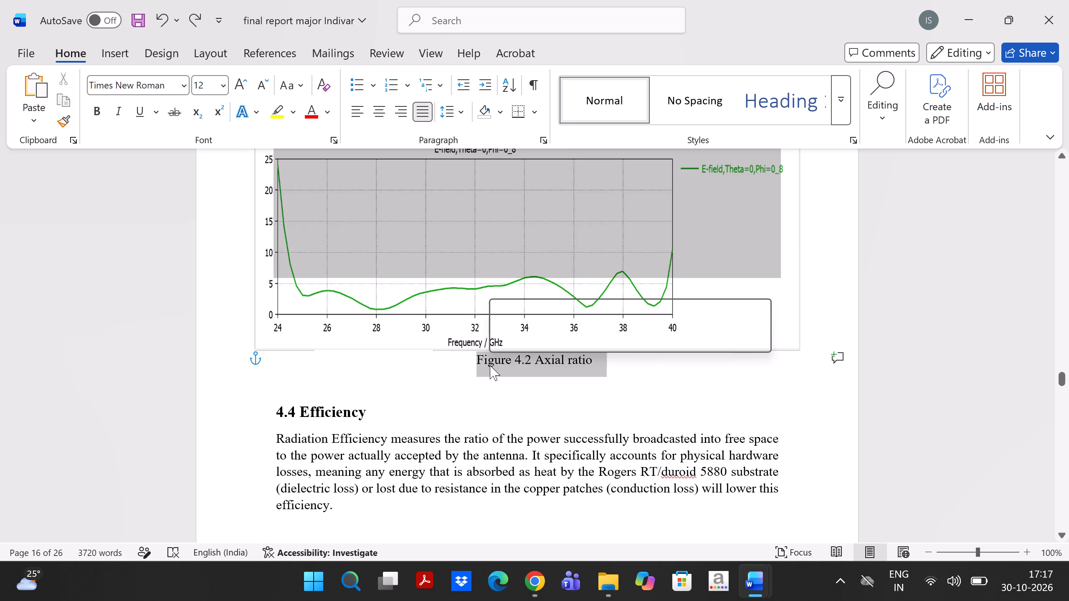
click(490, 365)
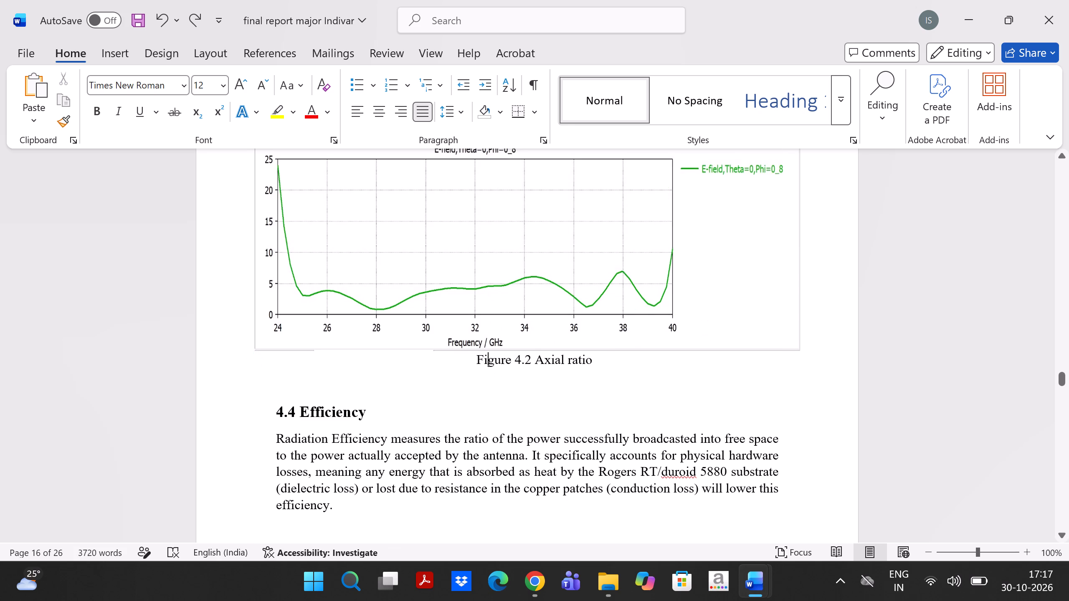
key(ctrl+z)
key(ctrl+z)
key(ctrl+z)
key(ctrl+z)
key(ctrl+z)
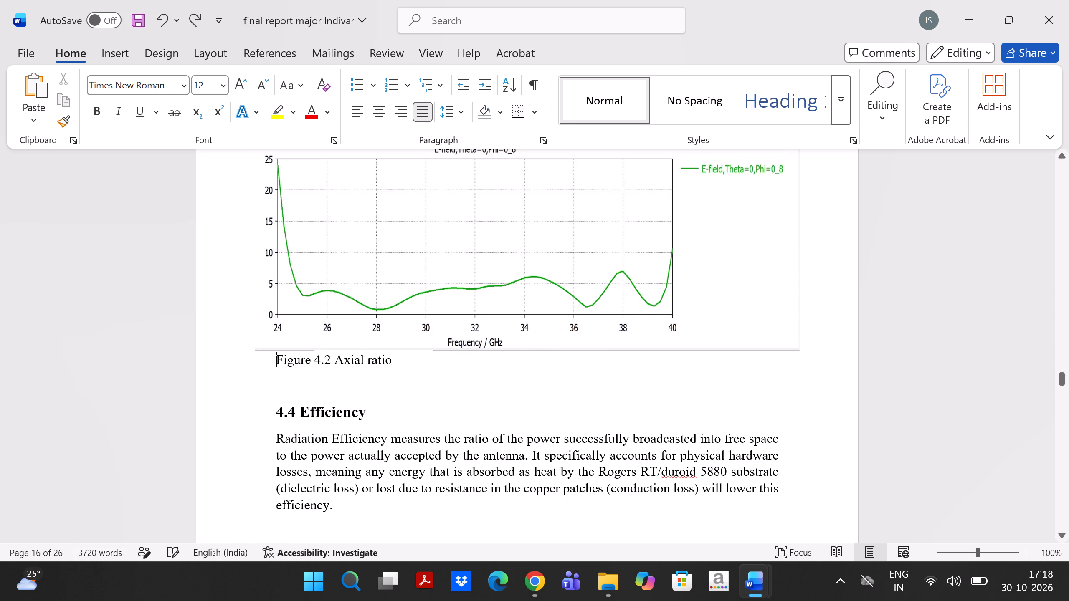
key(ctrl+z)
Review the report from section 4.4 Efficiency through the efficiency plots, Chapter 6 Future Scope and the pages before the references.
scroll(633, 374, down, 2)
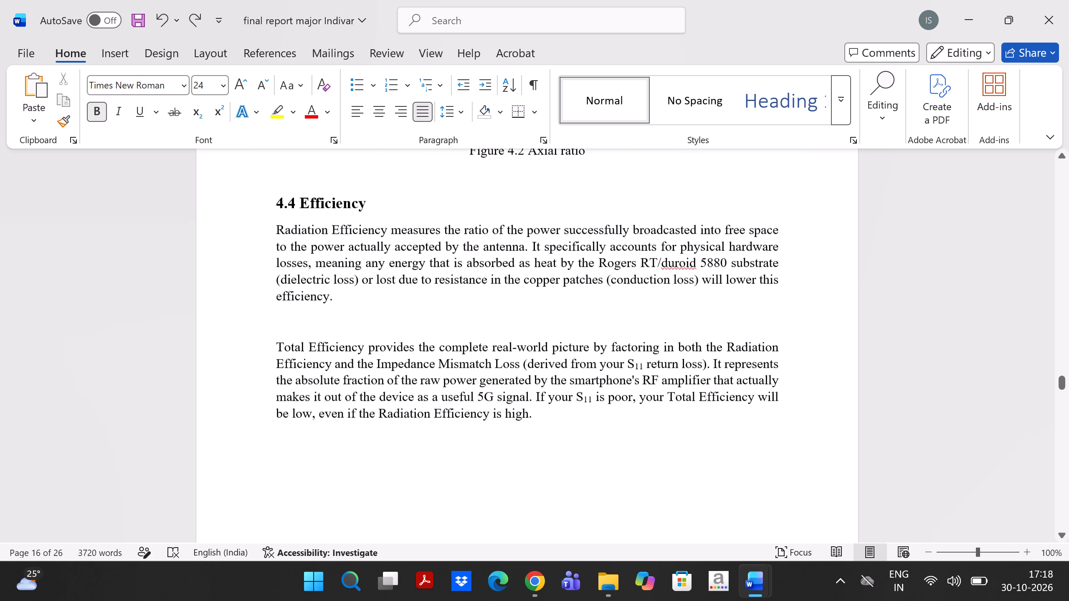
scroll(633, 374, down, 3)
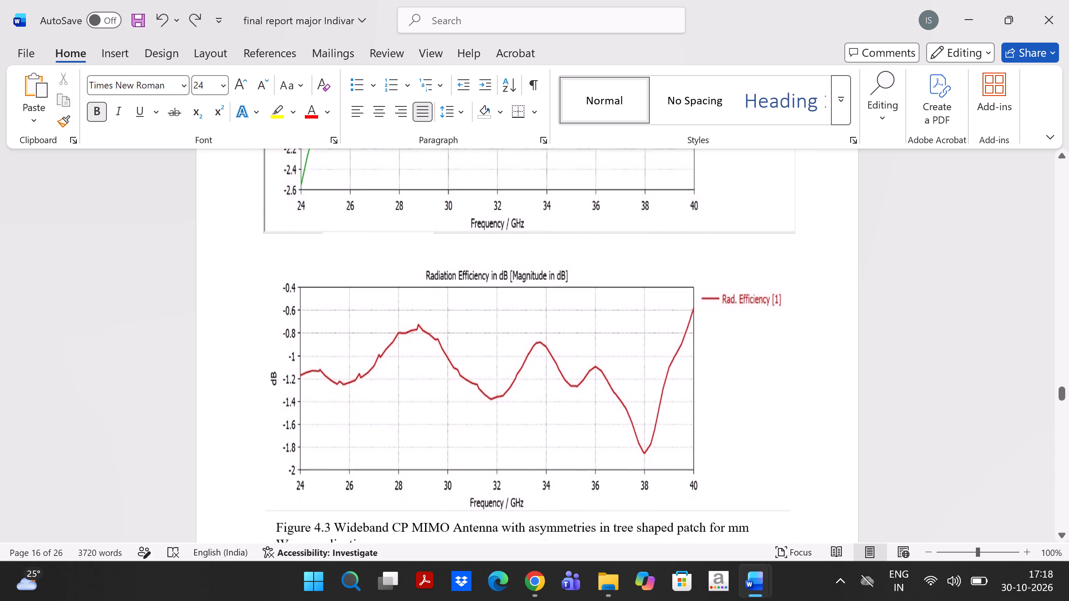
scroll(633, 374, down, 1)
scroll(633, 374, up, 1)
scroll(633, 374, down, 6)
right_click(633, 374)
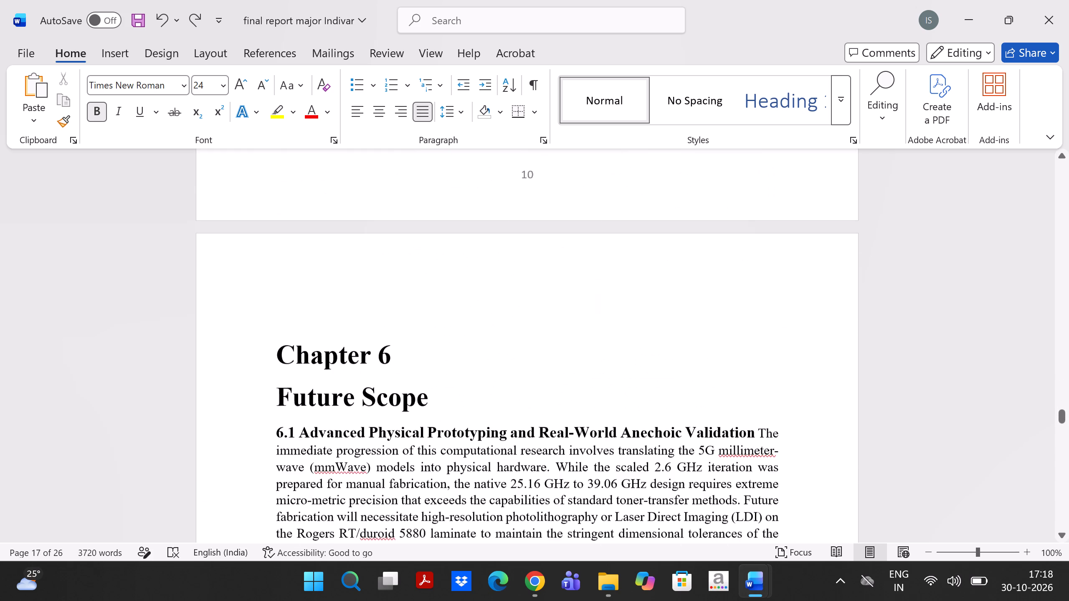
scroll(633, 374, down, 1)
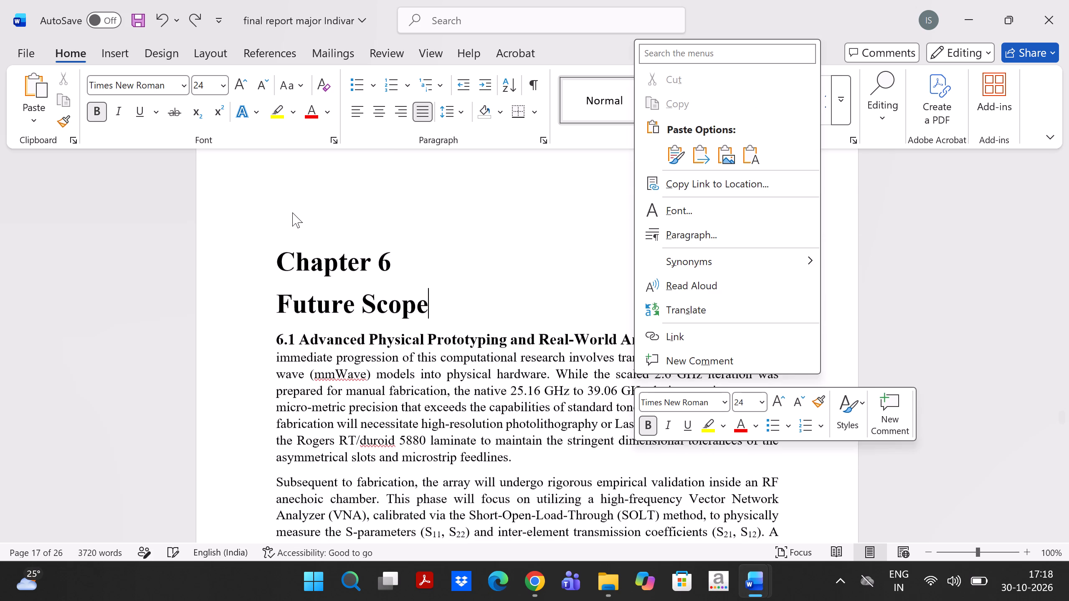
triple_click(317, 253)
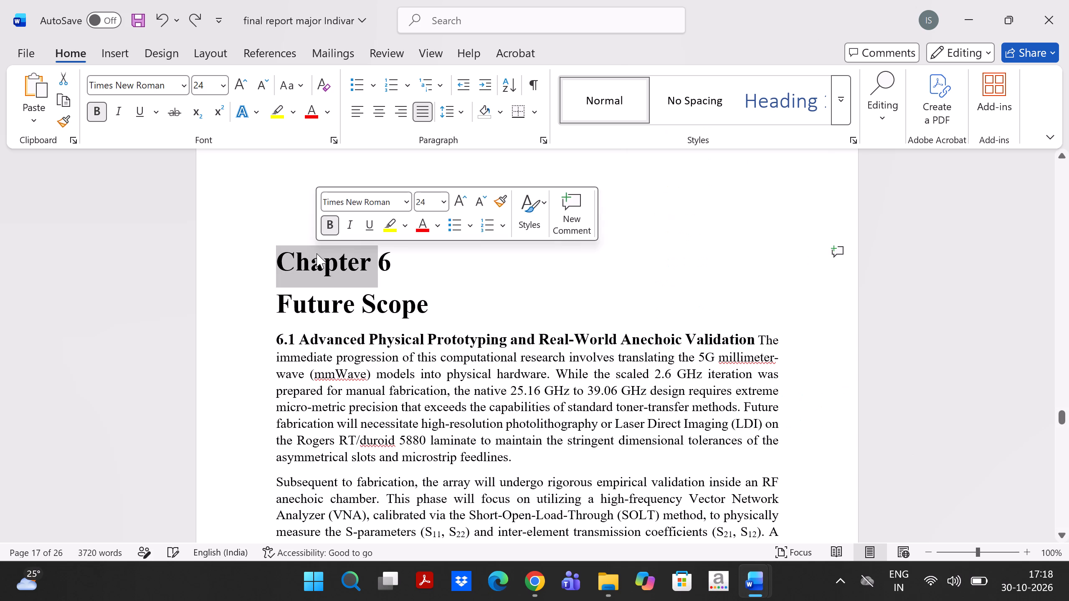
click(317, 253)
scroll(317, 253, up, 1)
scroll(317, 253, down, 5)
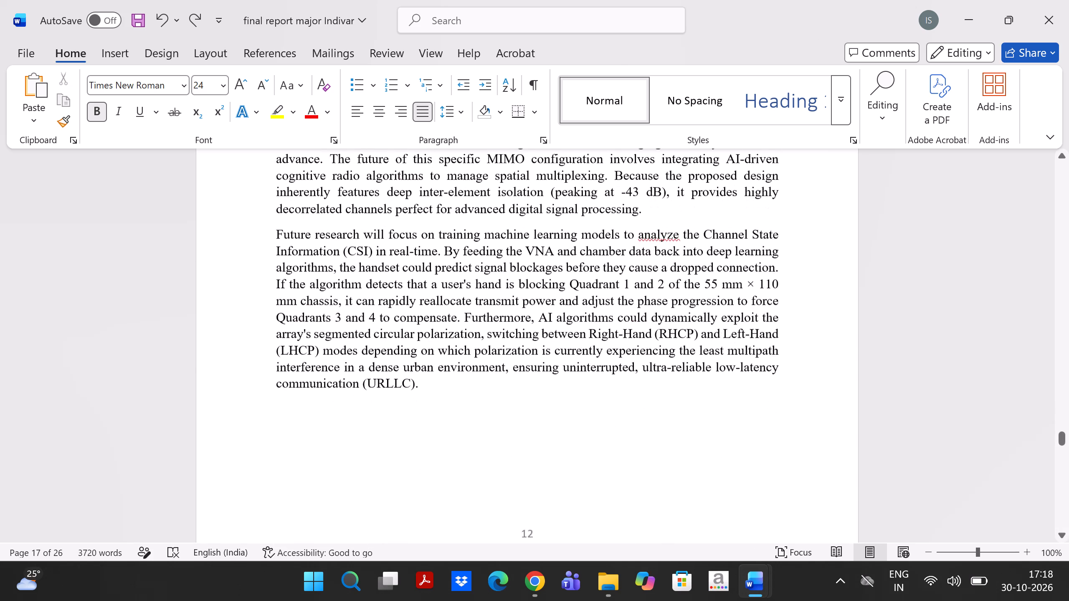
scroll(317, 253, down, 4)
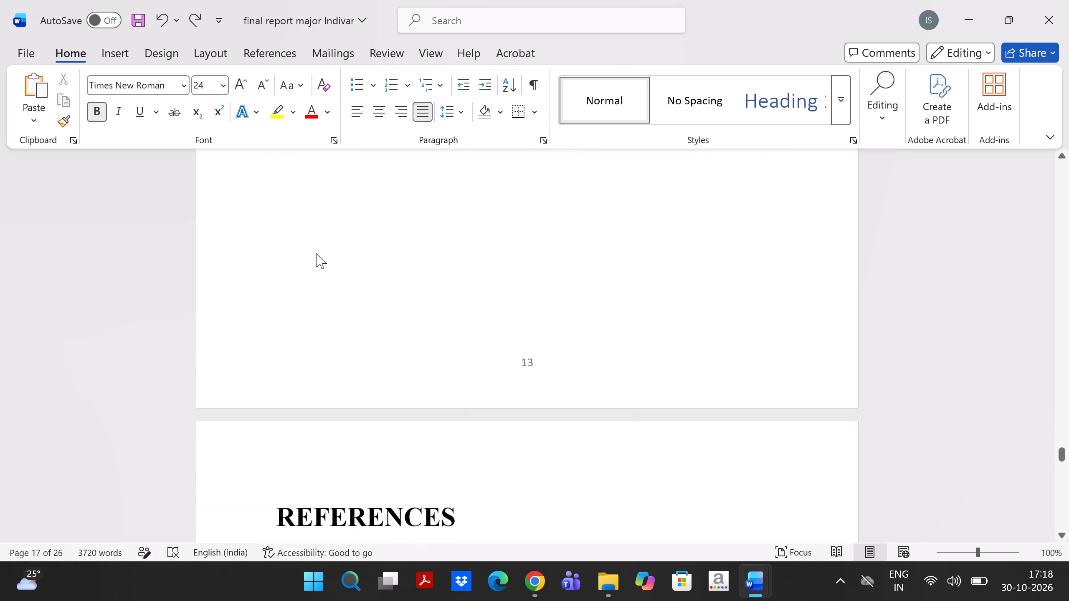
Examine the References list and the appendix formulas through the last page, checking their layout and page breaks.
scroll(317, 253, down, 1)
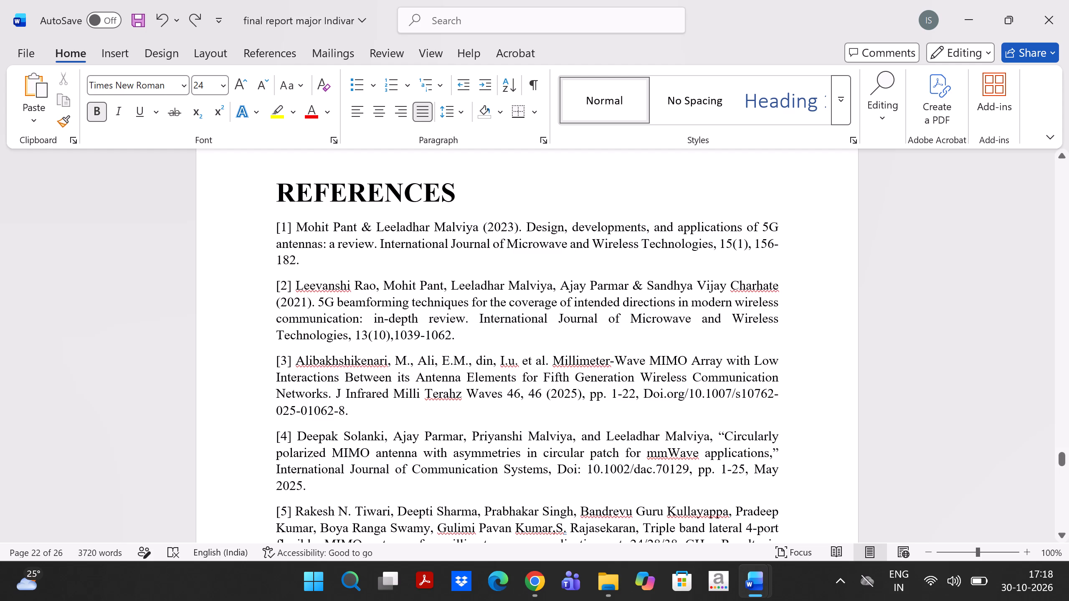
scroll(317, 253, down, 1)
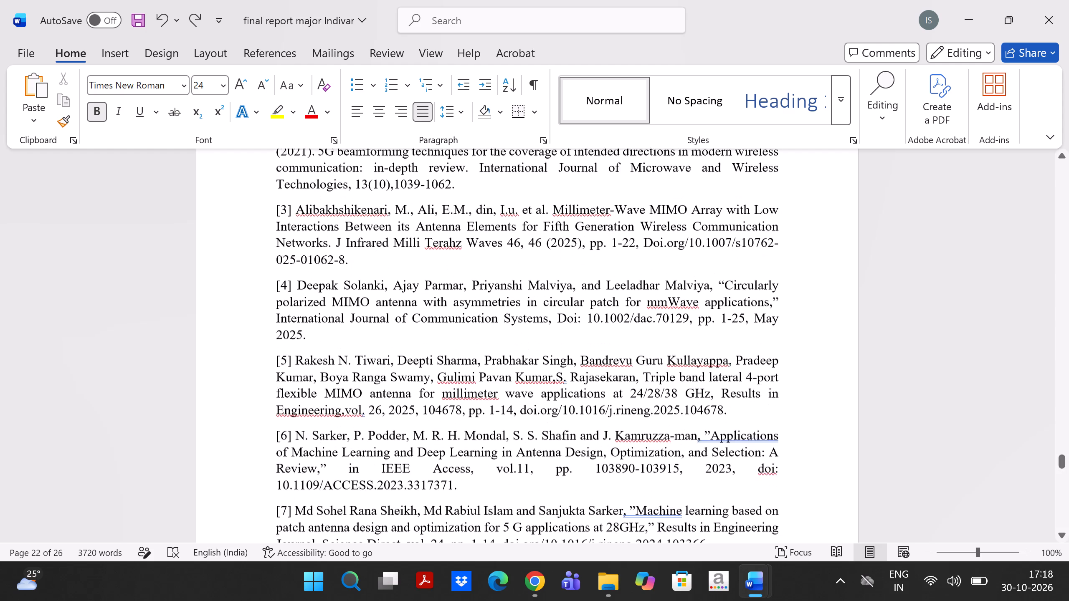
scroll(317, 253, down, 1)
scroll(317, 253, right, 1)
scroll(317, 253, down, 1)
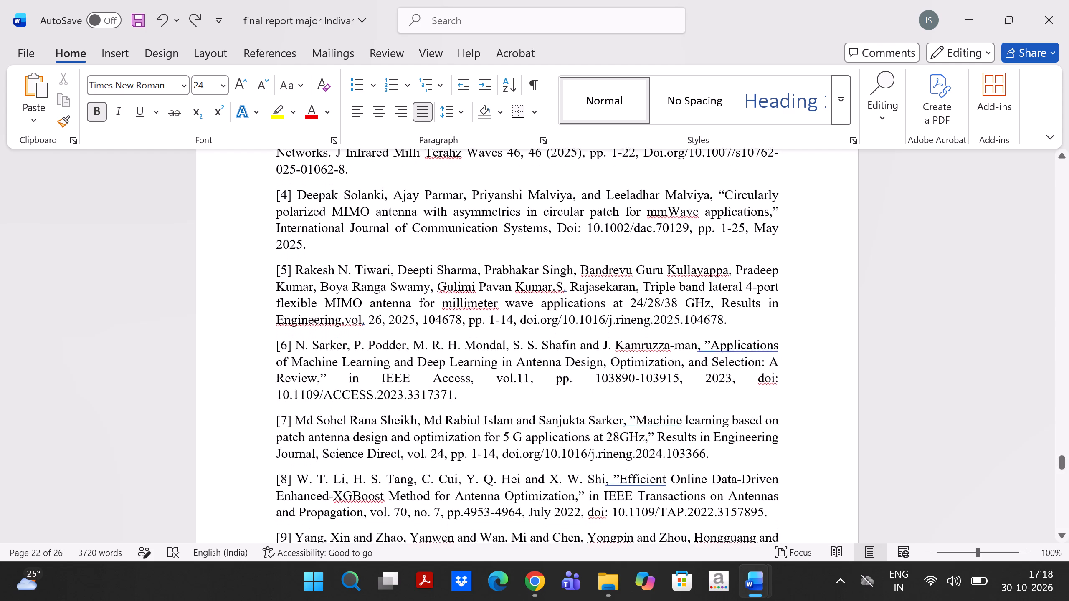
scroll(527, 384, down, 7)
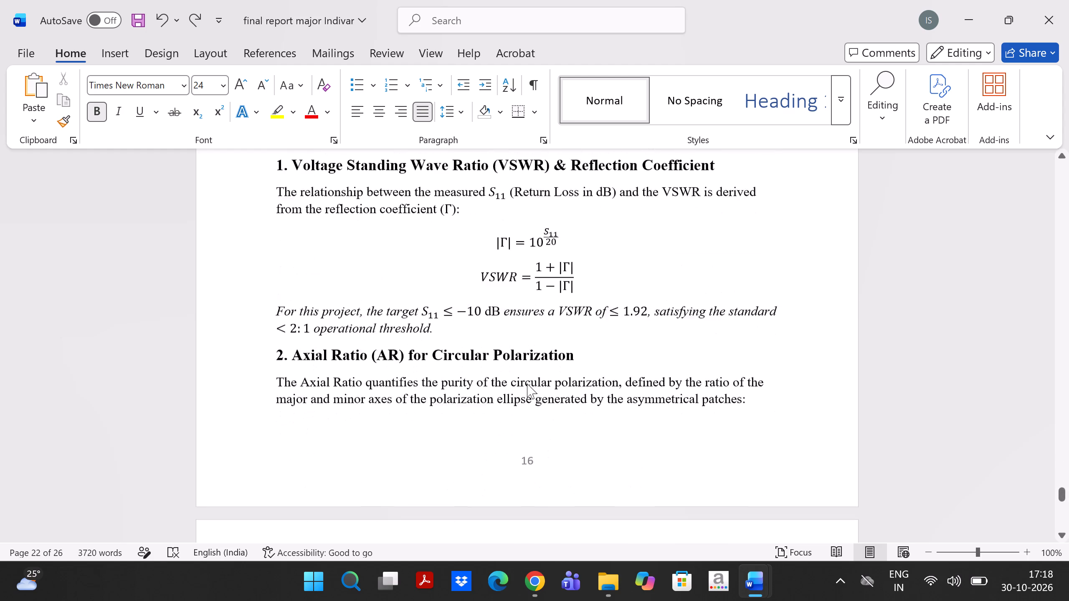
scroll(527, 384, down, 7)
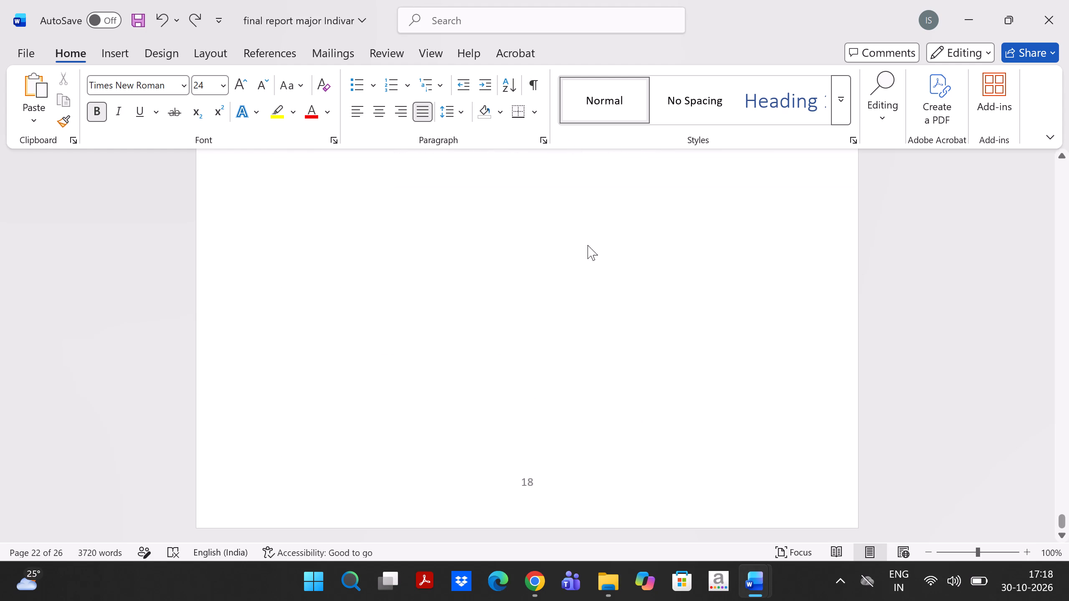
scroll(588, 245, up, 7)
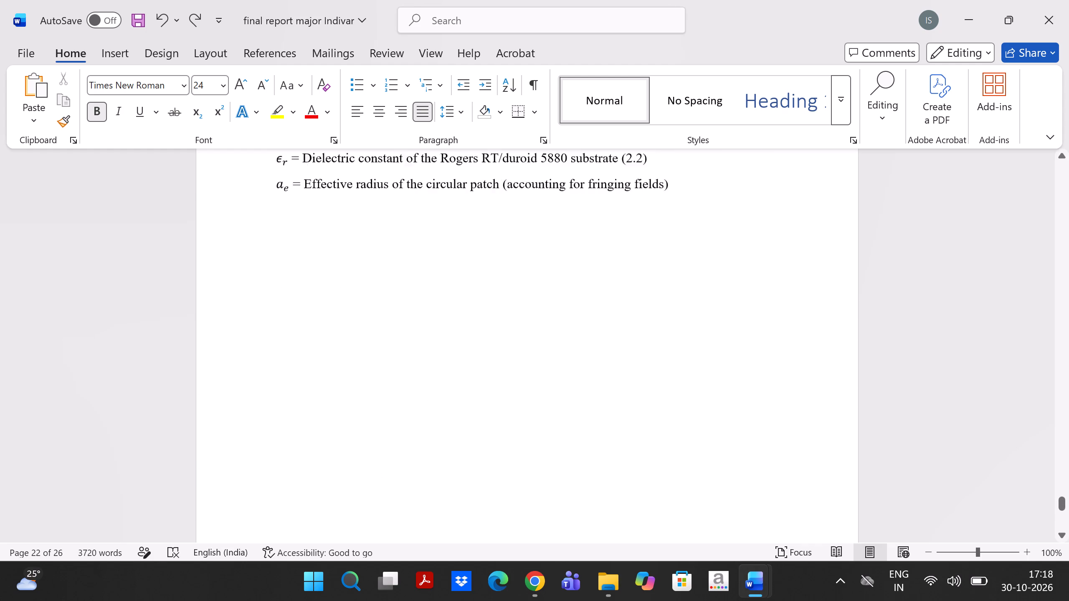
scroll(588, 245, up, 2)
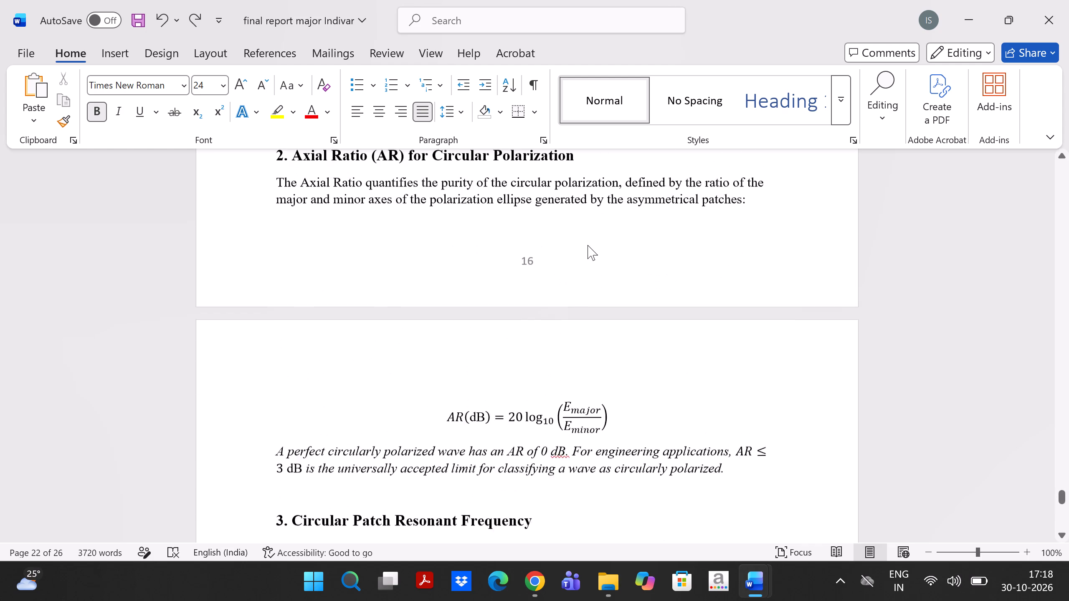
scroll(588, 245, up, 2)
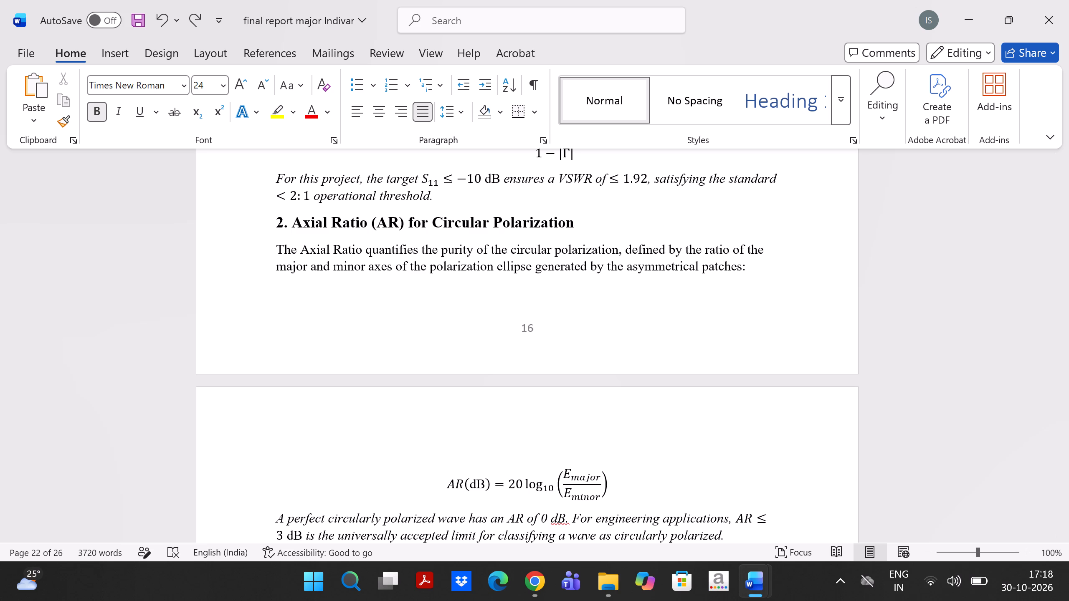
Return to the title page and review the front matter, table of contents, list of figures and the opening of Chapter 1.
scroll(588, 245, up, 9)
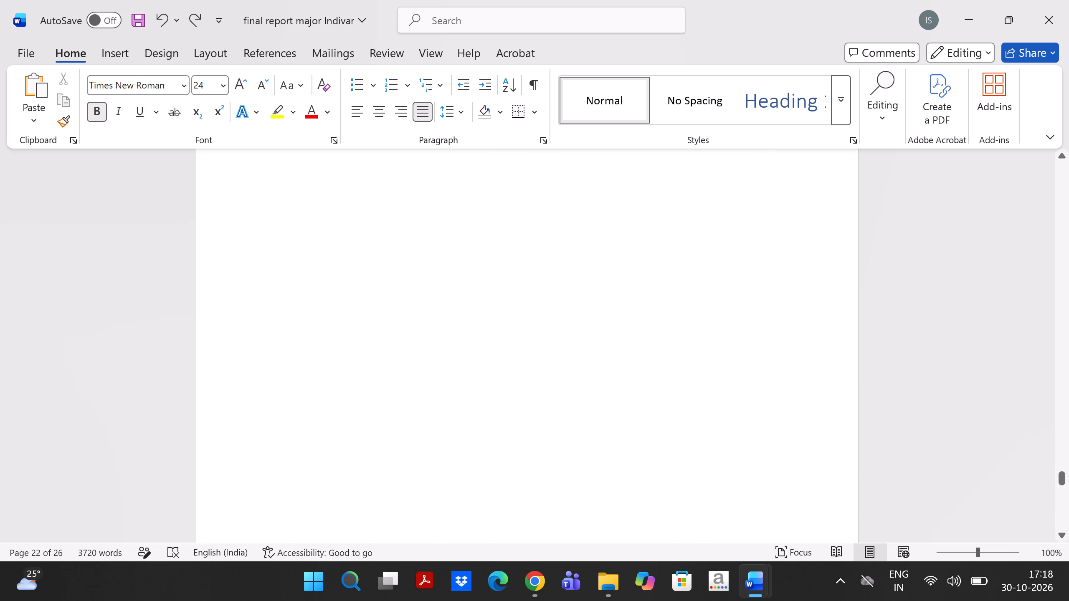
scroll(588, 245, up, 15)
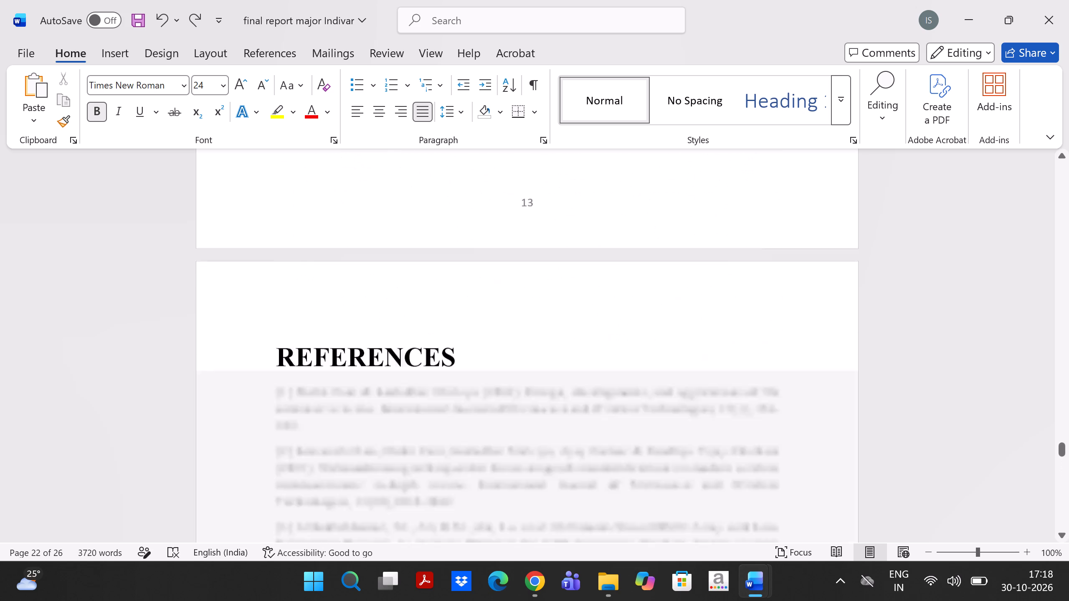
scroll(588, 245, up, 18)
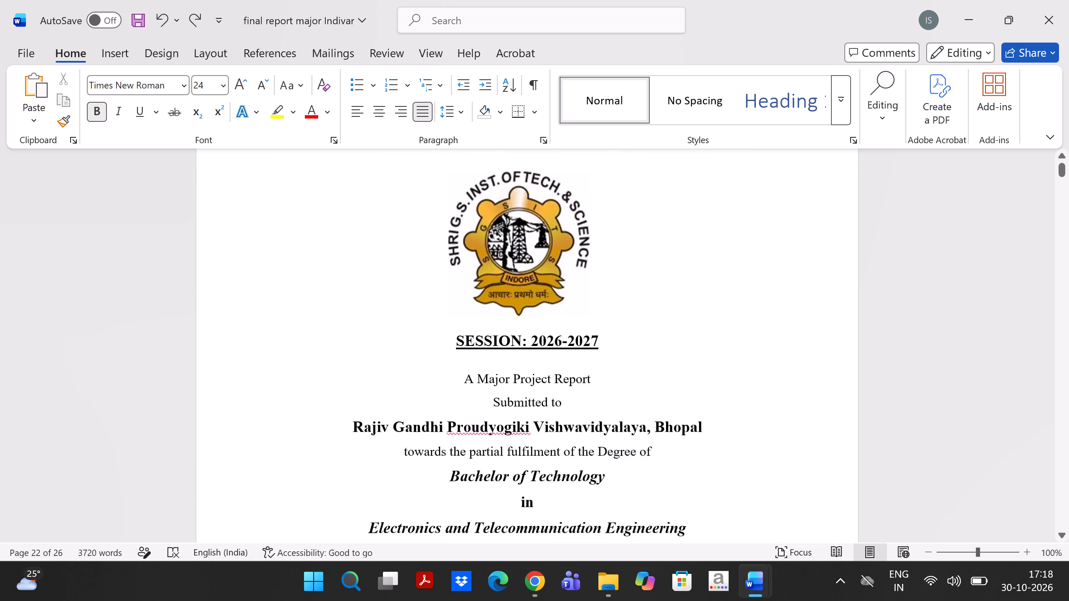
scroll(588, 245, down, 4)
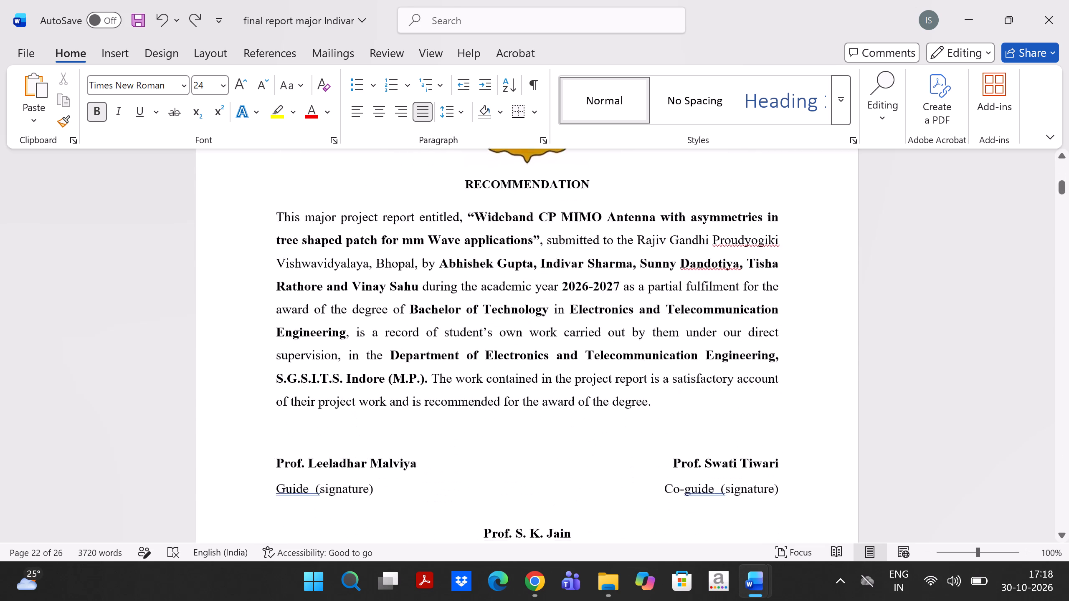
scroll(588, 245, down, 4)
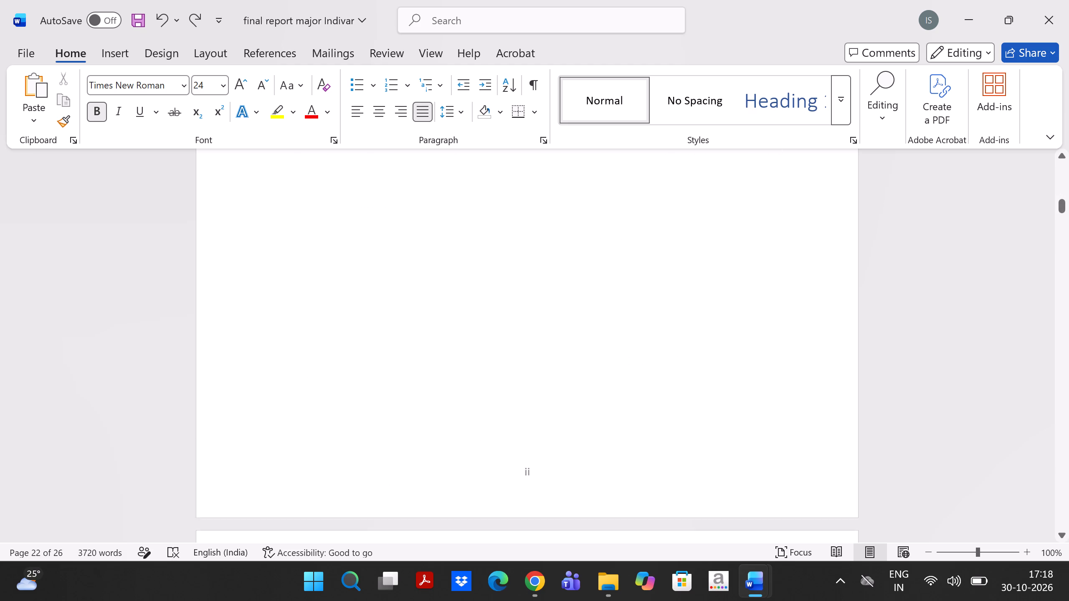
scroll(588, 245, down, 3)
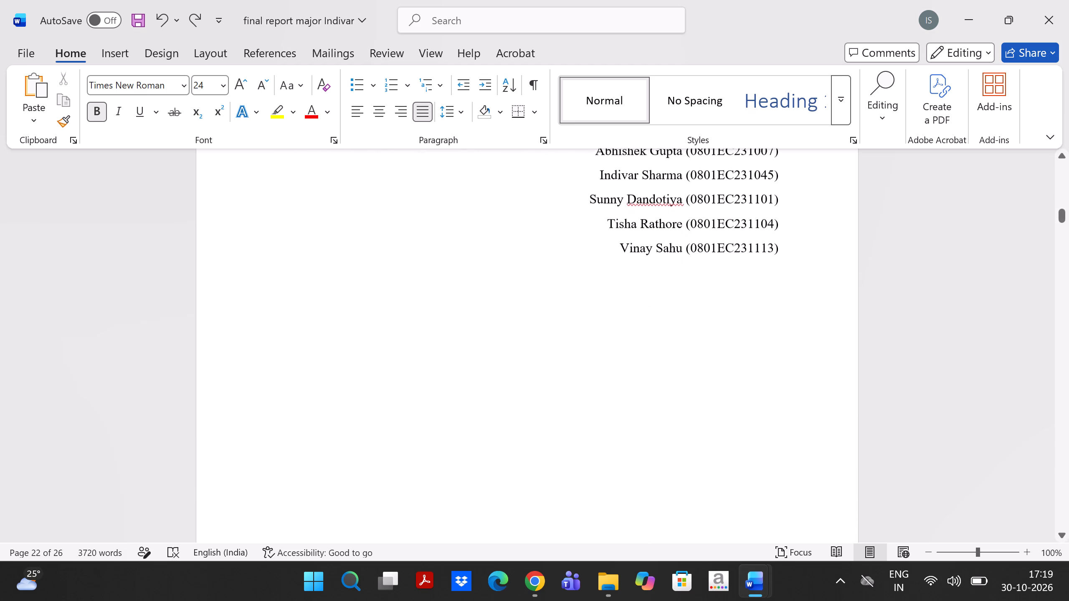
scroll(588, 245, up, 1)
scroll(588, 245, down, 2)
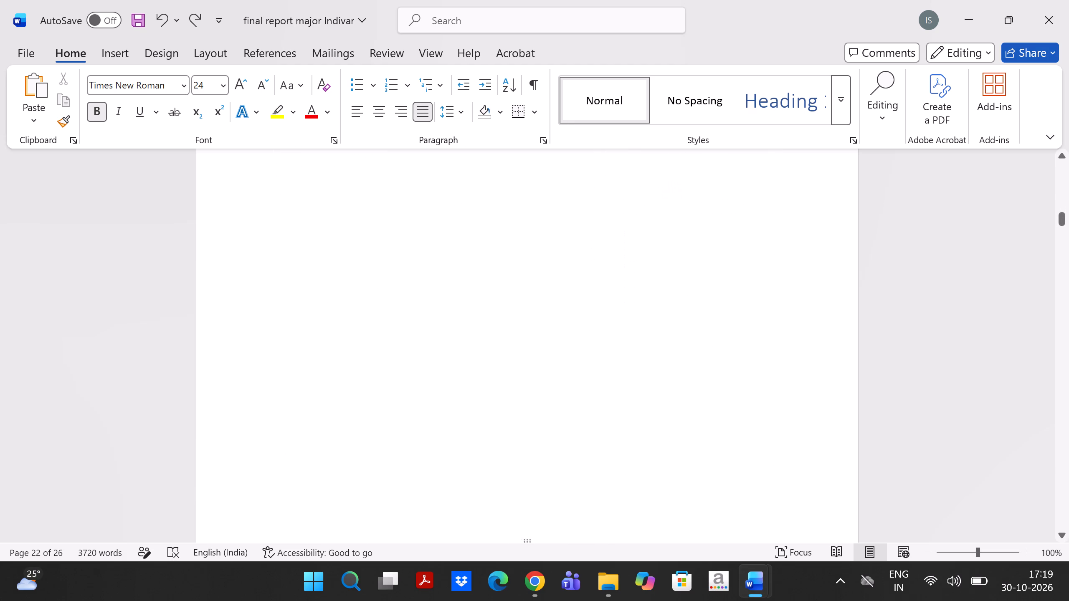
scroll(588, 245, down, 3)
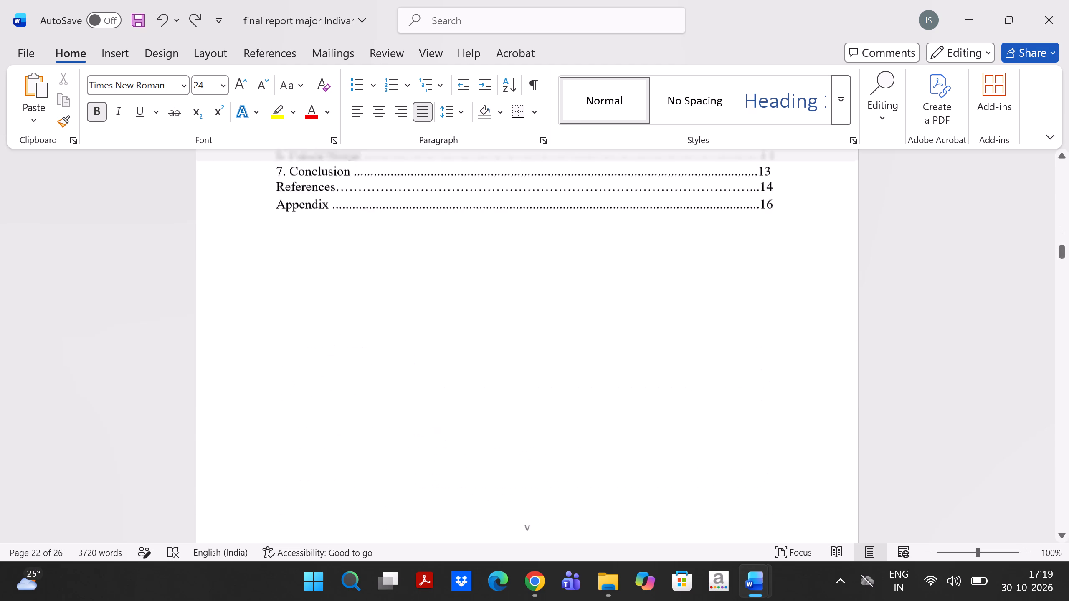
scroll(588, 245, down, 3)
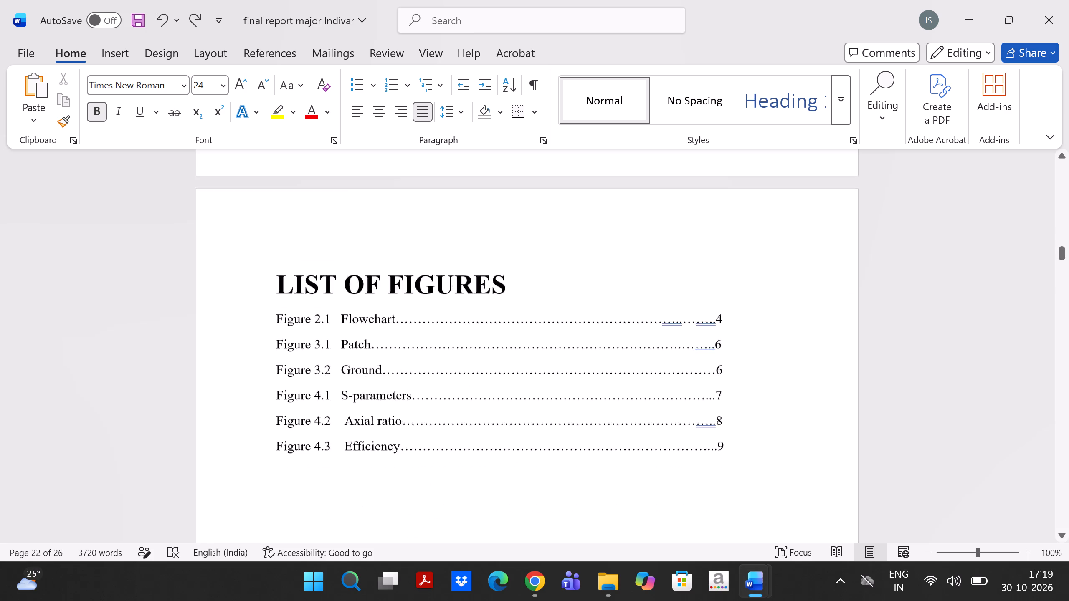
scroll(588, 245, down, 2)
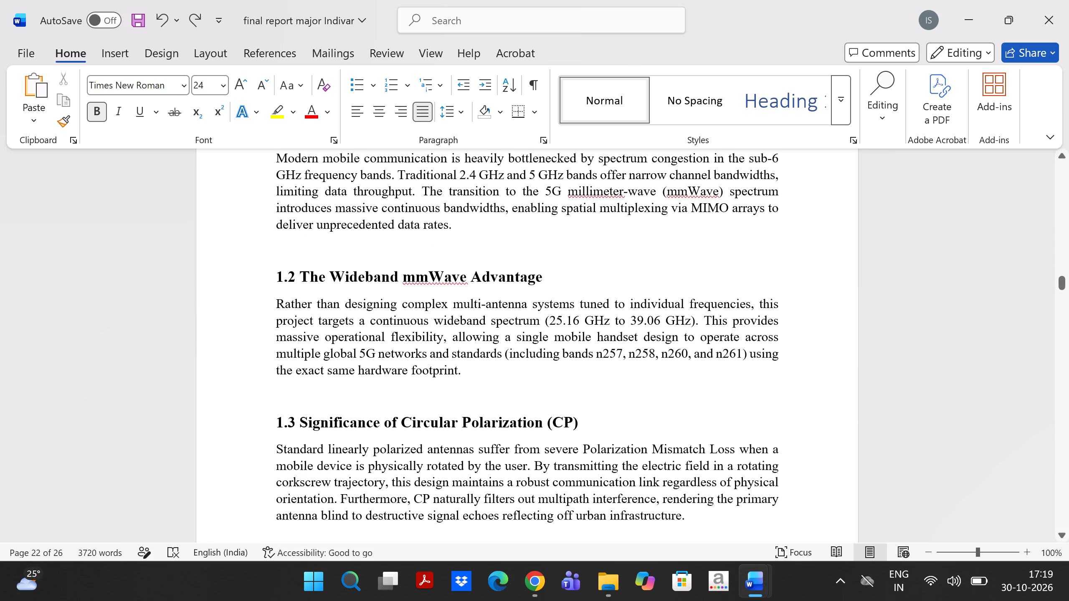
Print the report to a PDF file named Major report in the Desktop folder.
click(27, 50)
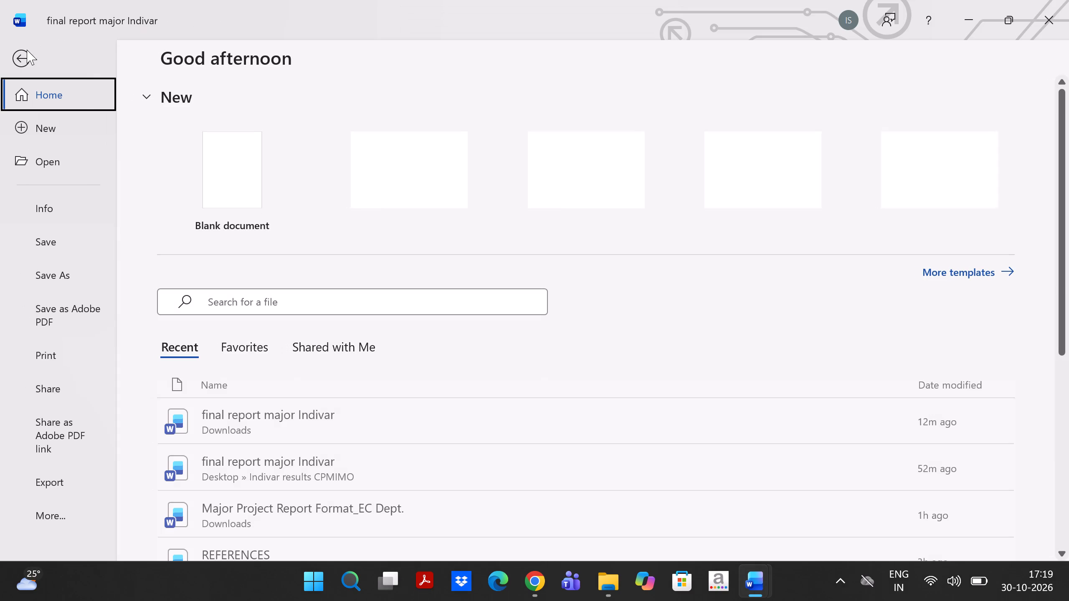
click(45, 353)
click(188, 126)
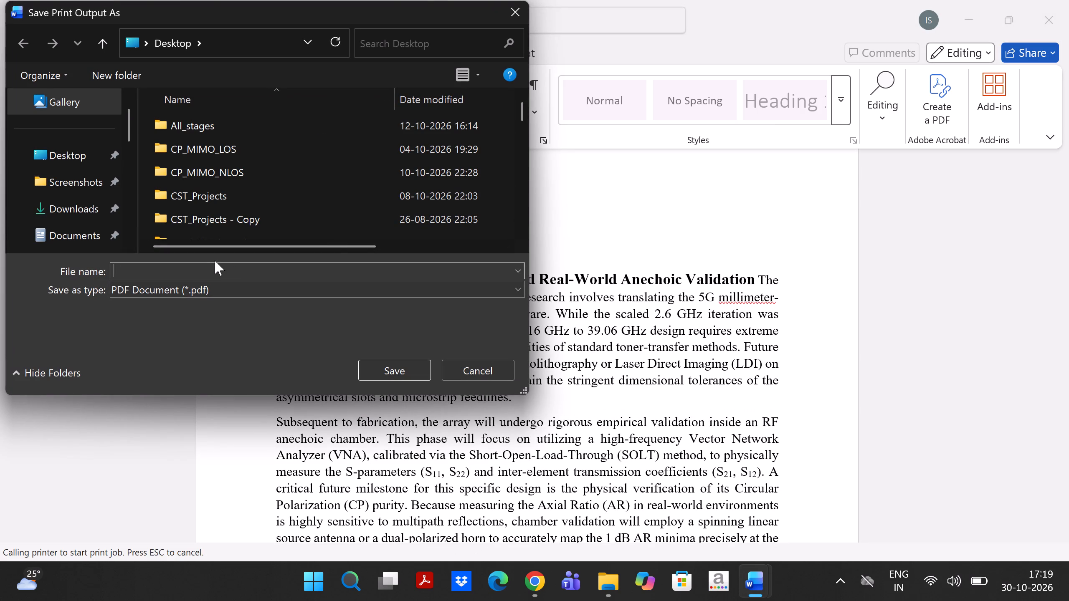
text(Major reporg)
key(BackSpace)
key(t)
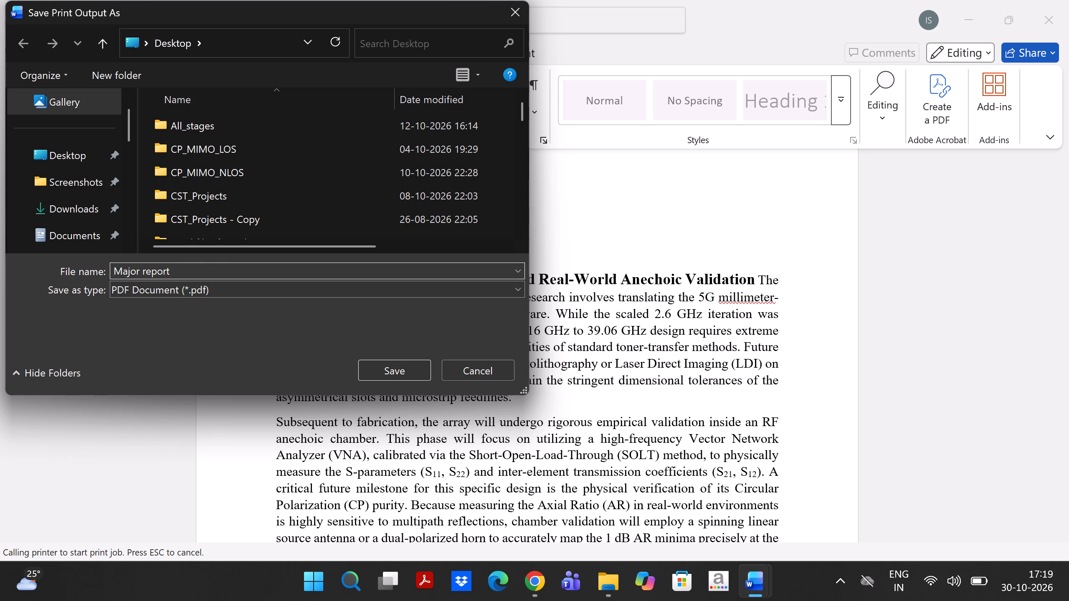
key(space)
key(Return)
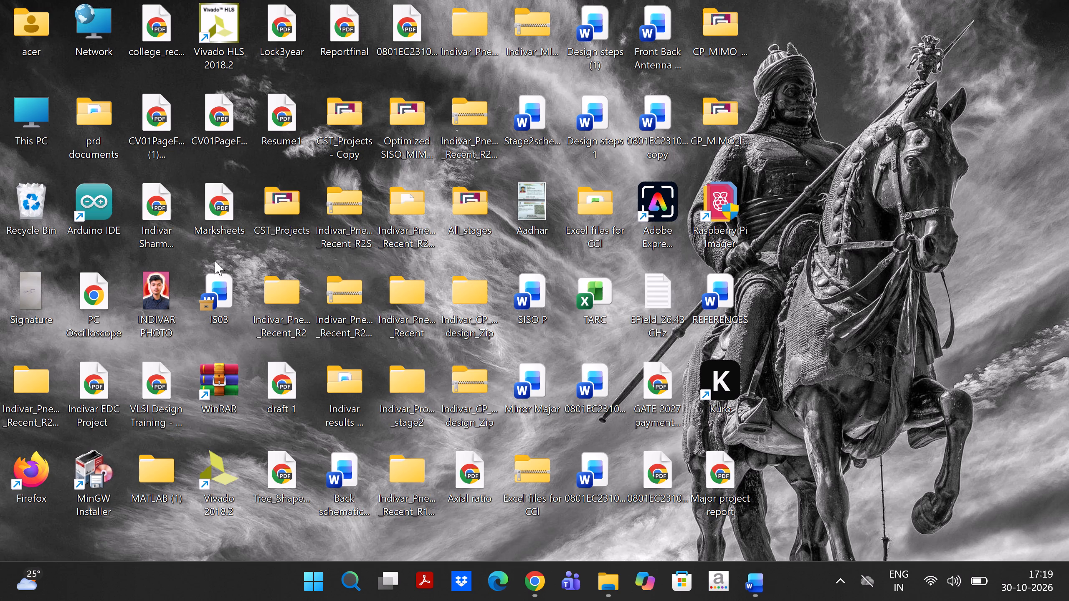
Delete the Major project report PDF from the desktop.
click(712, 480)
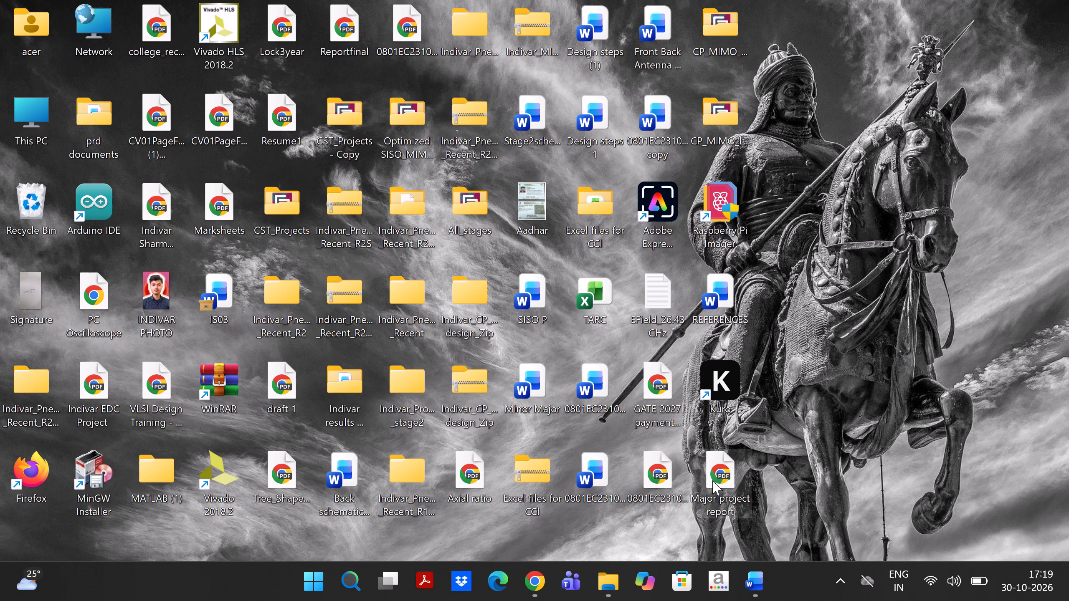
key(Delete)
Open the Major report PDF from the desktop.
right_click(712, 480)
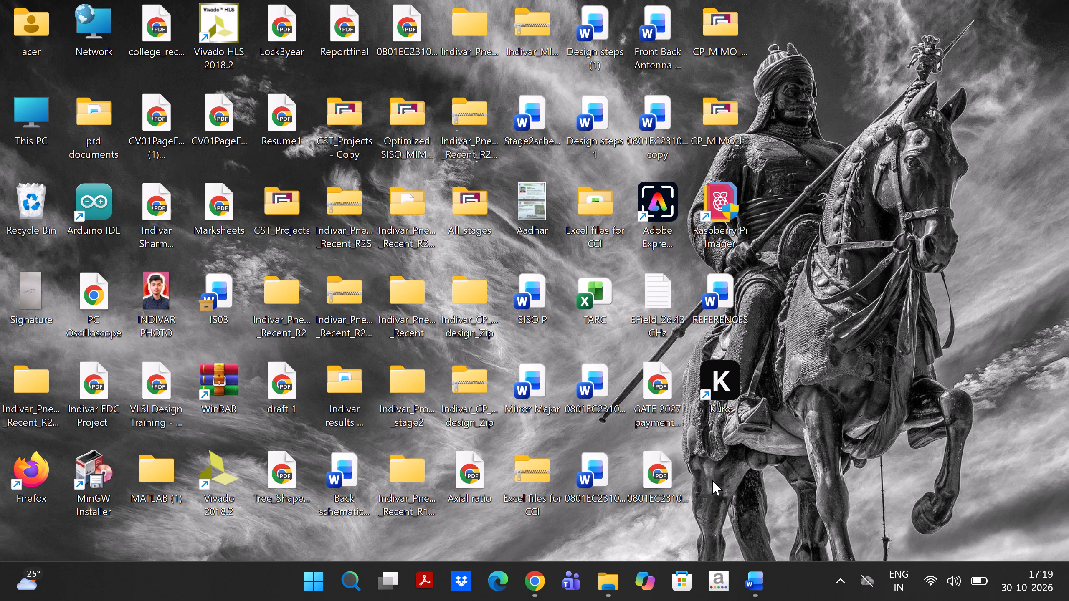
click(811, 250)
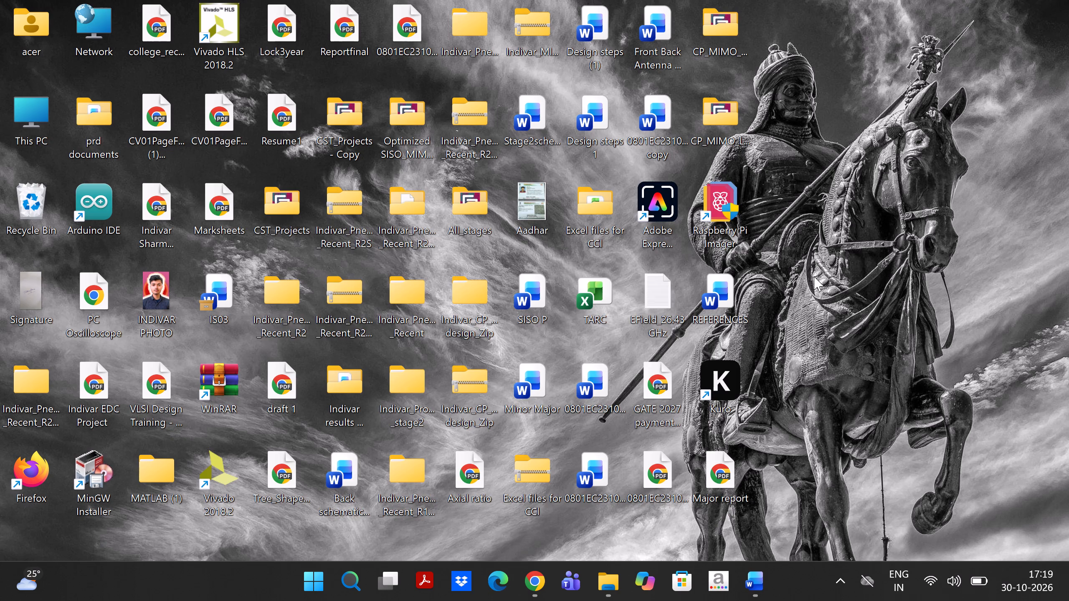
double_click(718, 474)
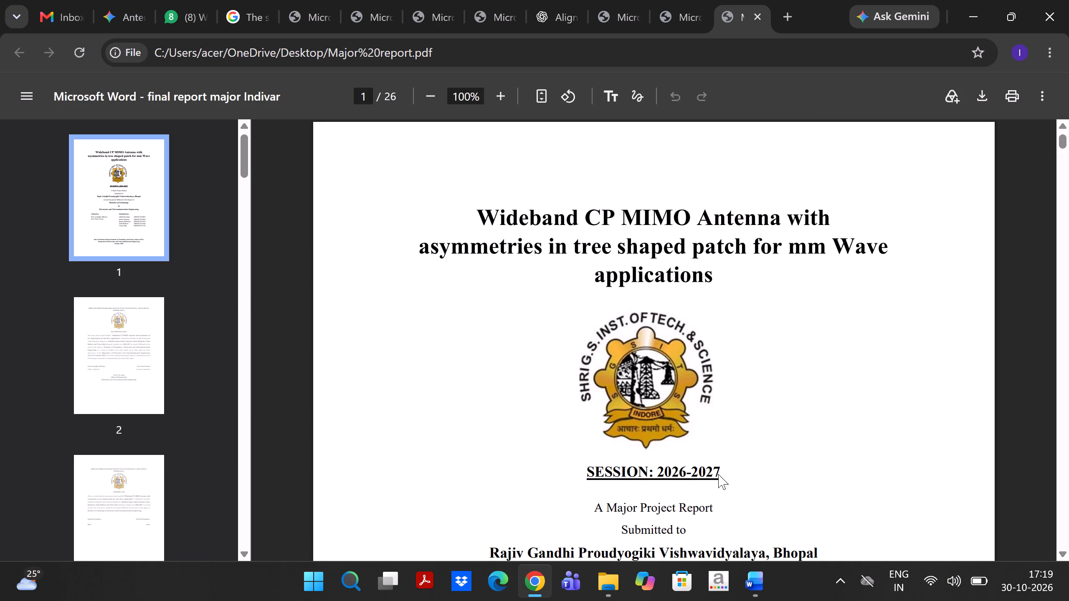
Review the PDF's front matter from the title page through the acknowledgement, contents, list of figures and list of abbreviations.
scroll(718, 474, down, 1)
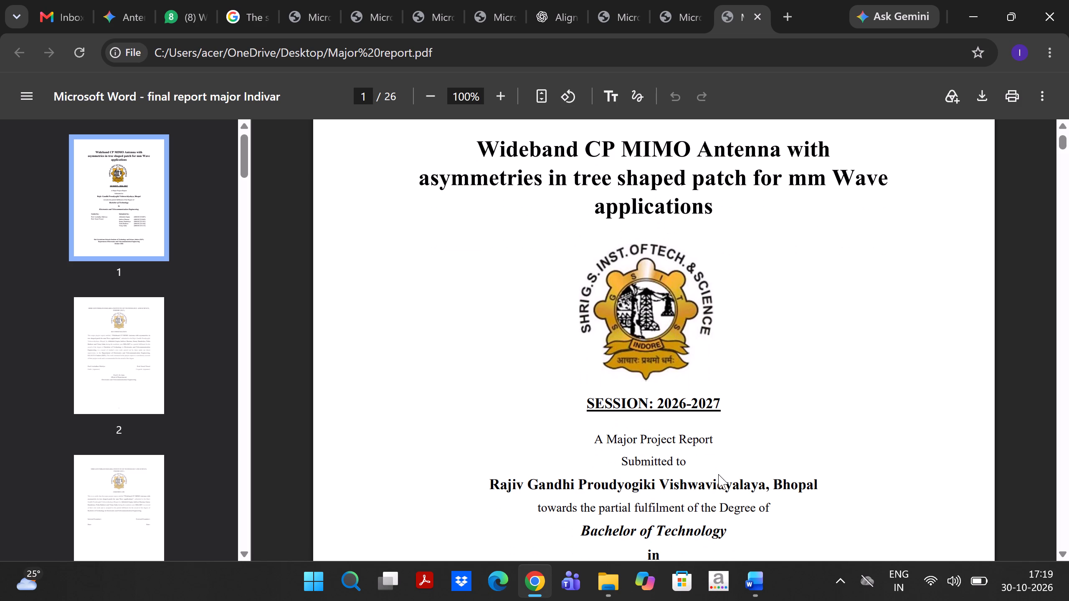
scroll(718, 474, down, 1)
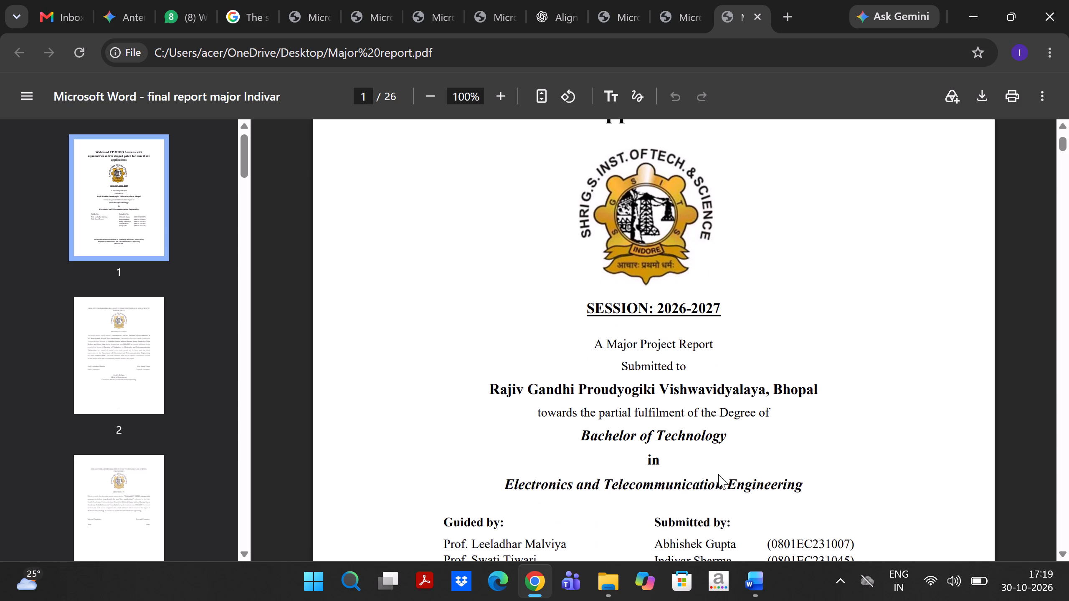
scroll(718, 474, down, 6)
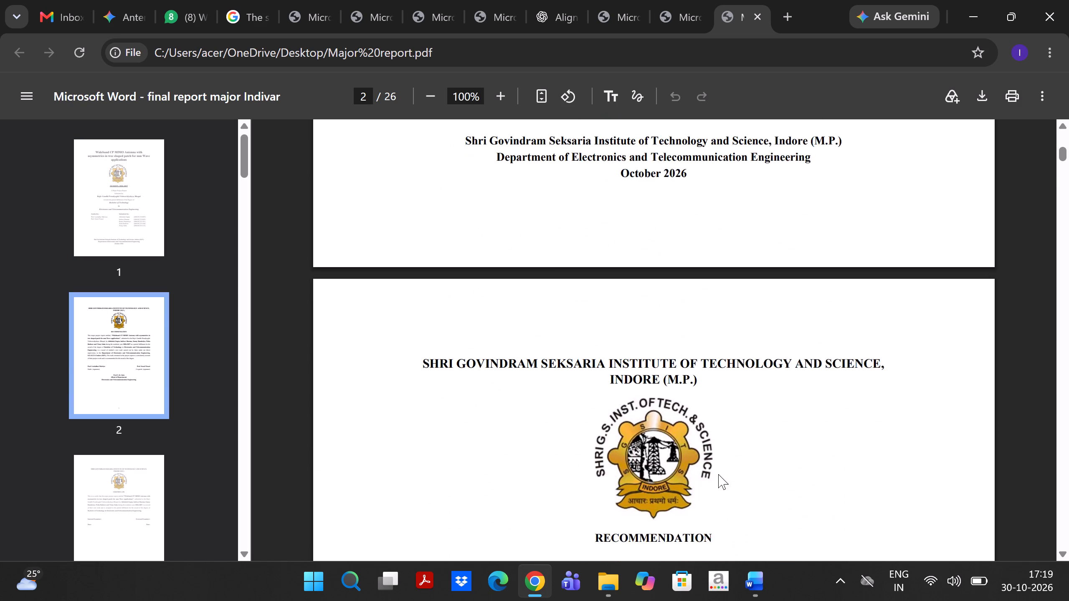
scroll(718, 474, down, 6)
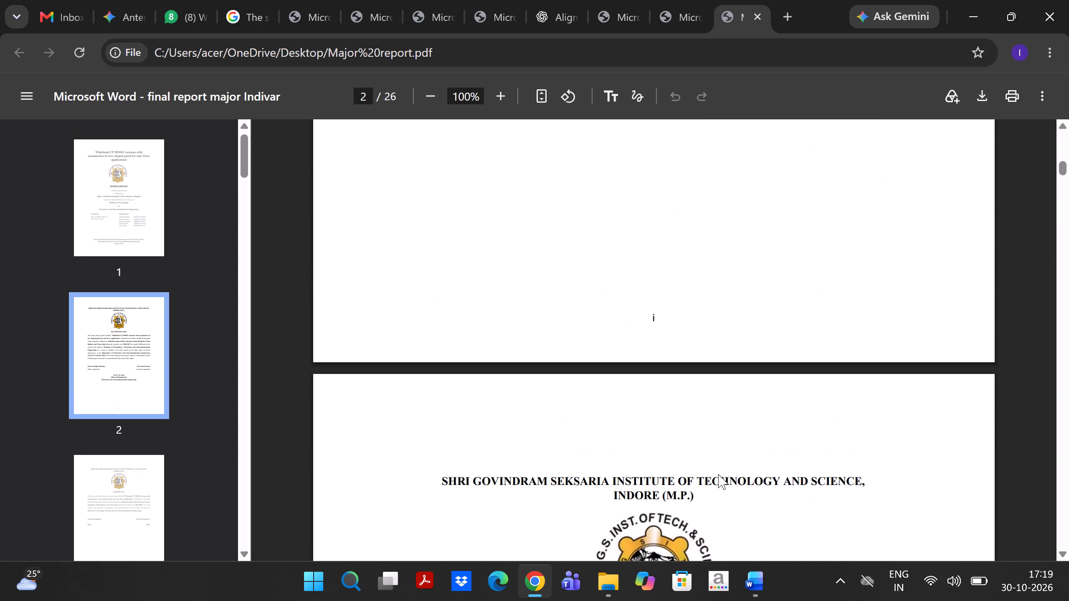
scroll(718, 474, down, 6)
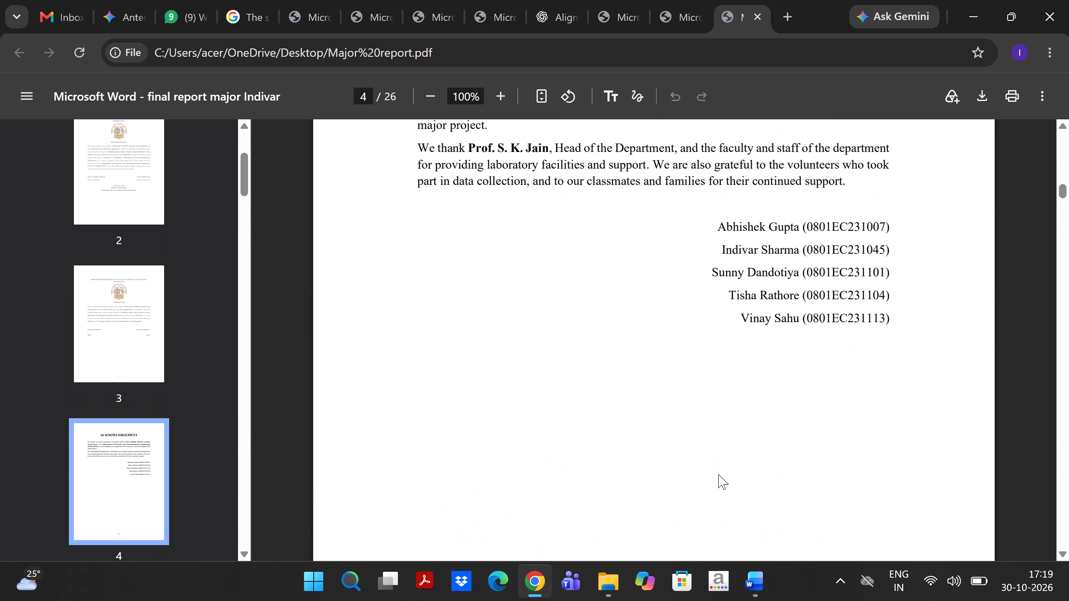
scroll(718, 474, down, 3)
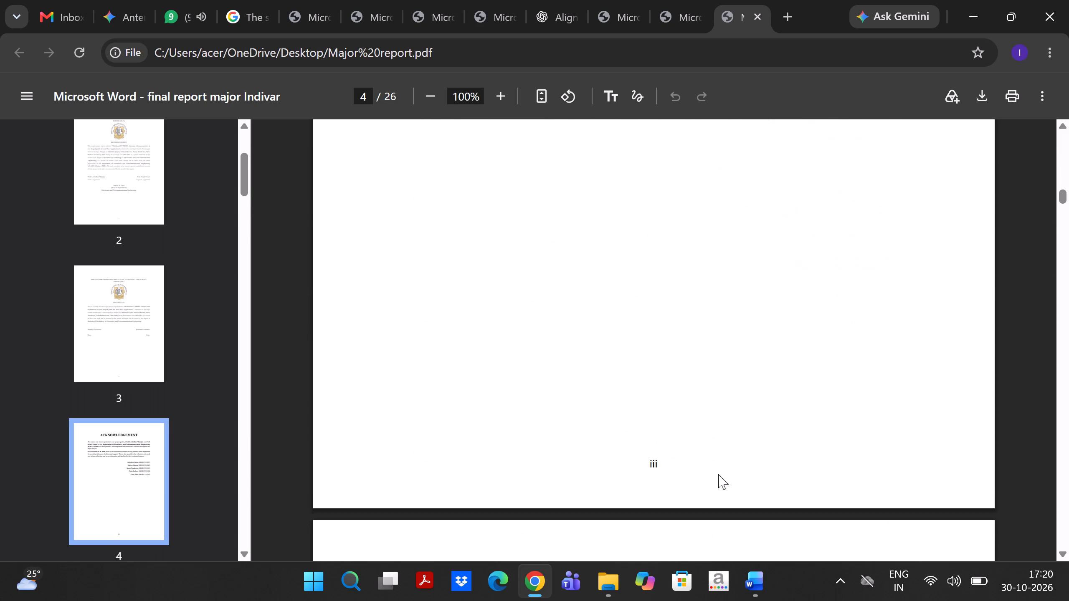
scroll(718, 474, down, 5)
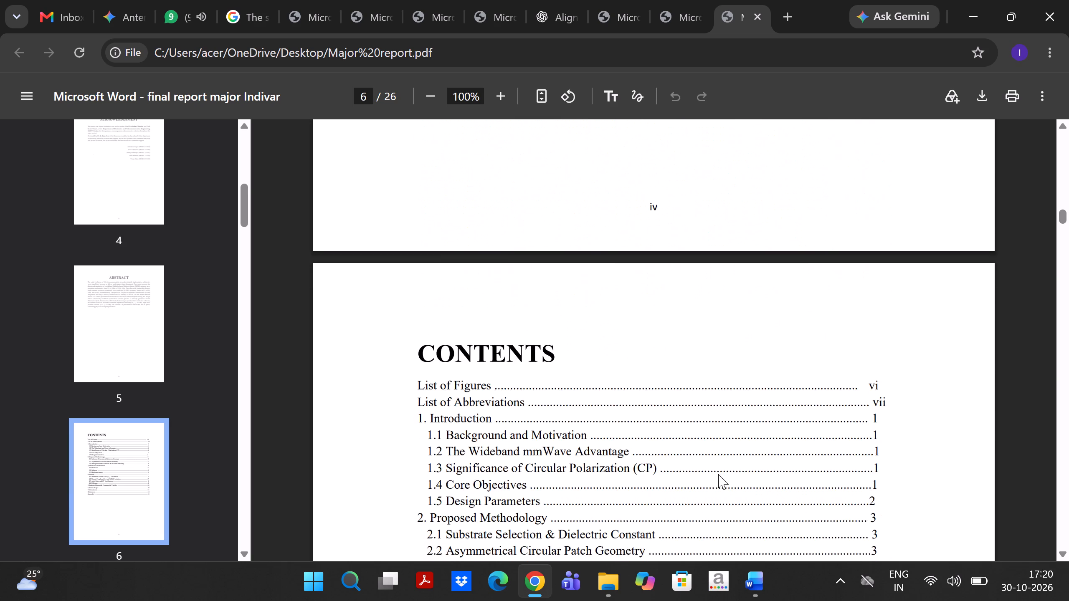
scroll(718, 474, down, 5)
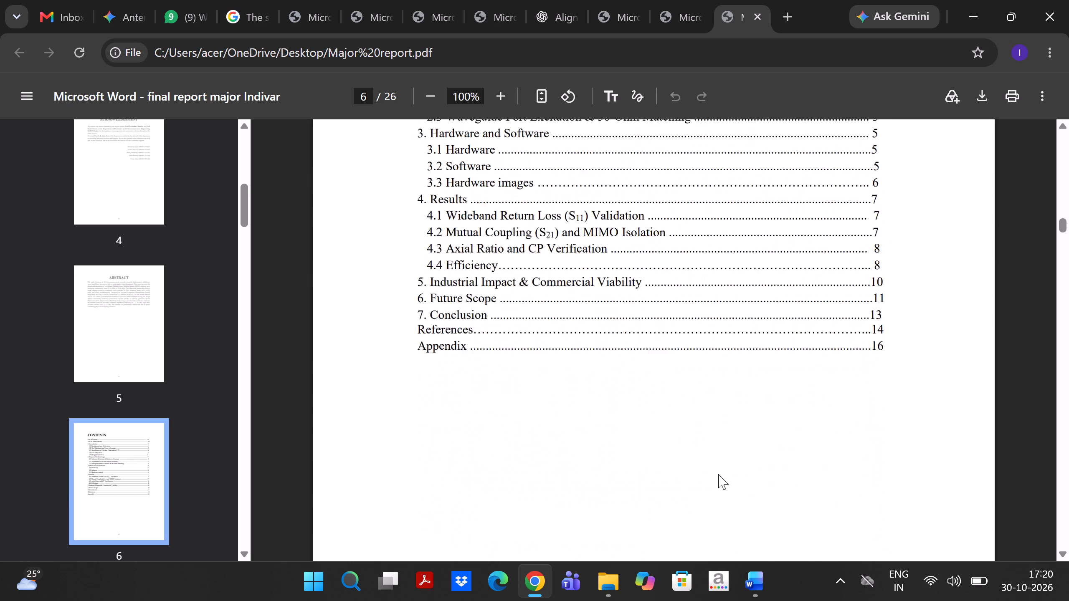
scroll(718, 474, down, 1)
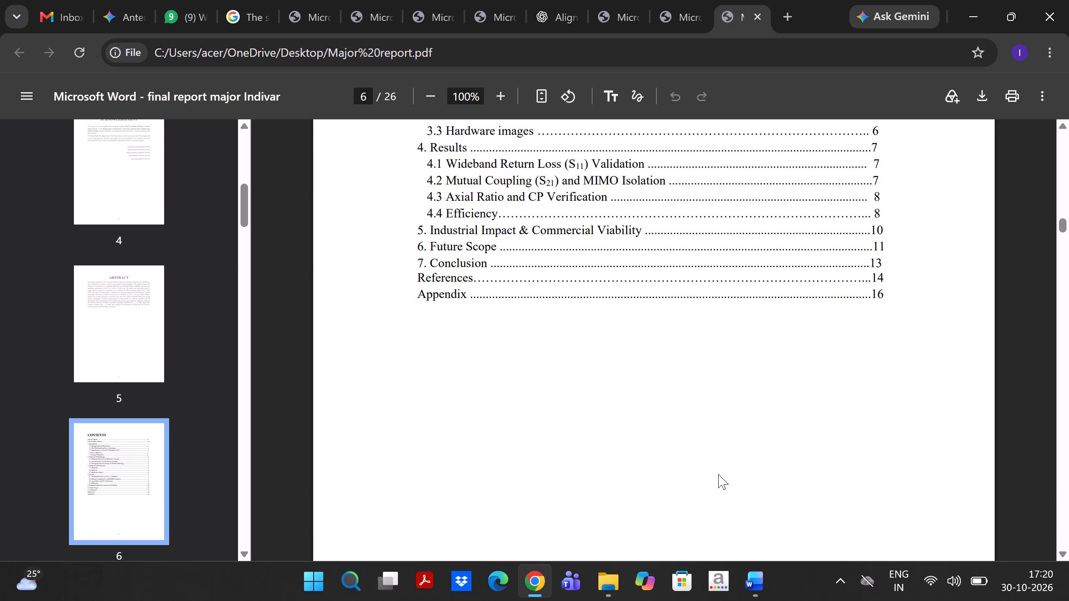
scroll(718, 474, down, 3)
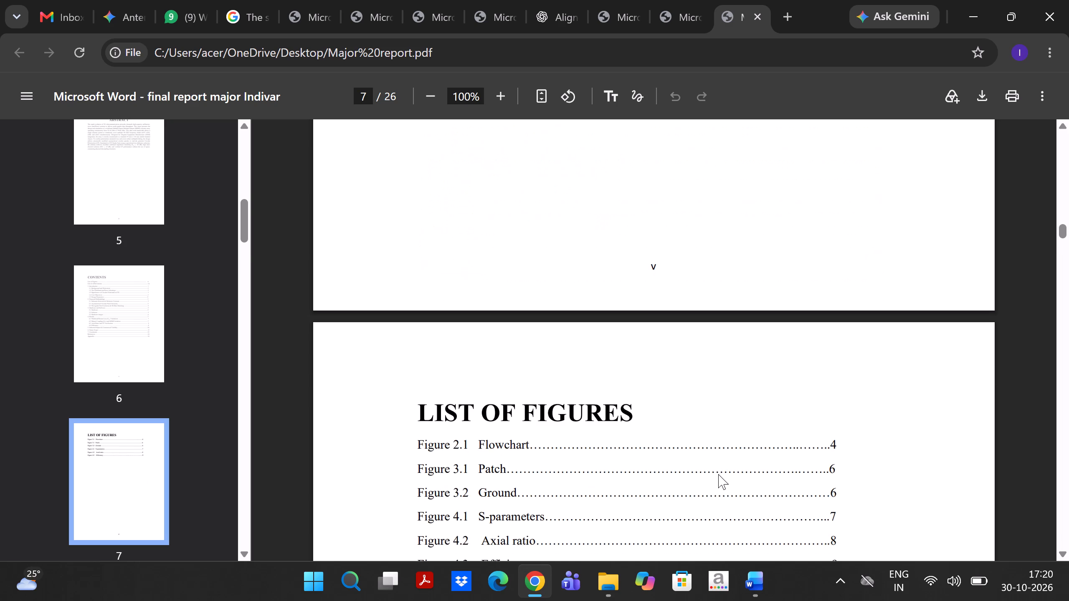
scroll(718, 474, down, 6)
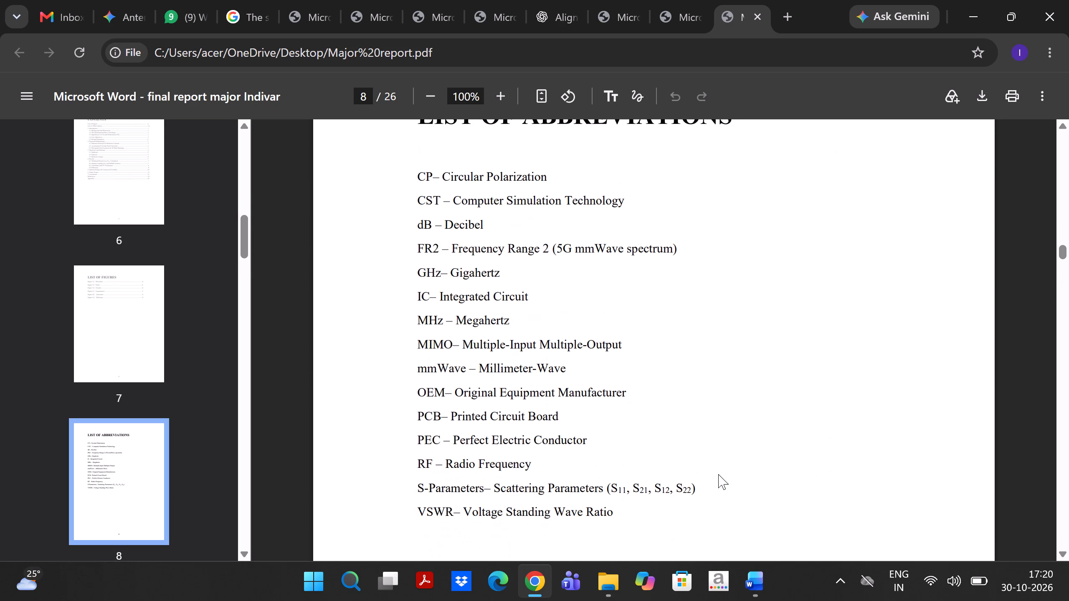
scroll(718, 474, down, 5)
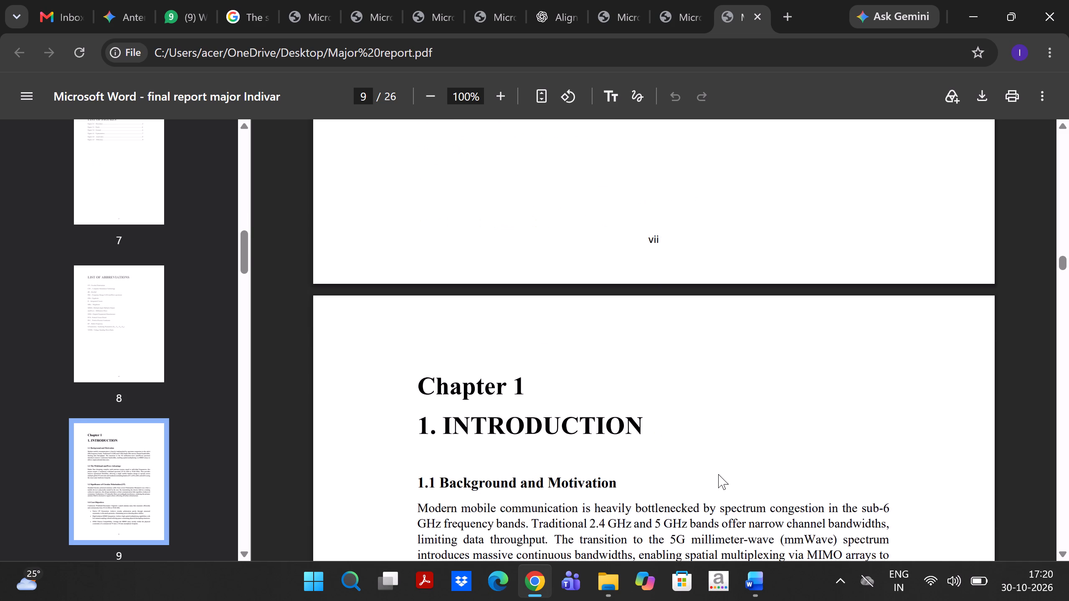
Check Chapter 1, Introduction, in the PDF, going back over sections 1.2 to 1.4 and the Design Parameters page.
scroll(718, 474, down, 6)
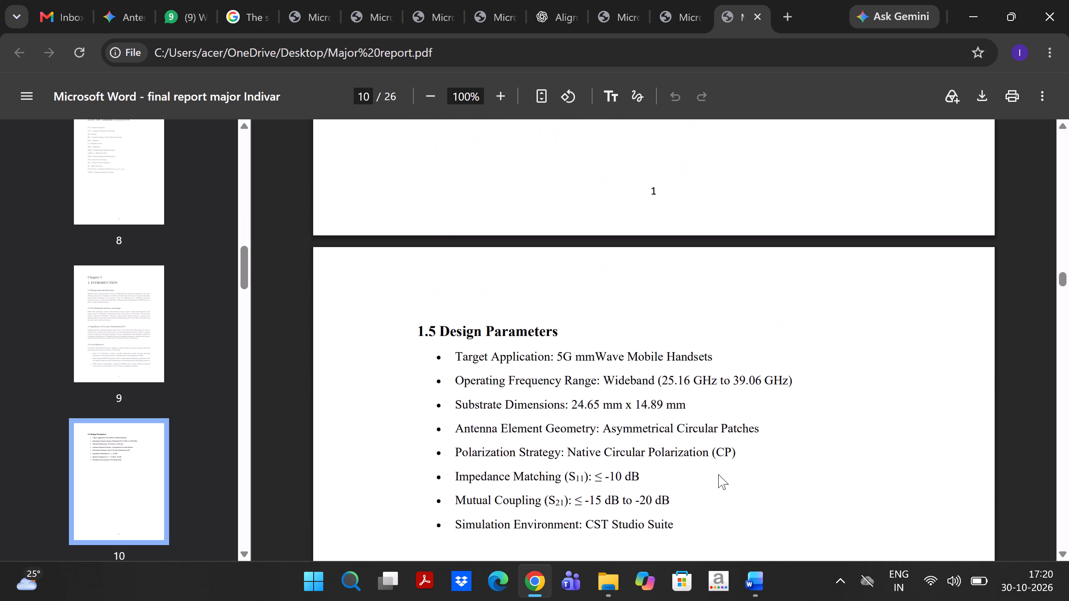
scroll(718, 474, down, 2)
scroll(718, 474, up, 4)
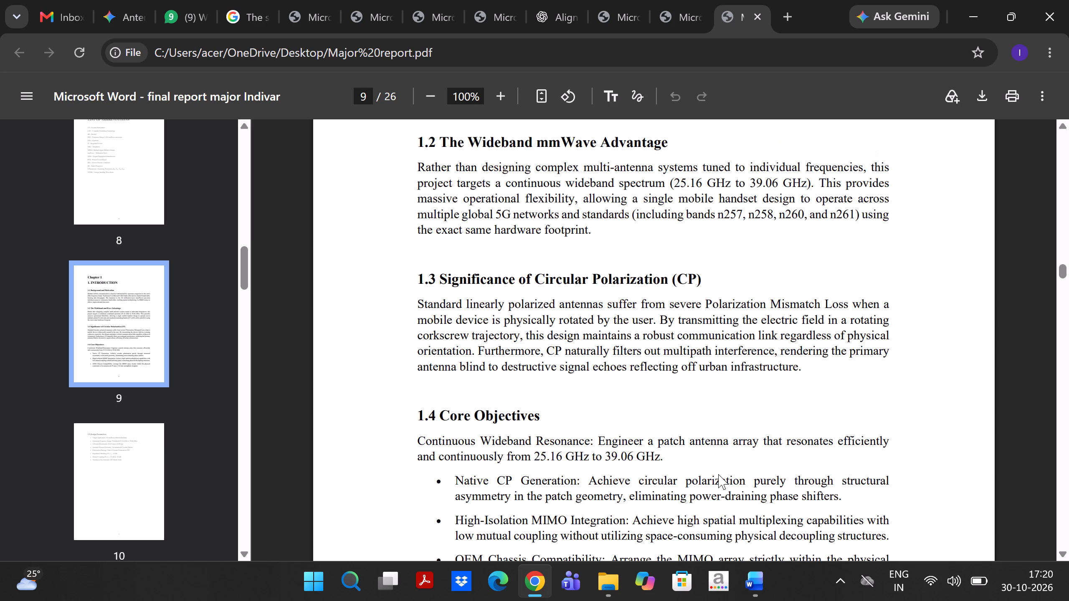
scroll(718, 474, up, 1)
scroll(718, 474, down, 3)
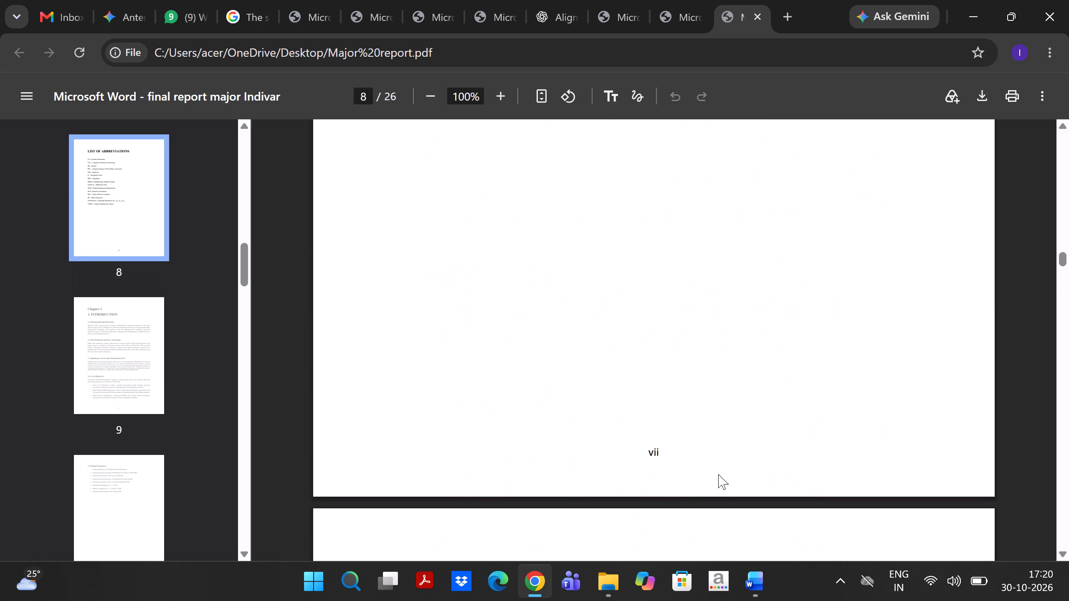
scroll(718, 474, down, 5)
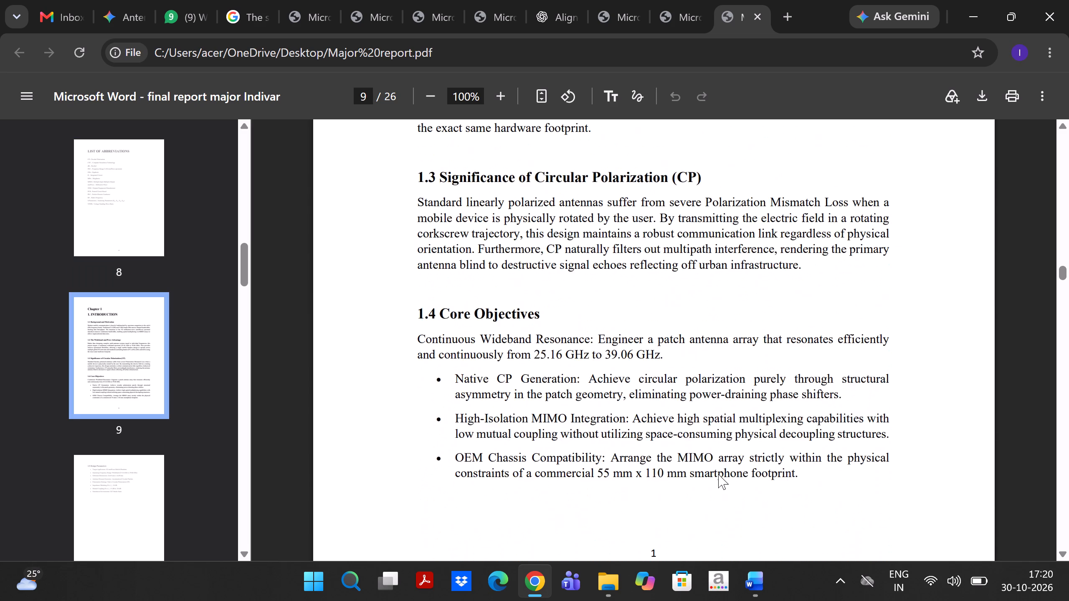
scroll(718, 474, down, 5)
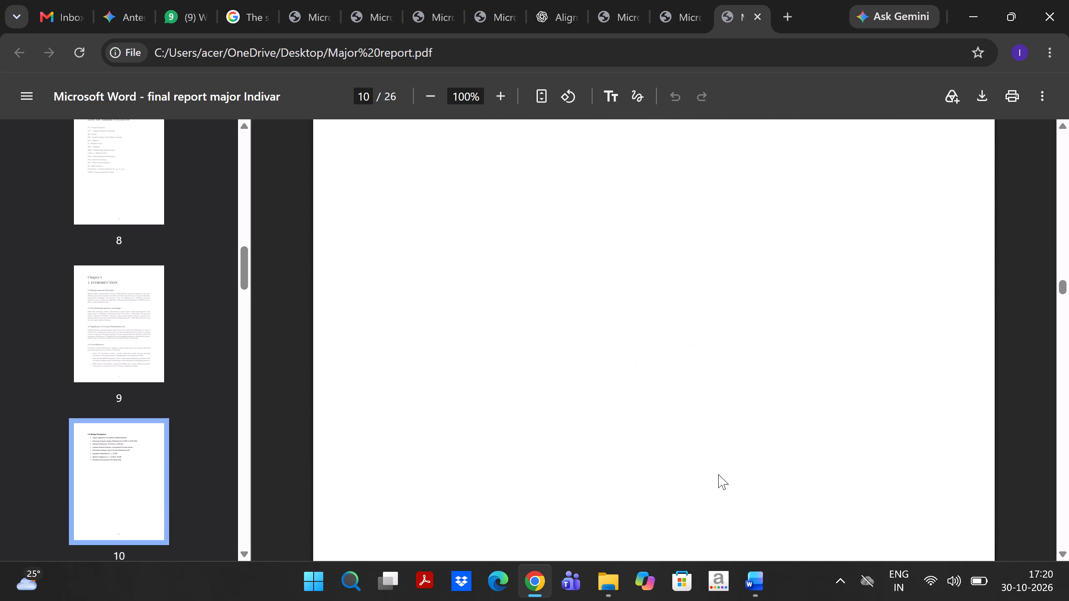
Check Chapters 2 and 3 in the PDF, including the flowchart figure and the Patch and Ground hardware images.
scroll(718, 474, down, 5)
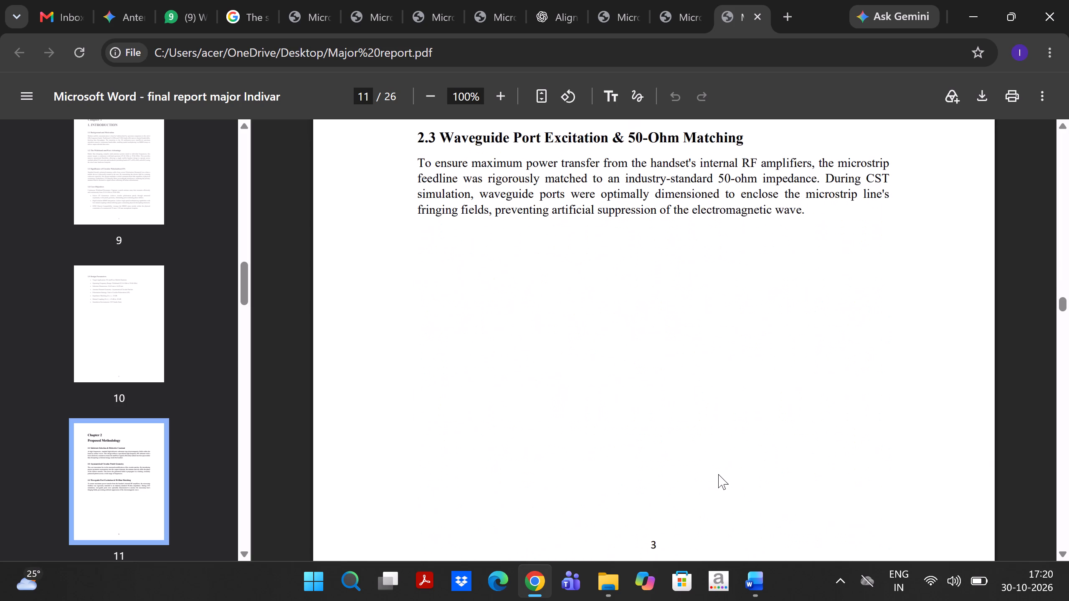
scroll(718, 474, down, 5)
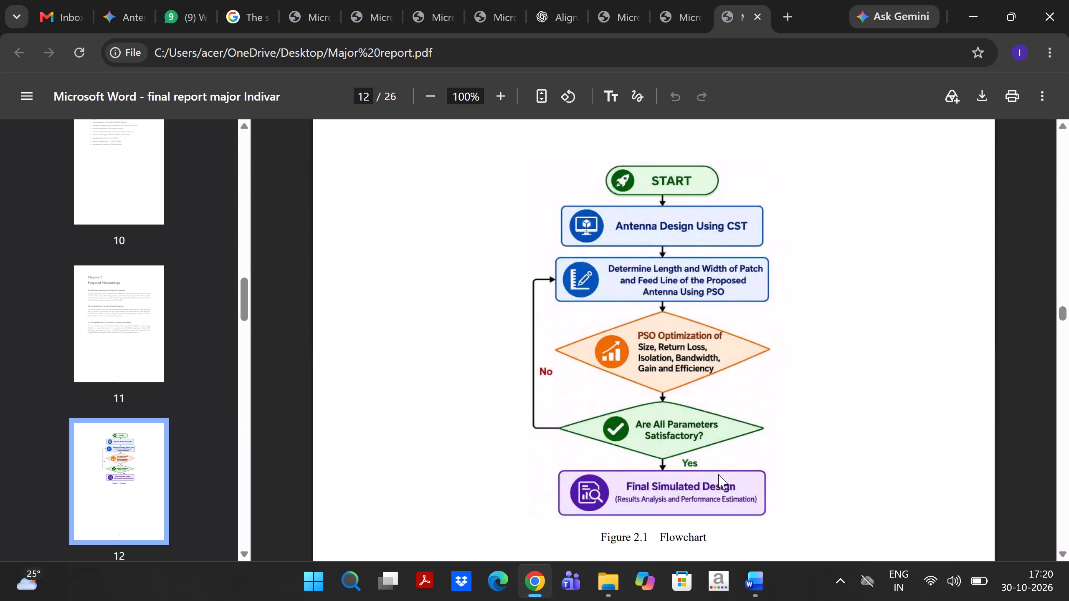
scroll(718, 474, down, 5)
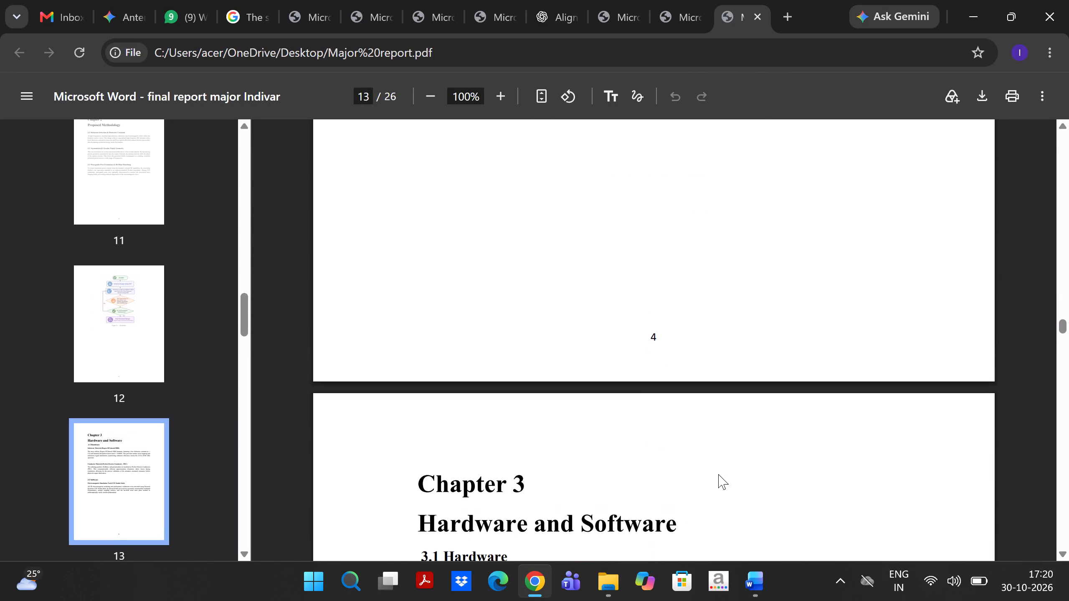
scroll(718, 474, down, 5)
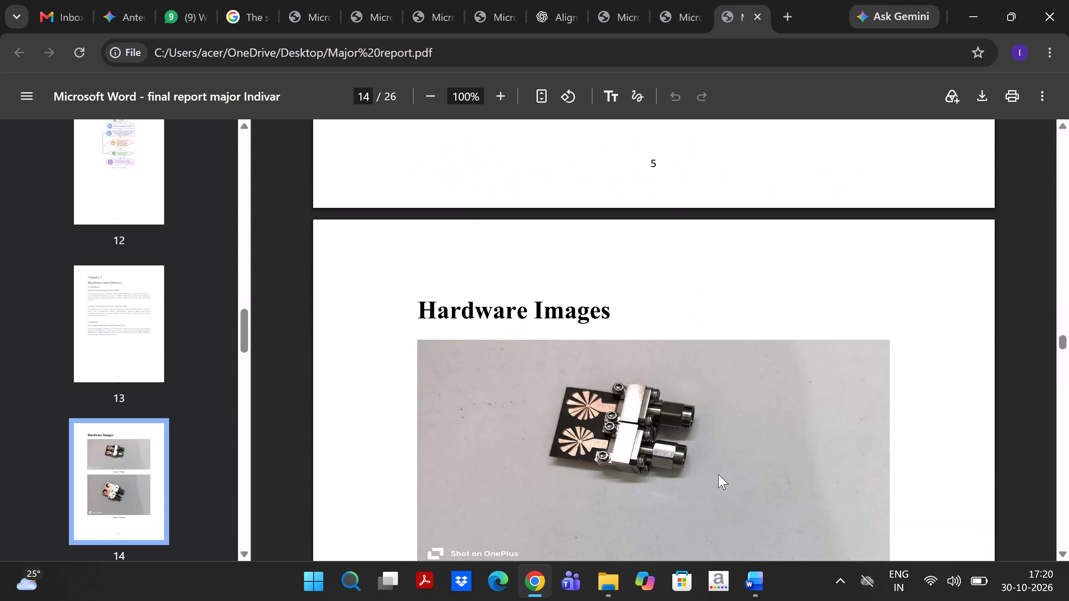
scroll(718, 474, down, 4)
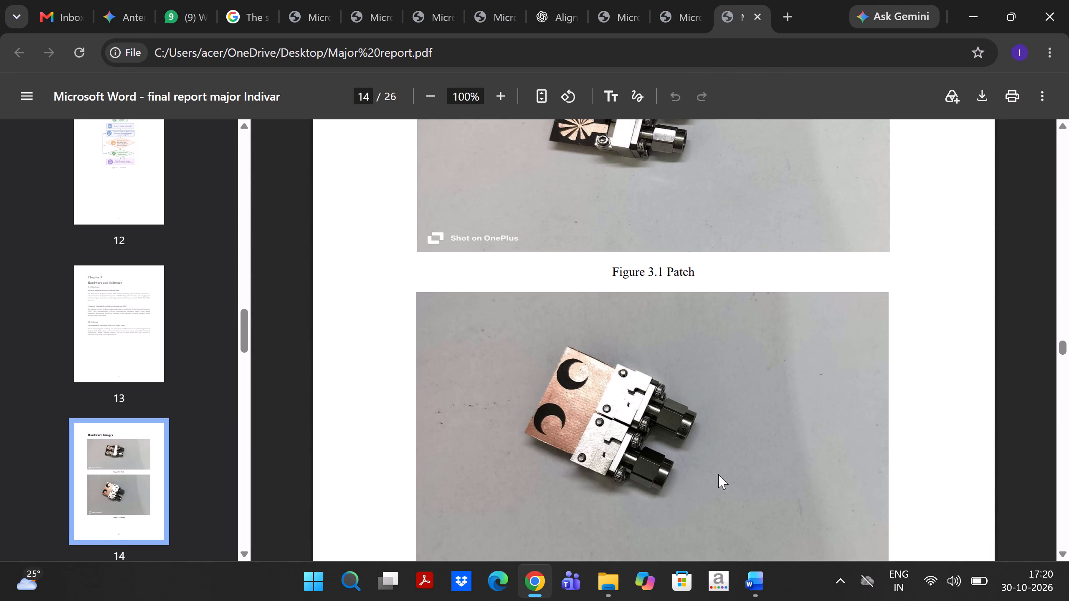
scroll(718, 474, down, 2)
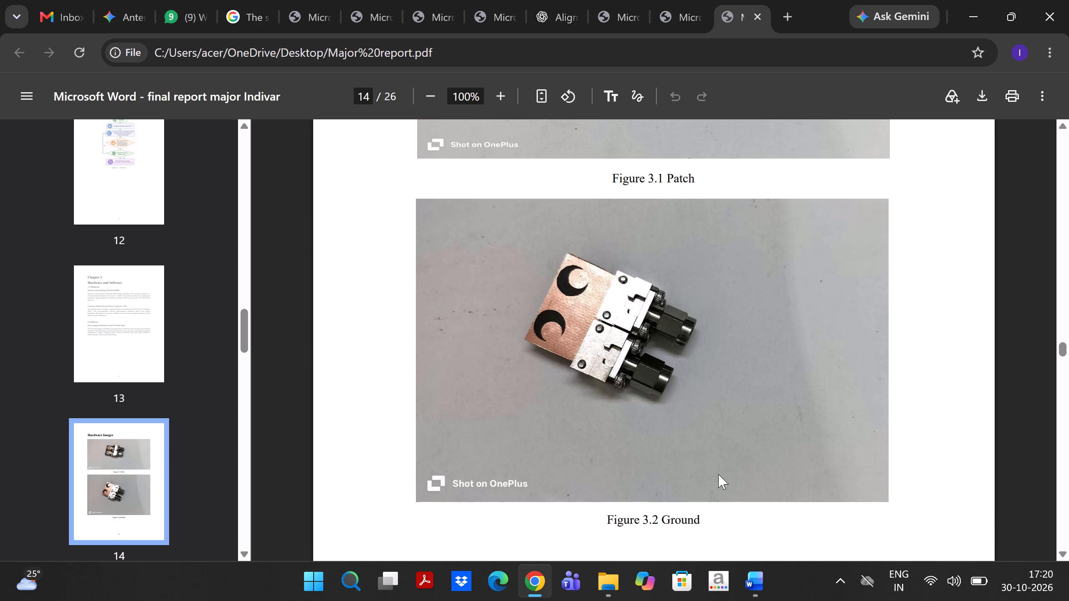
scroll(718, 474, down, 3)
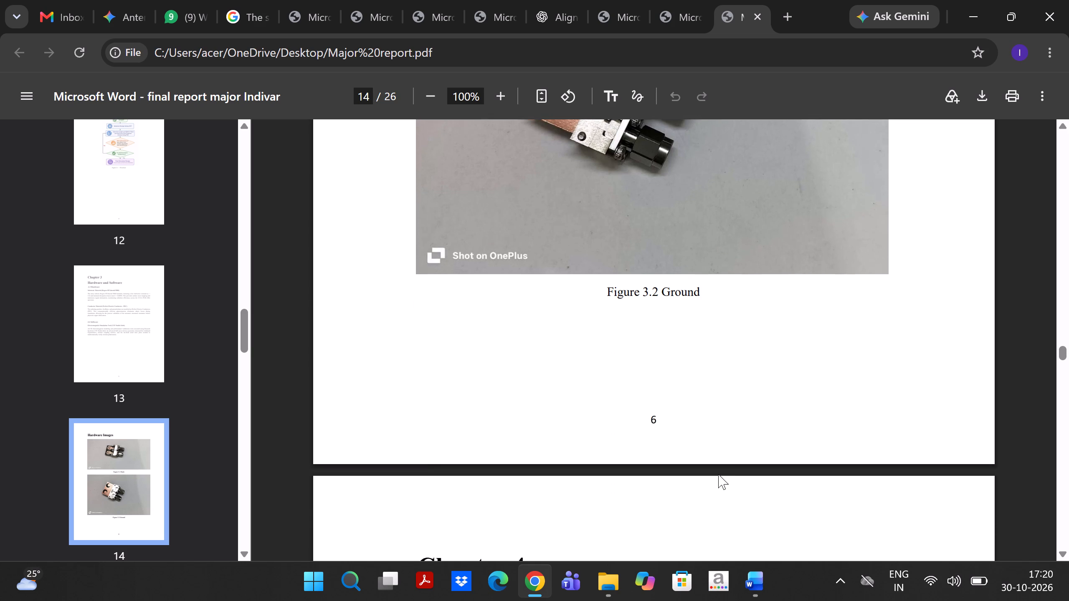
Review the PDF from the Chapter 4 results through Chapters 5 and 6, the conclusion, references and appendix to the last page.
scroll(718, 474, down, 8)
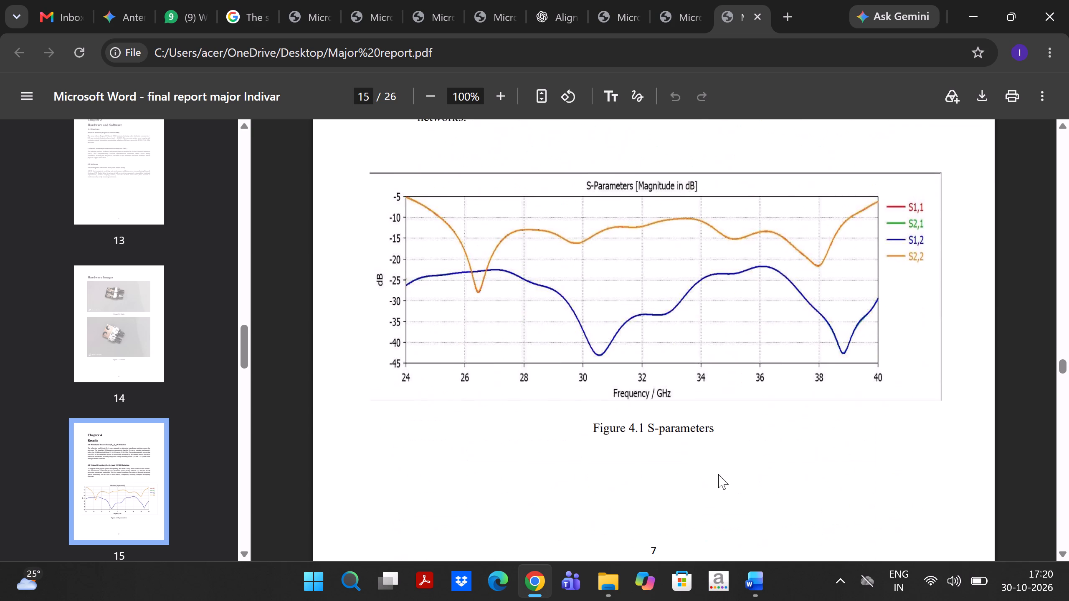
scroll(718, 474, down, 8)
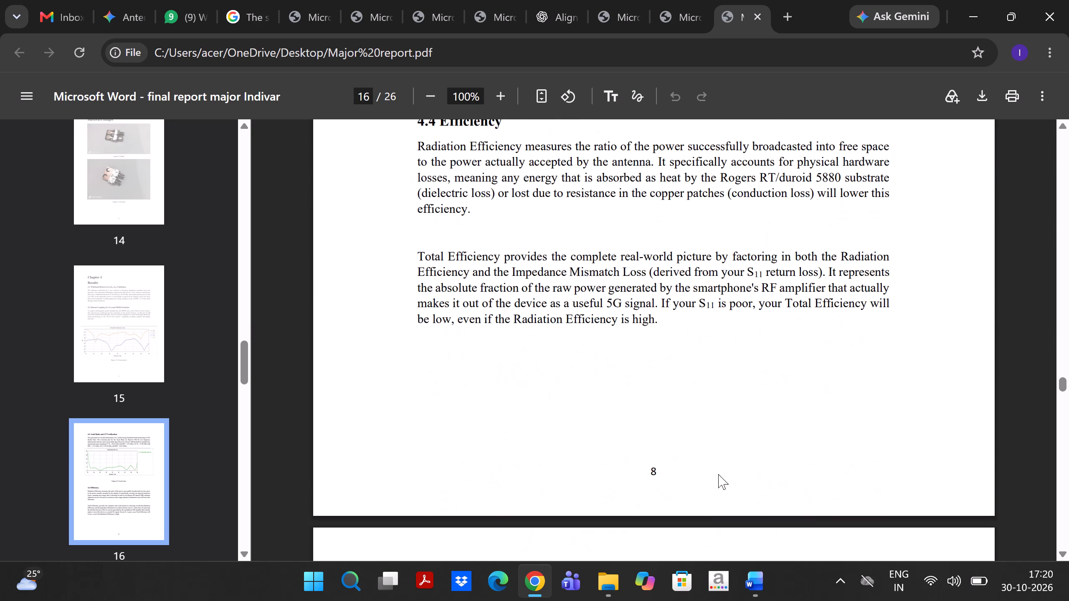
scroll(718, 474, down, 8)
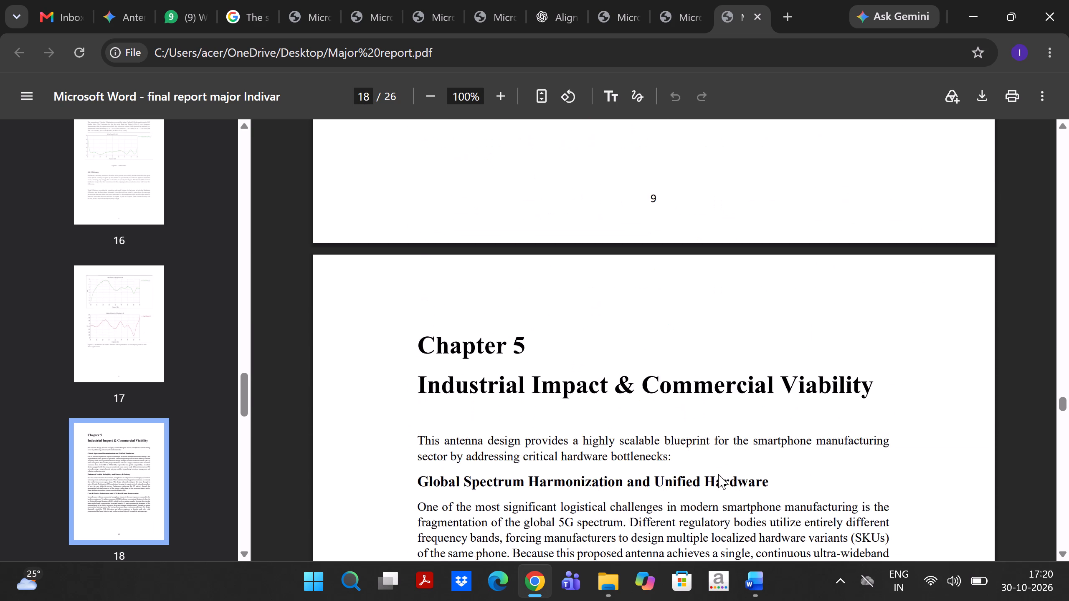
scroll(718, 474, down, 8)
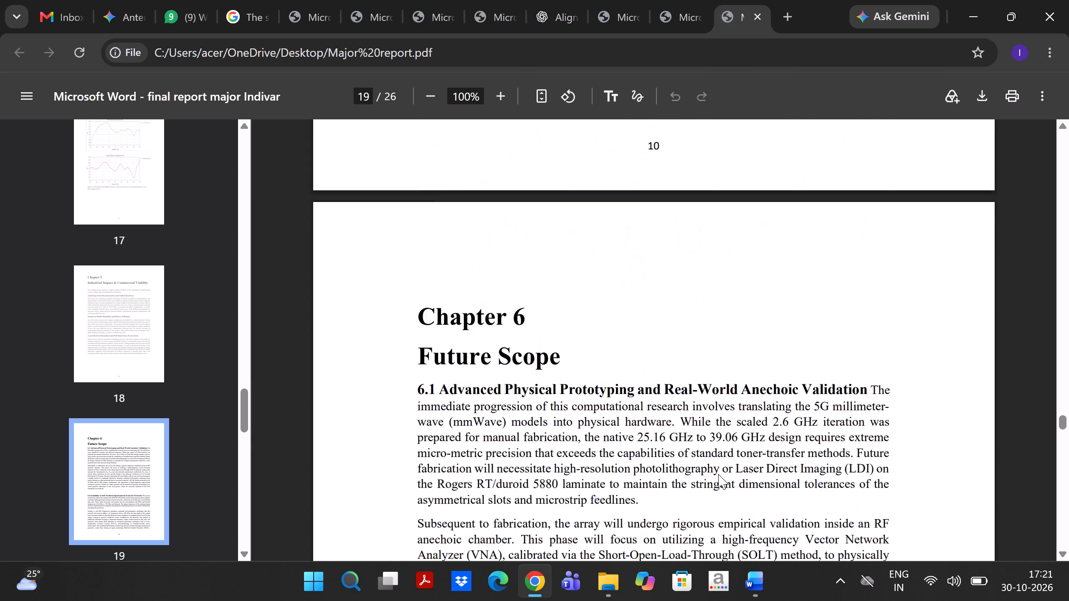
scroll(718, 474, down, 7)
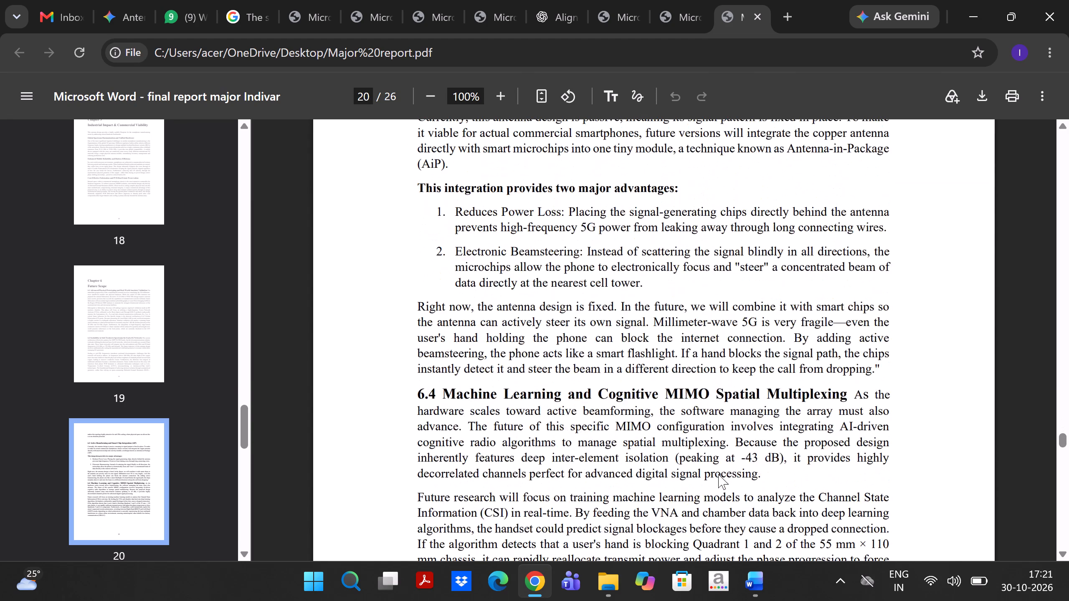
scroll(718, 474, down, 7)
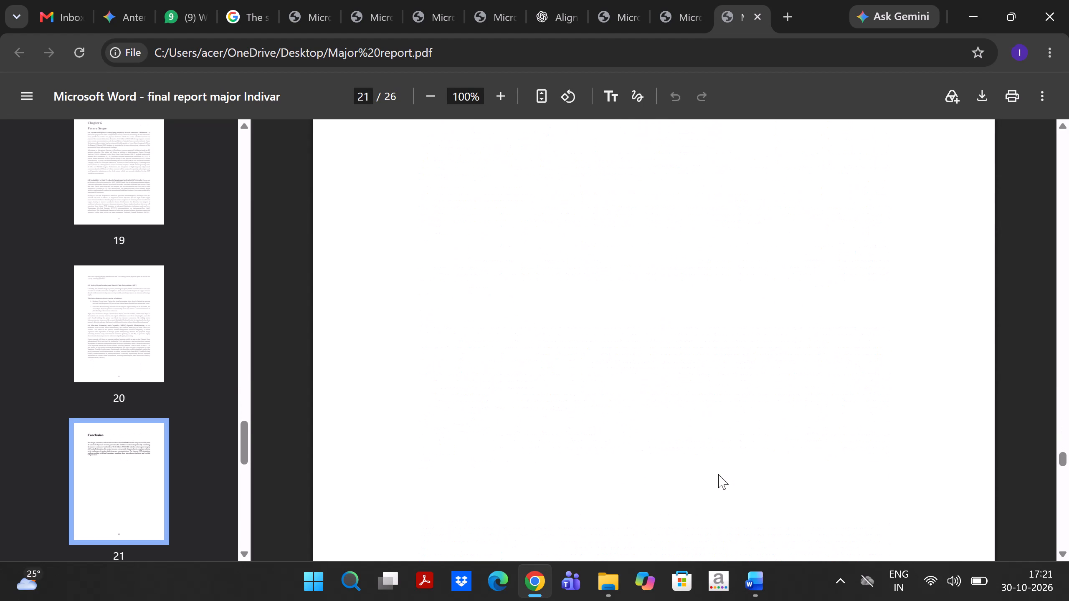
scroll(718, 474, down, 7)
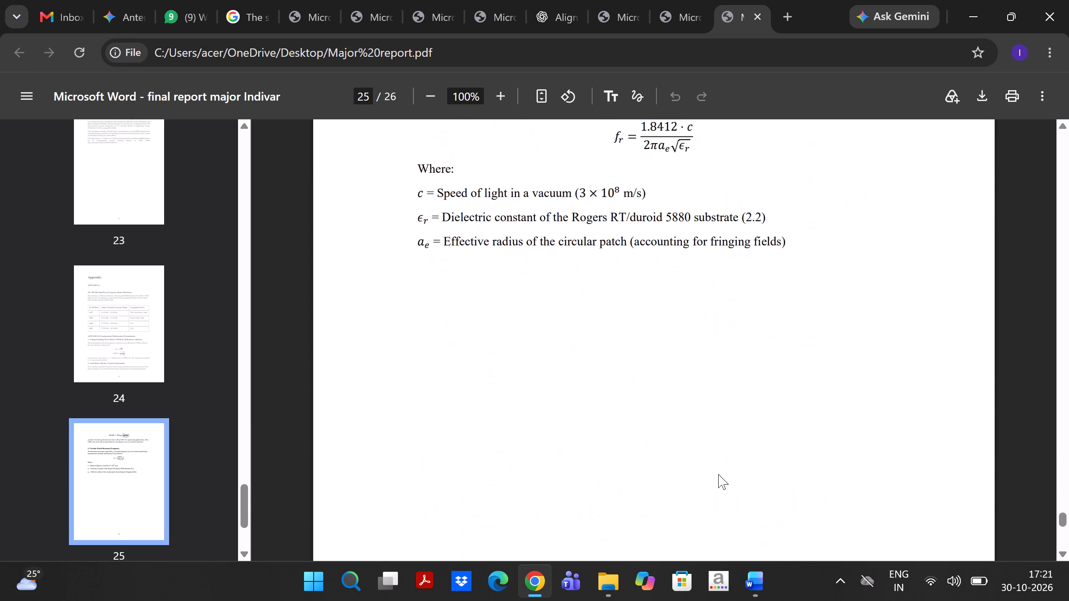
scroll(718, 474, down, 5)
Go back through the PDF from the appendix to section 4.2 and recheck the page layout and the S-parameters figure.
scroll(718, 474, up, 4)
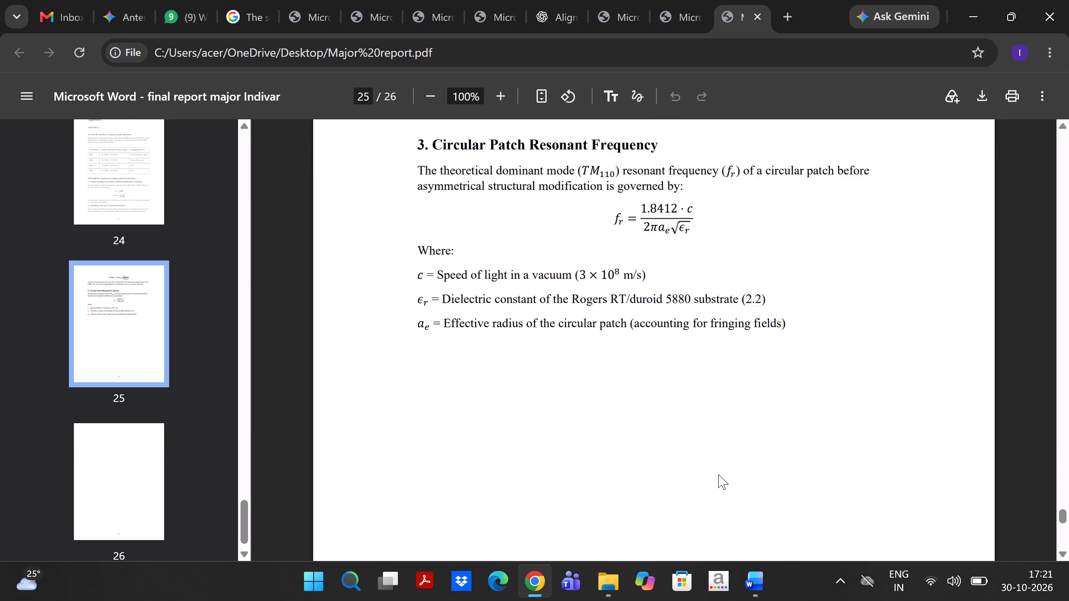
scroll(718, 474, up, 6)
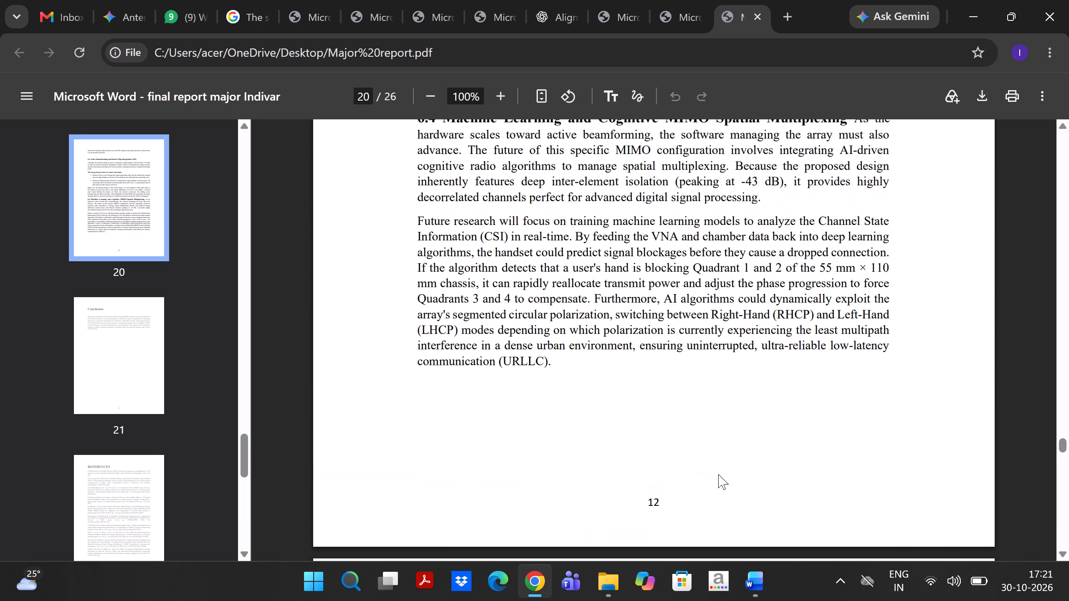
scroll(718, 474, up, 3)
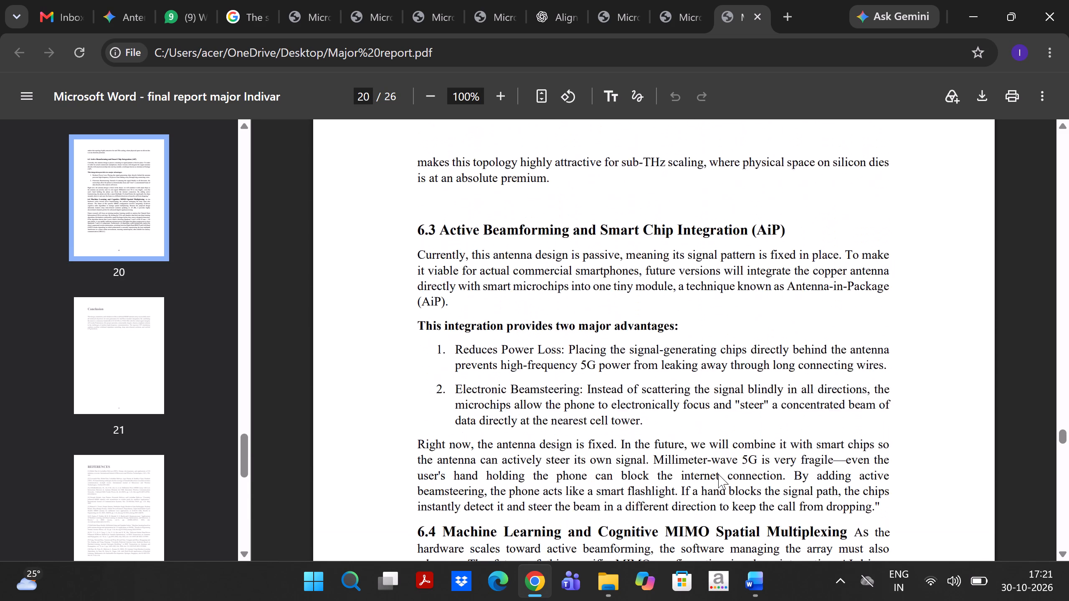
scroll(718, 474, up, 8)
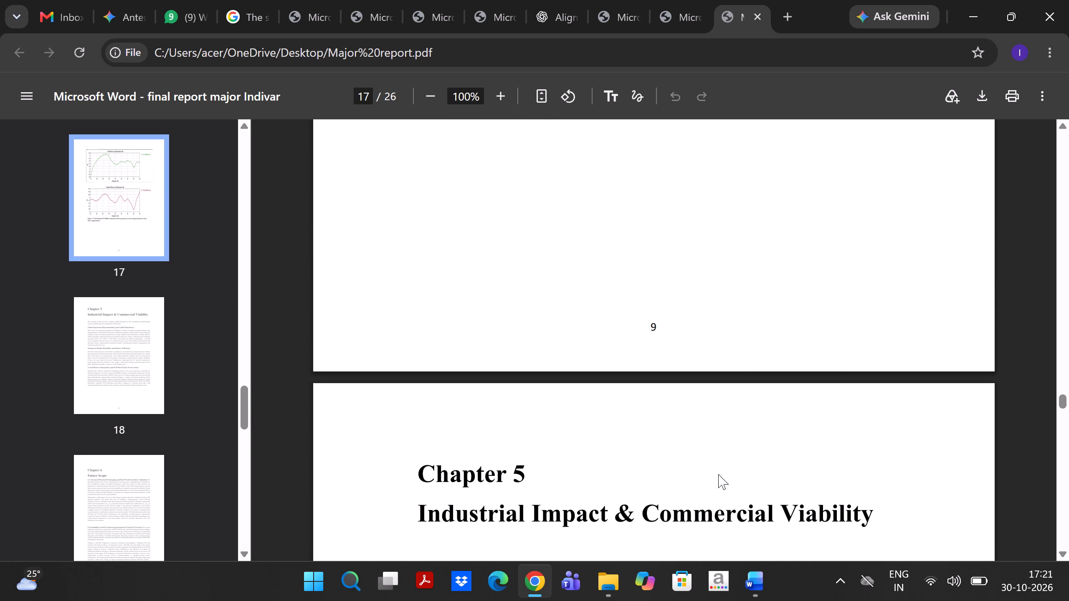
scroll(718, 474, up, 5)
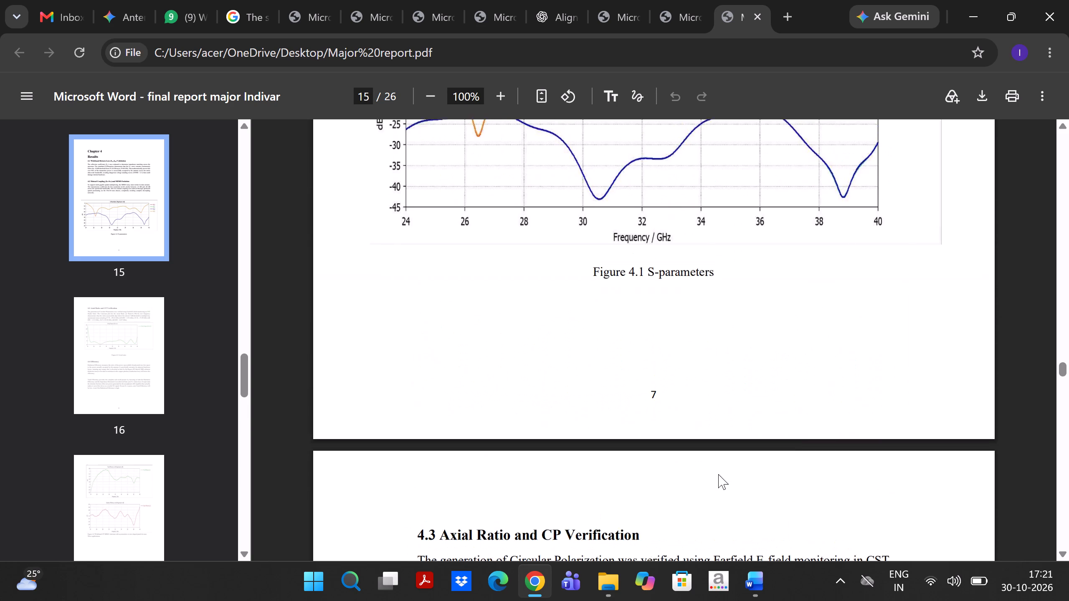
scroll(718, 474, up, 2)
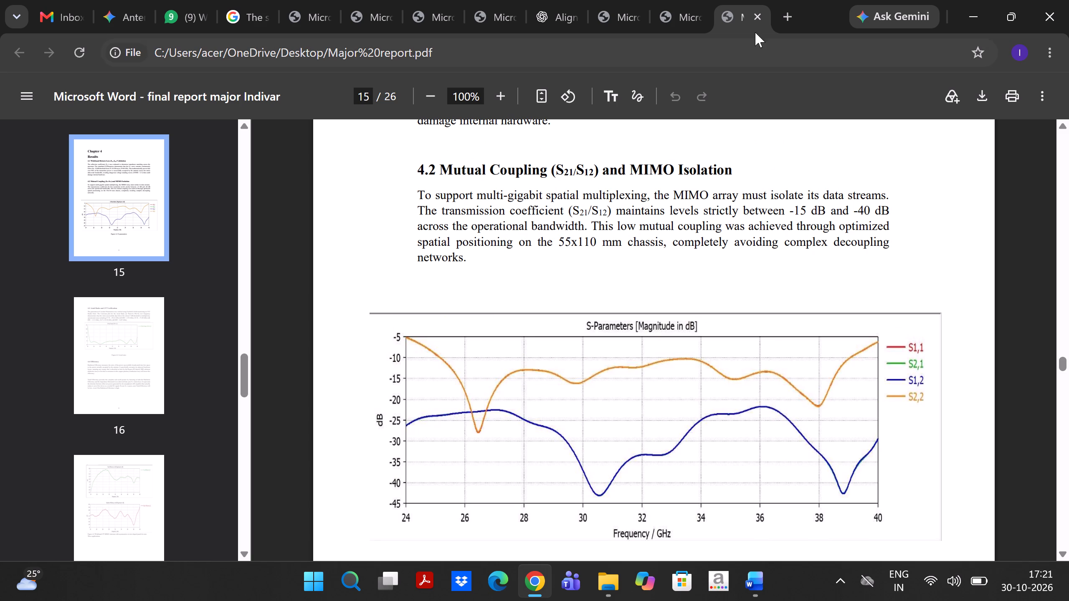
Close the report PDF and open the CP_MIMO_fixed project from the Final CP SISO_fixed folder in CST Studio Suite, dismissing the introduction video prompt.
click(757, 20)
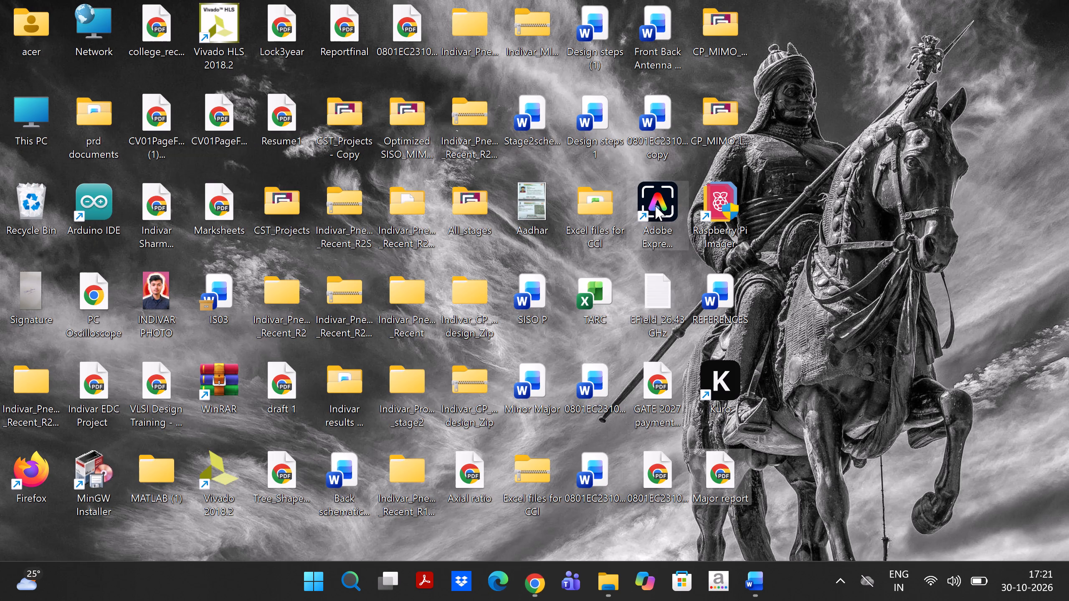
double_click(470, 303)
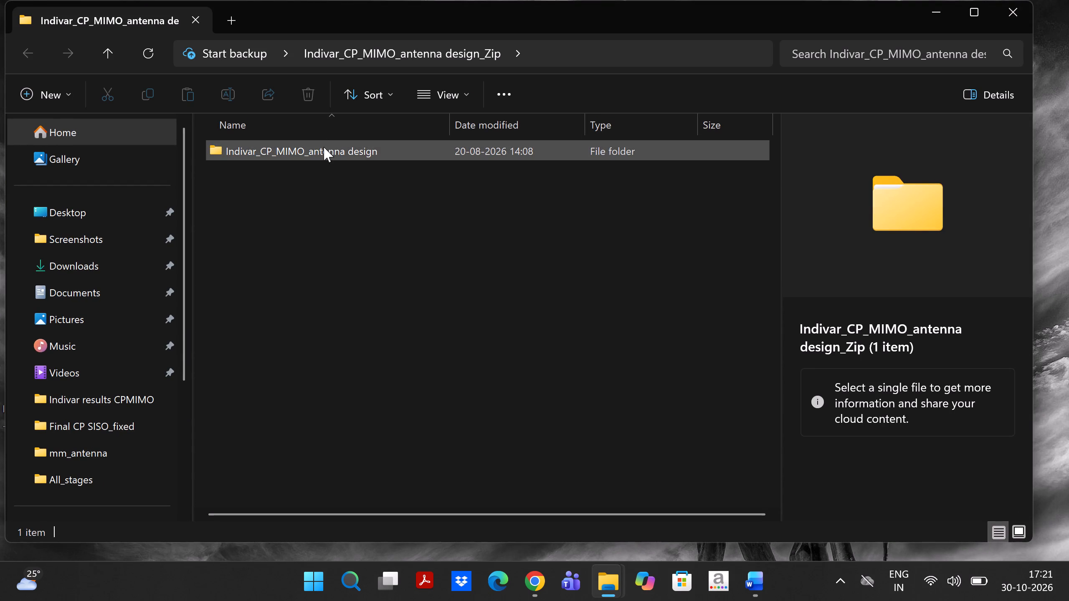
double_click(317, 150)
double_click(300, 171)
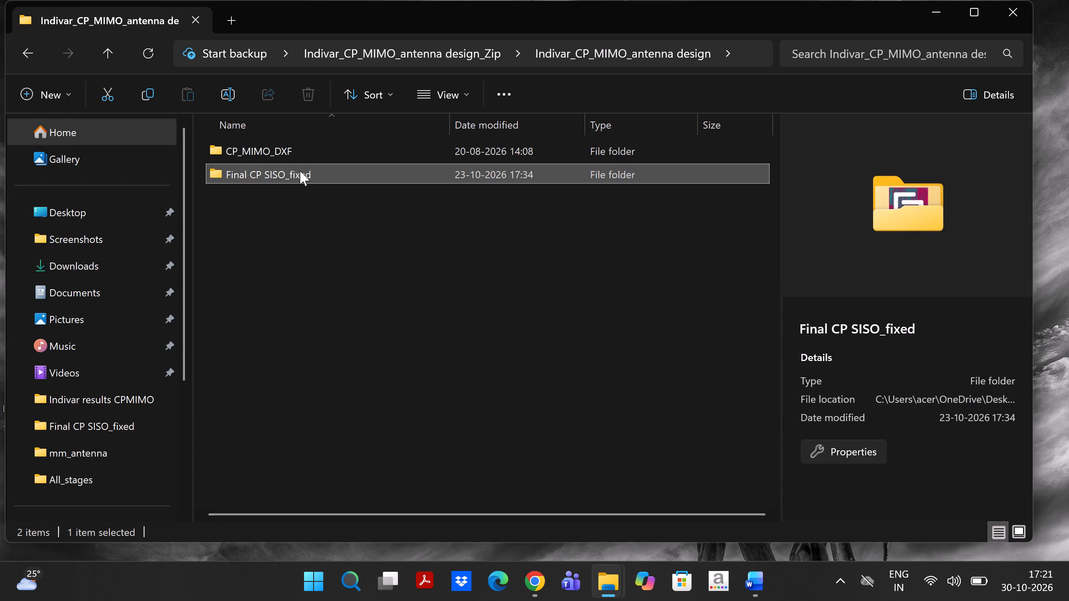
scroll(355, 286, down, 6)
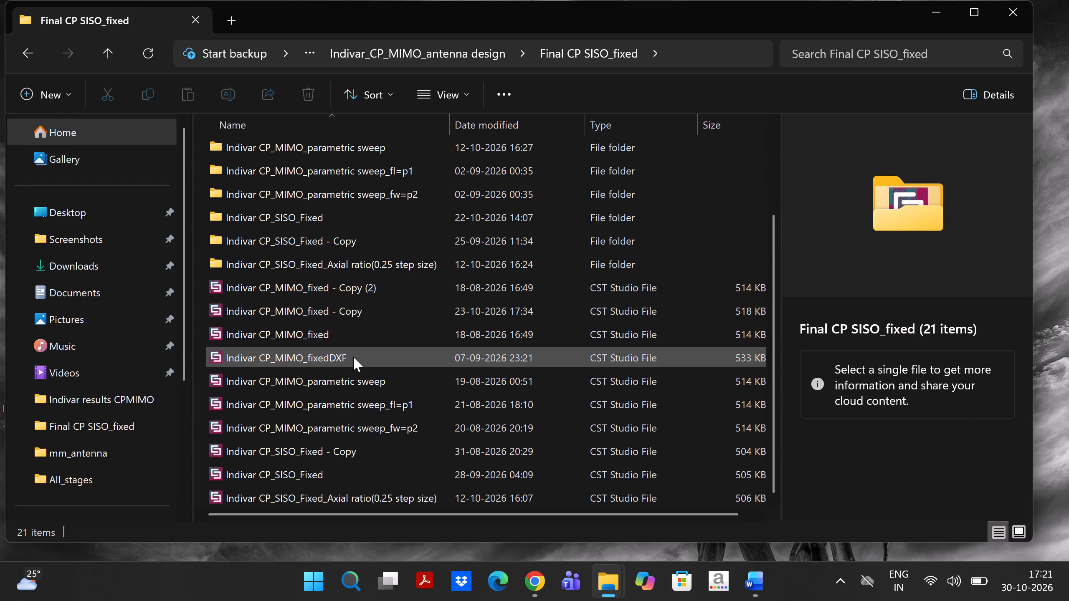
double_click(346, 340)
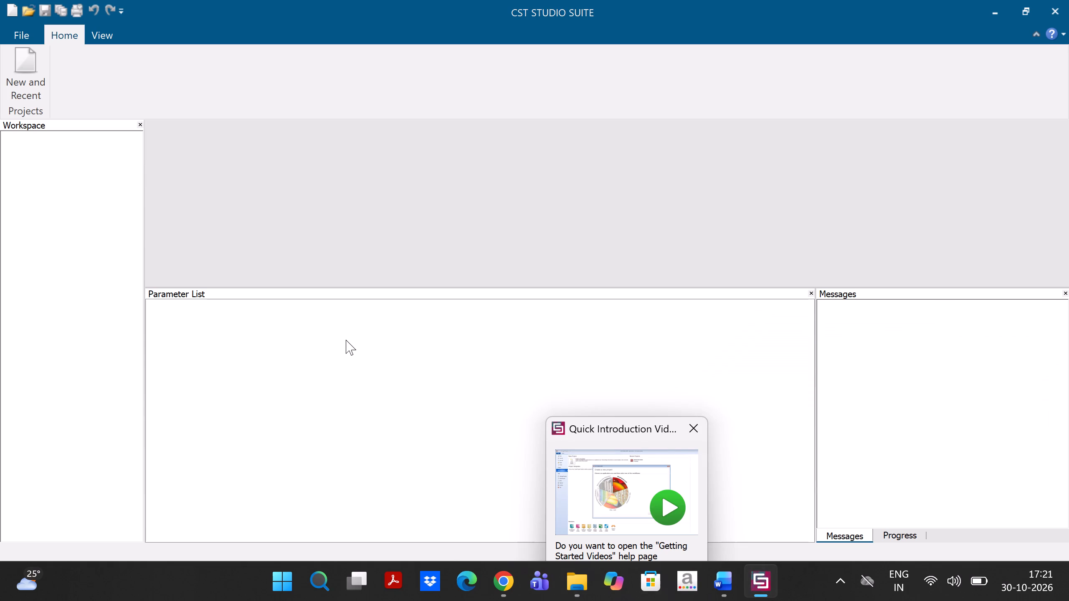
click(692, 430)
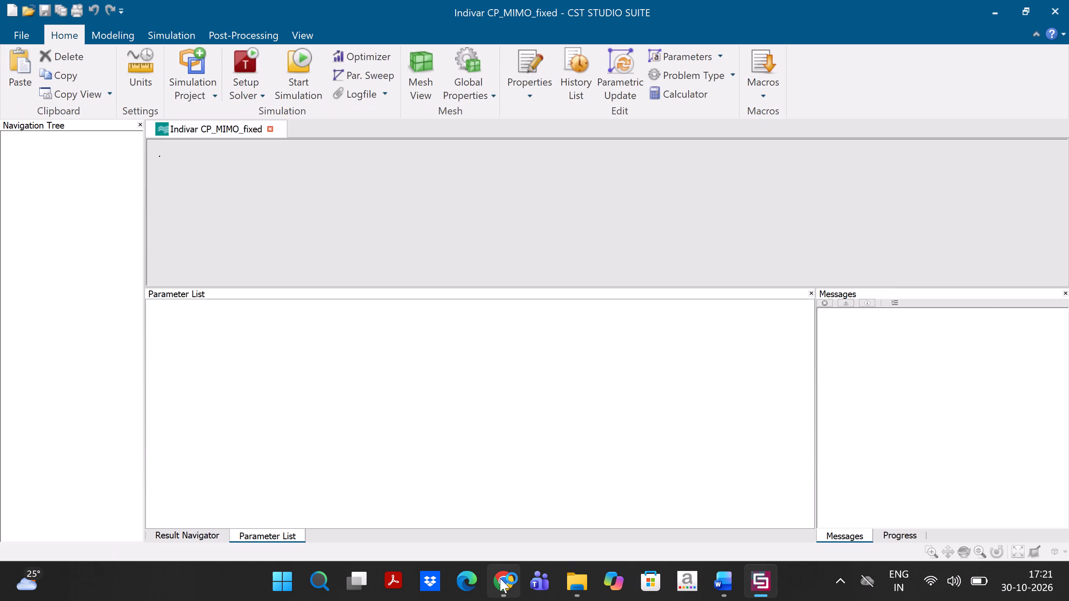
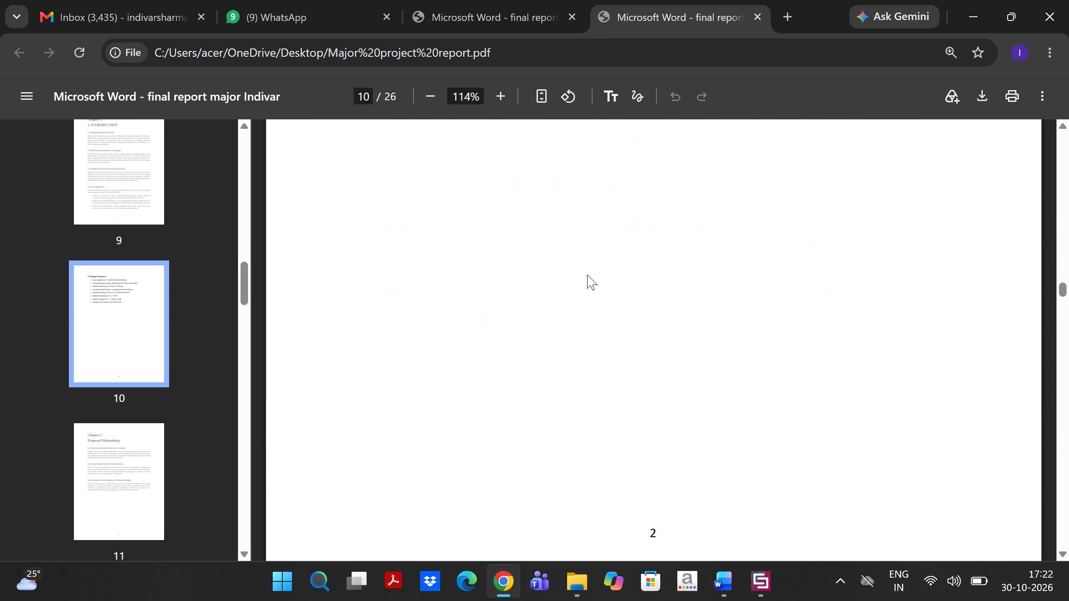
Go back through the PDF from the Design Parameters page past the front-matter lists to the Abstract page.
scroll(587, 275, up, 5)
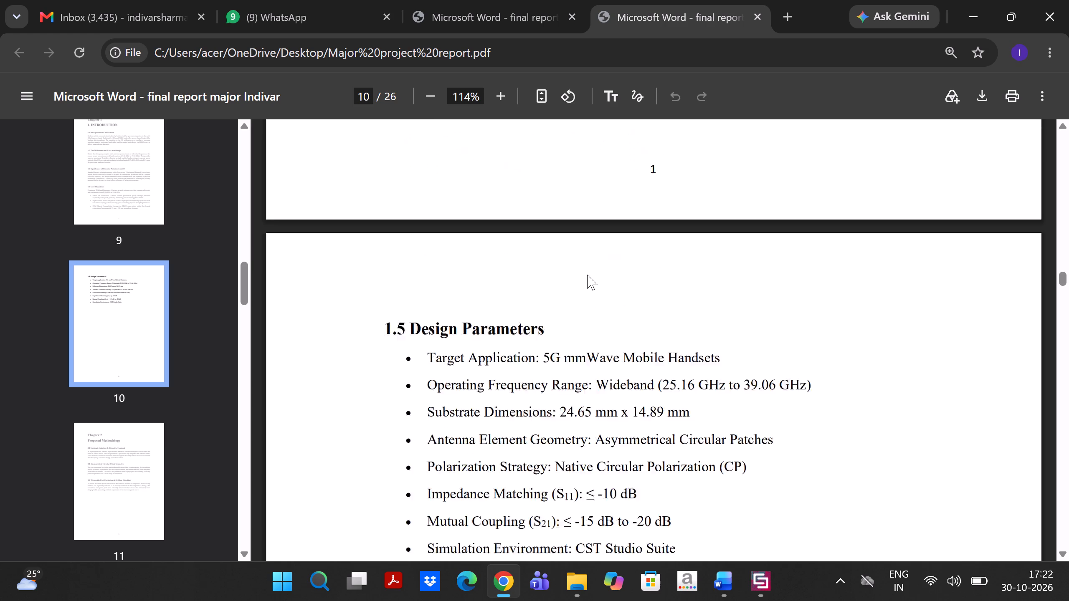
scroll(587, 275, up, 8)
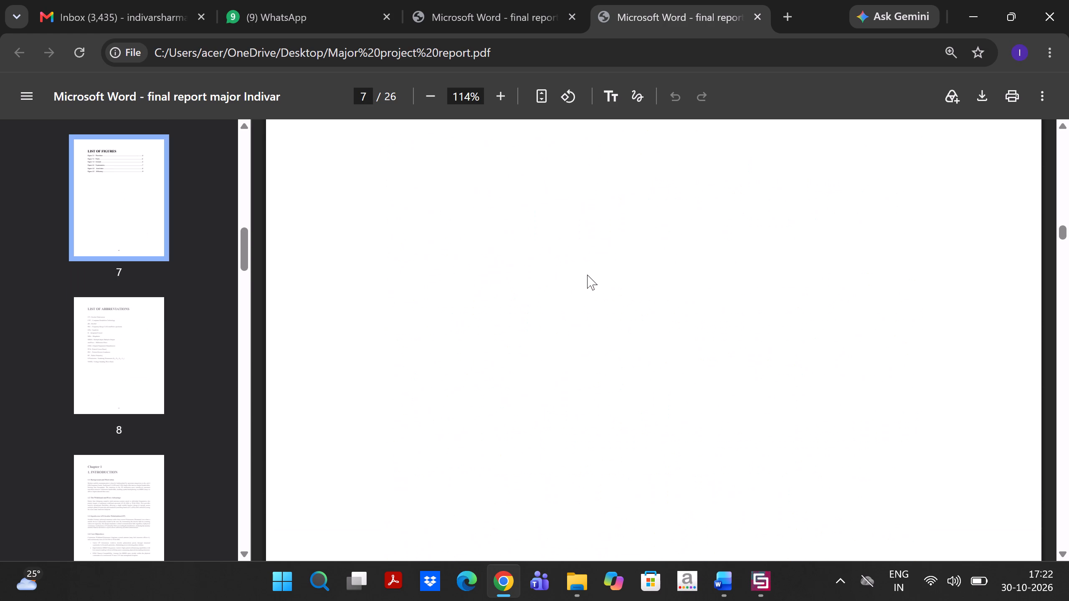
scroll(587, 275, up, 6)
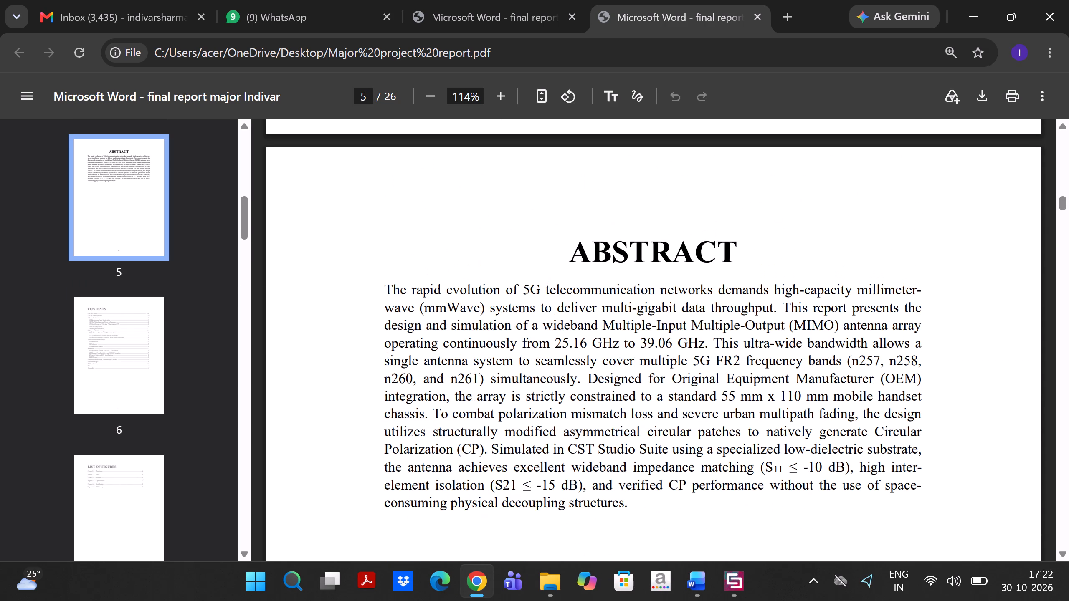
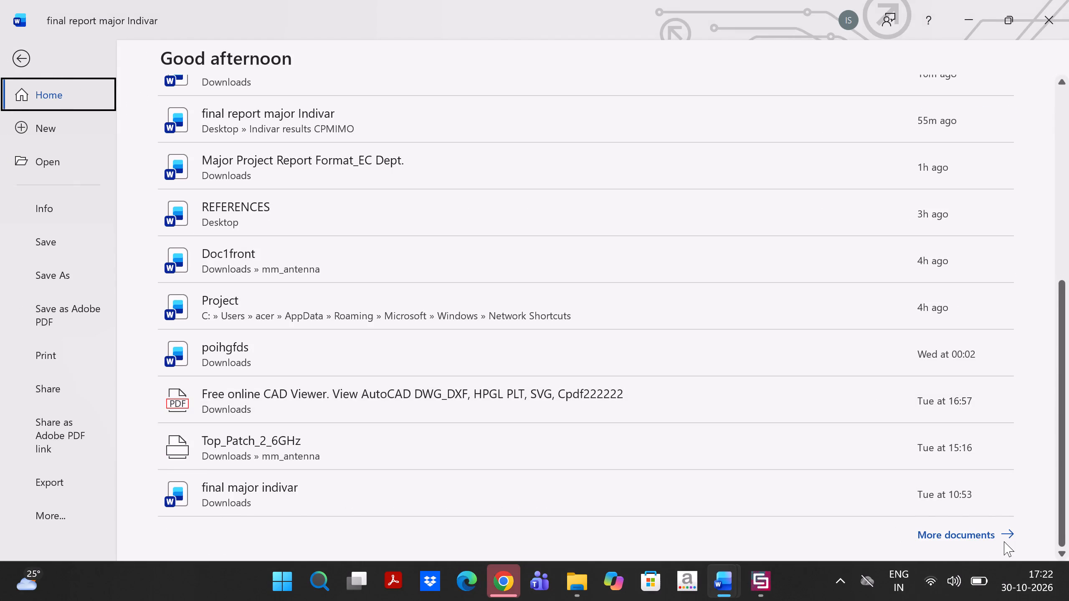
Display the full list of recent documents in Word, beyond the short list on the start page.
click(988, 534)
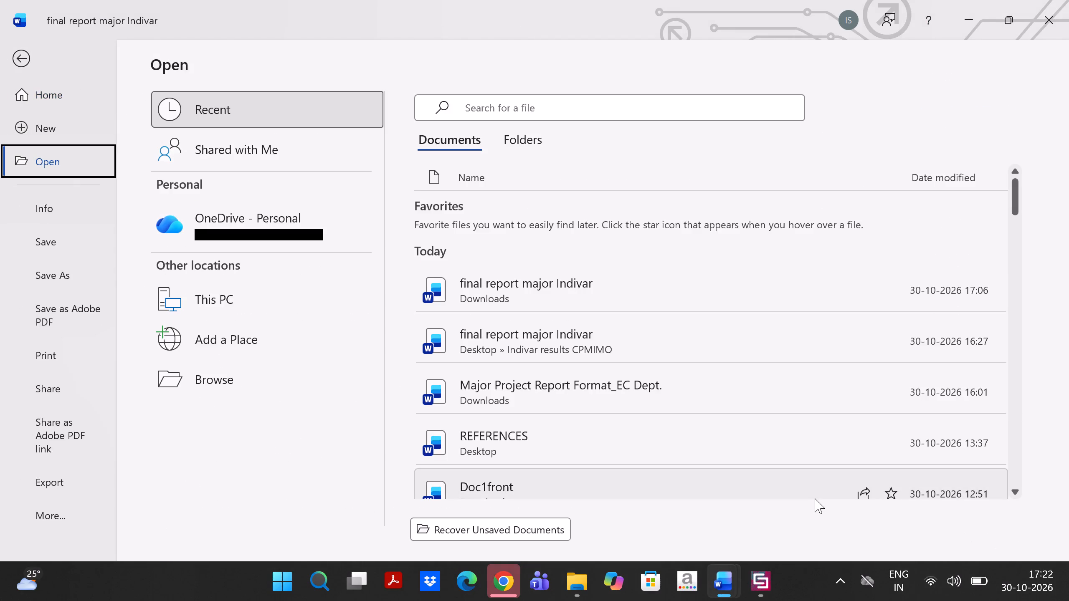
Look through the list of recent documents down to its oldest entries and back over the S-parameter and parameter table files.
scroll(815, 498, down, 3)
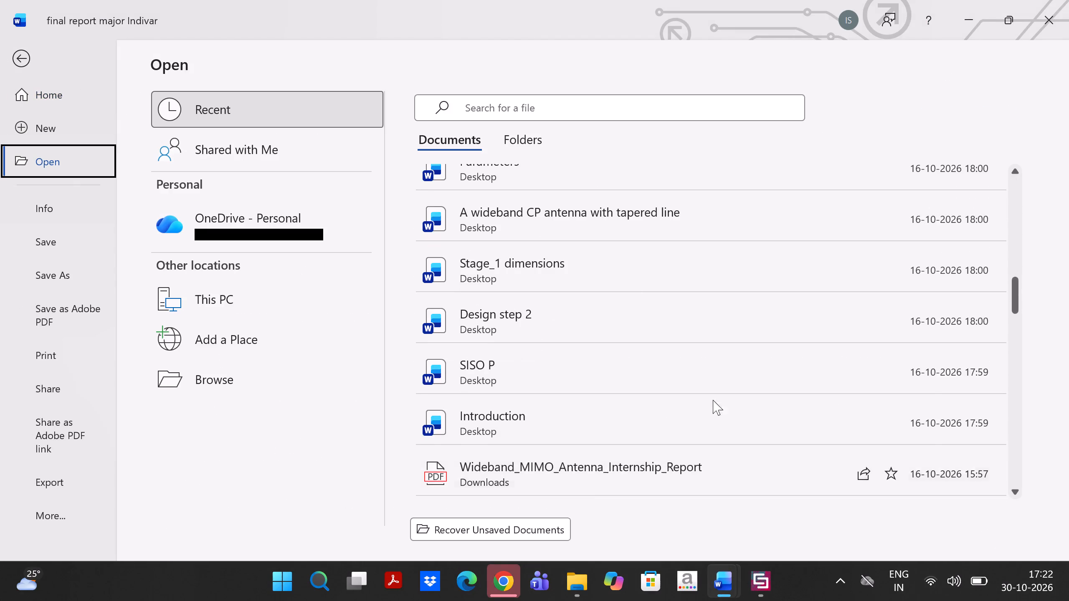
scroll(620, 271, down, 2)
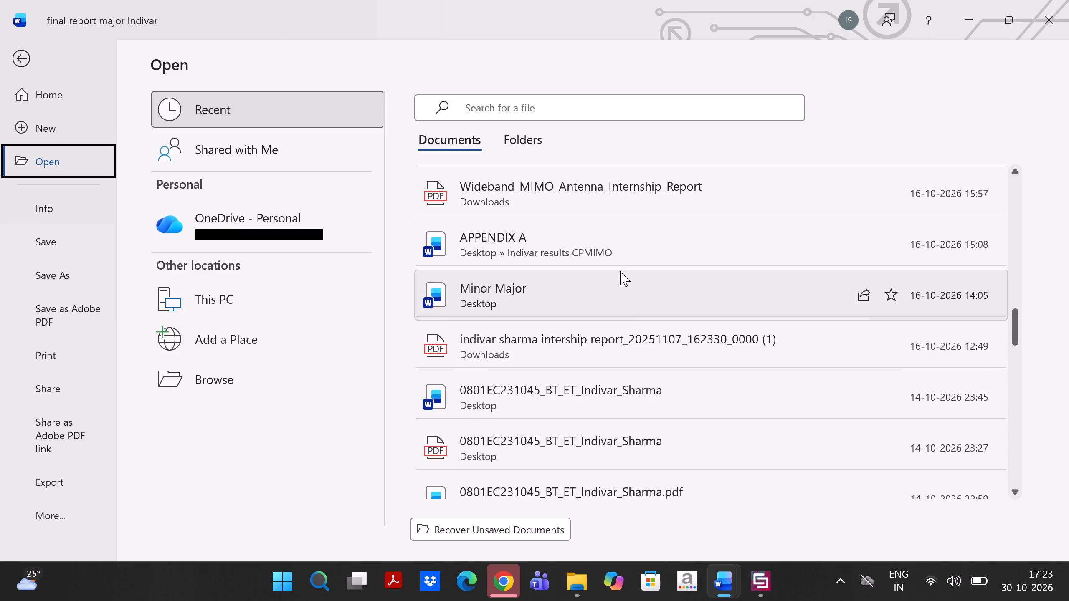
scroll(620, 271, down, 2)
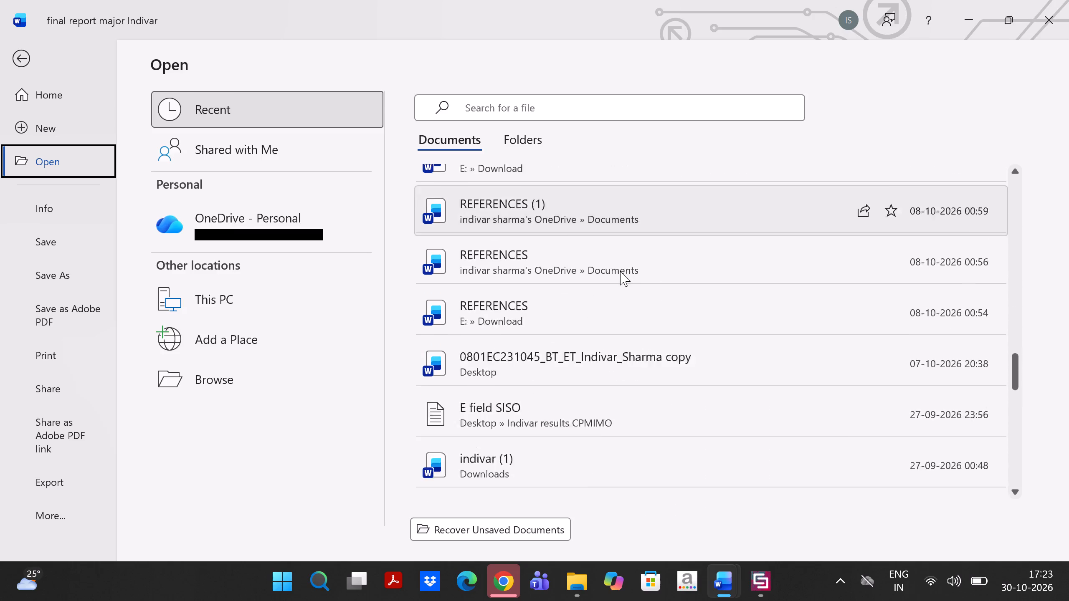
scroll(620, 271, down, 2)
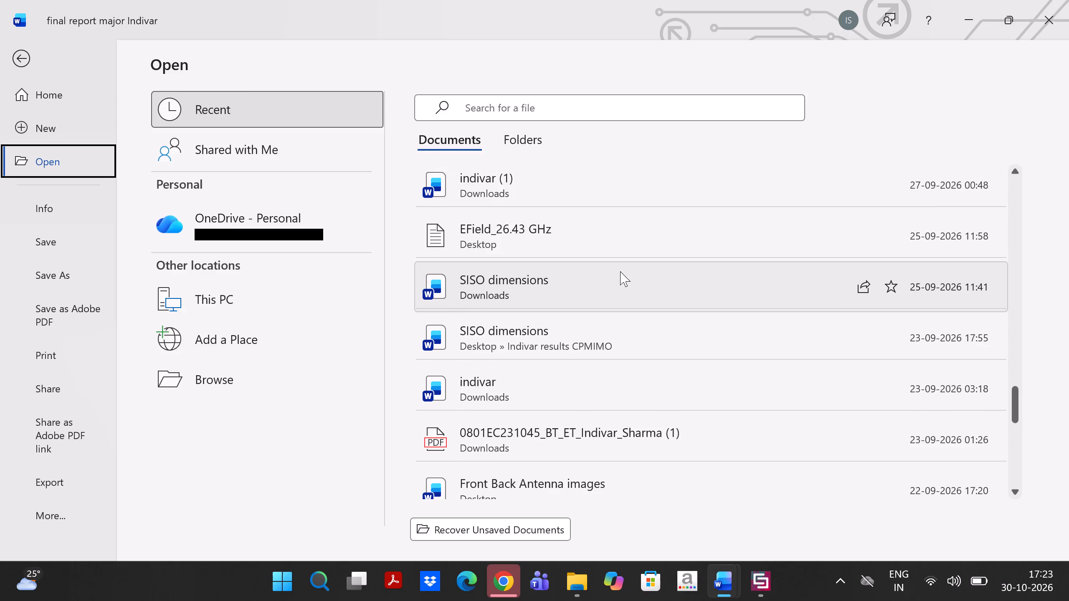
scroll(620, 271, down, 1)
scroll(581, 345, down, 1)
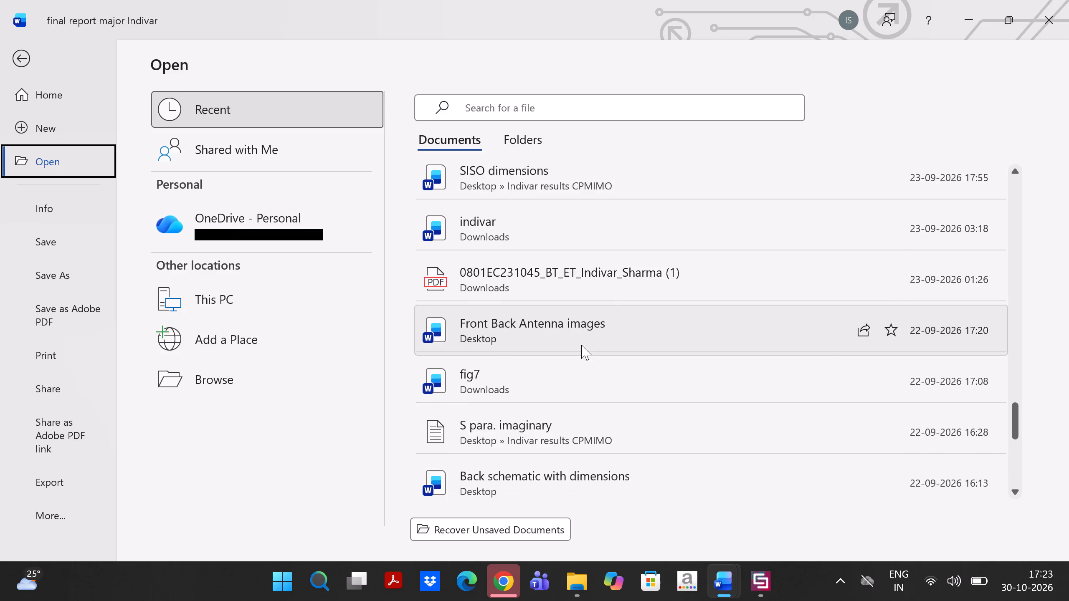
scroll(581, 345, down, 4)
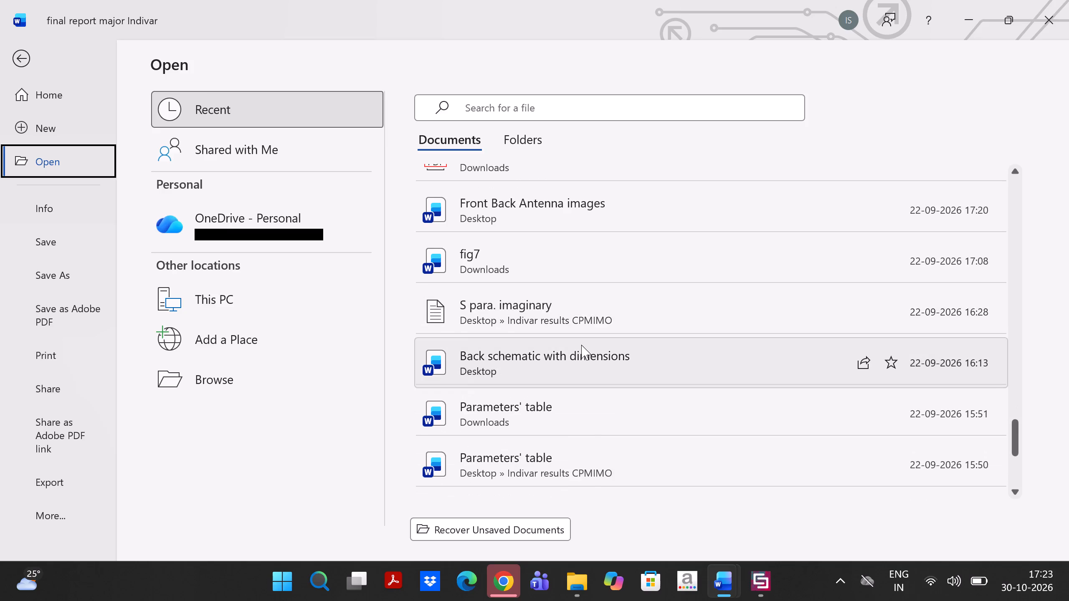
scroll(581, 345, down, 6)
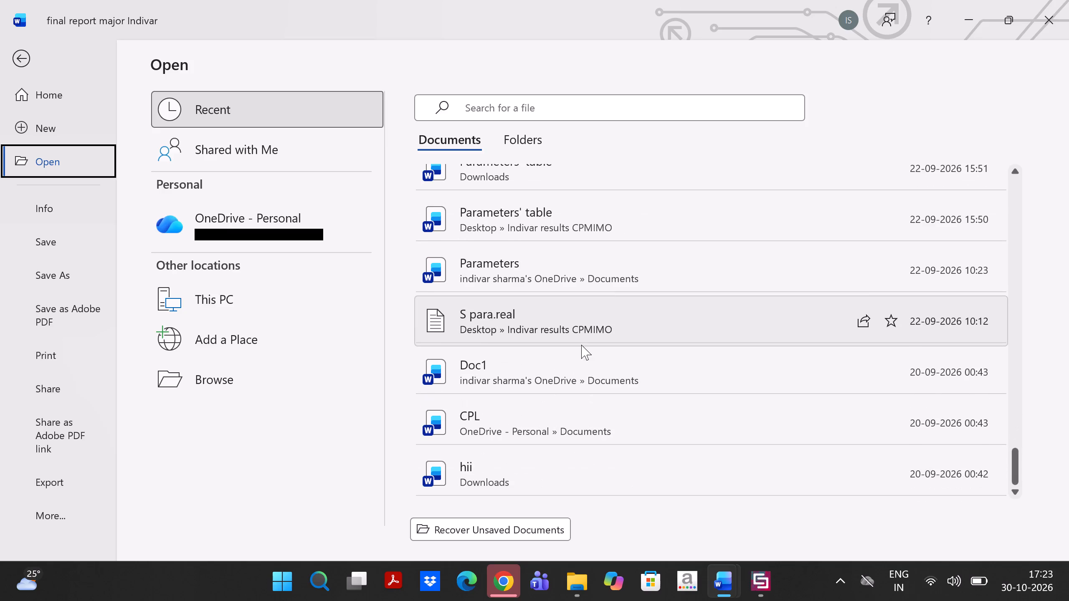
scroll(581, 345, down, 3)
scroll(581, 345, up, 1)
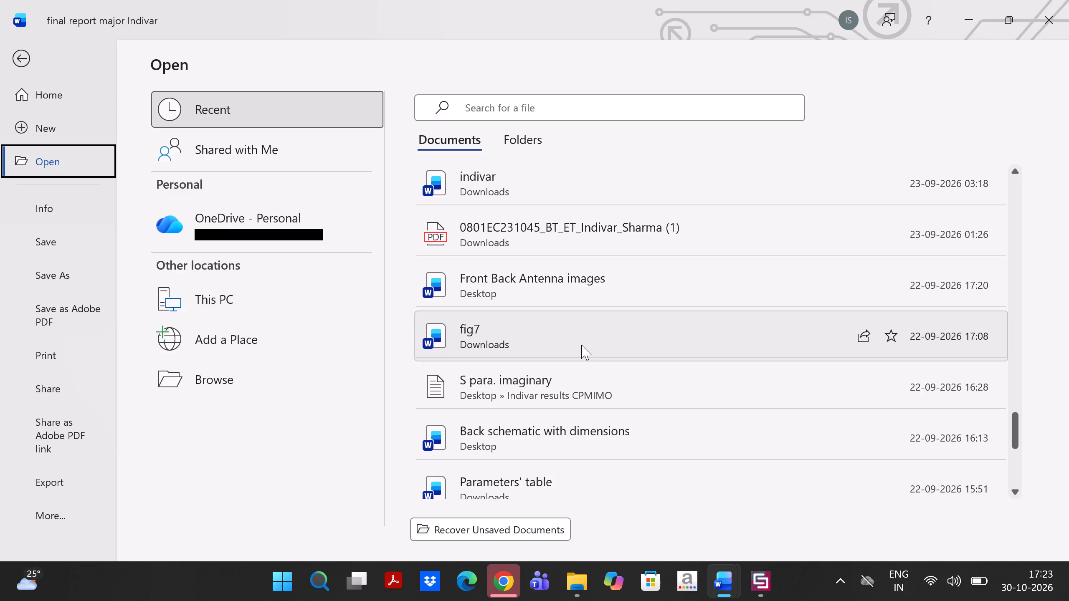
scroll(581, 345, down, 1)
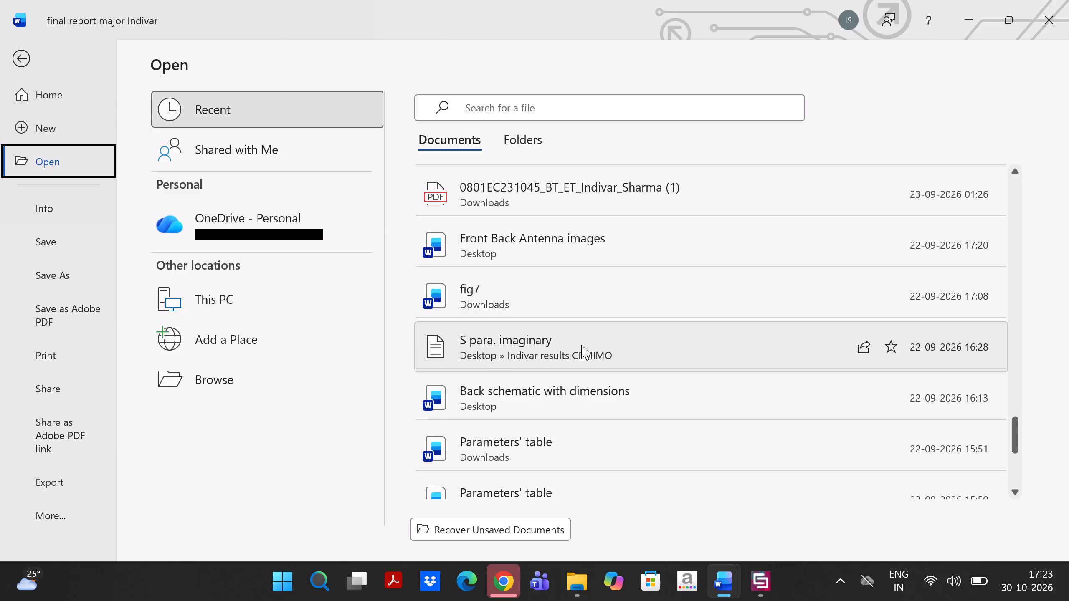
scroll(581, 345, down, 3)
scroll(581, 345, up, 1)
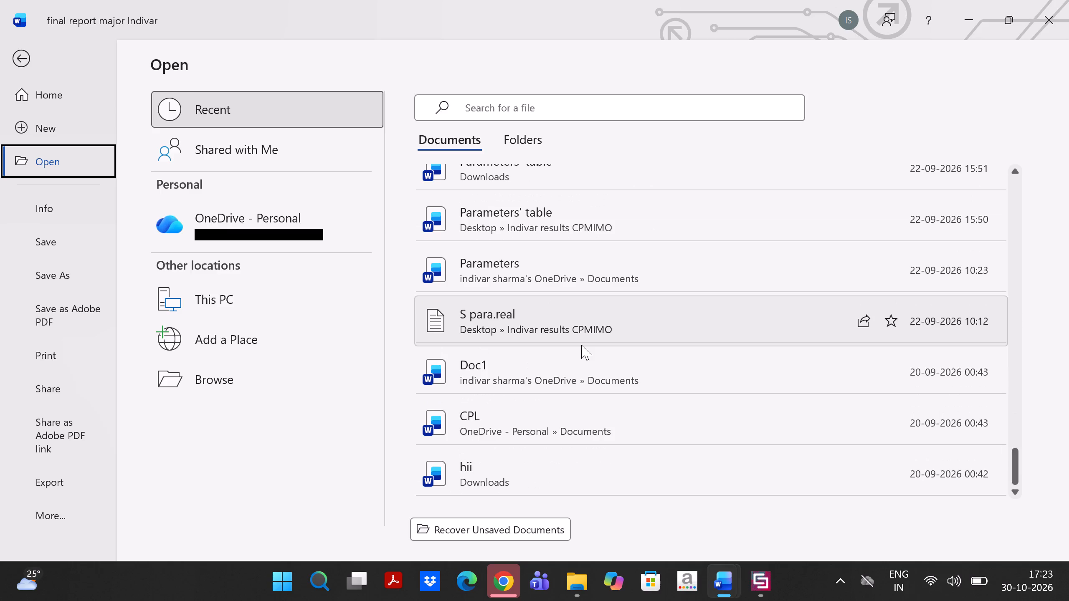
scroll(581, 345, up, 1)
Open the S para.real file from the recent documents, look over its frequency and S1,1 data, and close it.
click(581, 345)
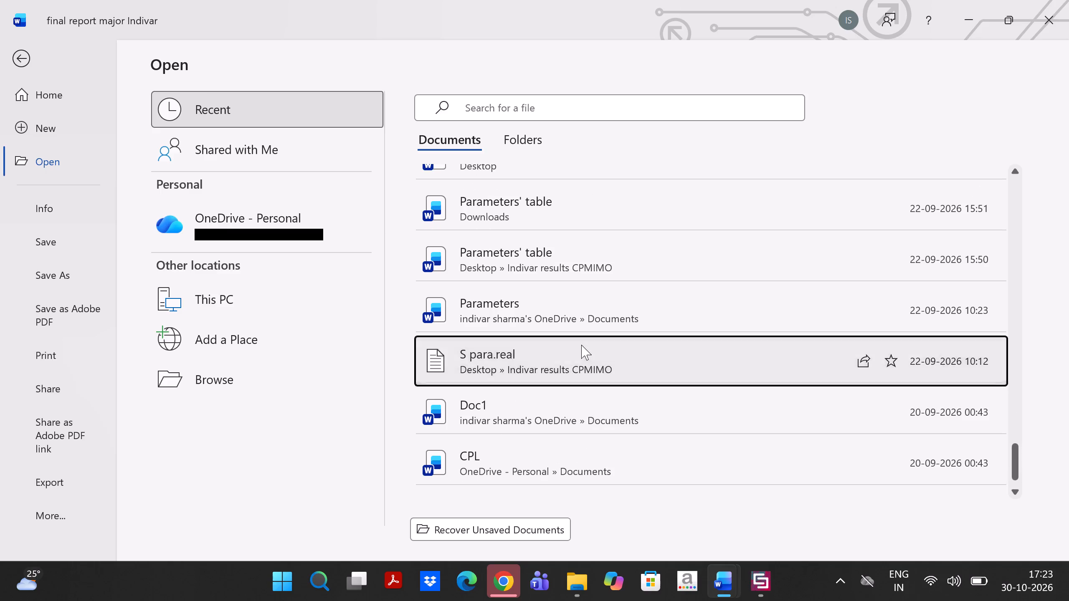
scroll(581, 345, down, 1)
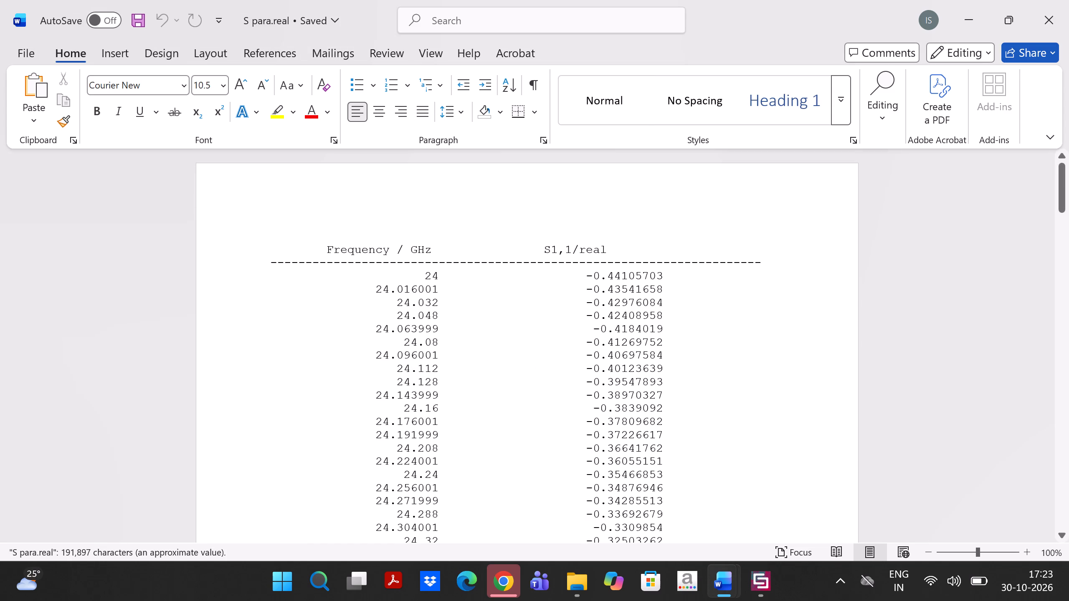
scroll(581, 345, down, 1)
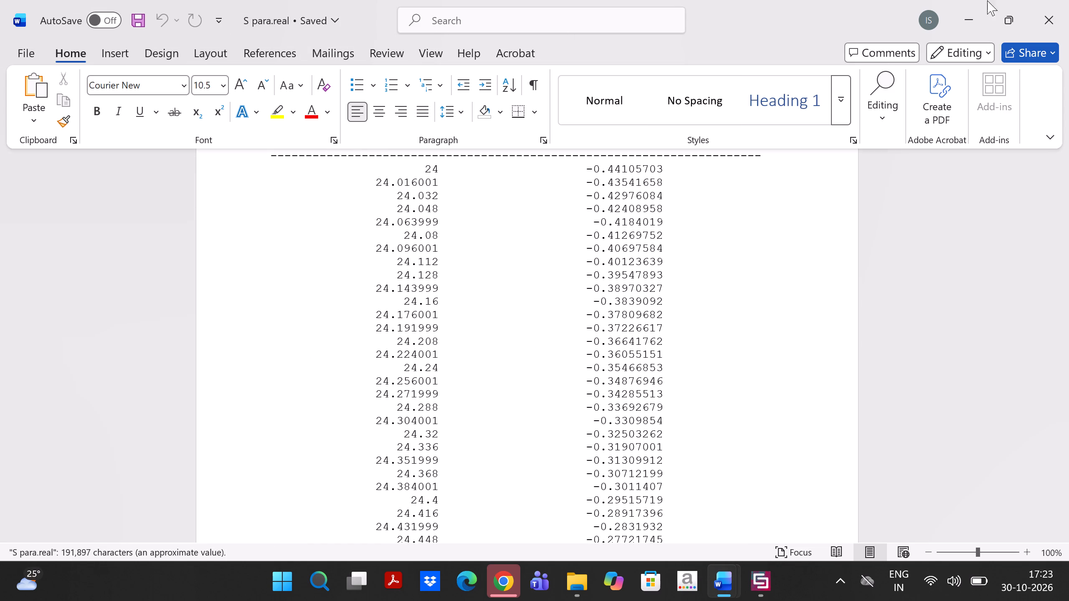
click(1047, 6)
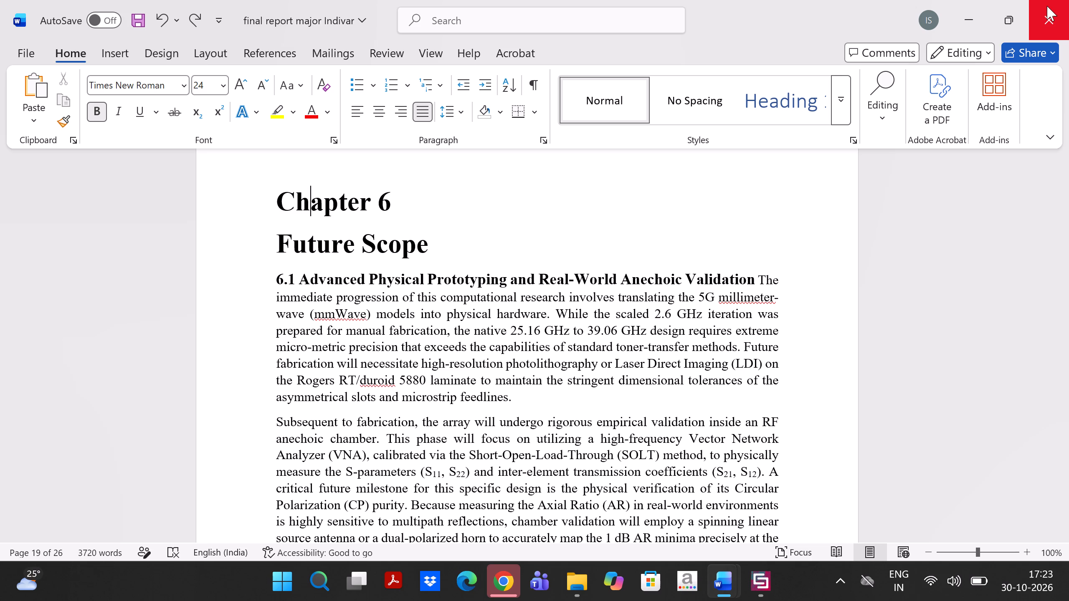
Review Chapter 6, Future Scope, in the final report document from section 6.1 through section 6.4.
scroll(725, 255, down, 1)
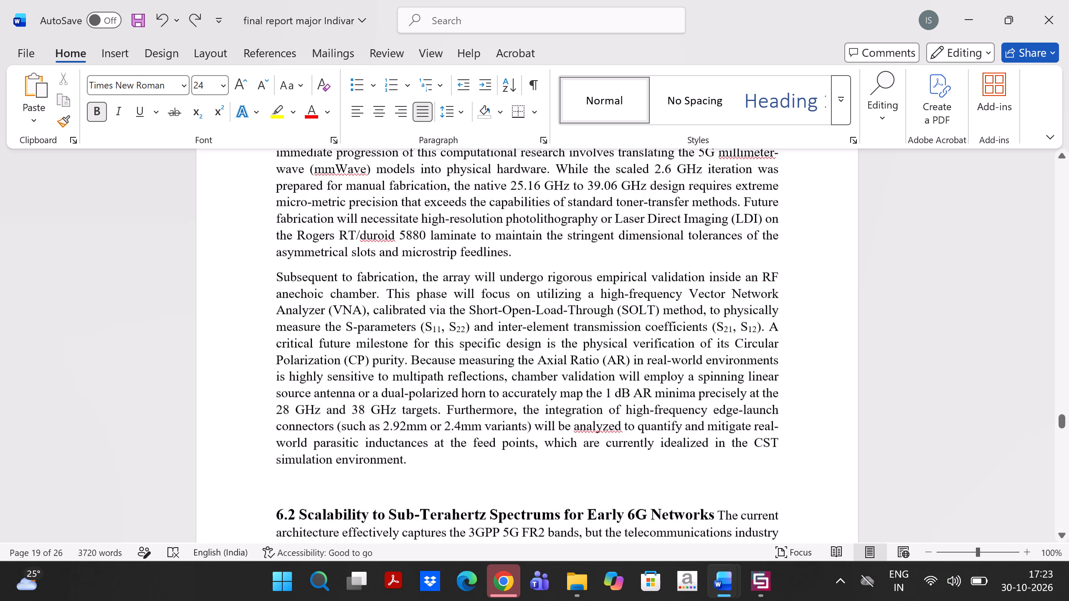
scroll(725, 255, down, 2)
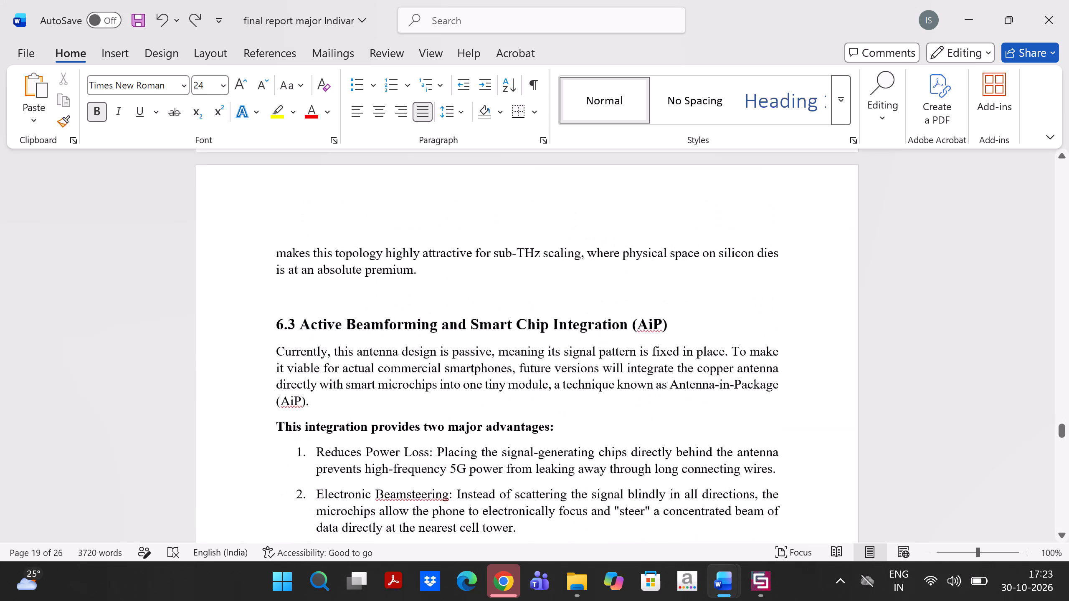
scroll(725, 255, down, 2)
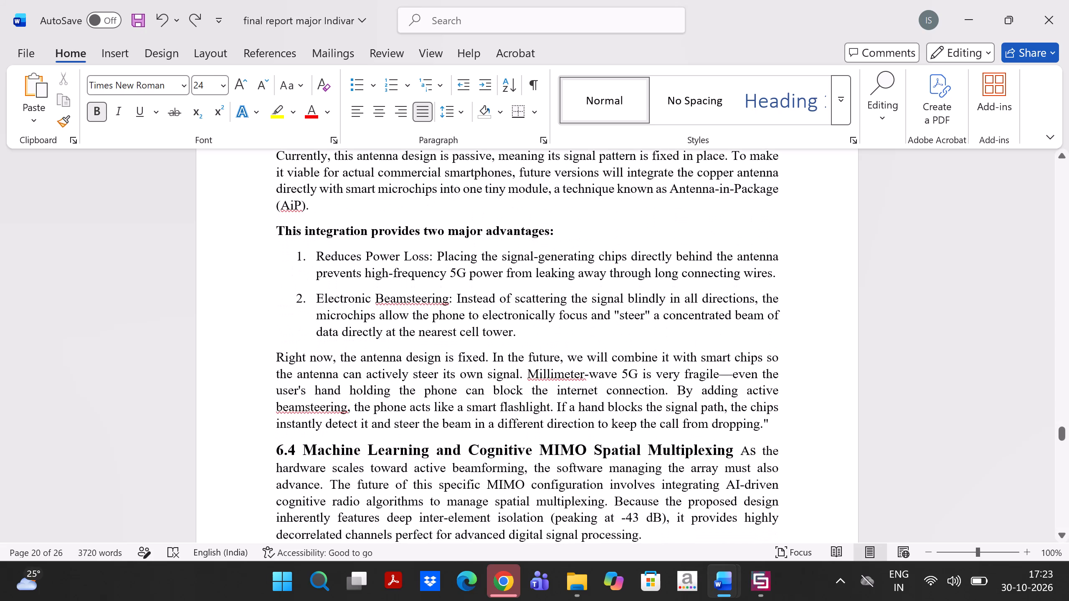
Check the end of section 6.4 and look back through Chapter 6 to the smartphone manufacturing advantages before it, up to Global Spectrum Harmonization.
scroll(596, 333, down, 3)
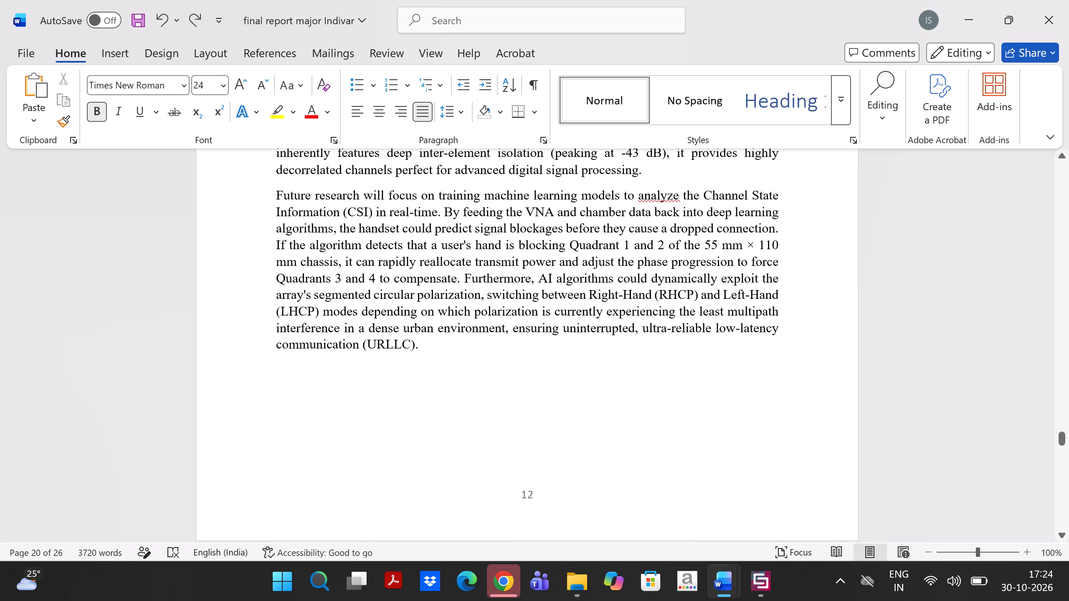
scroll(596, 333, up, 2)
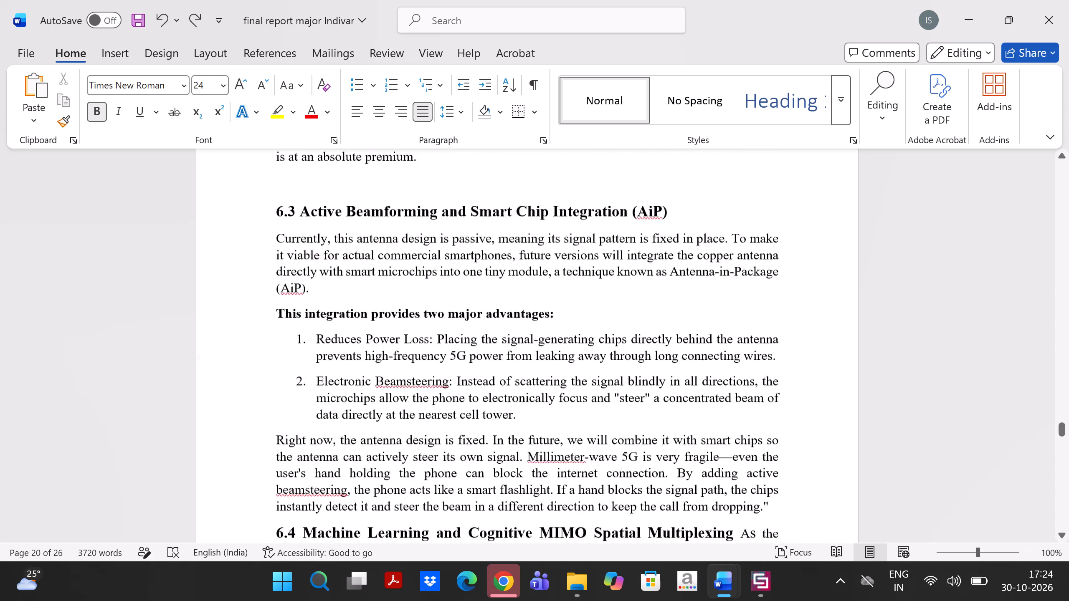
scroll(596, 333, up, 3)
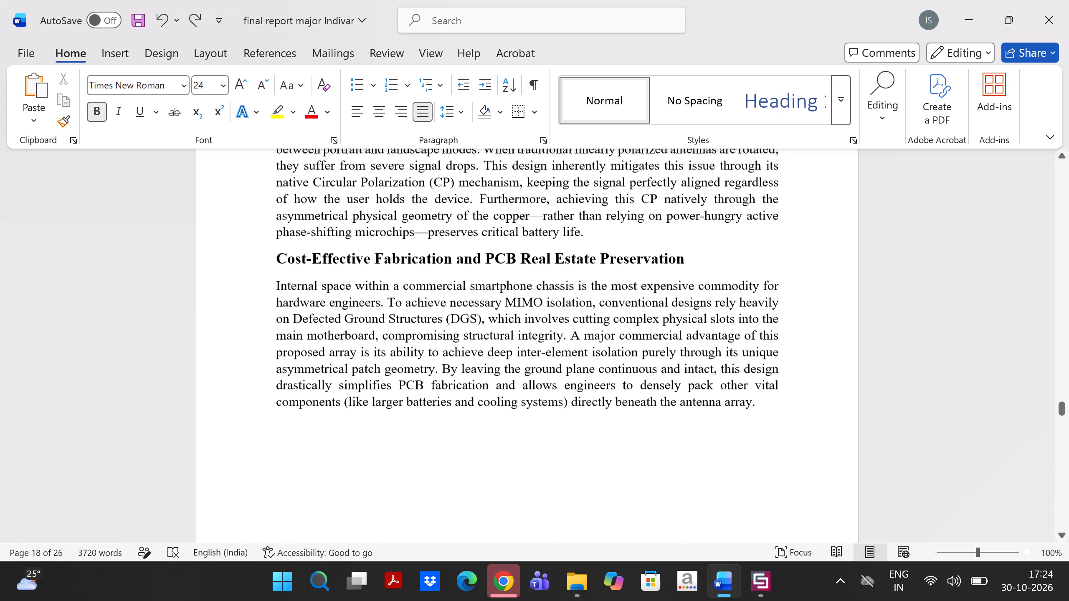
scroll(596, 333, up, 1)
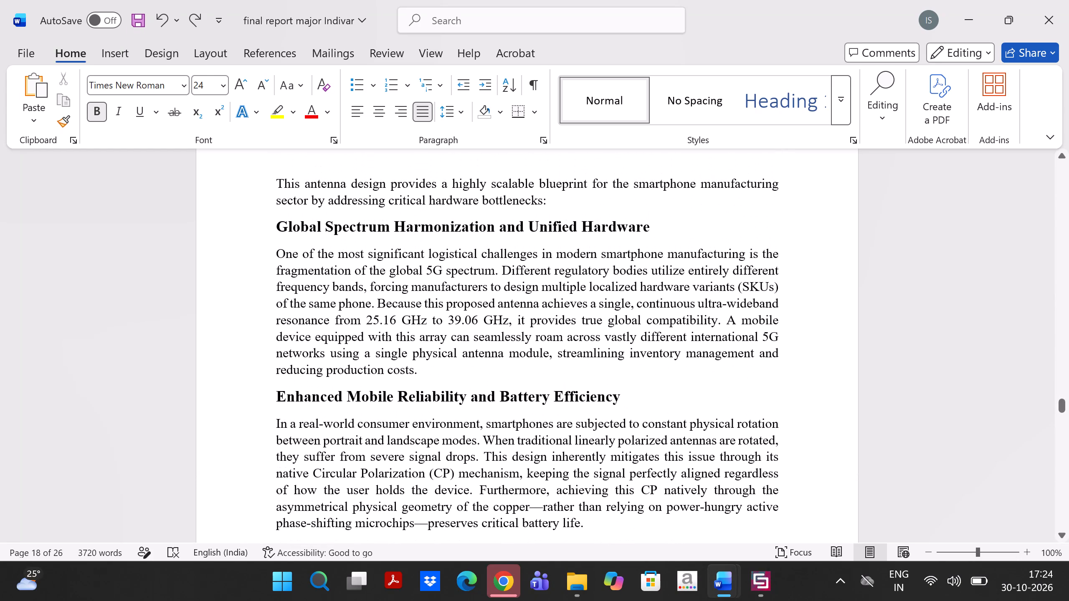
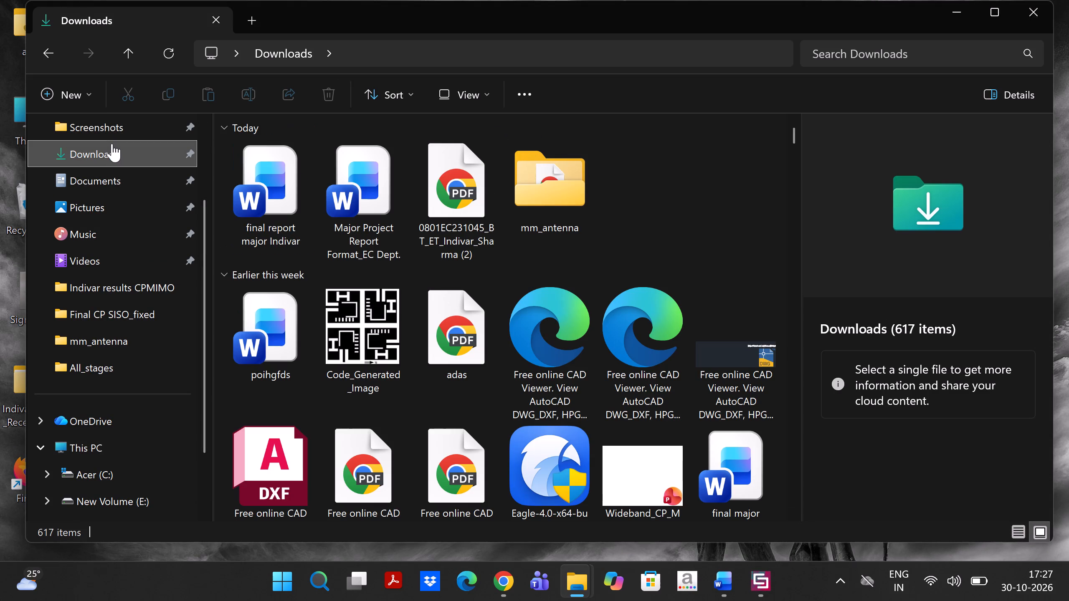
Find the Front Back Antenna images (1) document in the Downloads folder's files from earlier this month and open it.
scroll(289, 259, down, 2)
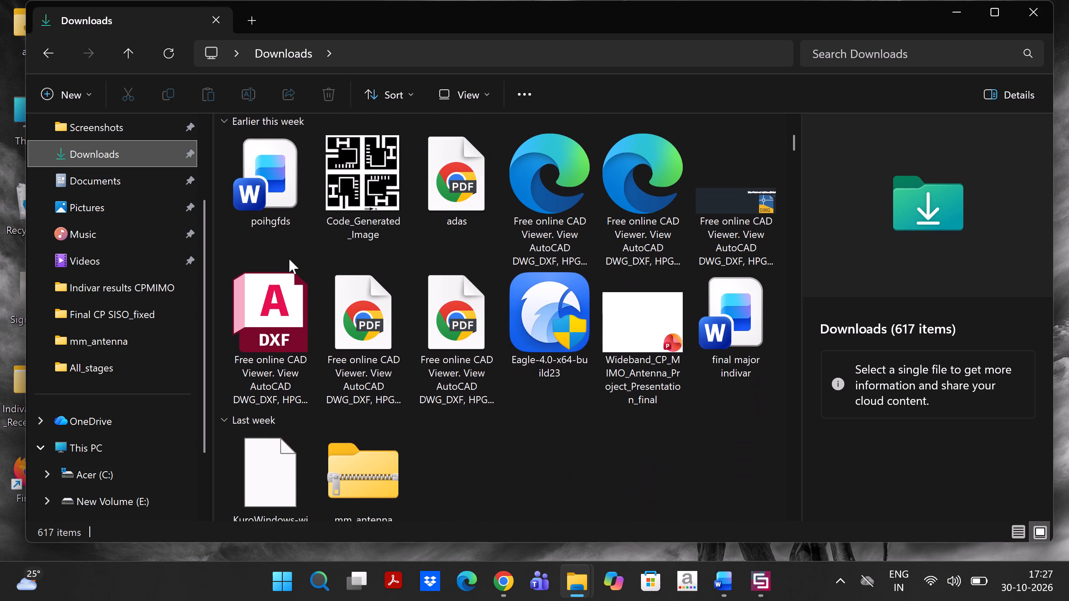
scroll(289, 259, down, 2)
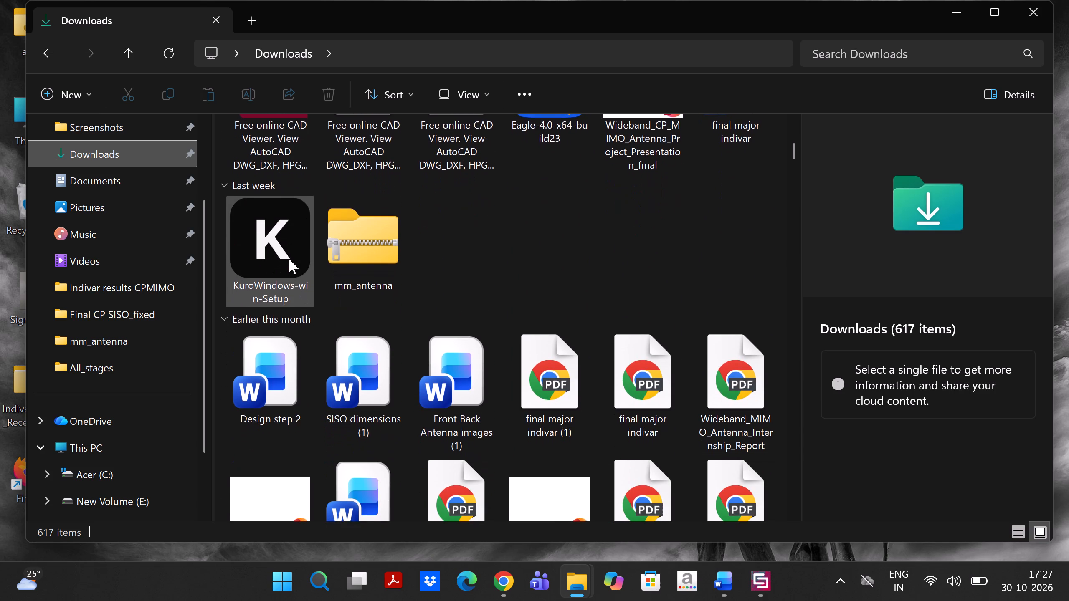
scroll(289, 259, down, 2)
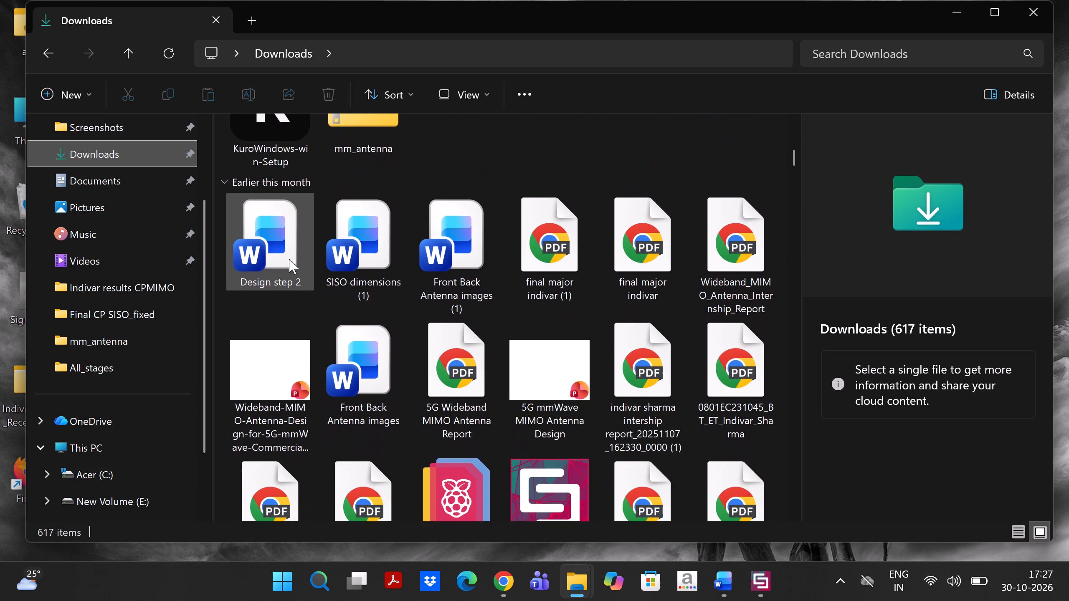
scroll(289, 259, down, 1)
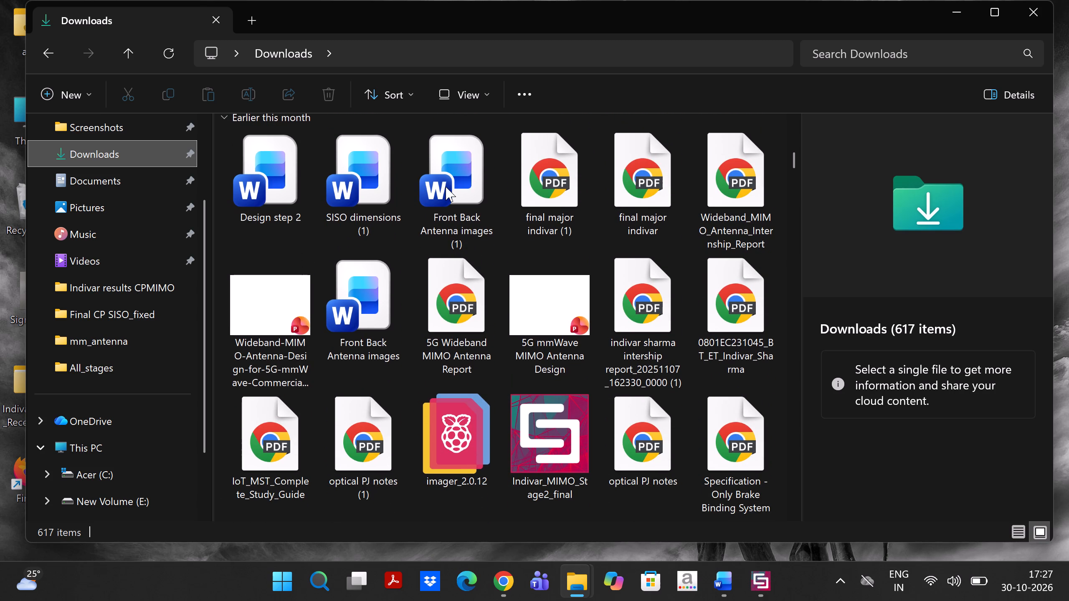
double_click(446, 187)
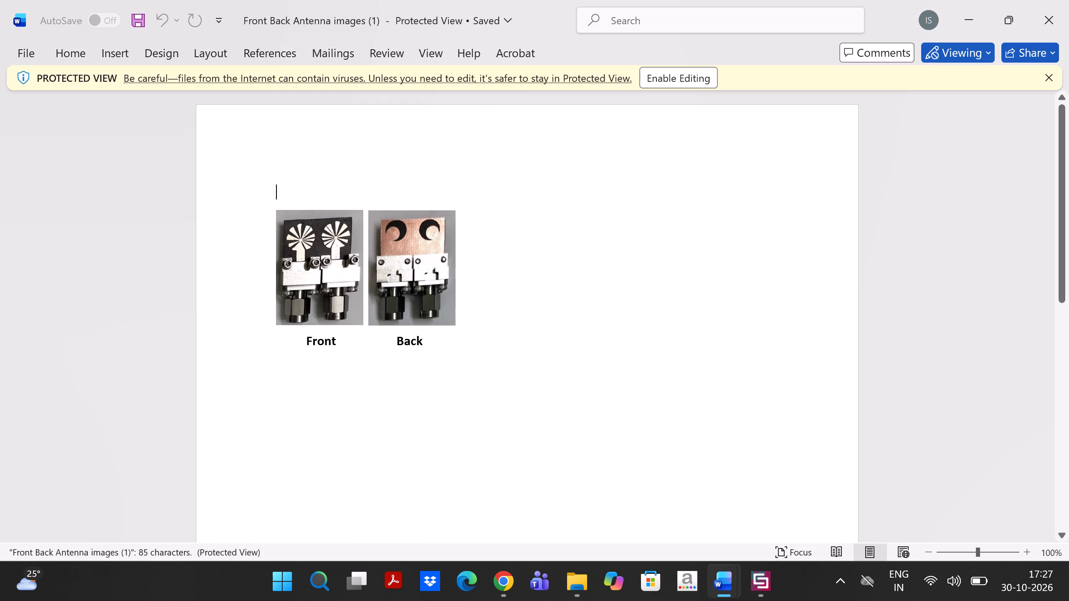
Close the Front Back Antenna images (1) document.
click(1035, 20)
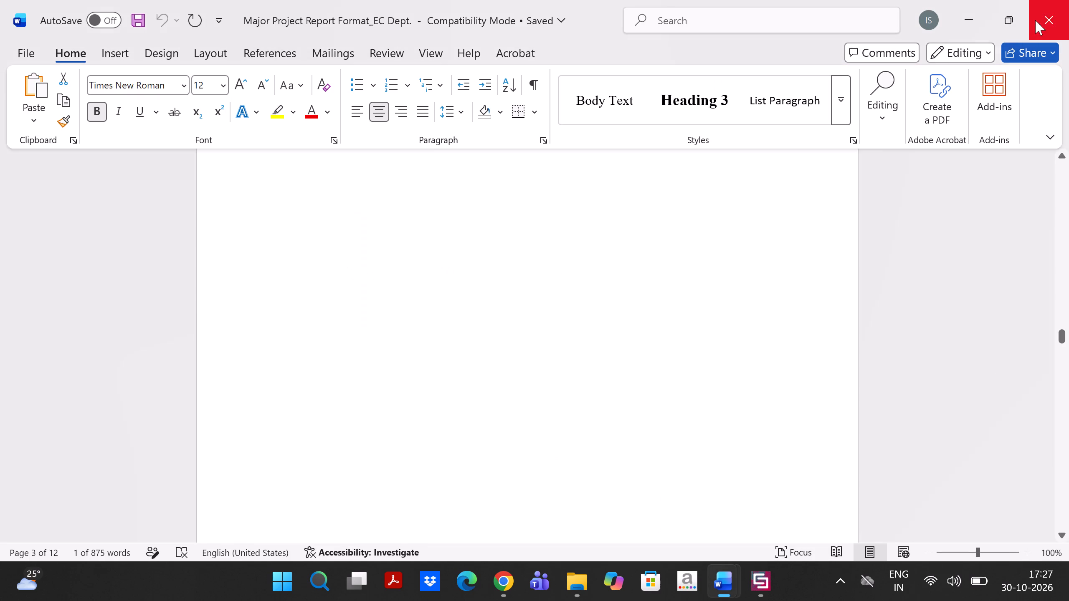
scroll(568, 354, up, 1)
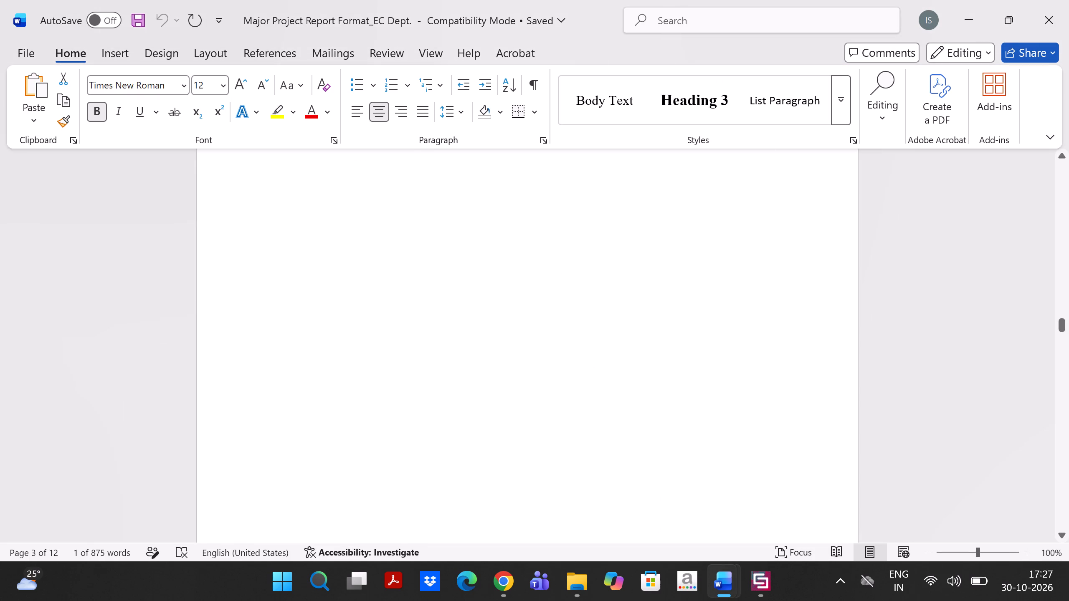
scroll(568, 354, up, 1)
Open the SISO dimensions (1) document from the Downloads folder, look at its antenna figure, and close it.
click(440, 160)
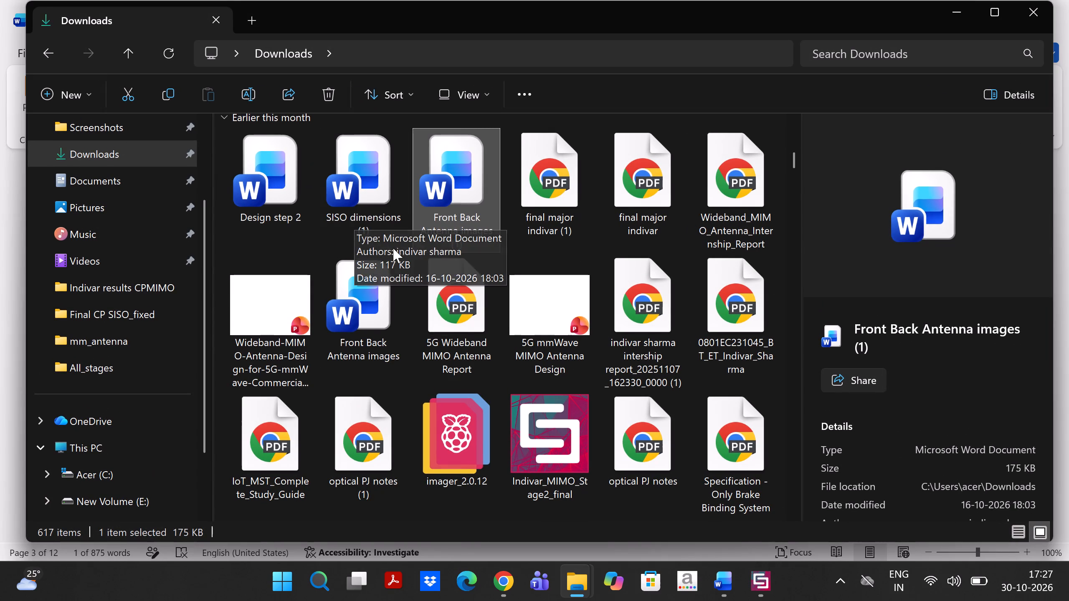
scroll(367, 189, up, 1)
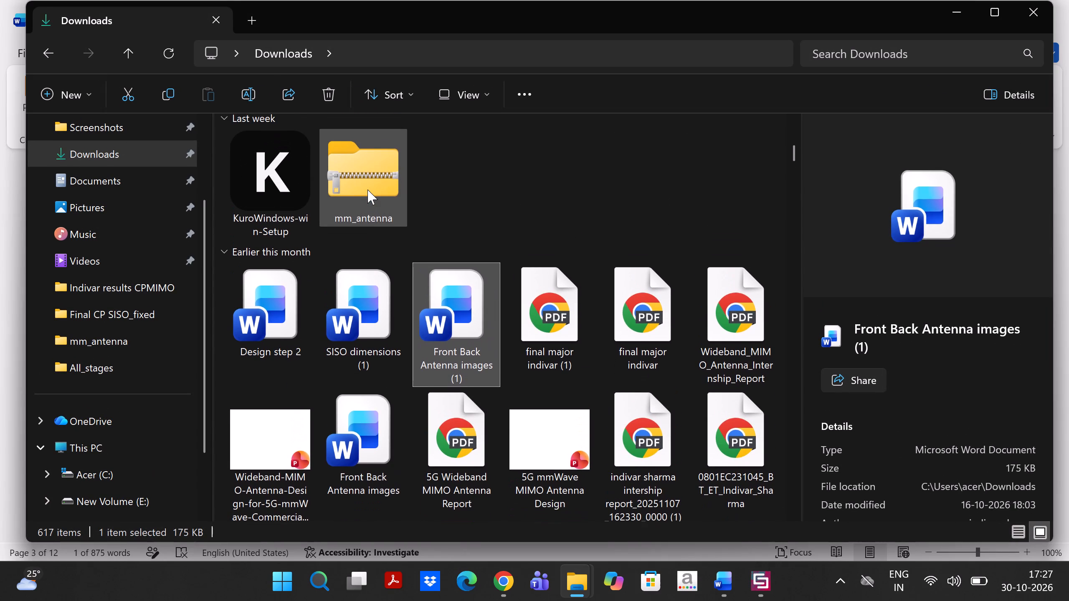
scroll(367, 189, down, 3)
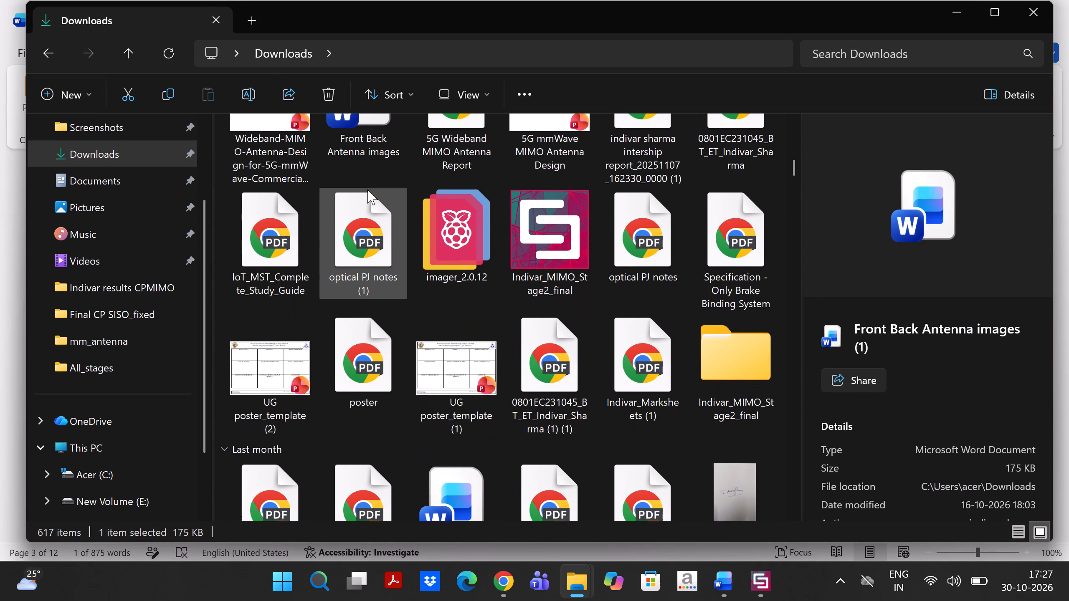
scroll(367, 189, up, 1)
double_click(367, 189)
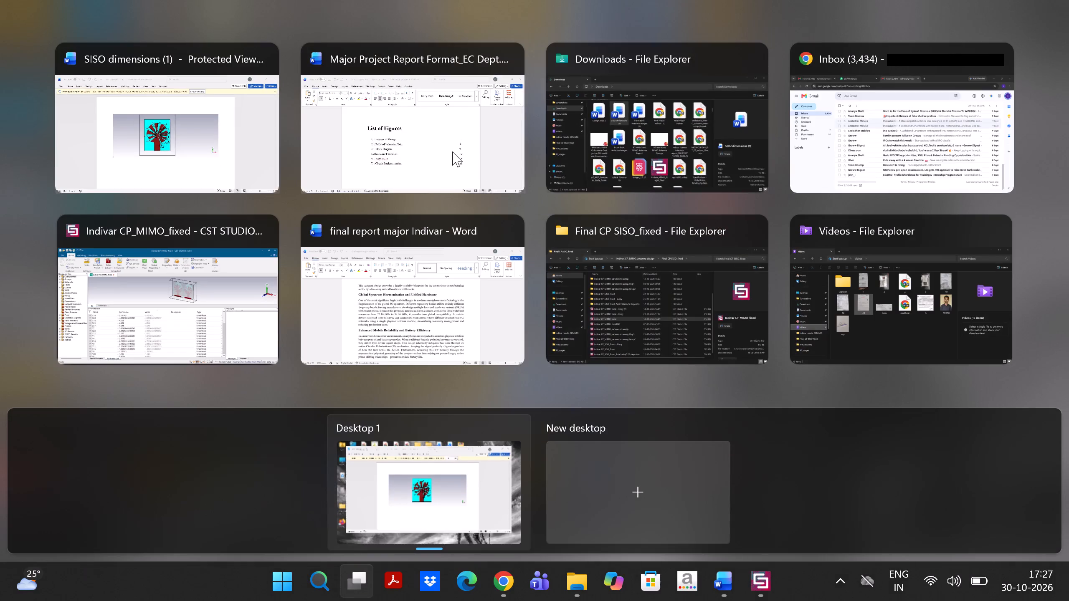
click(452, 152)
click(452, 152)
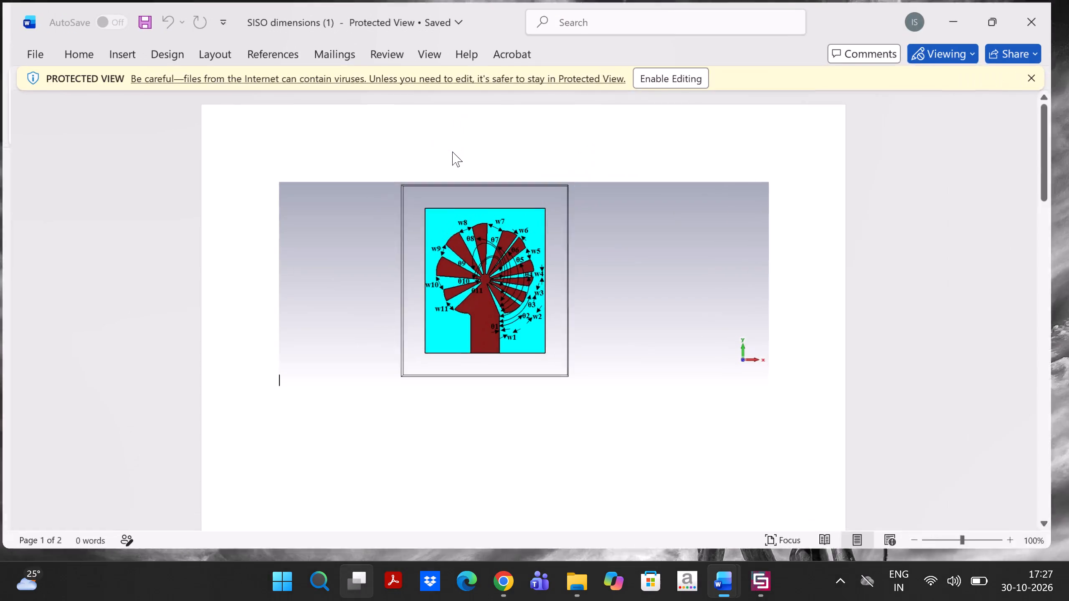
click(1067, 0)
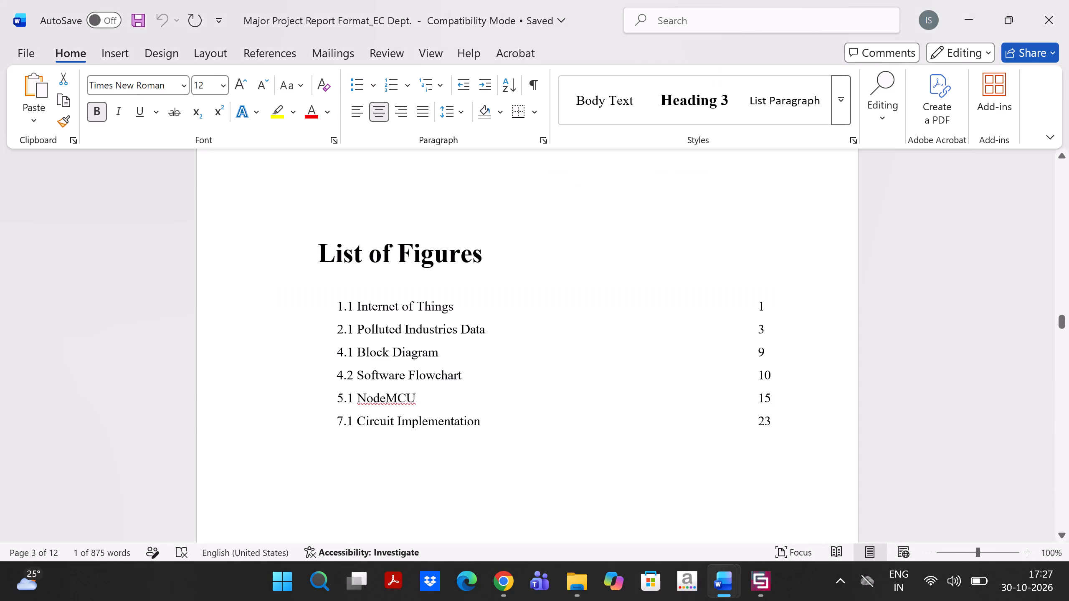
Open the Design step 2 document from Downloads and examine its labelled two-element antenna figure and crescent-slot figure.
click(408, 155)
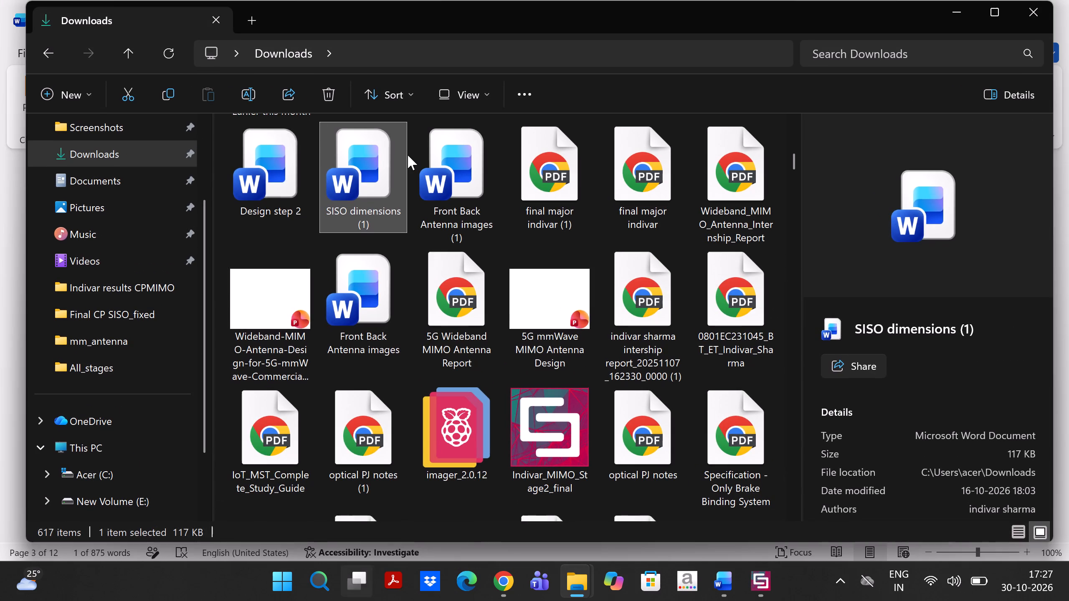
double_click(281, 187)
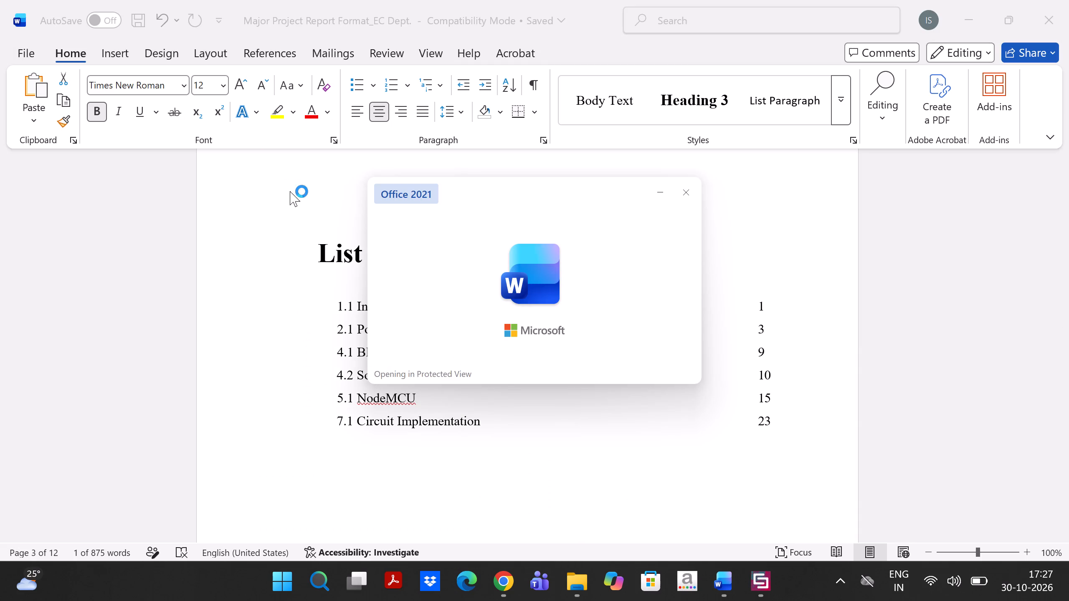
scroll(428, 266, down, 1)
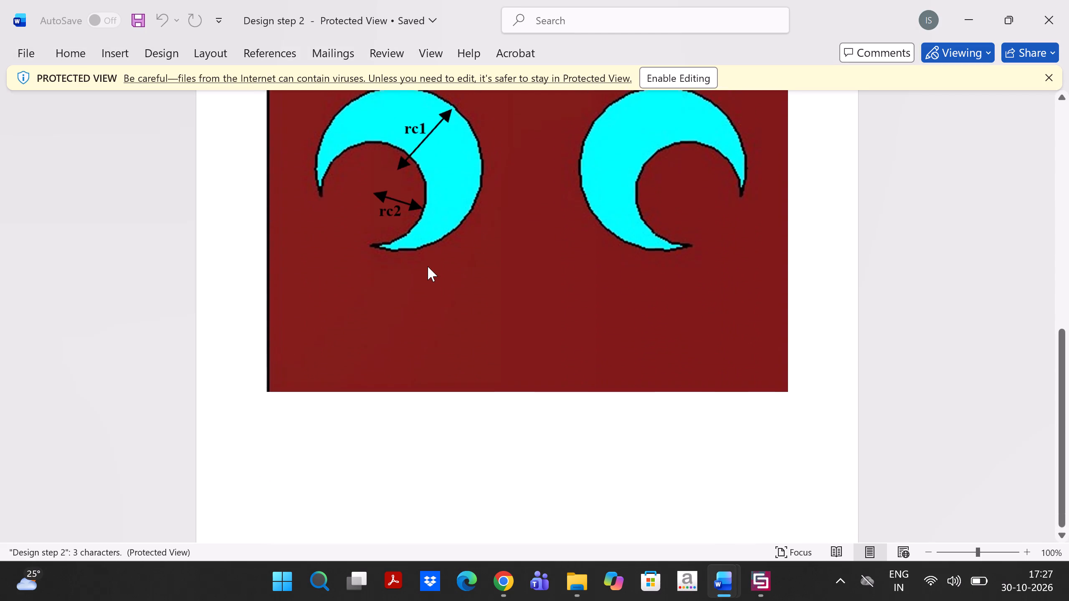
scroll(428, 266, down, 1)
ctrl+scroll(428, 266, down, 3)
scroll(428, 266, up, 1)
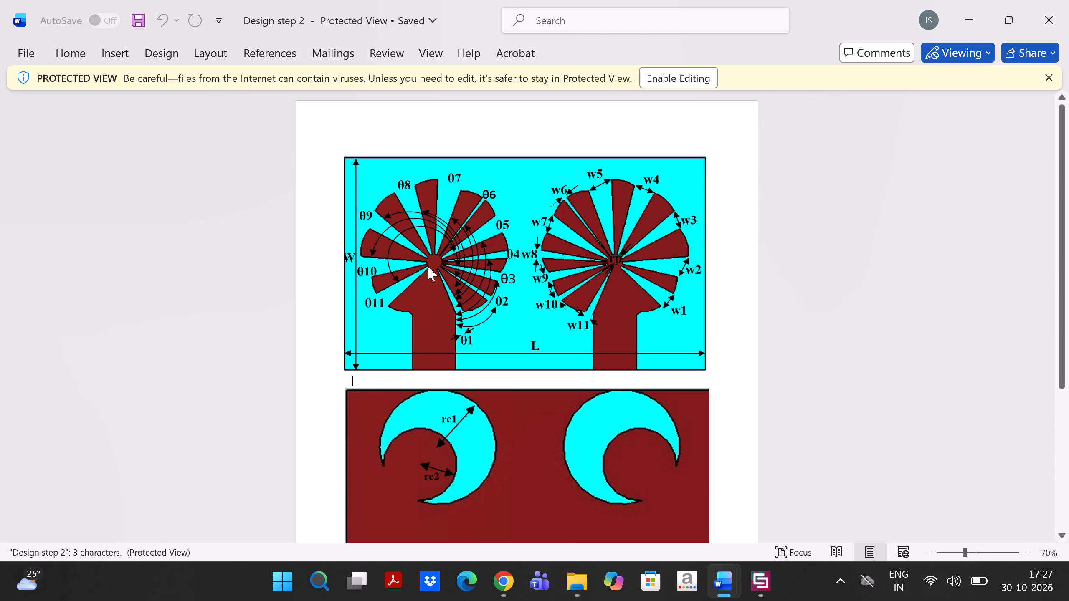
scroll(428, 266, up, 1)
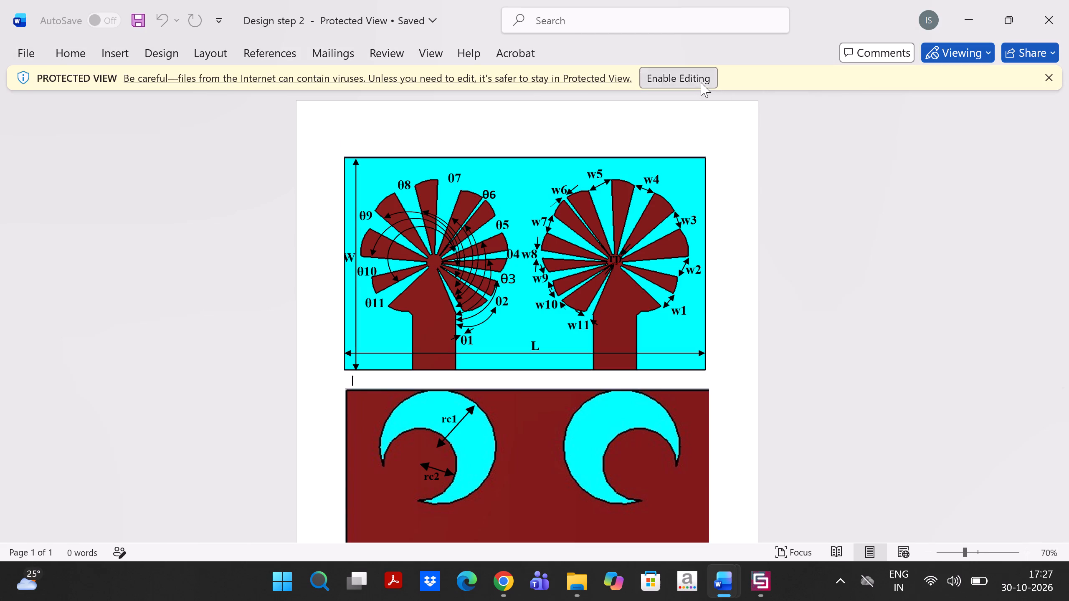
Enable editing in Design step 2 and copy the picture of the two-element antenna with its θ and w labels.
click(701, 82)
click(529, 276)
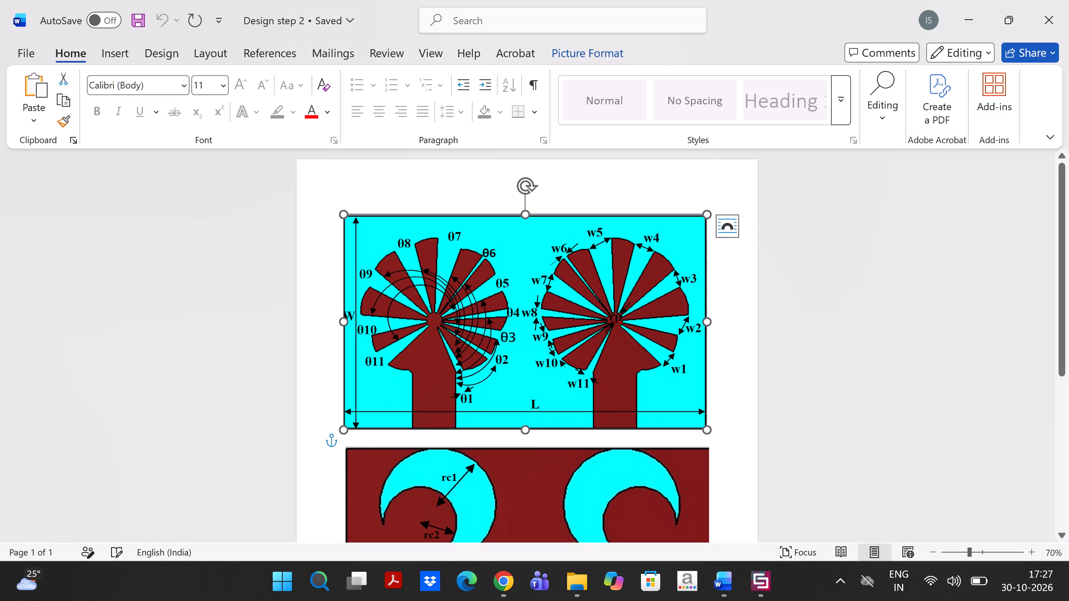
right_click(529, 276)
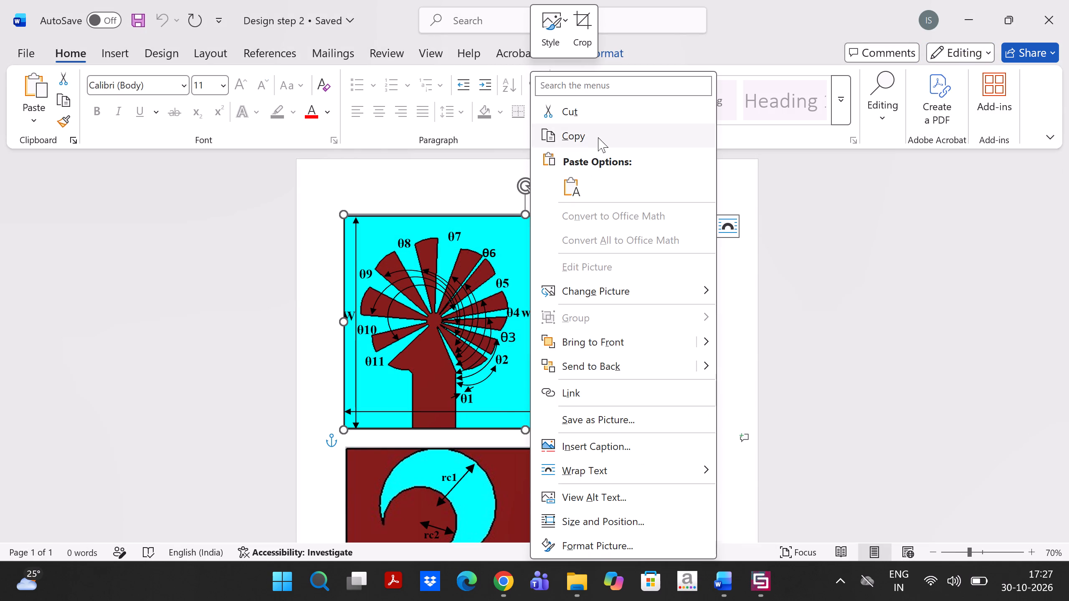
click(598, 137)
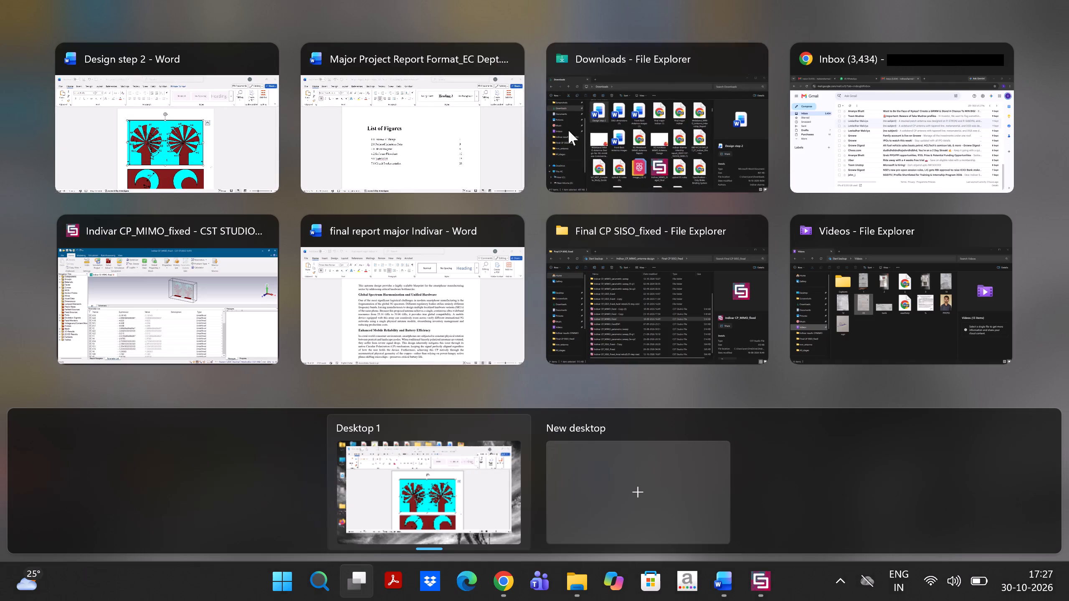
Look through the Major Project Report Format_EC Dept. document around its contents, list of figures and literature review guidance, and close it.
click(476, 119)
scroll(433, 334, down, 1)
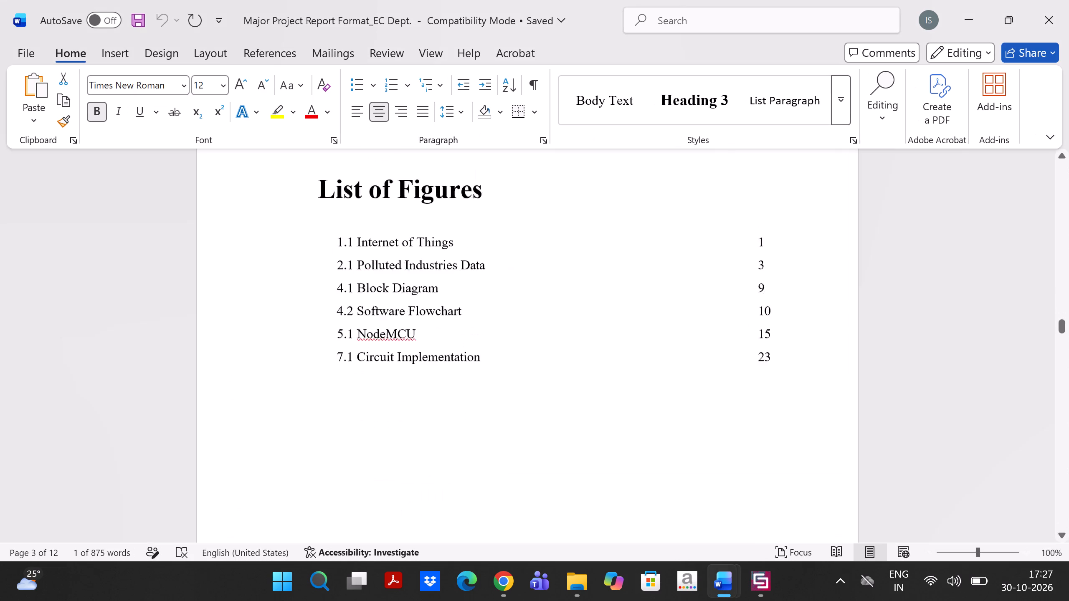
scroll(433, 334, down, 4)
scroll(433, 334, up, 1)
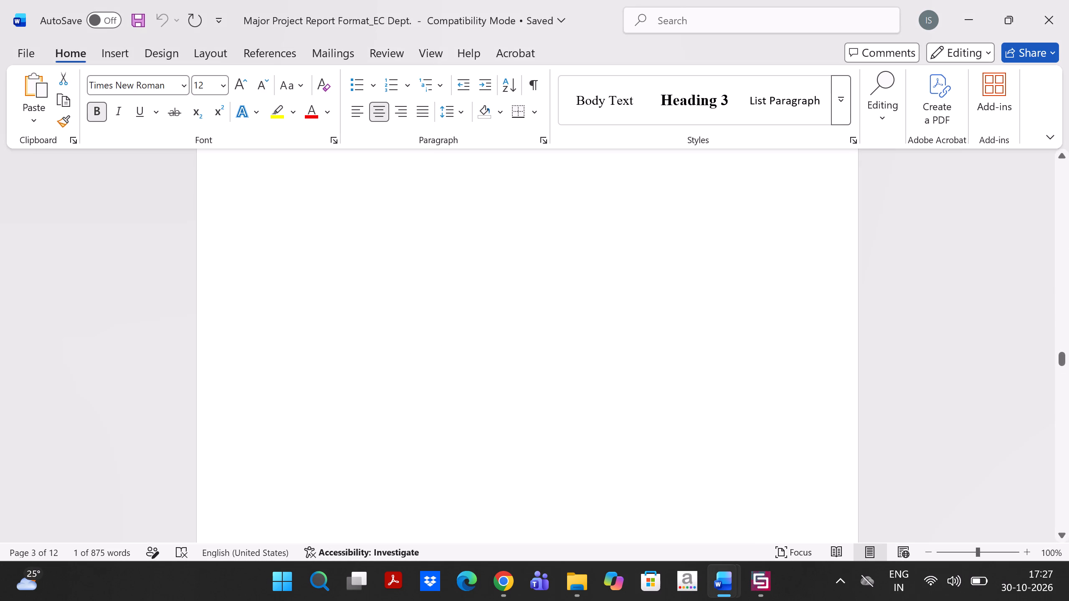
scroll(433, 334, up, 8)
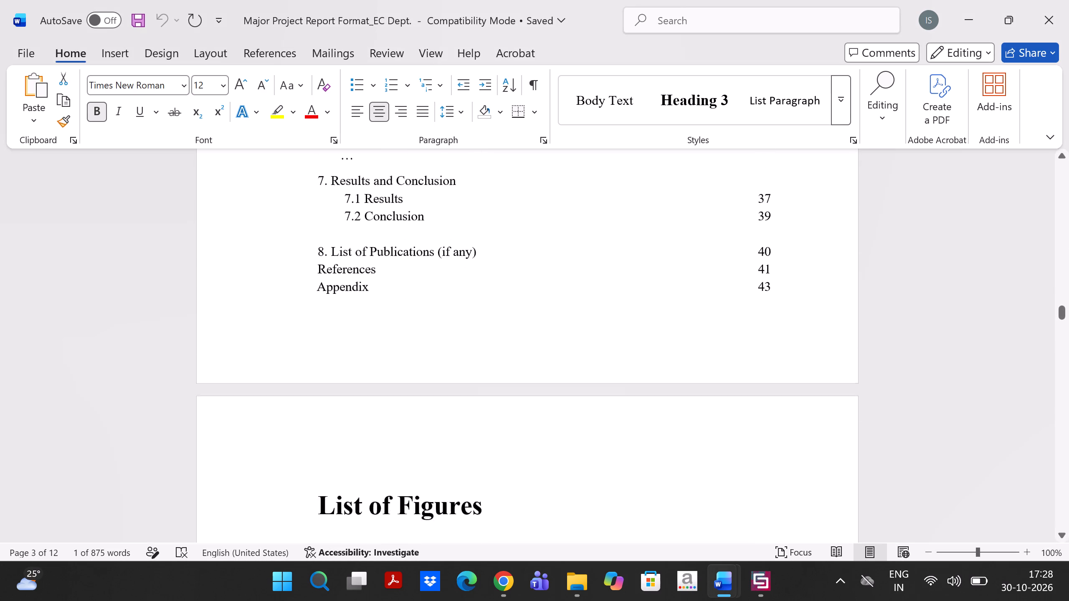
scroll(433, 334, up, 1)
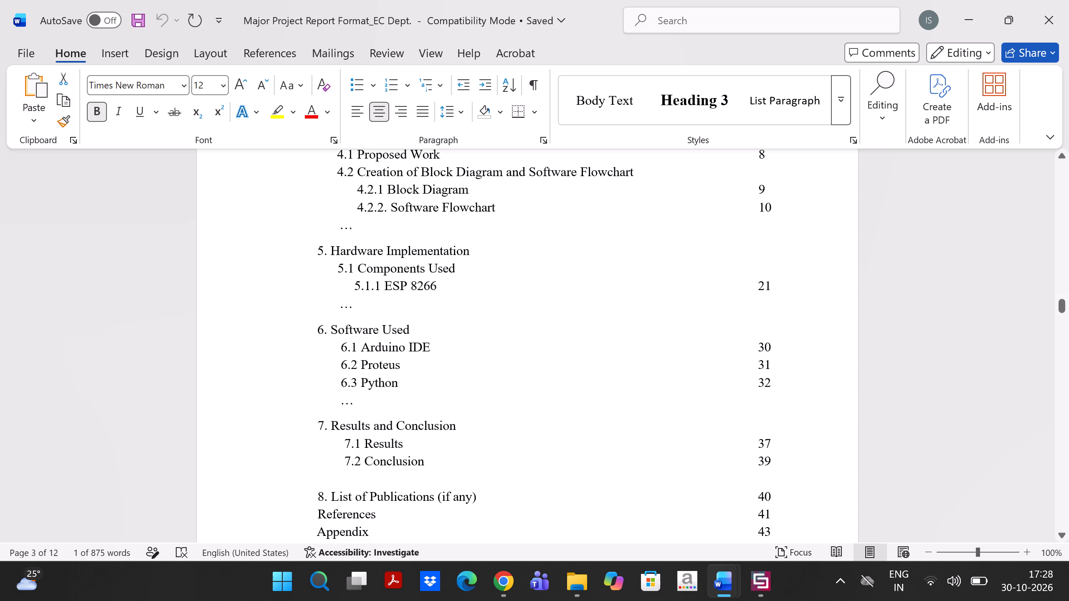
scroll(433, 334, down, 9)
right_click(433, 334)
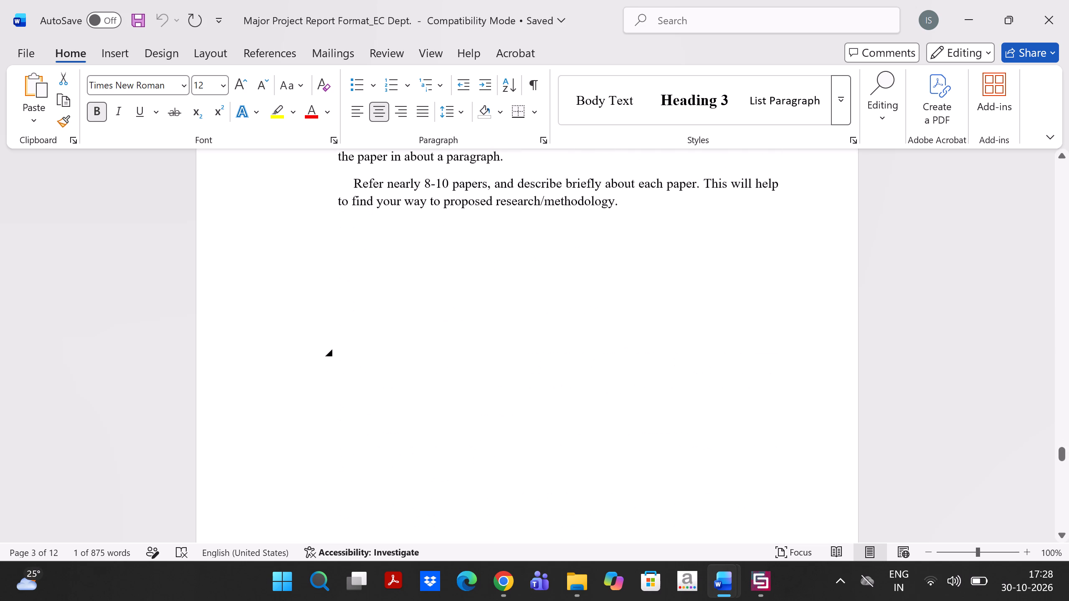
scroll(433, 334, up, 3)
click(370, 395)
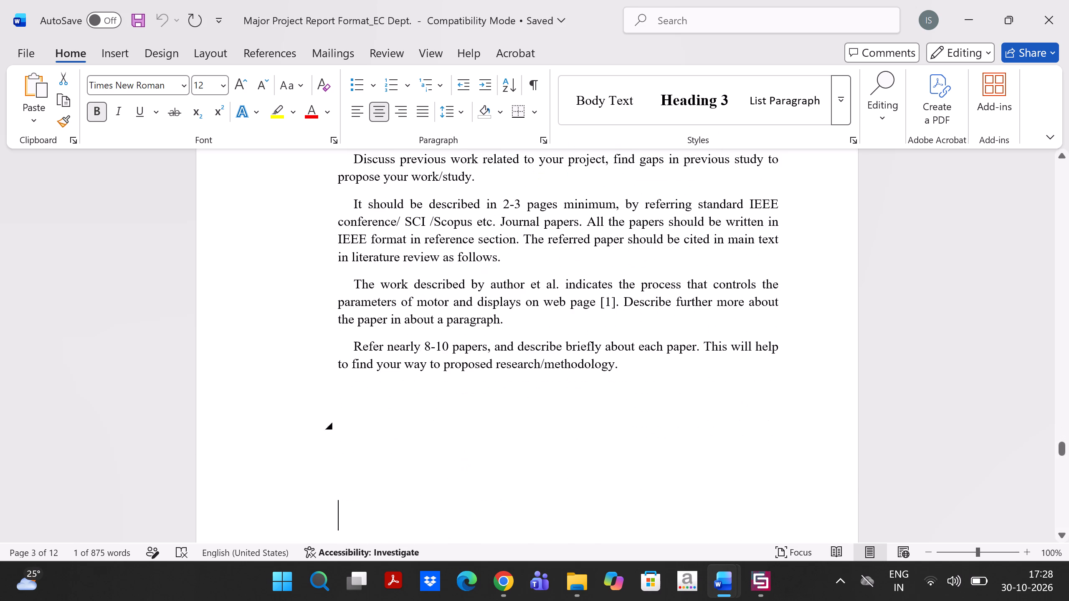
scroll(370, 395, down, 4)
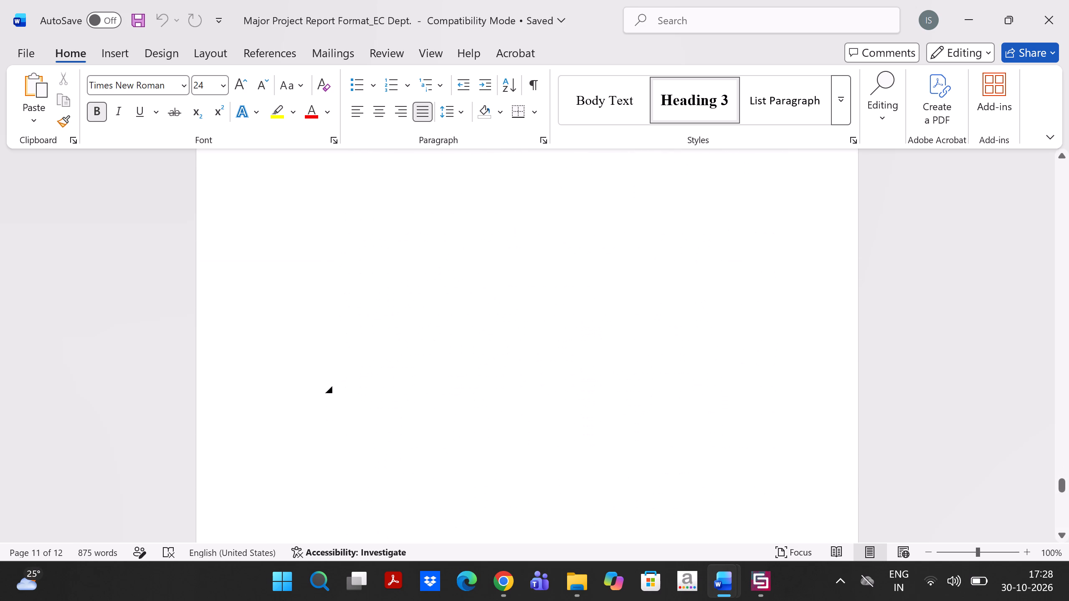
click(1056, 8)
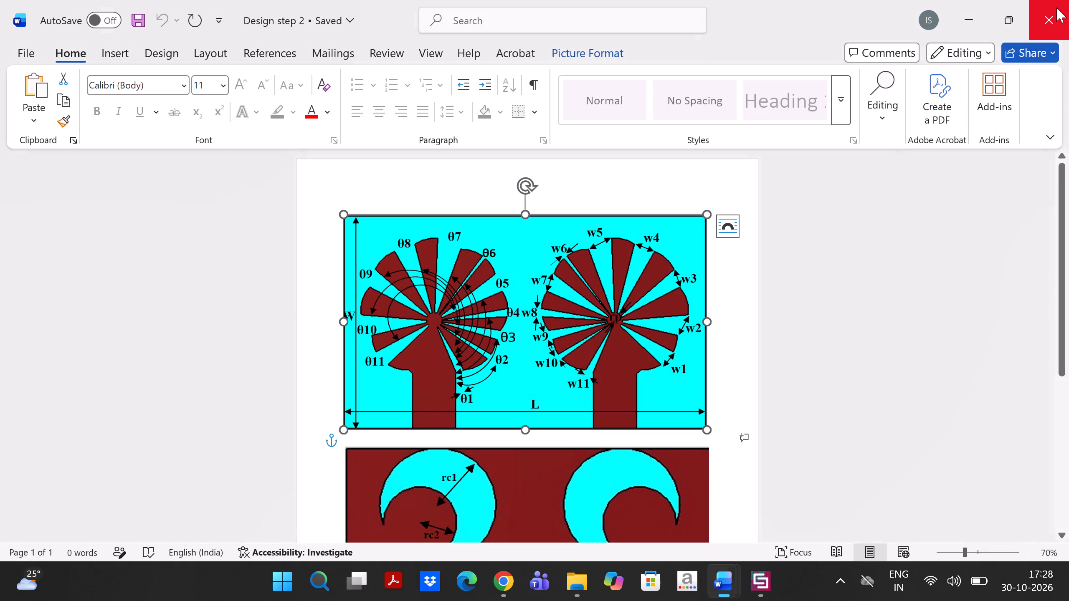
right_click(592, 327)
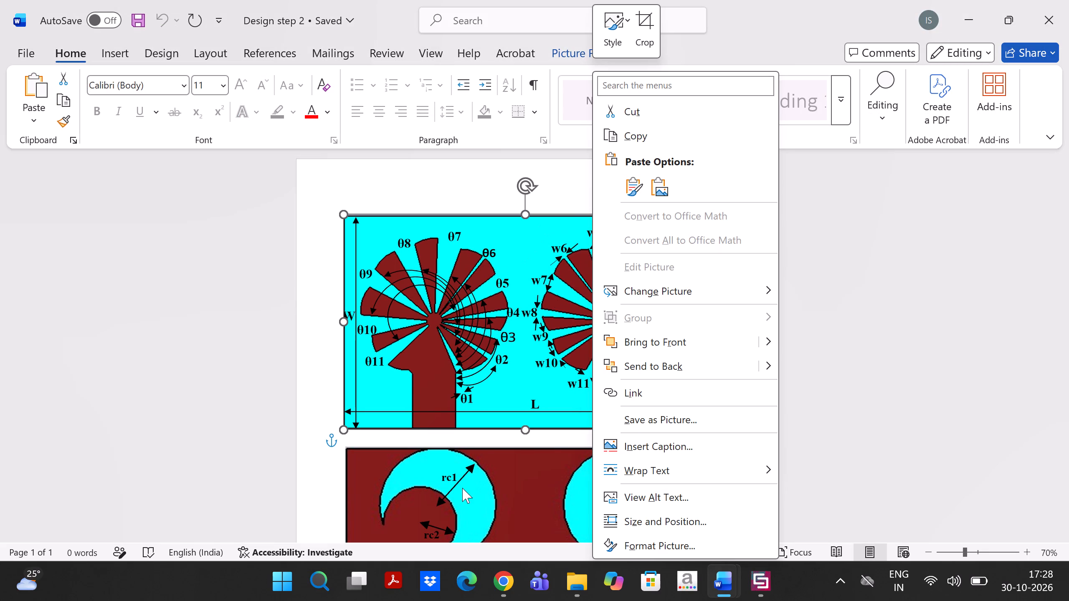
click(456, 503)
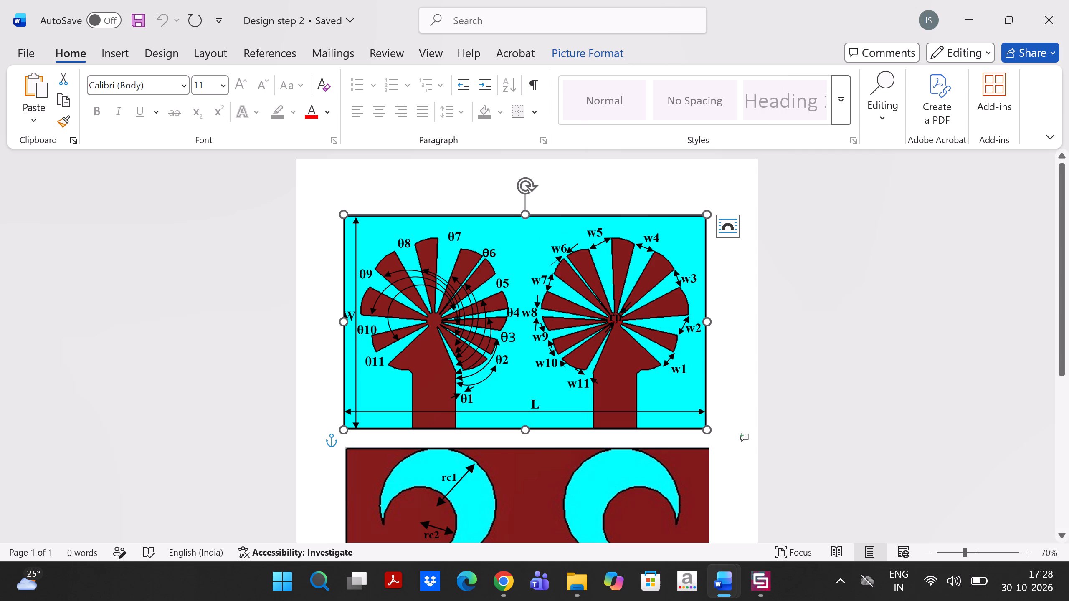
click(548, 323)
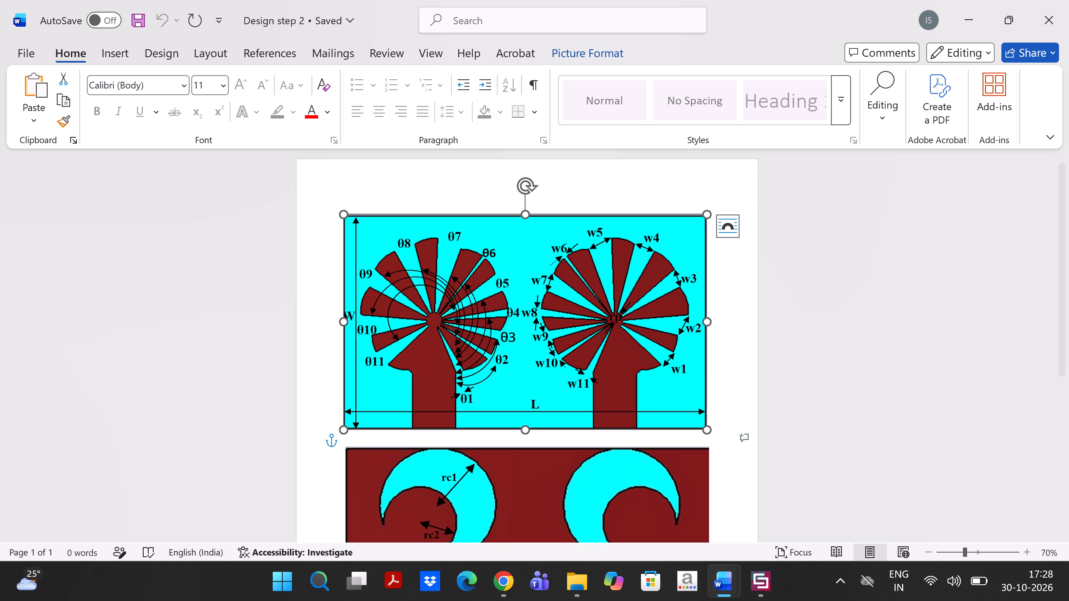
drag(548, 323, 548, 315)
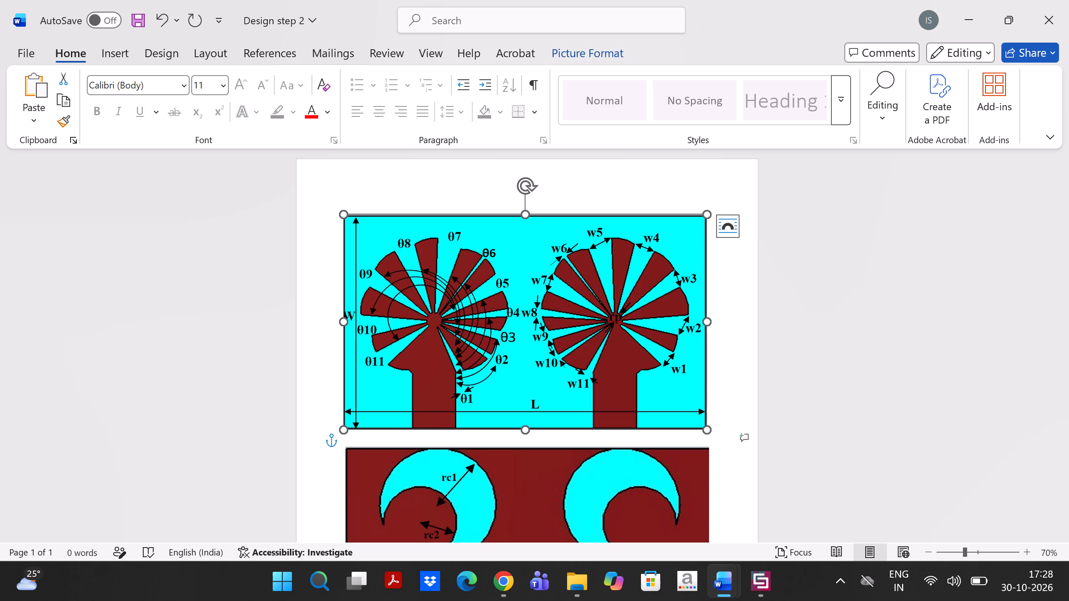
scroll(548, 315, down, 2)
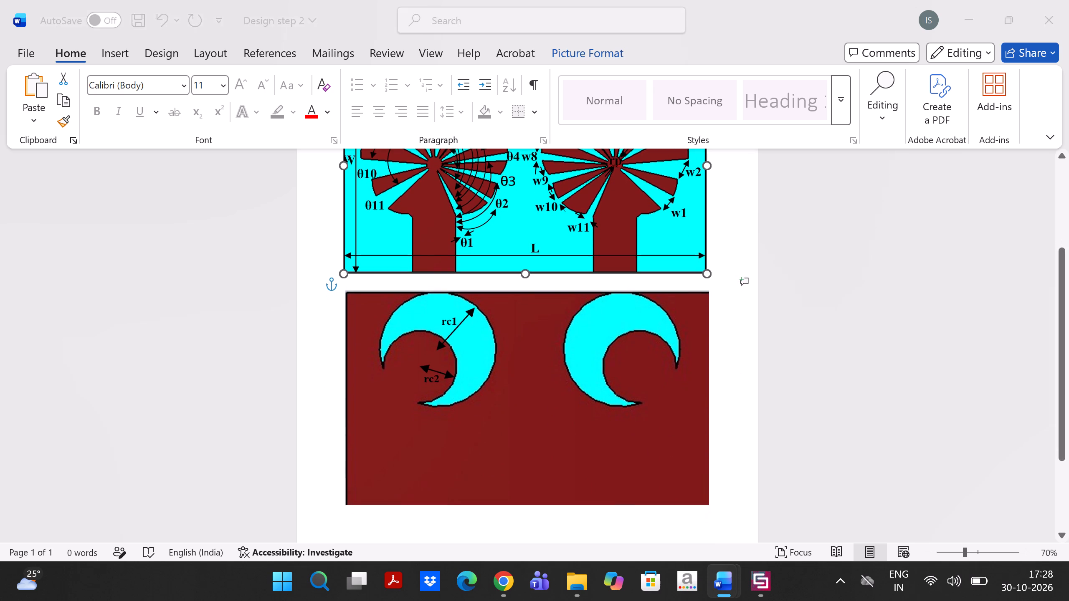
Reopen the SISO dimensions (1) document from Downloads, enable editing, and view its labelled antenna figure enlarged.
click(438, 115)
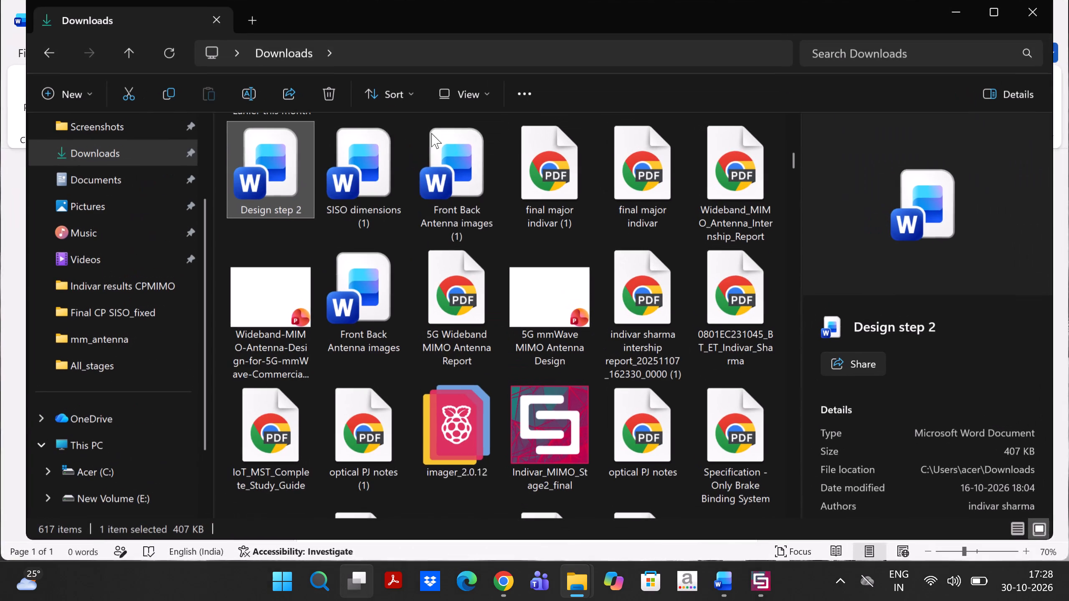
double_click(349, 187)
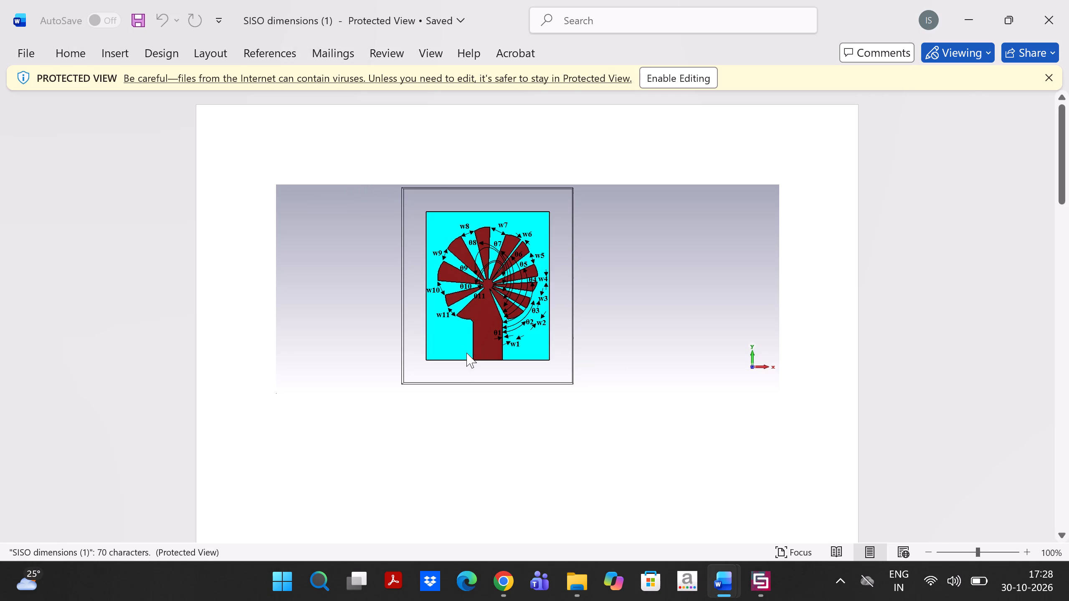
ctrl+scroll(466, 353, up, 6)
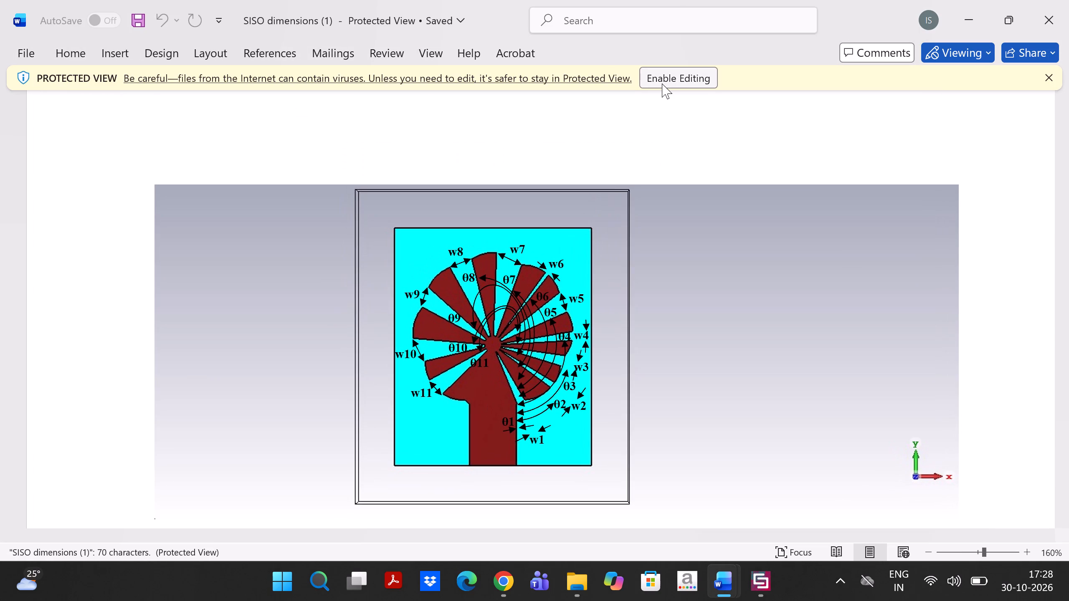
click(662, 83)
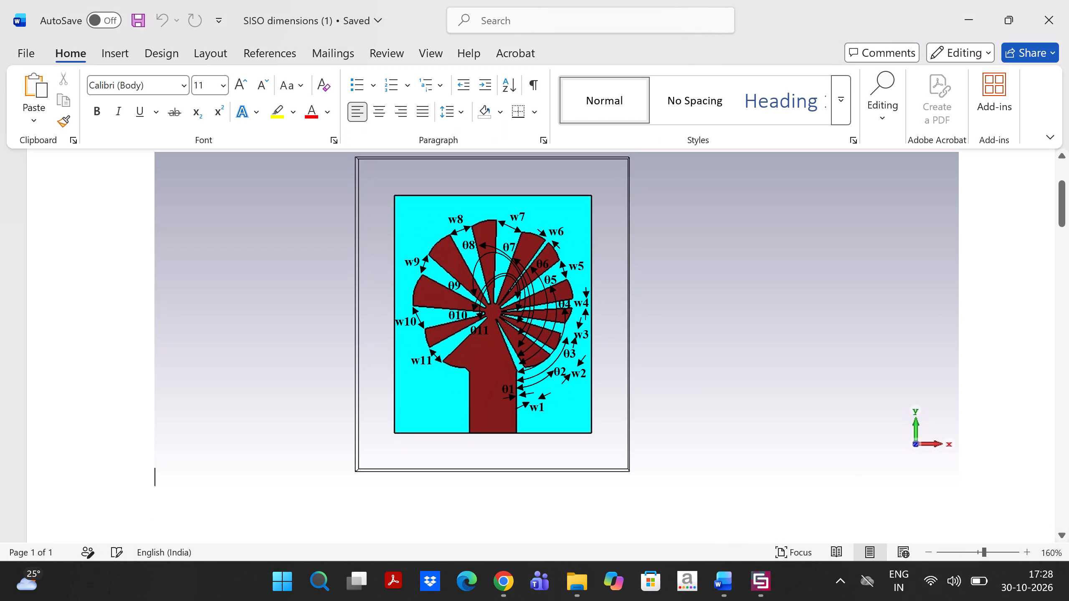
ctrl+scroll(503, 389, up, 1)
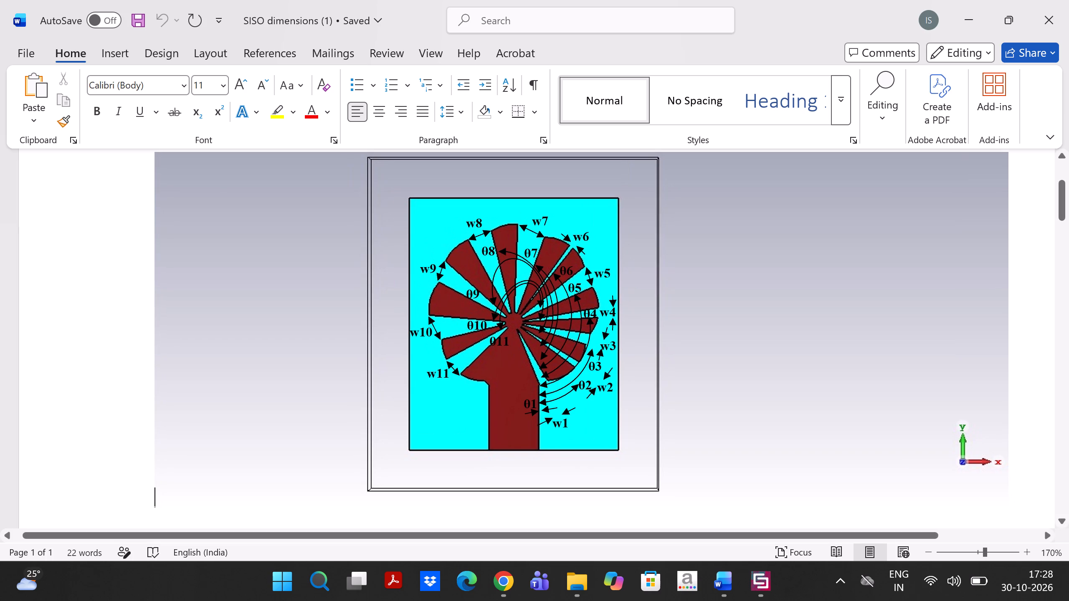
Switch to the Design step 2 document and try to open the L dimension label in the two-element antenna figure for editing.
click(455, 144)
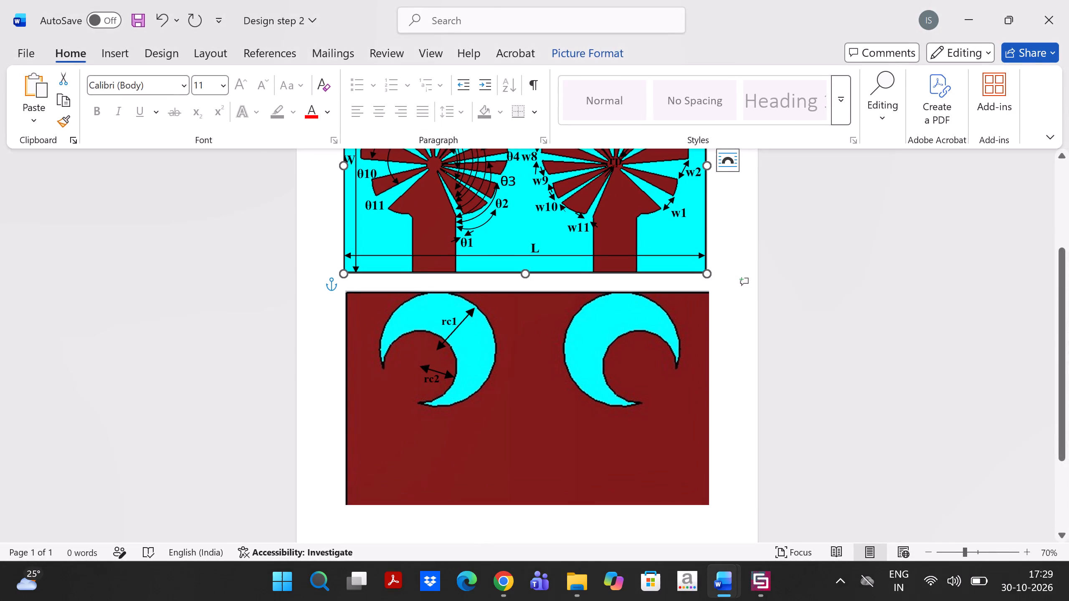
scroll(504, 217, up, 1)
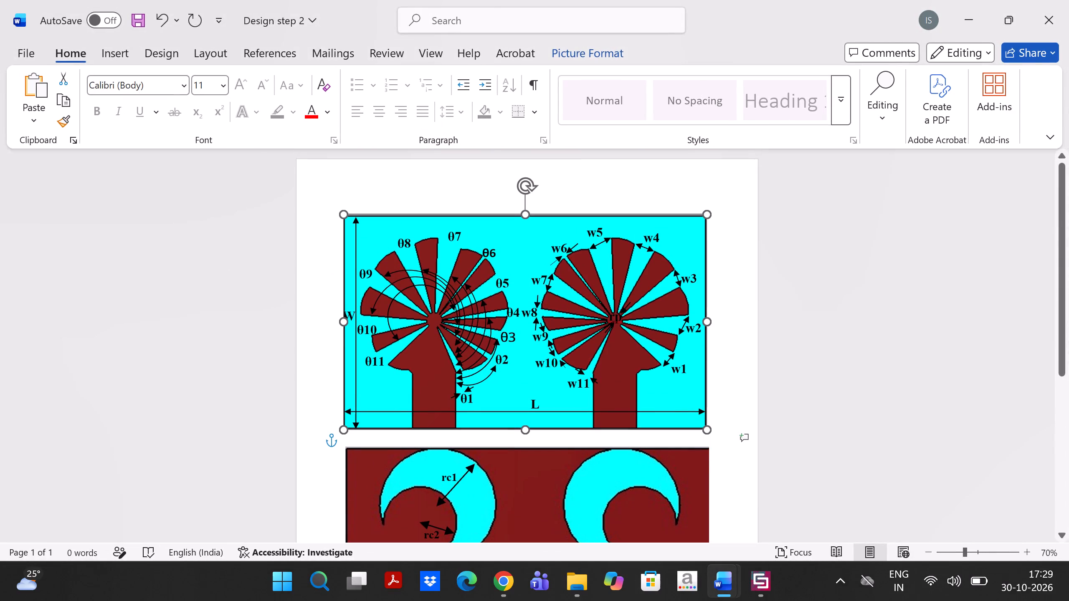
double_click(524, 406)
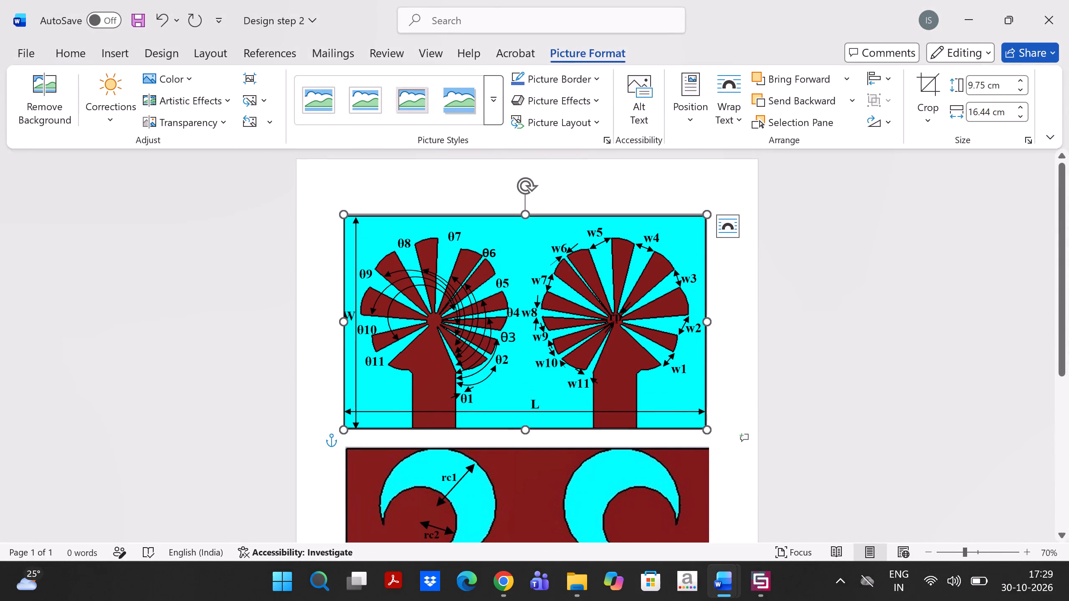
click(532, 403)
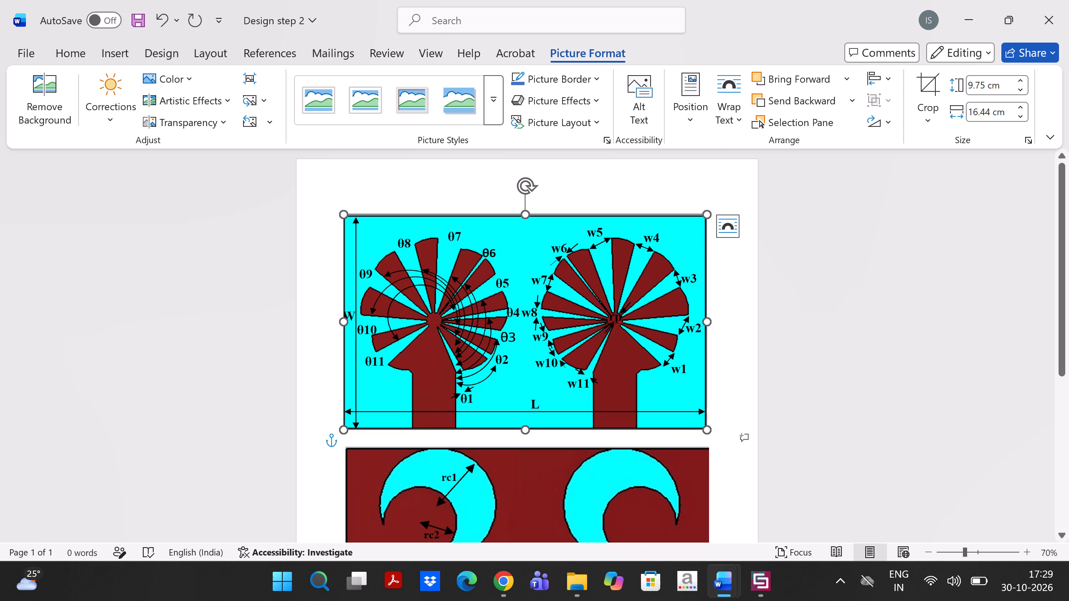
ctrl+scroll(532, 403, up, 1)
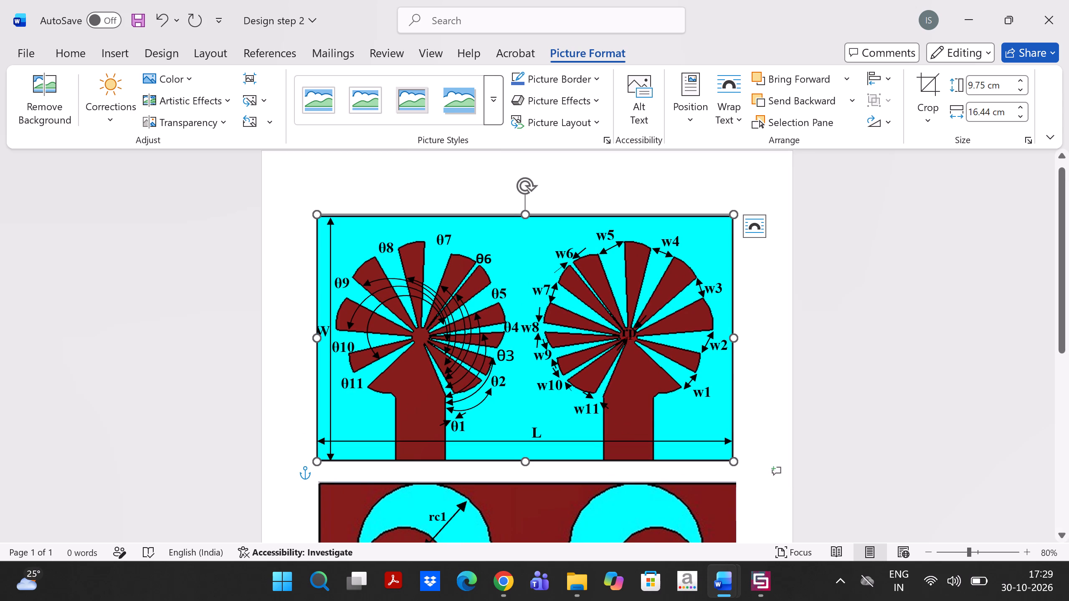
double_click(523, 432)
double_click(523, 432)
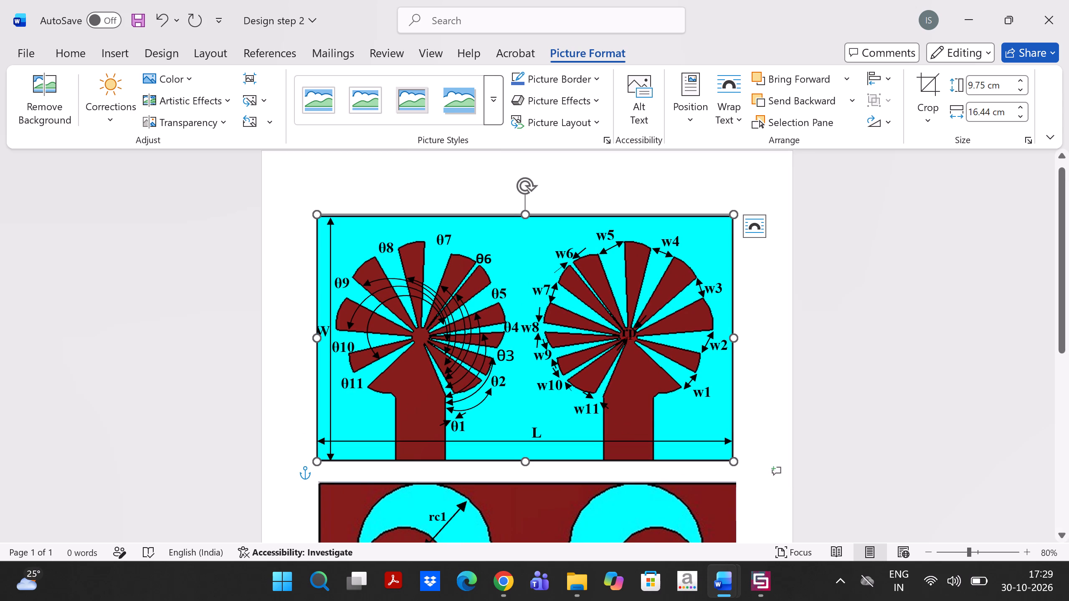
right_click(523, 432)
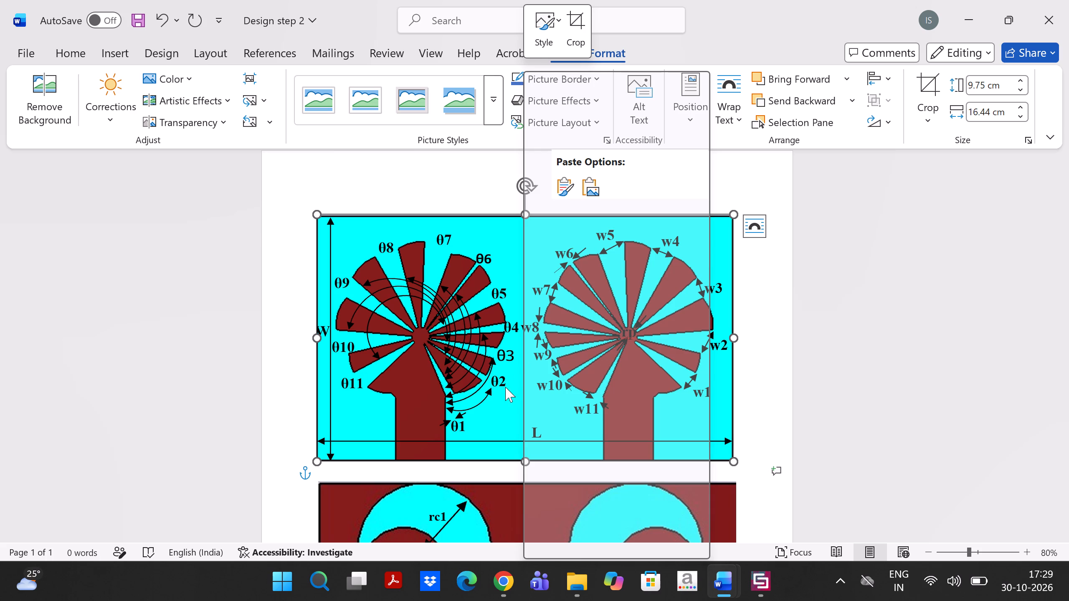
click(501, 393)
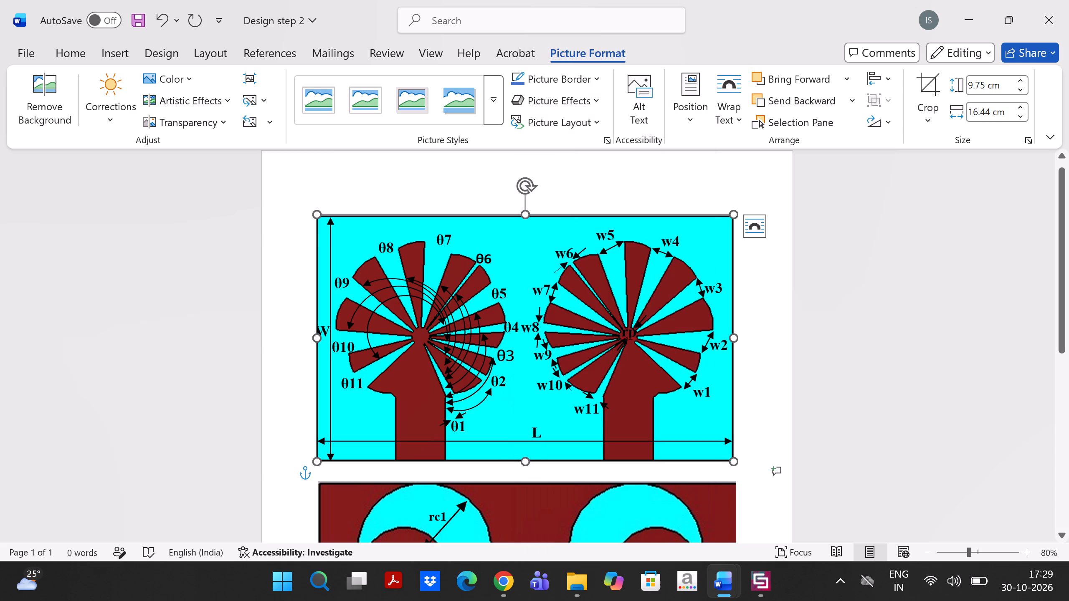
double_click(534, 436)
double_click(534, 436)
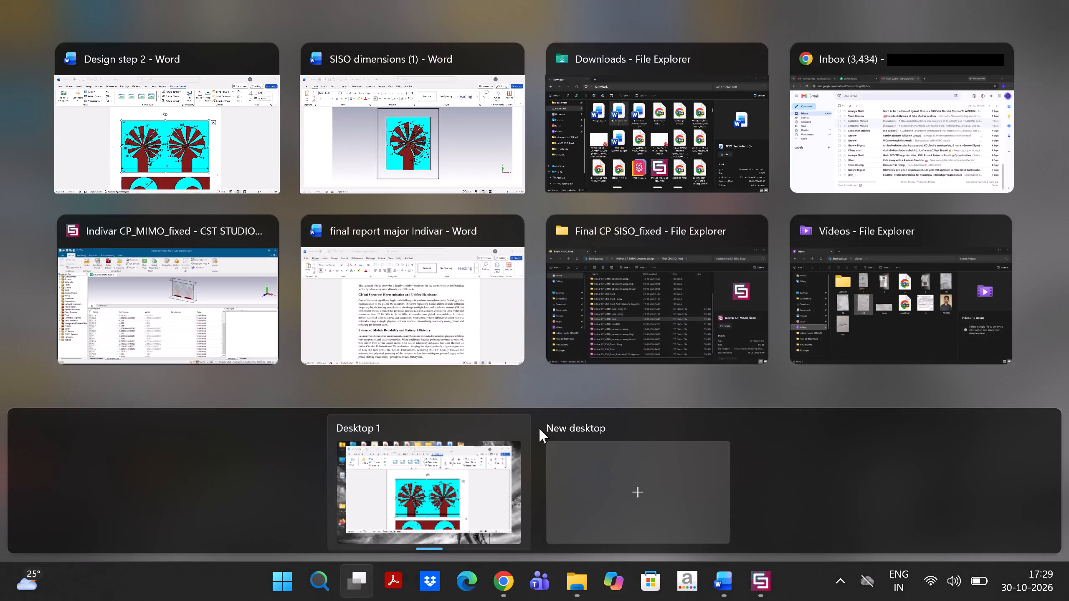
Switch to the SISO dimensions (1) document and check its labelled single-antenna figure.
click(487, 168)
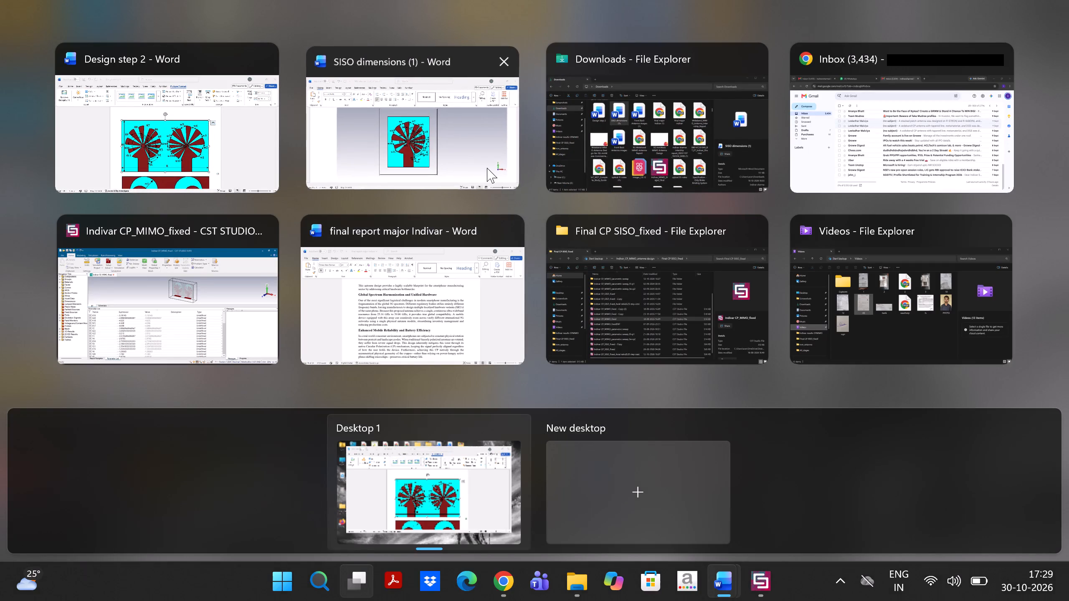
scroll(487, 168, down, 1)
scroll(487, 168, up, 1)
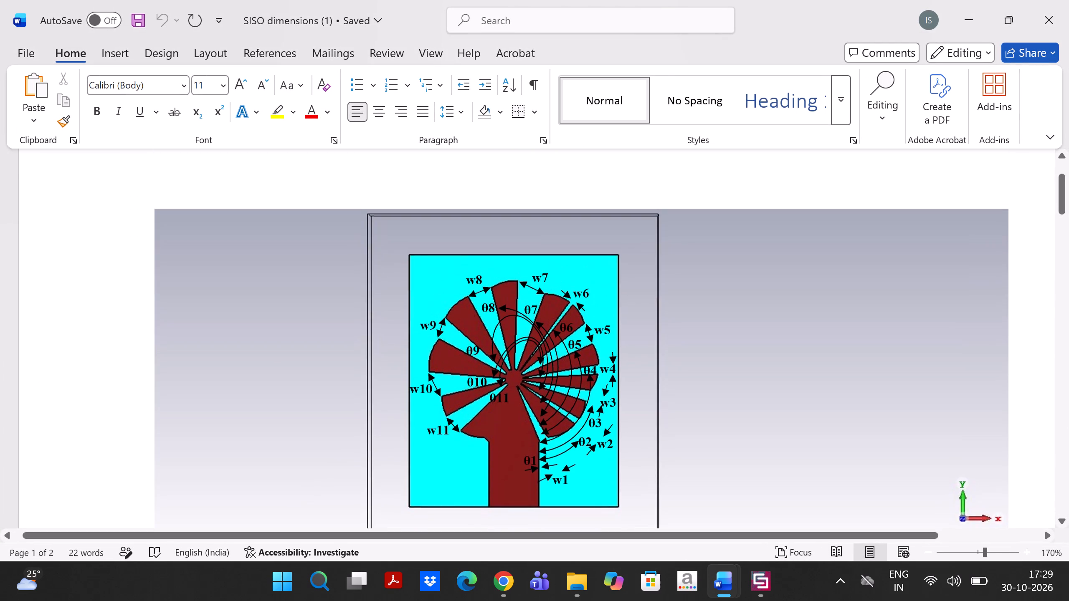
scroll(487, 168, up, 1)
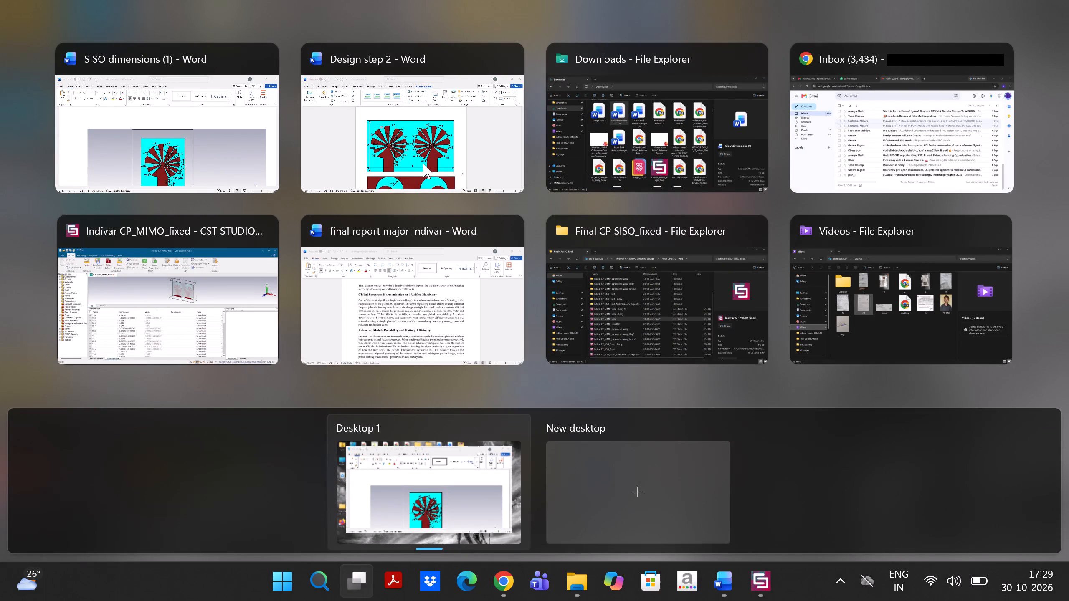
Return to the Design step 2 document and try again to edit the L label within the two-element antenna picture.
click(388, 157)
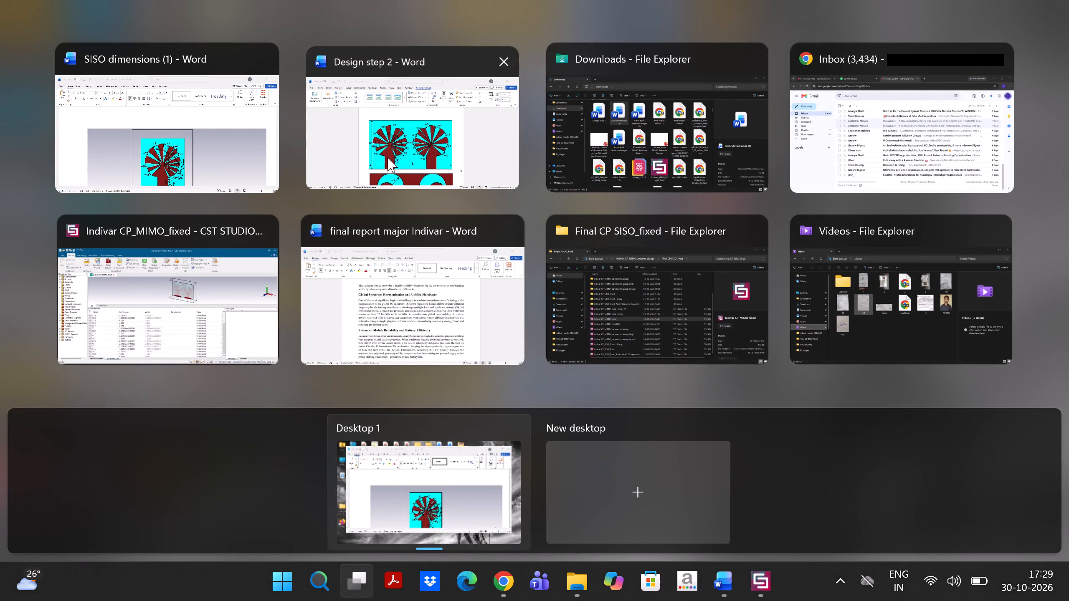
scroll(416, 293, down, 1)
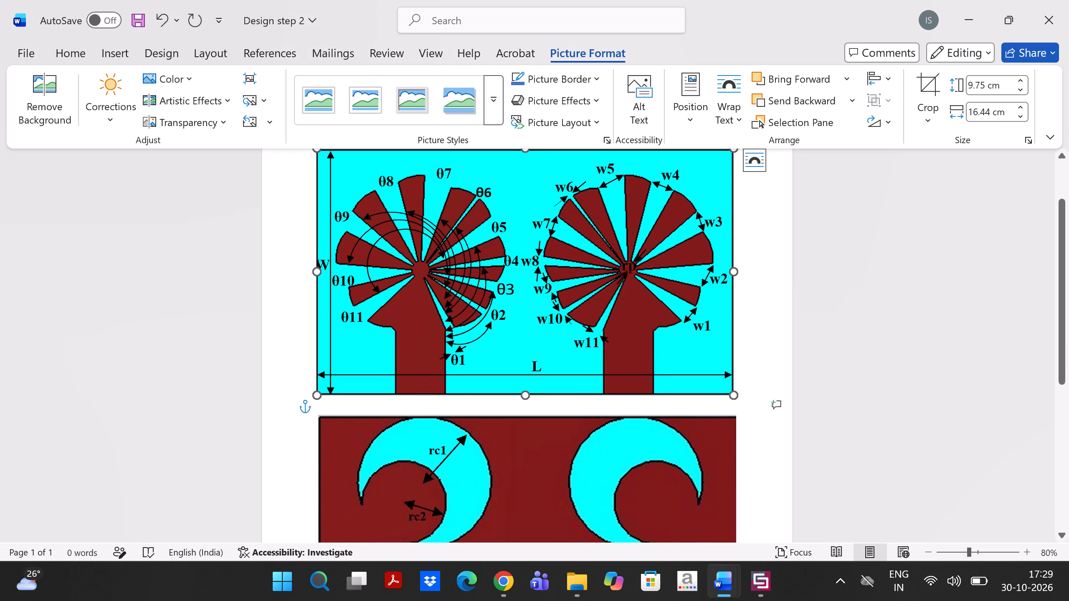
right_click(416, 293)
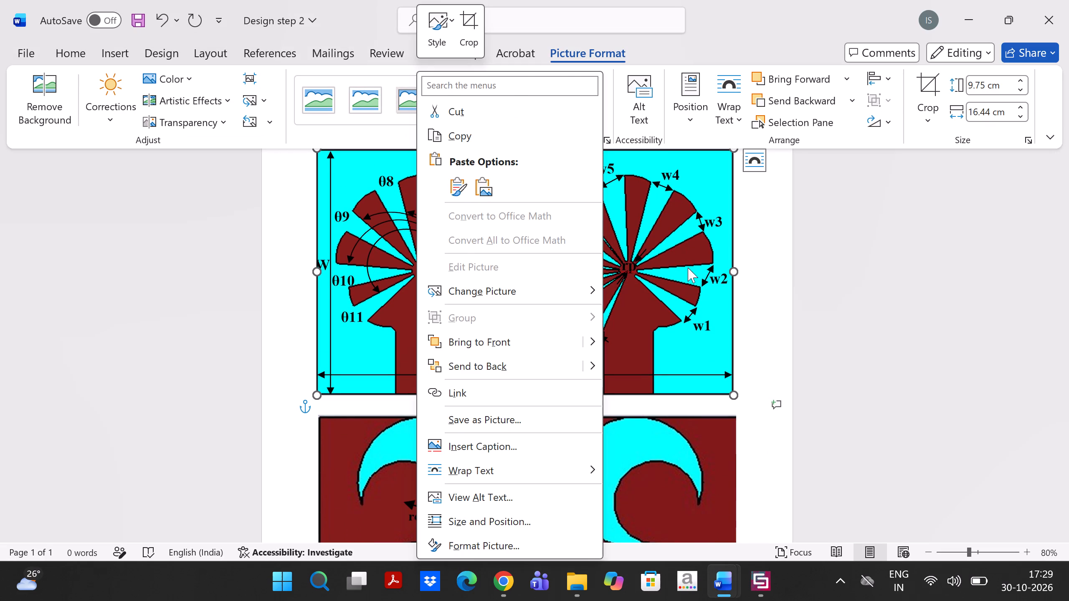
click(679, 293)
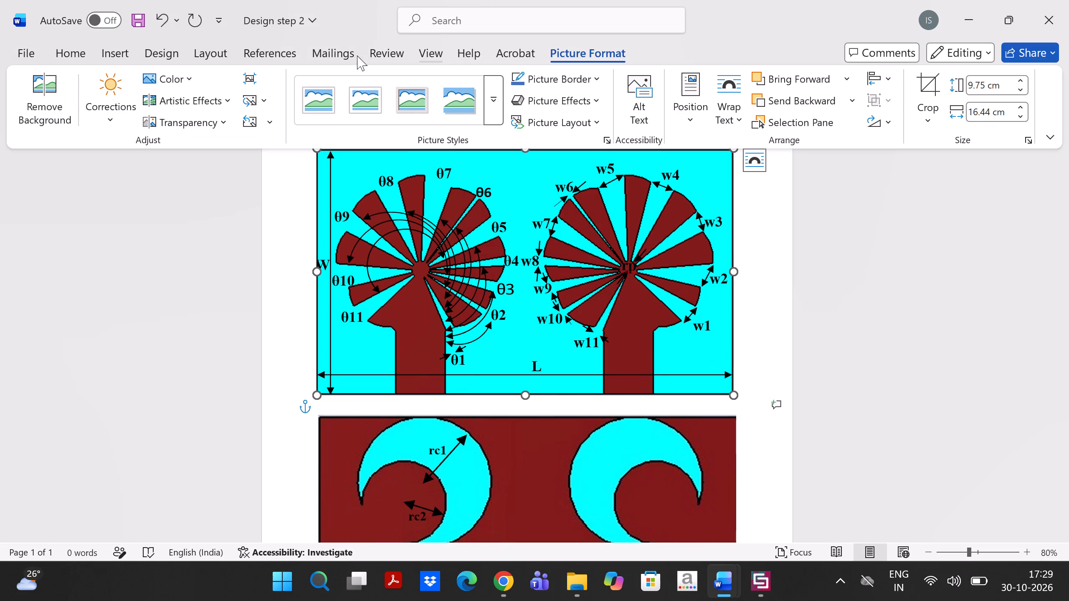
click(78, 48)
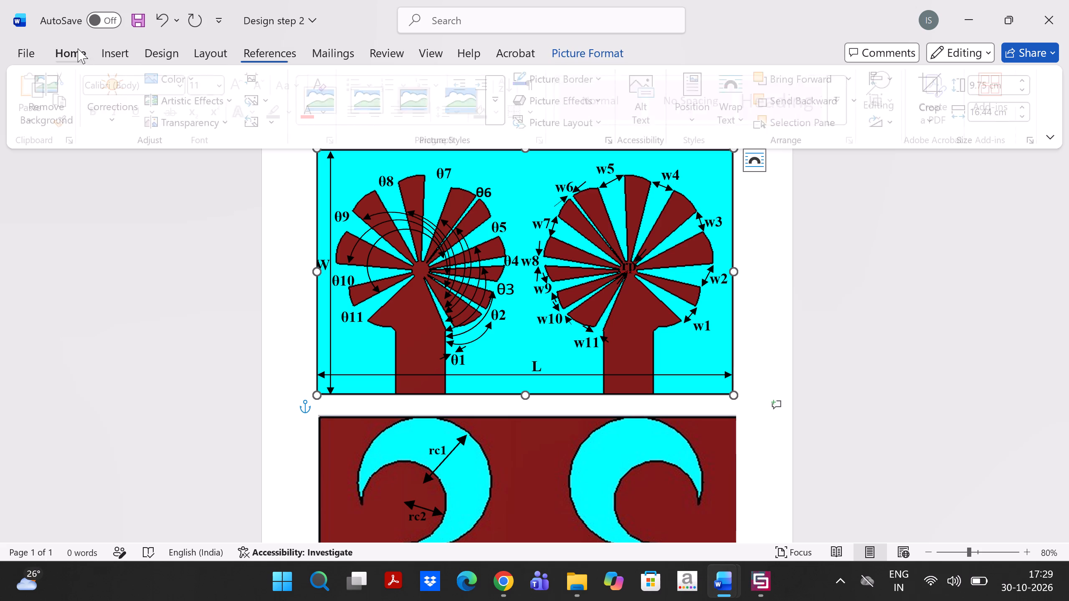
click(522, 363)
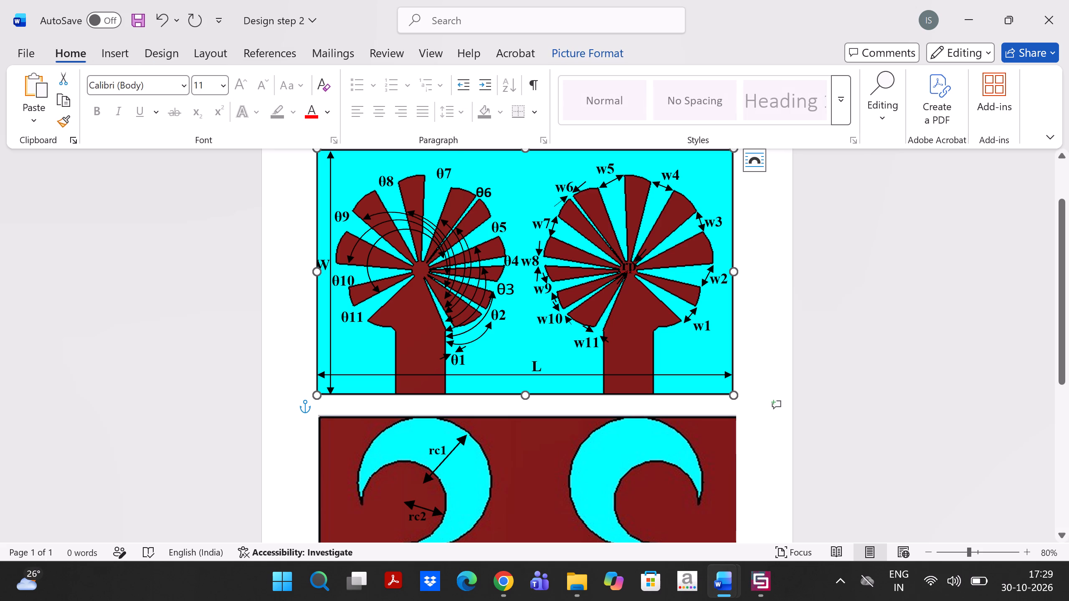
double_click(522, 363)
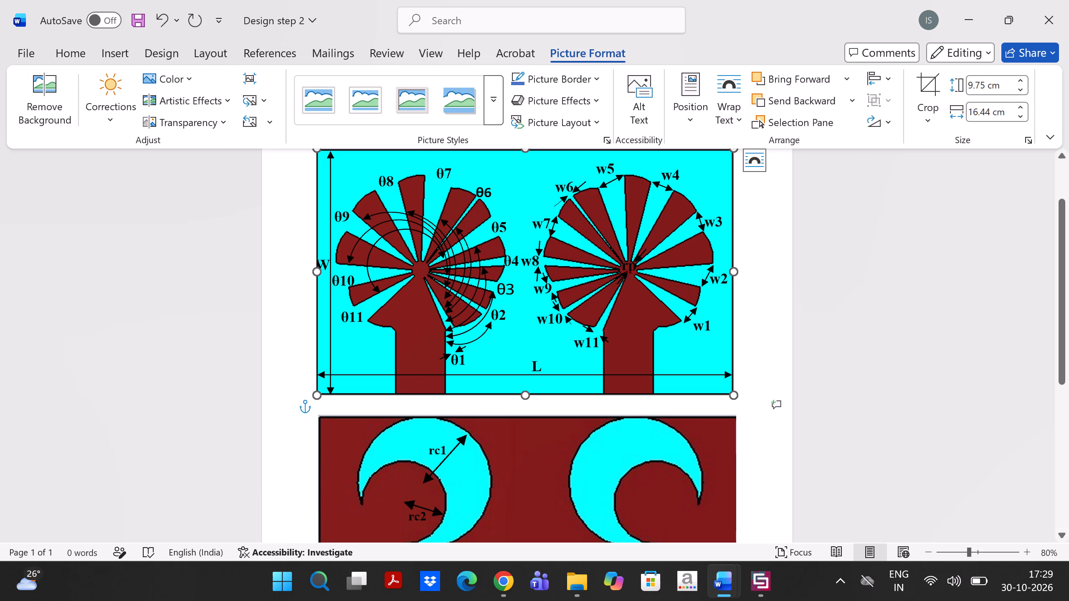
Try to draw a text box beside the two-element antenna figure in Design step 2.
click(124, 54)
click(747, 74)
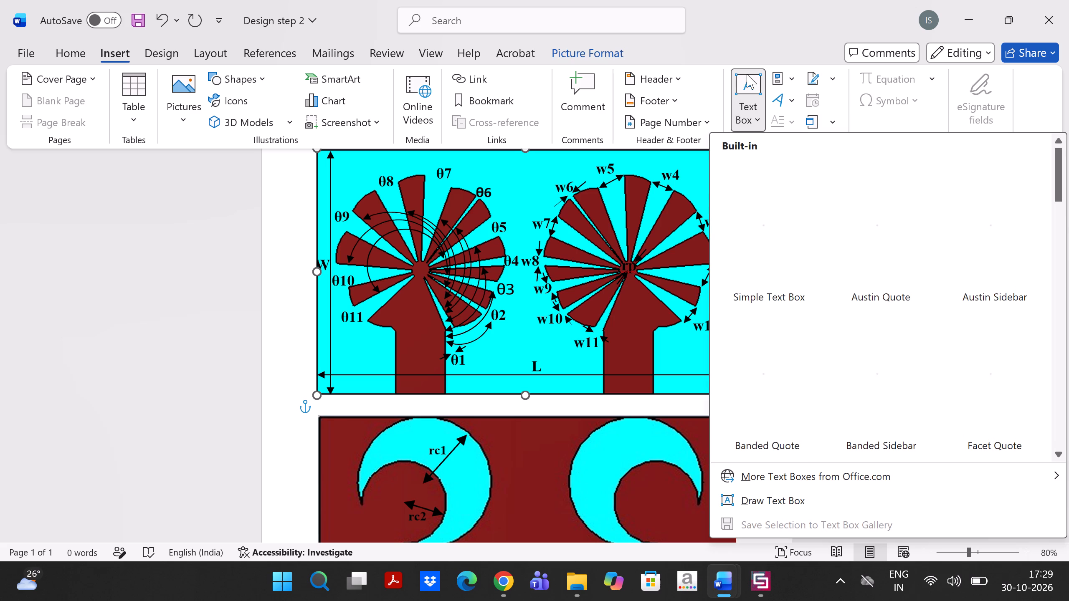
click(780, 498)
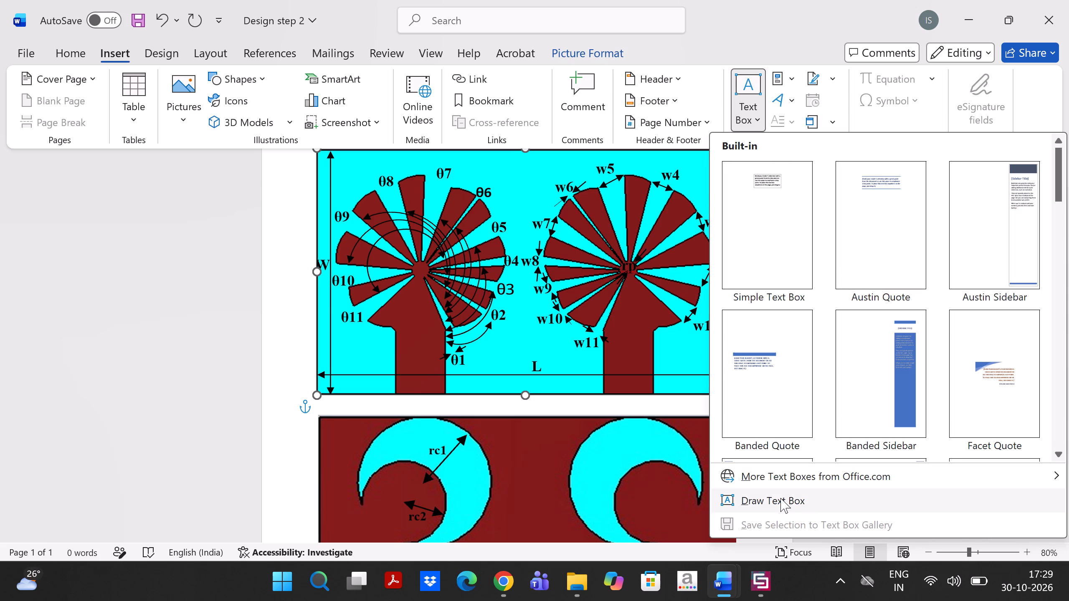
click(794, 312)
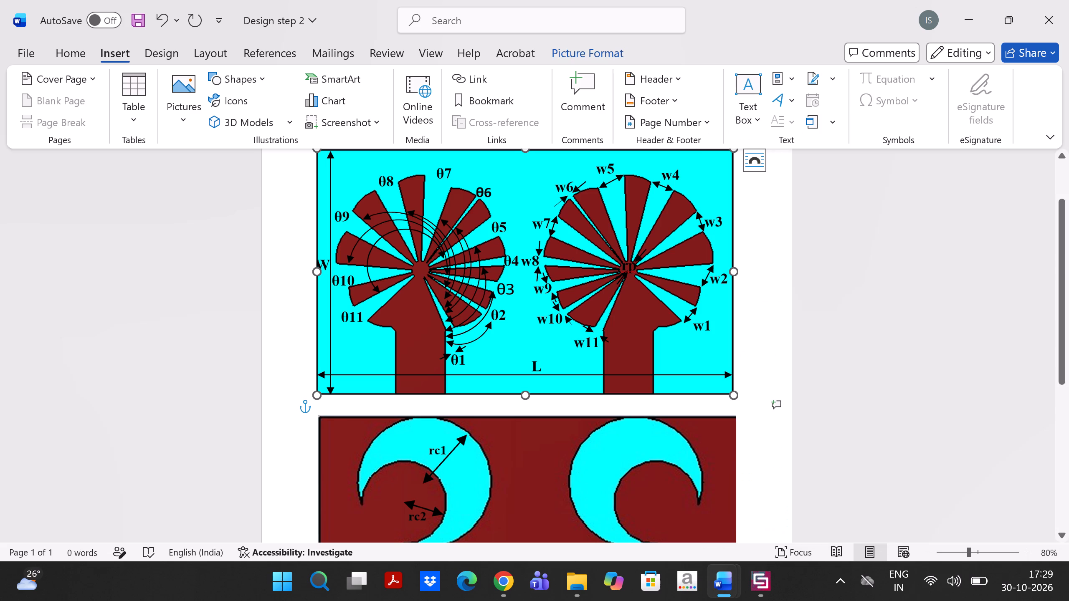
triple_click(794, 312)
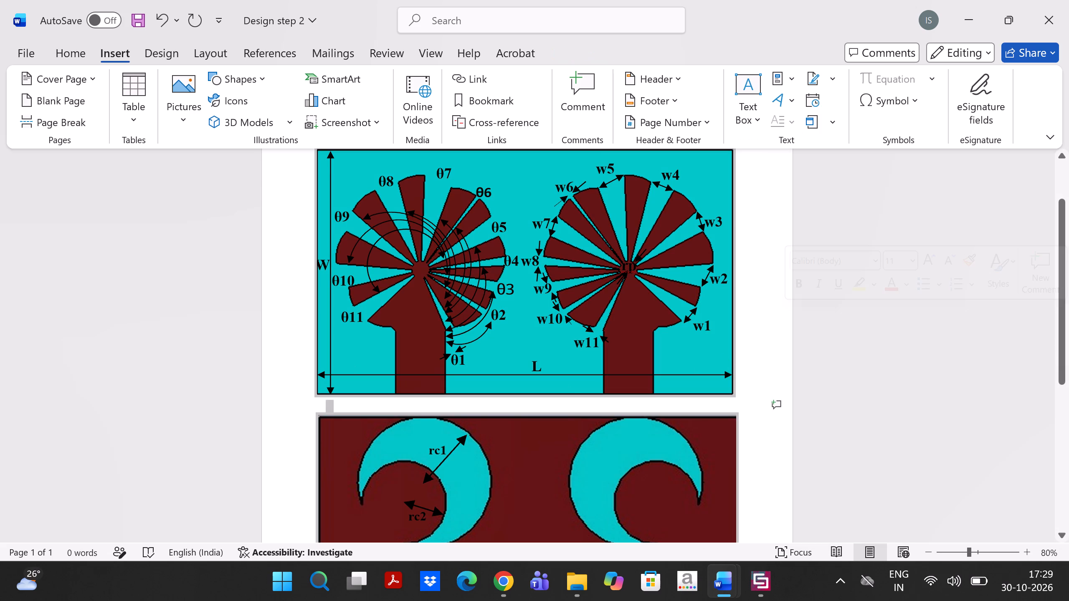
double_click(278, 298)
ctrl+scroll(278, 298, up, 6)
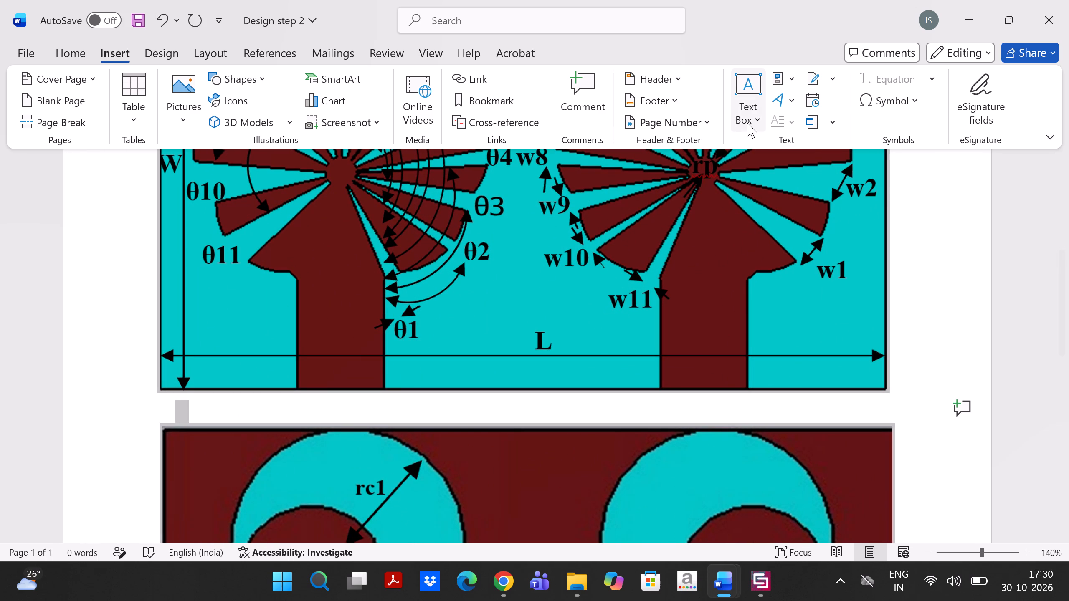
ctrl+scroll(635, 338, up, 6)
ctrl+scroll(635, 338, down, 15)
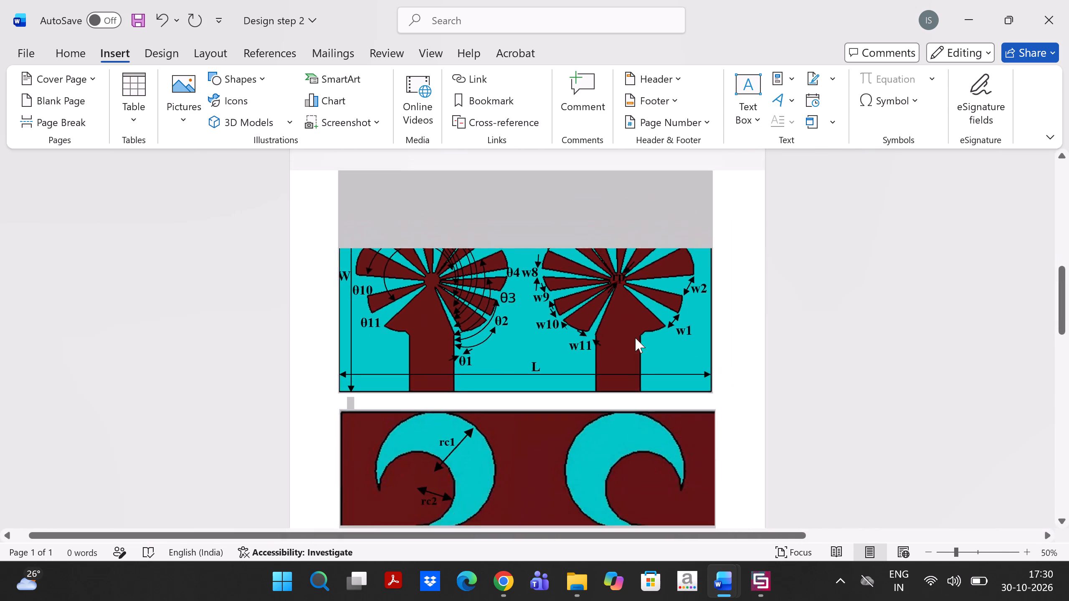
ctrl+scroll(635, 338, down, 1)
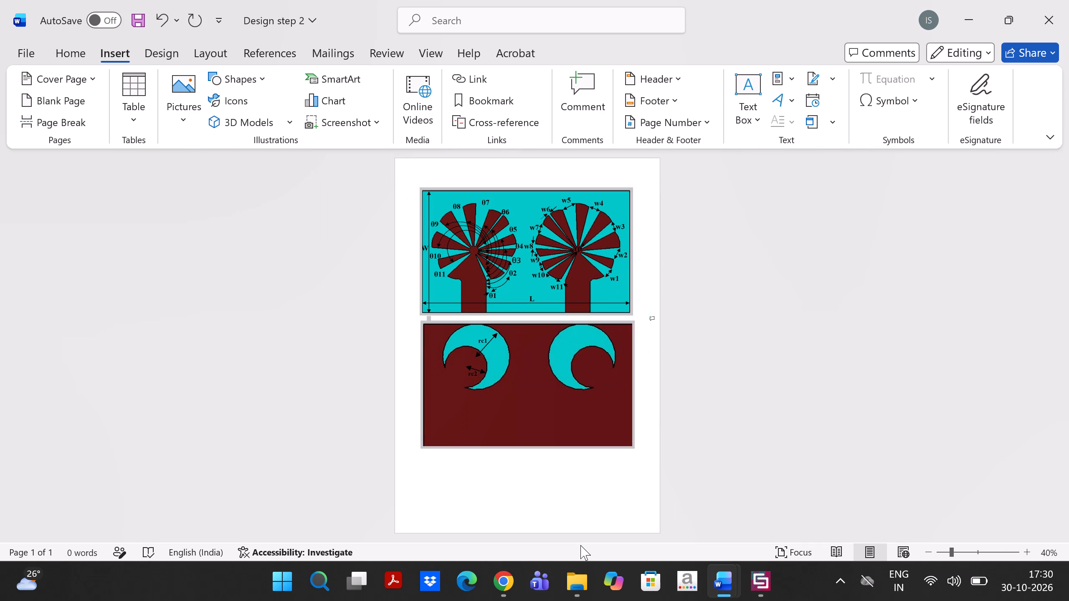